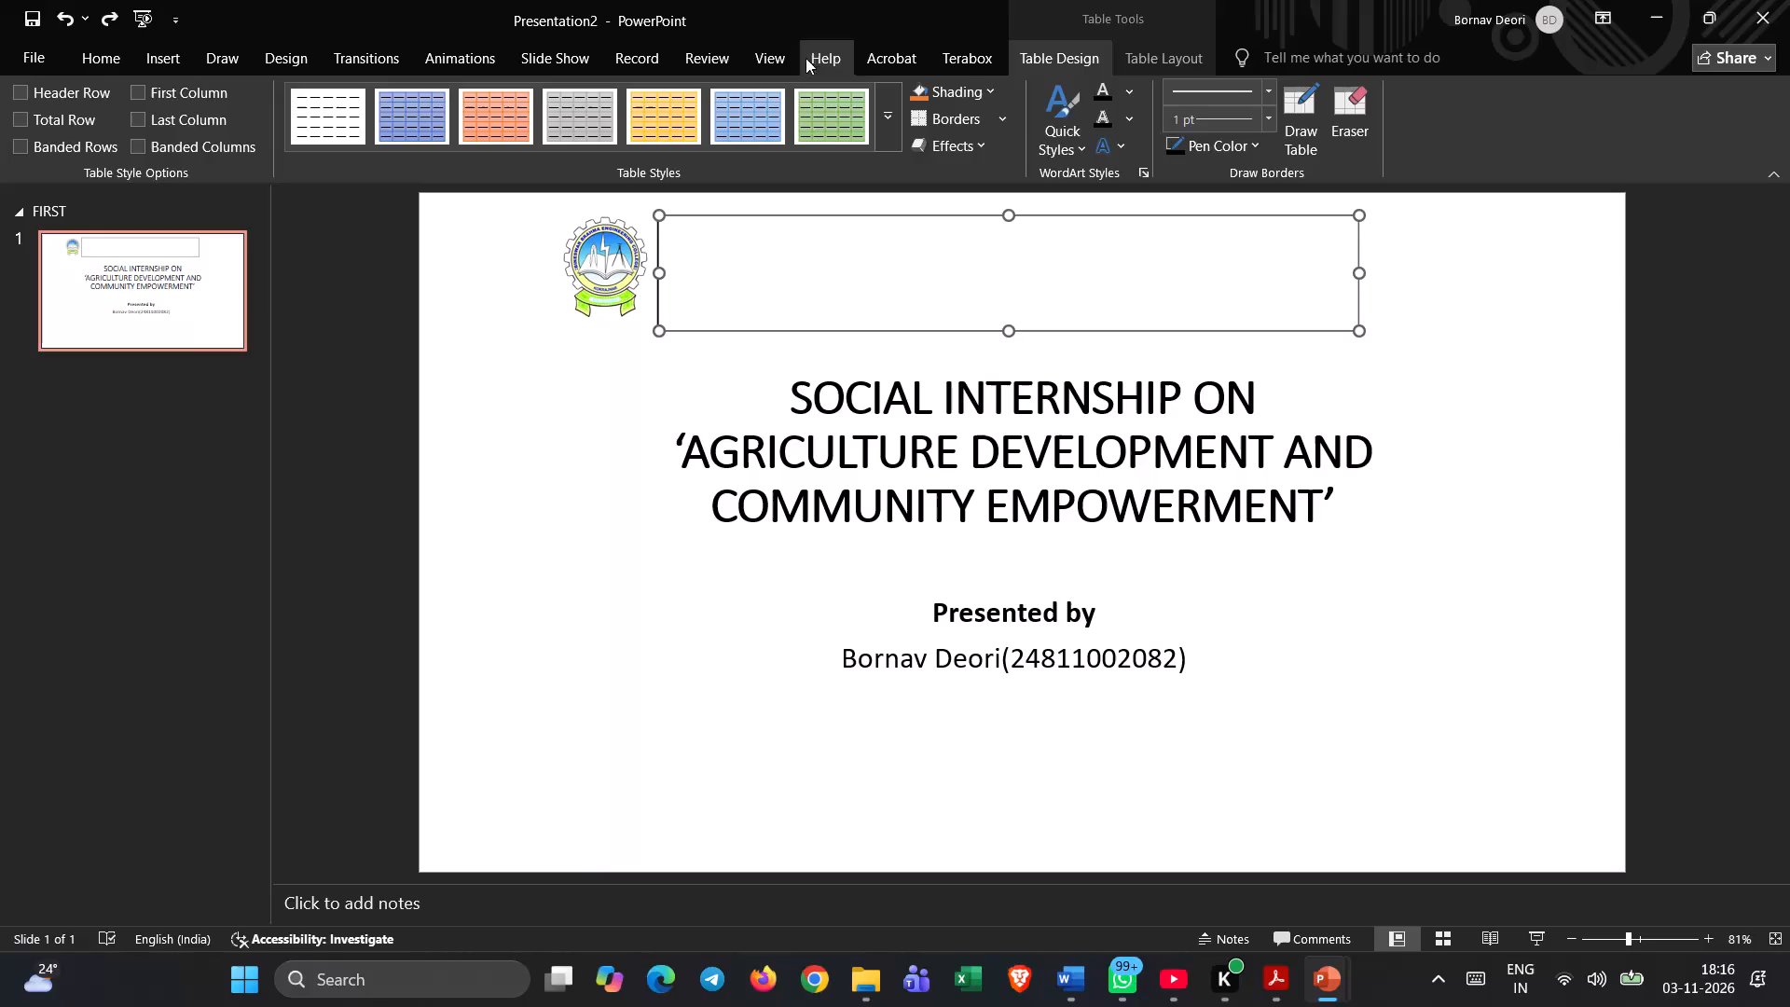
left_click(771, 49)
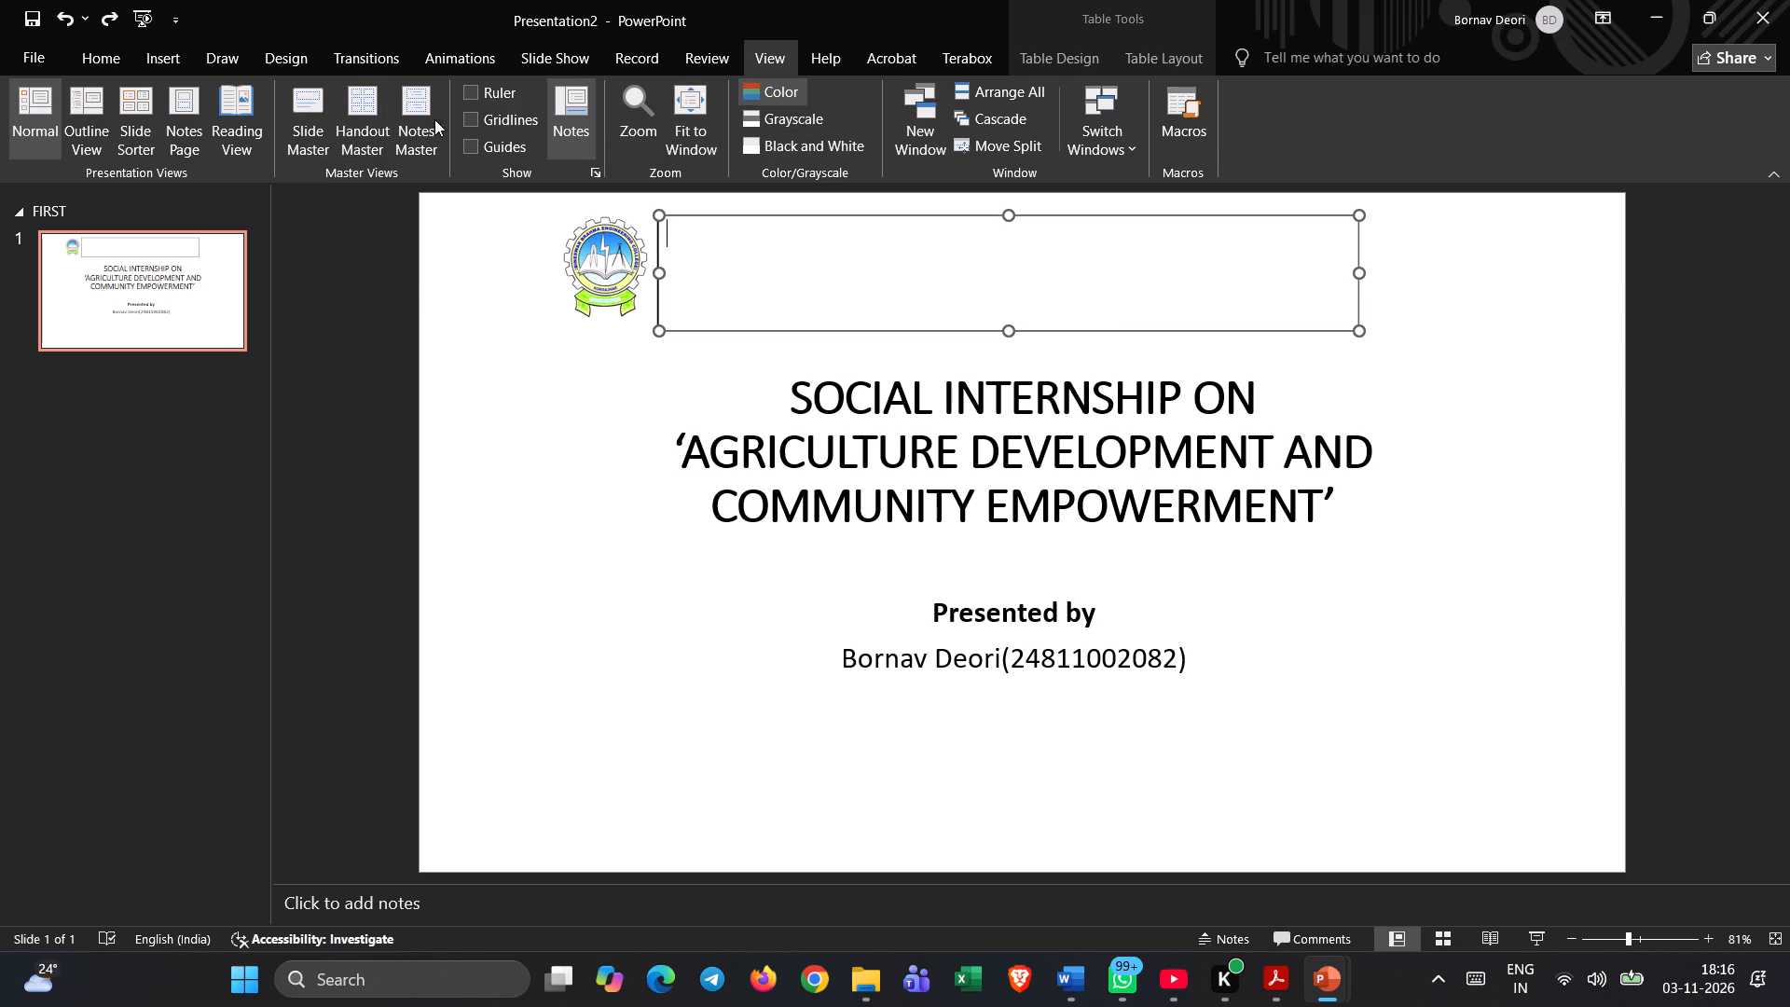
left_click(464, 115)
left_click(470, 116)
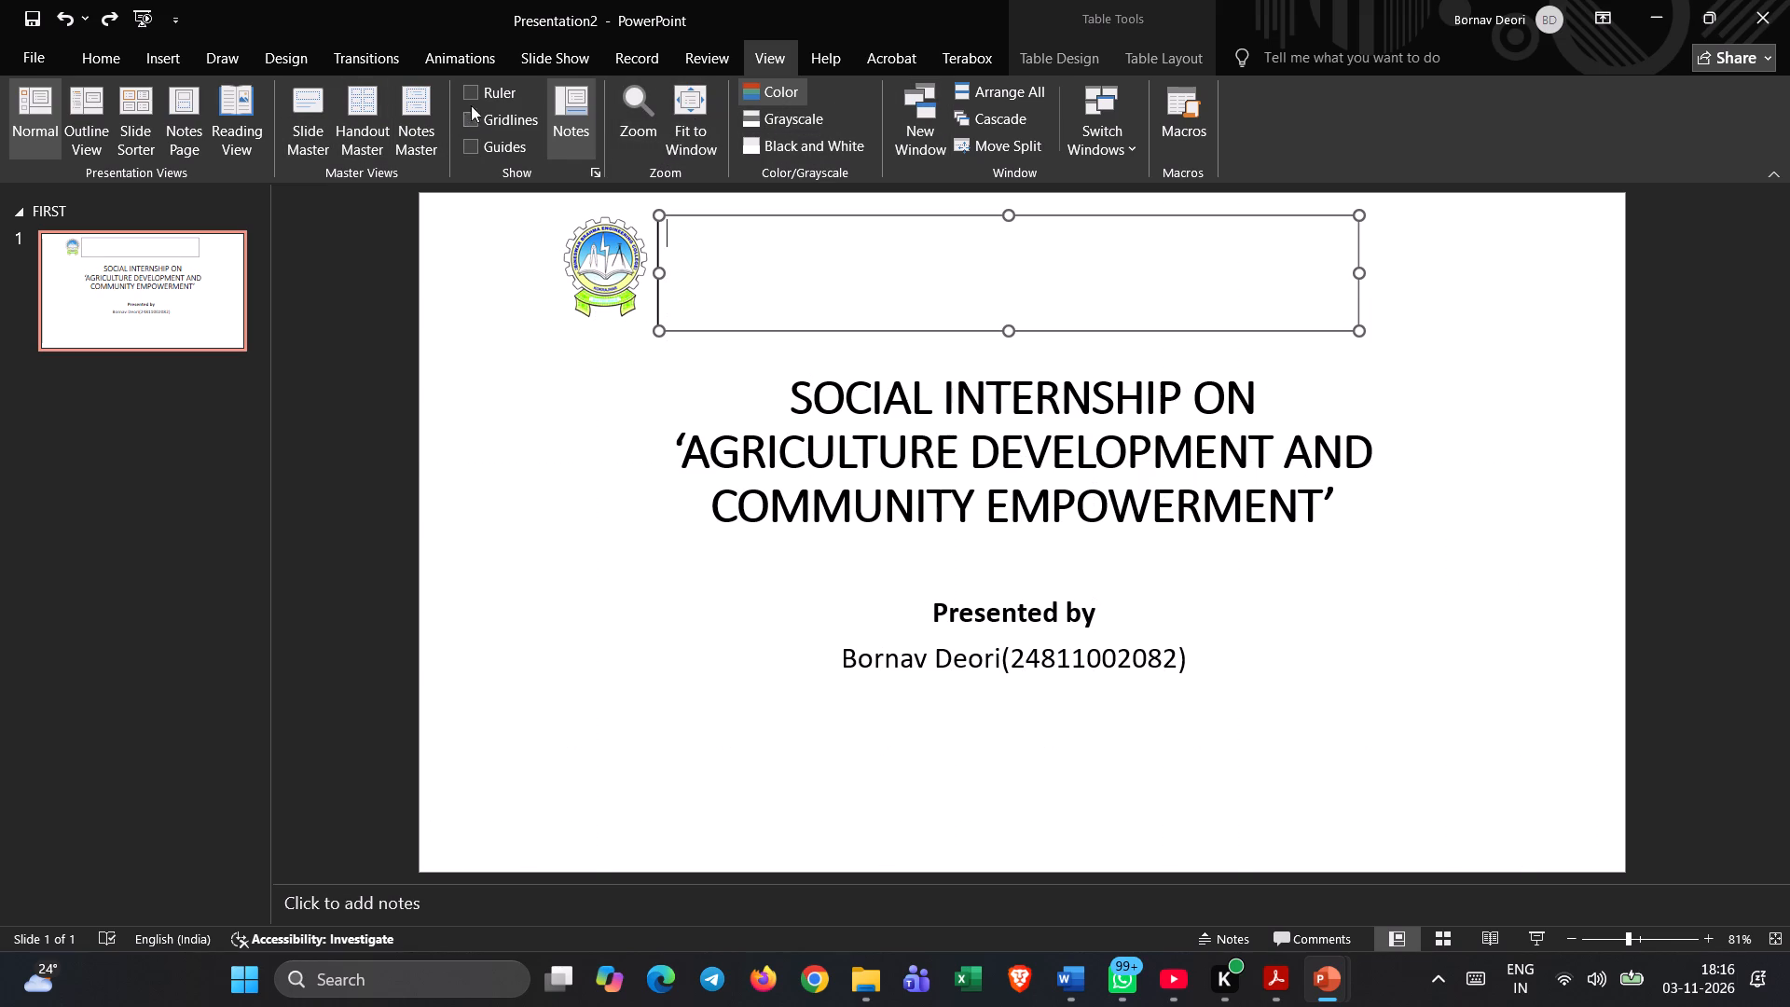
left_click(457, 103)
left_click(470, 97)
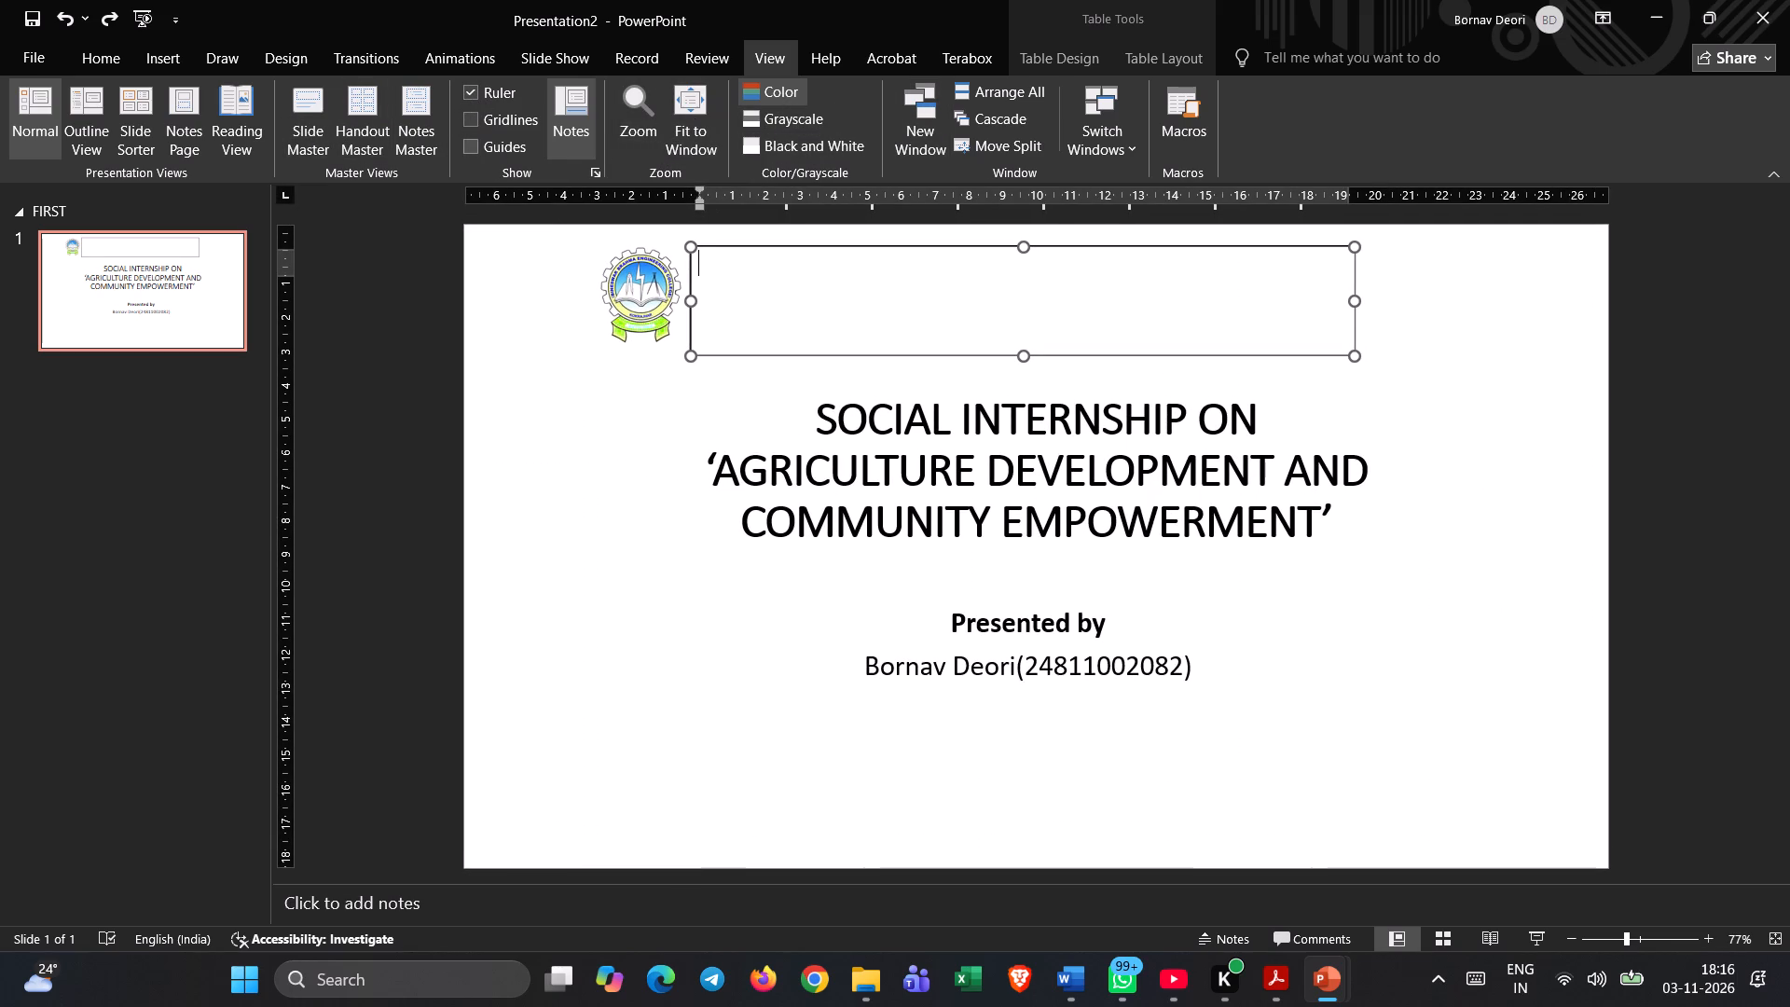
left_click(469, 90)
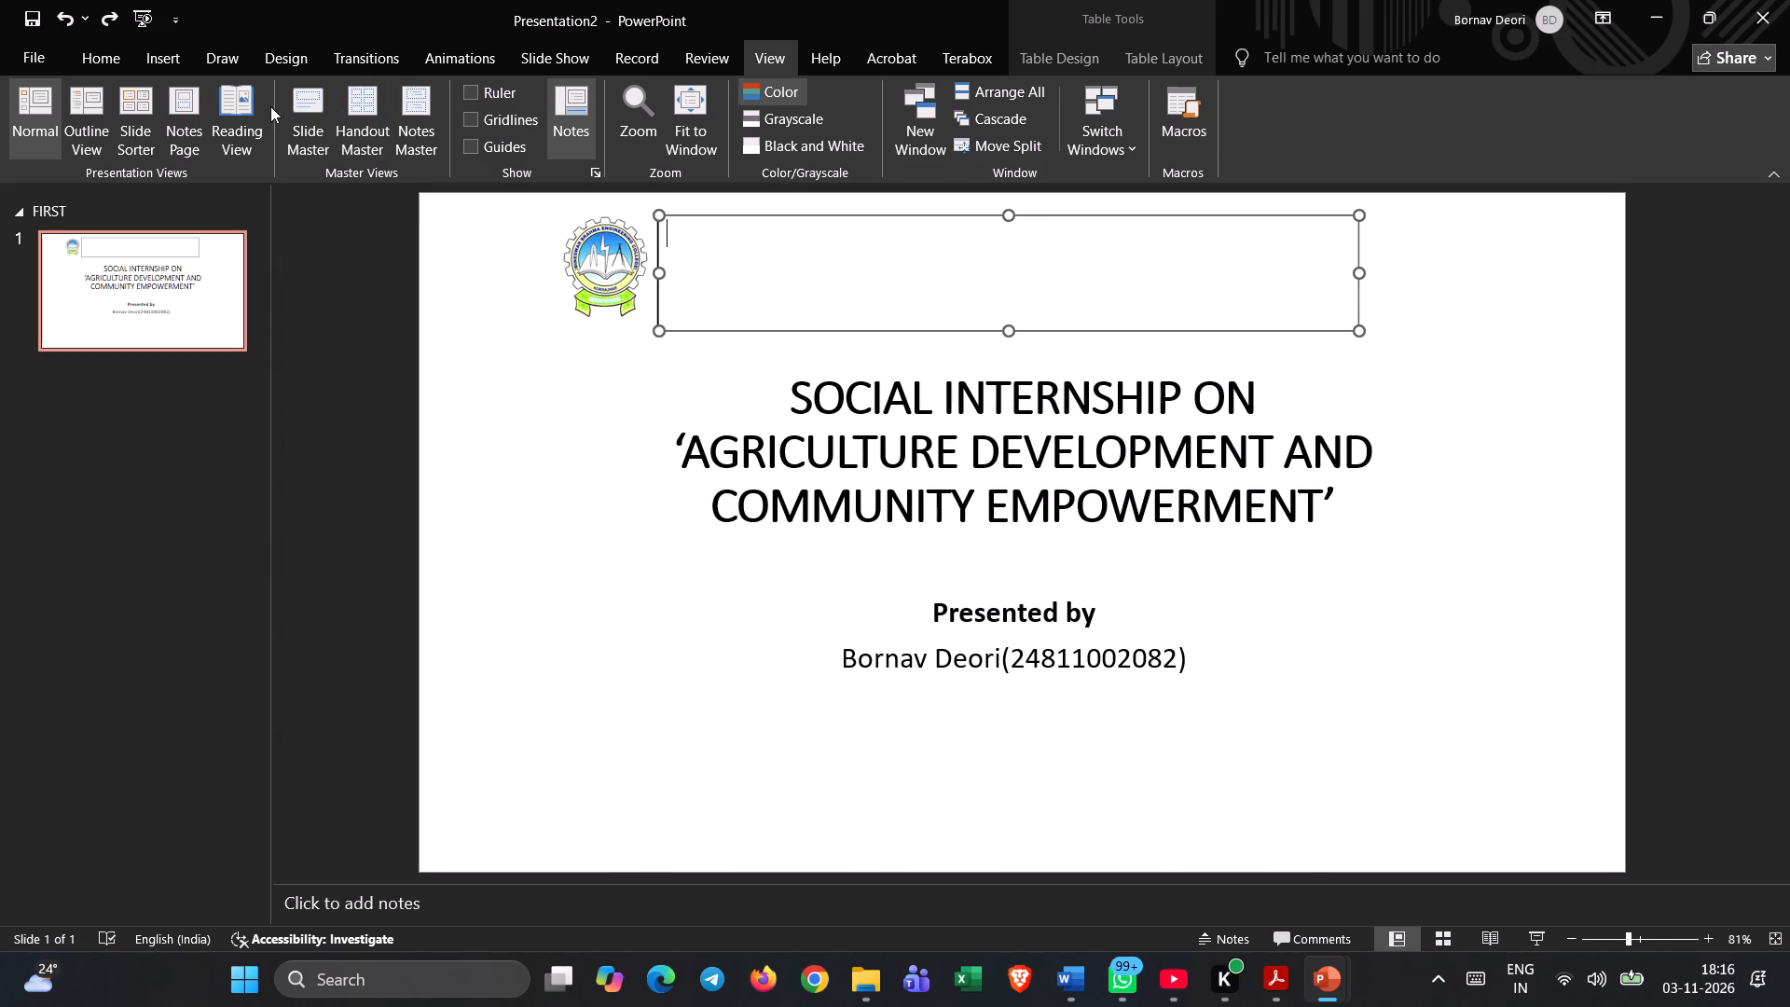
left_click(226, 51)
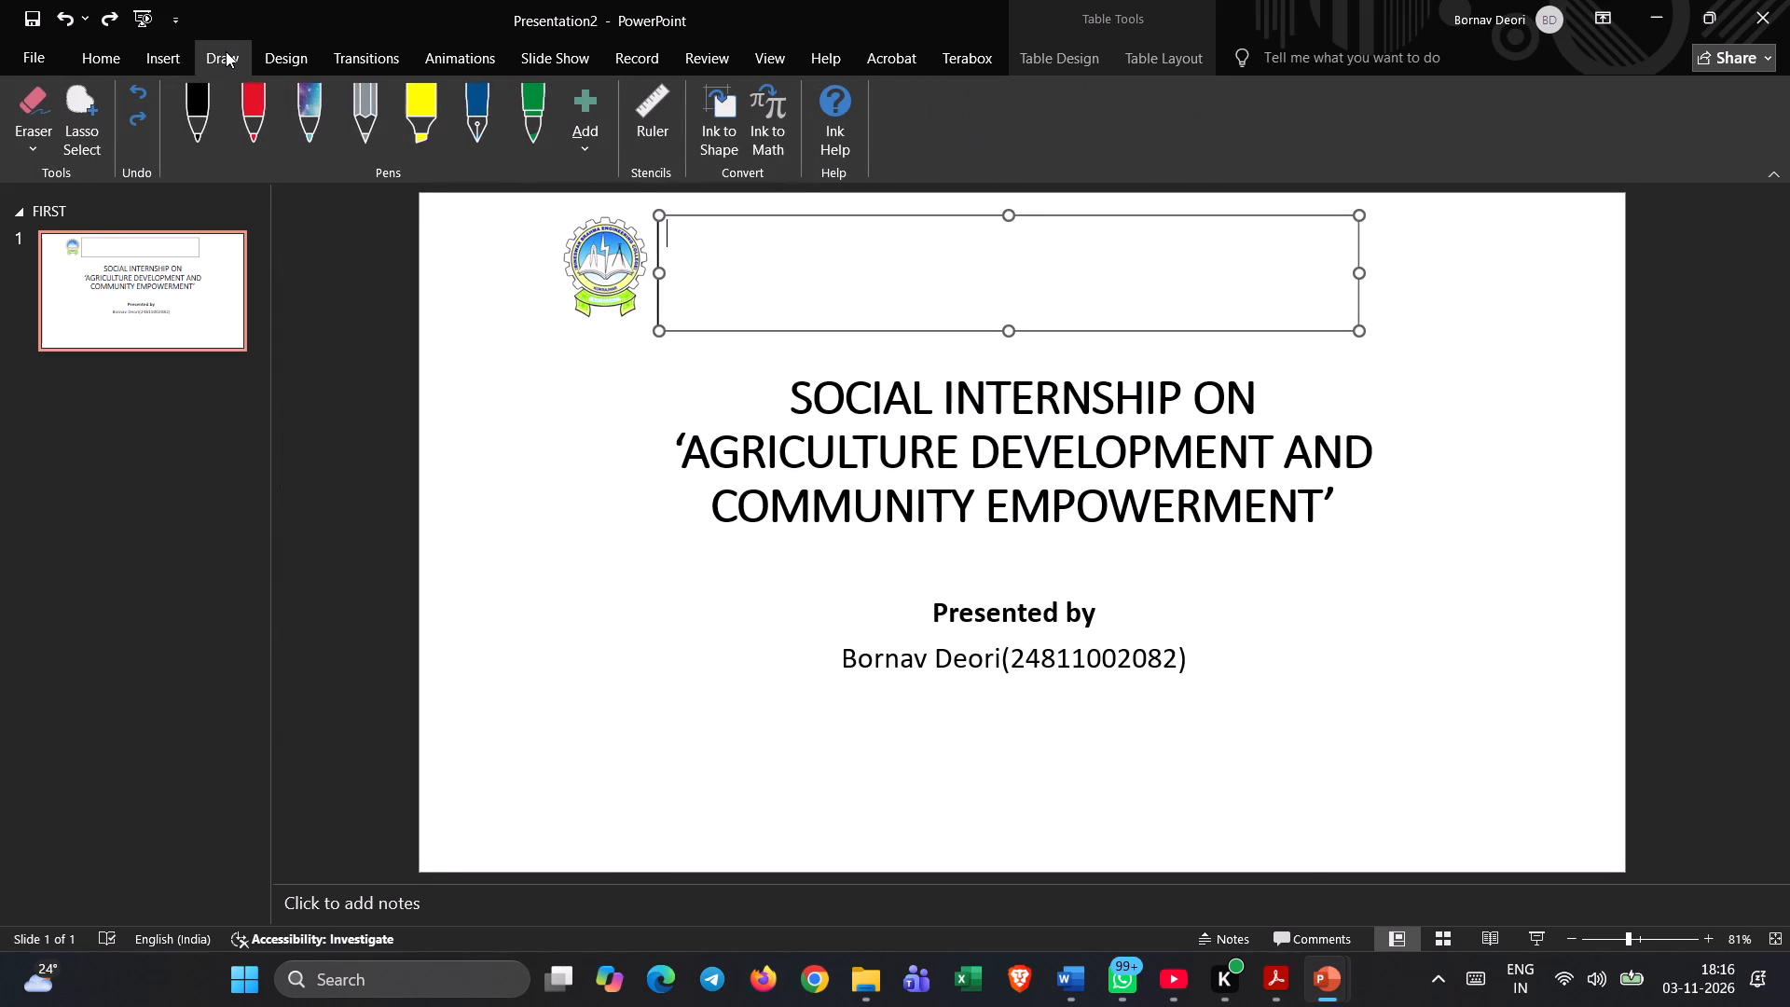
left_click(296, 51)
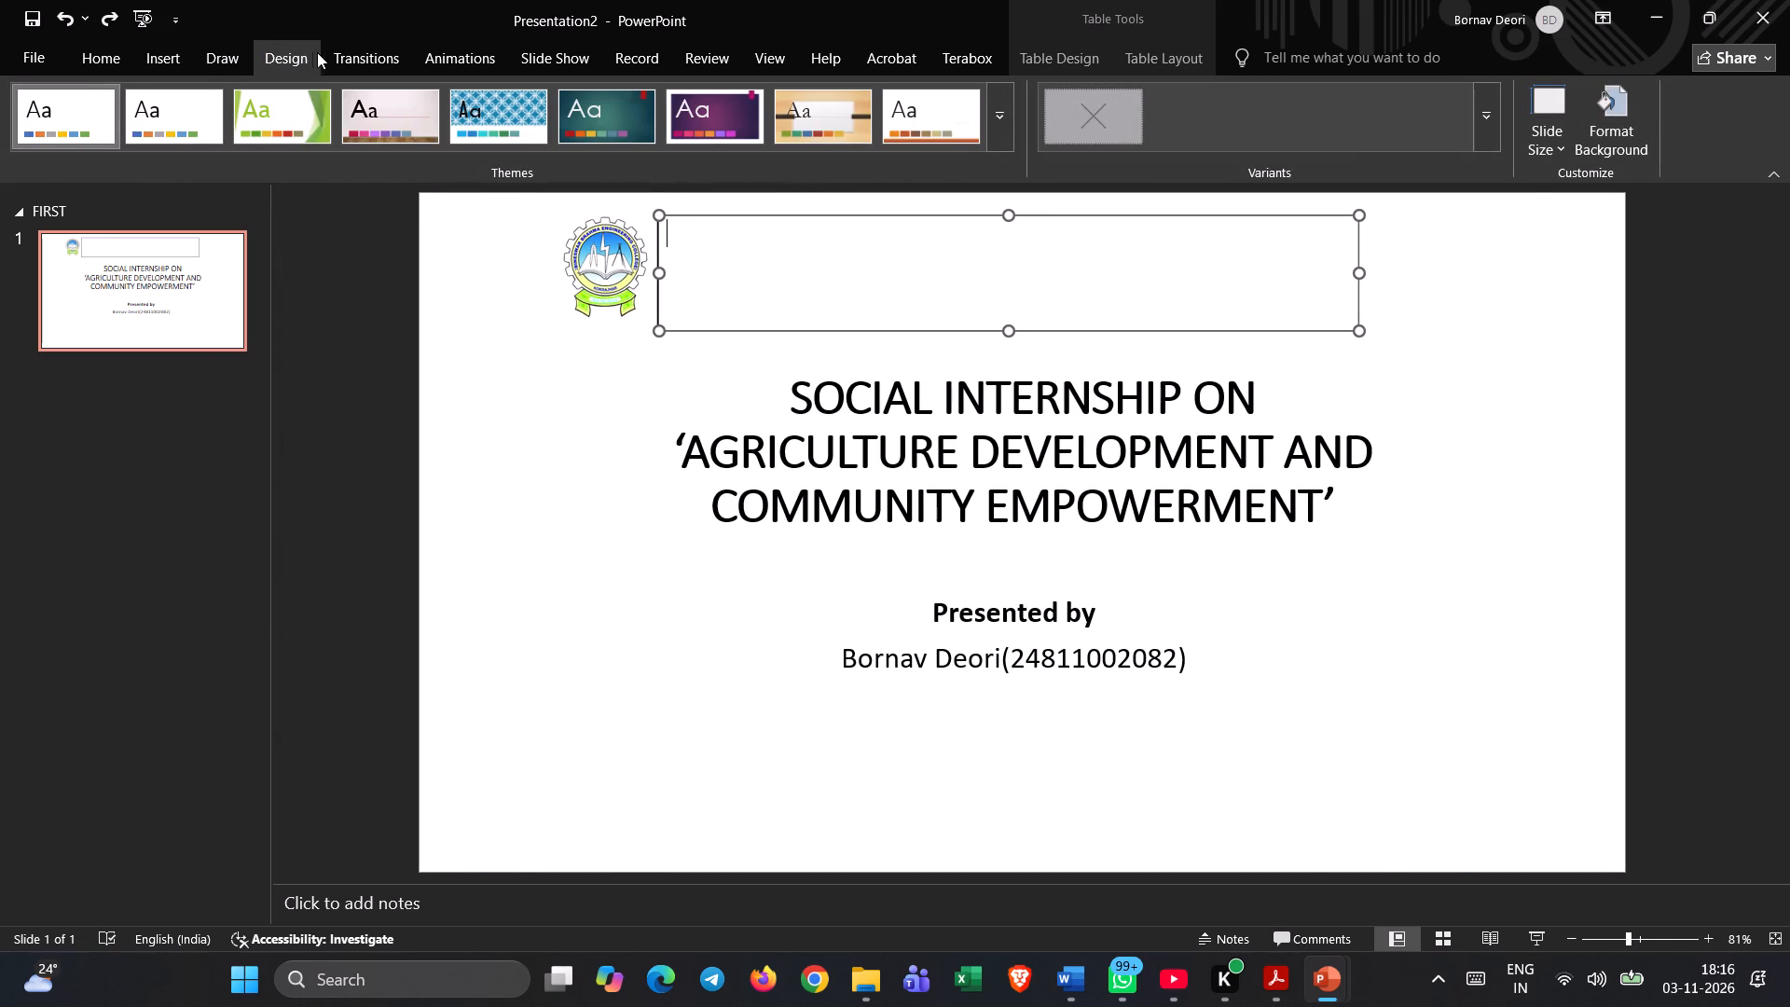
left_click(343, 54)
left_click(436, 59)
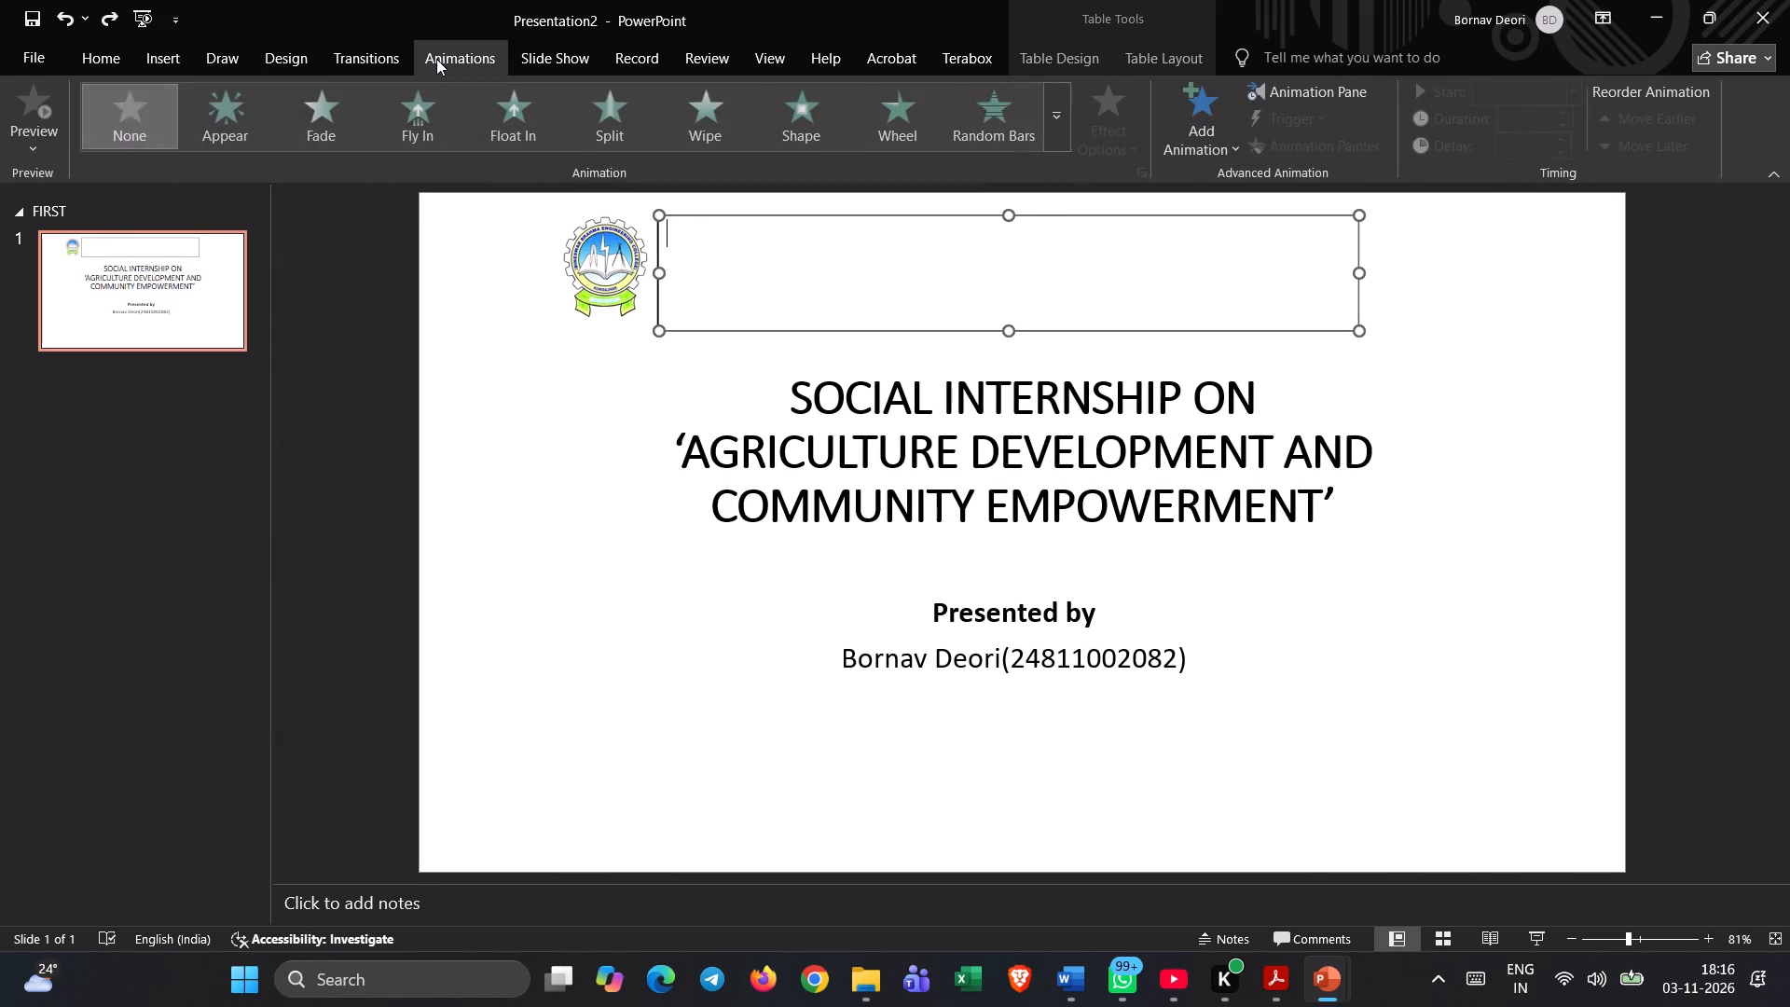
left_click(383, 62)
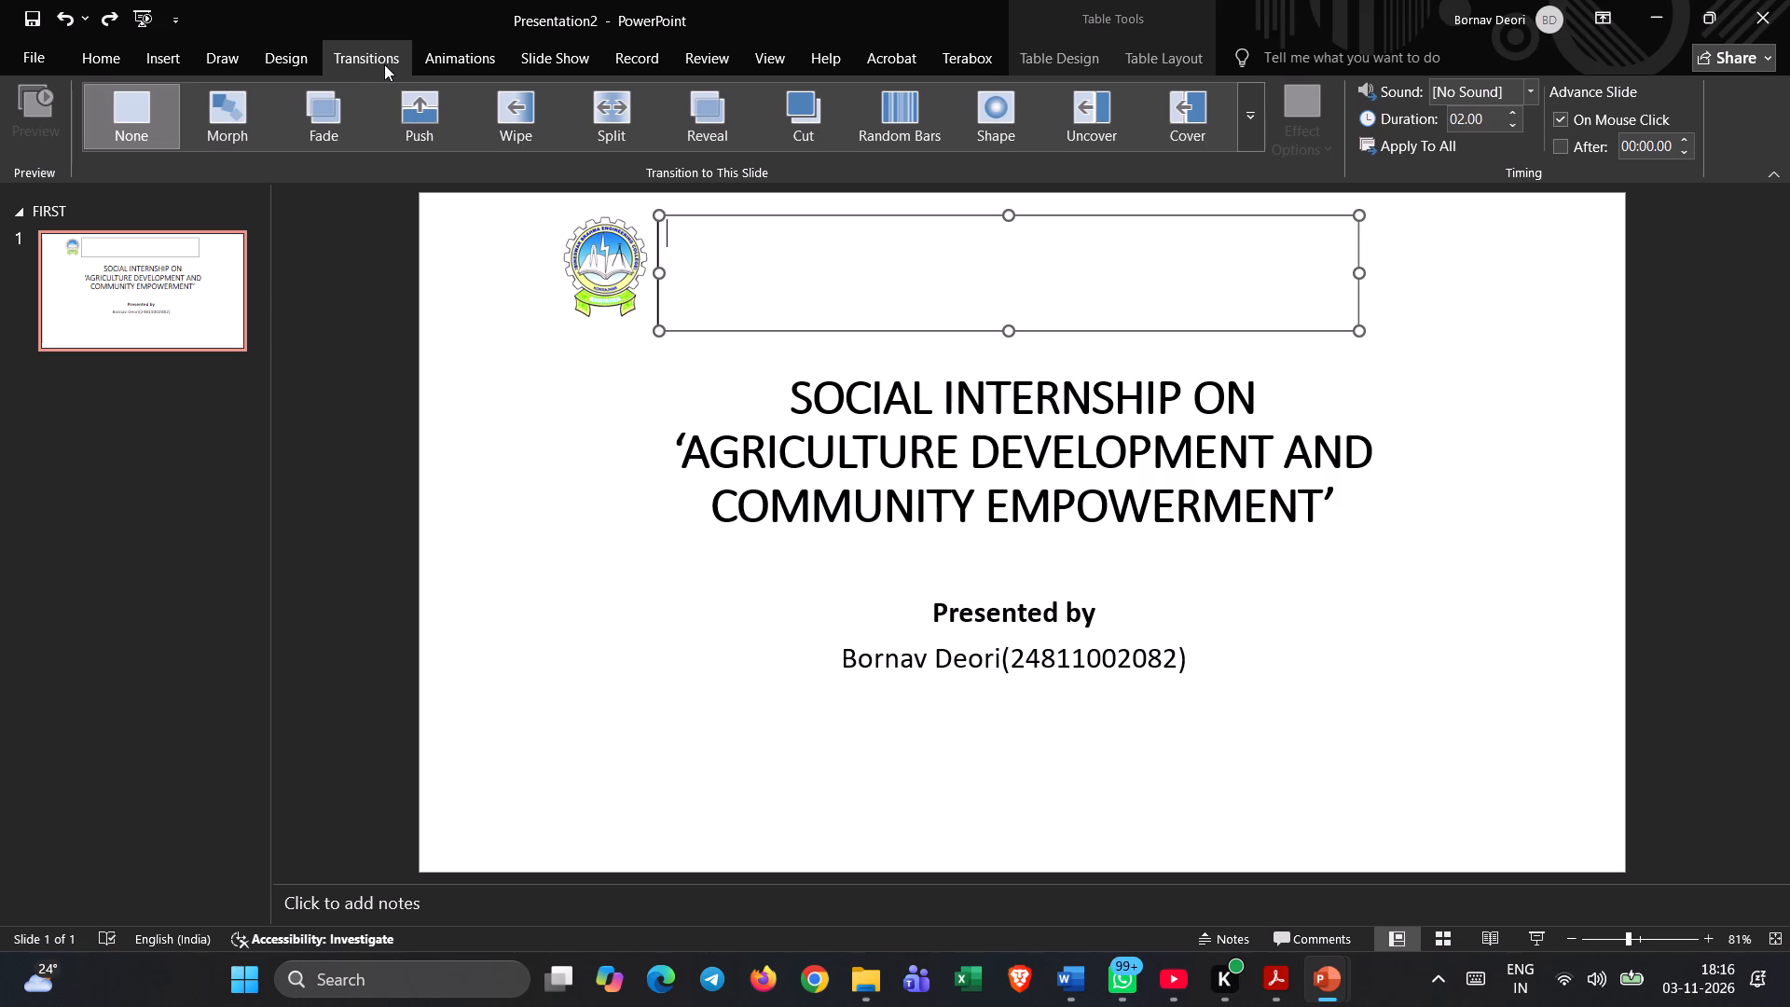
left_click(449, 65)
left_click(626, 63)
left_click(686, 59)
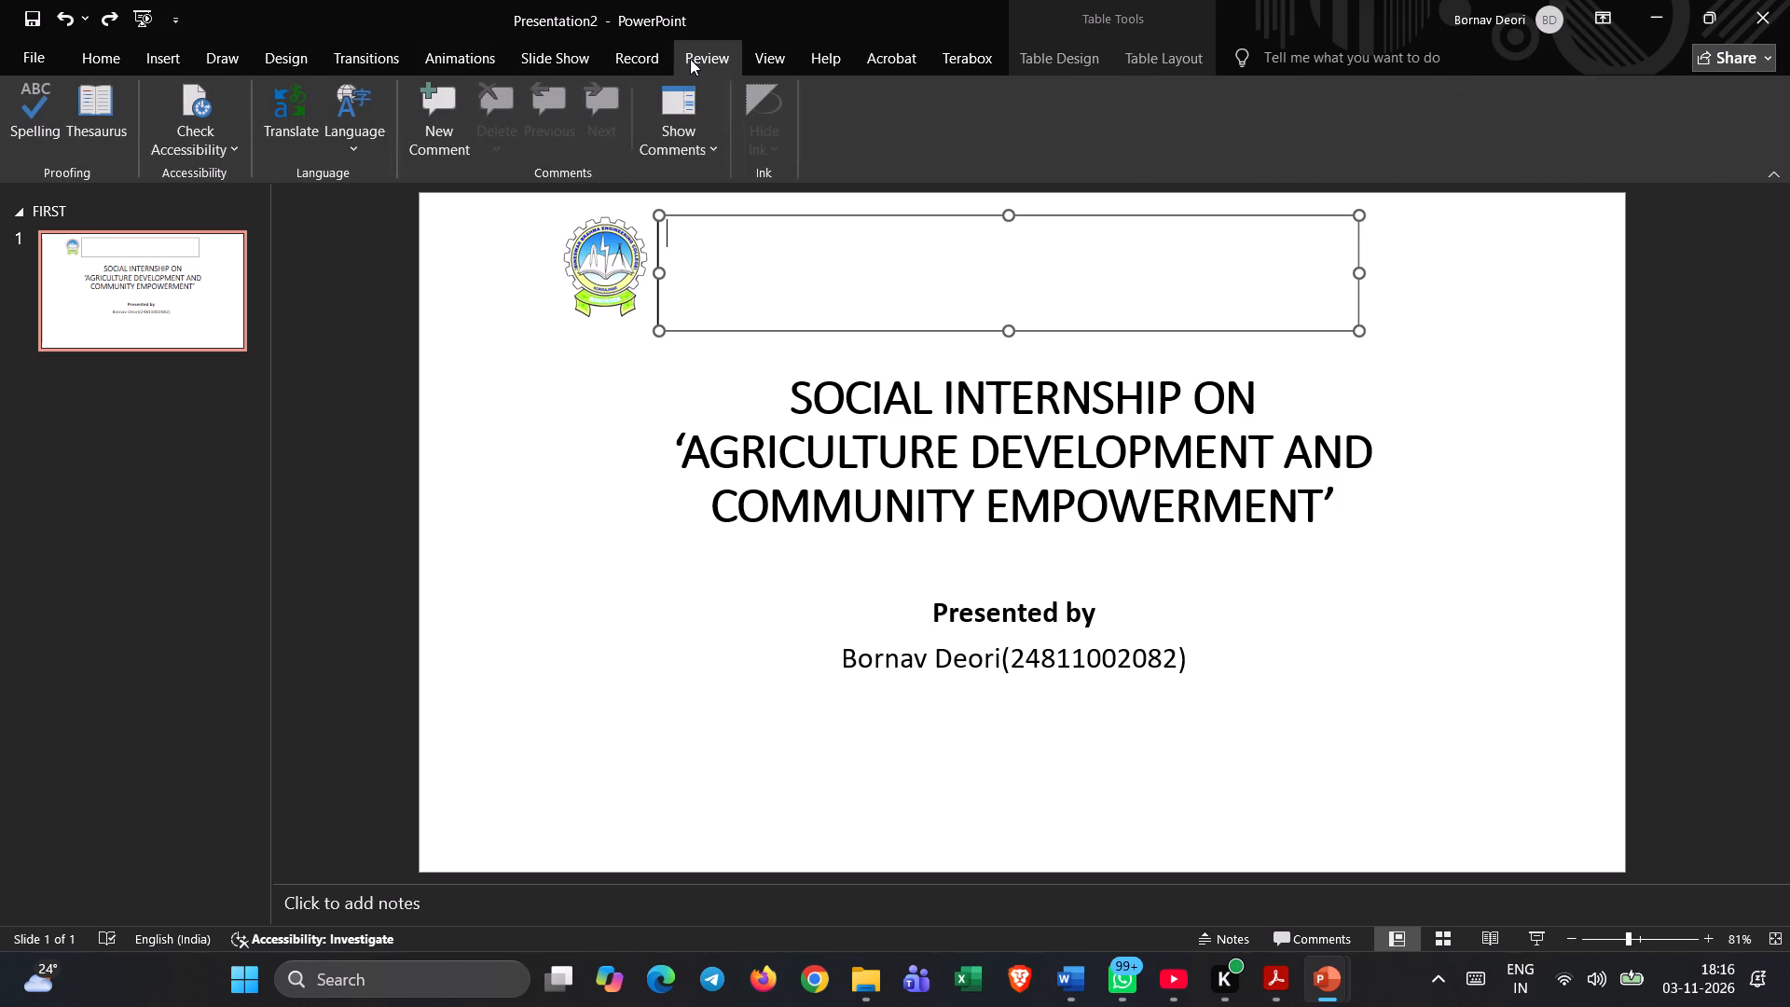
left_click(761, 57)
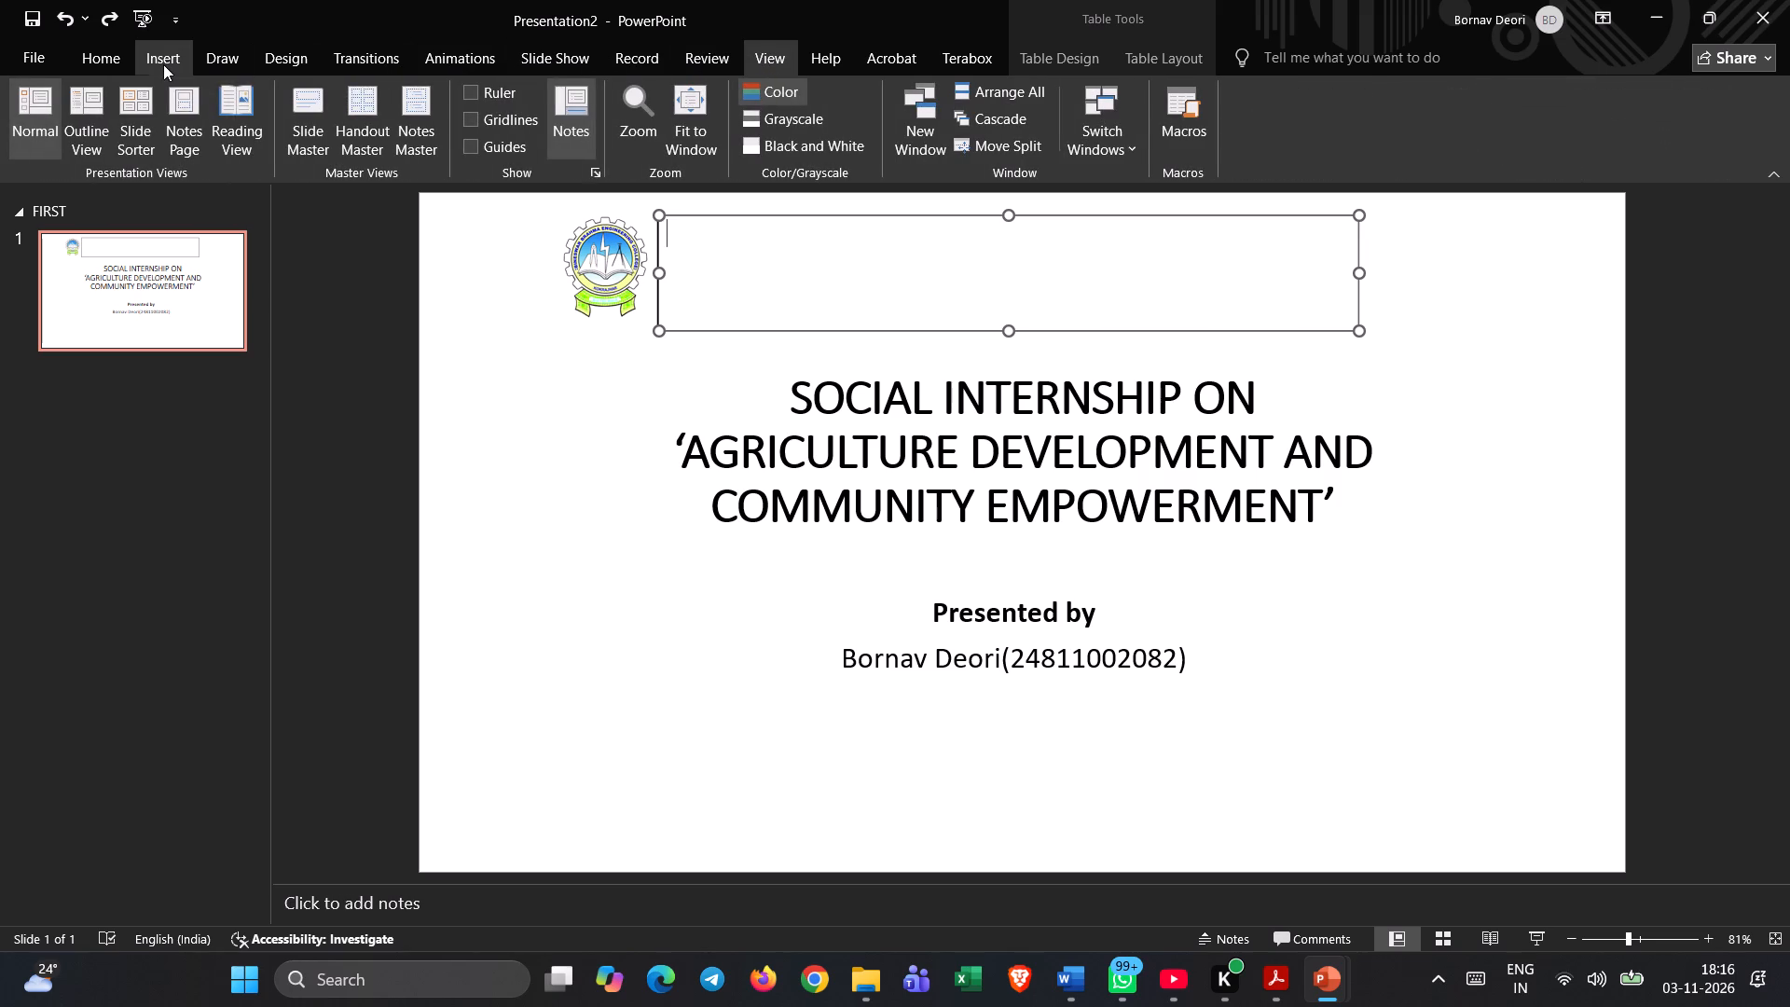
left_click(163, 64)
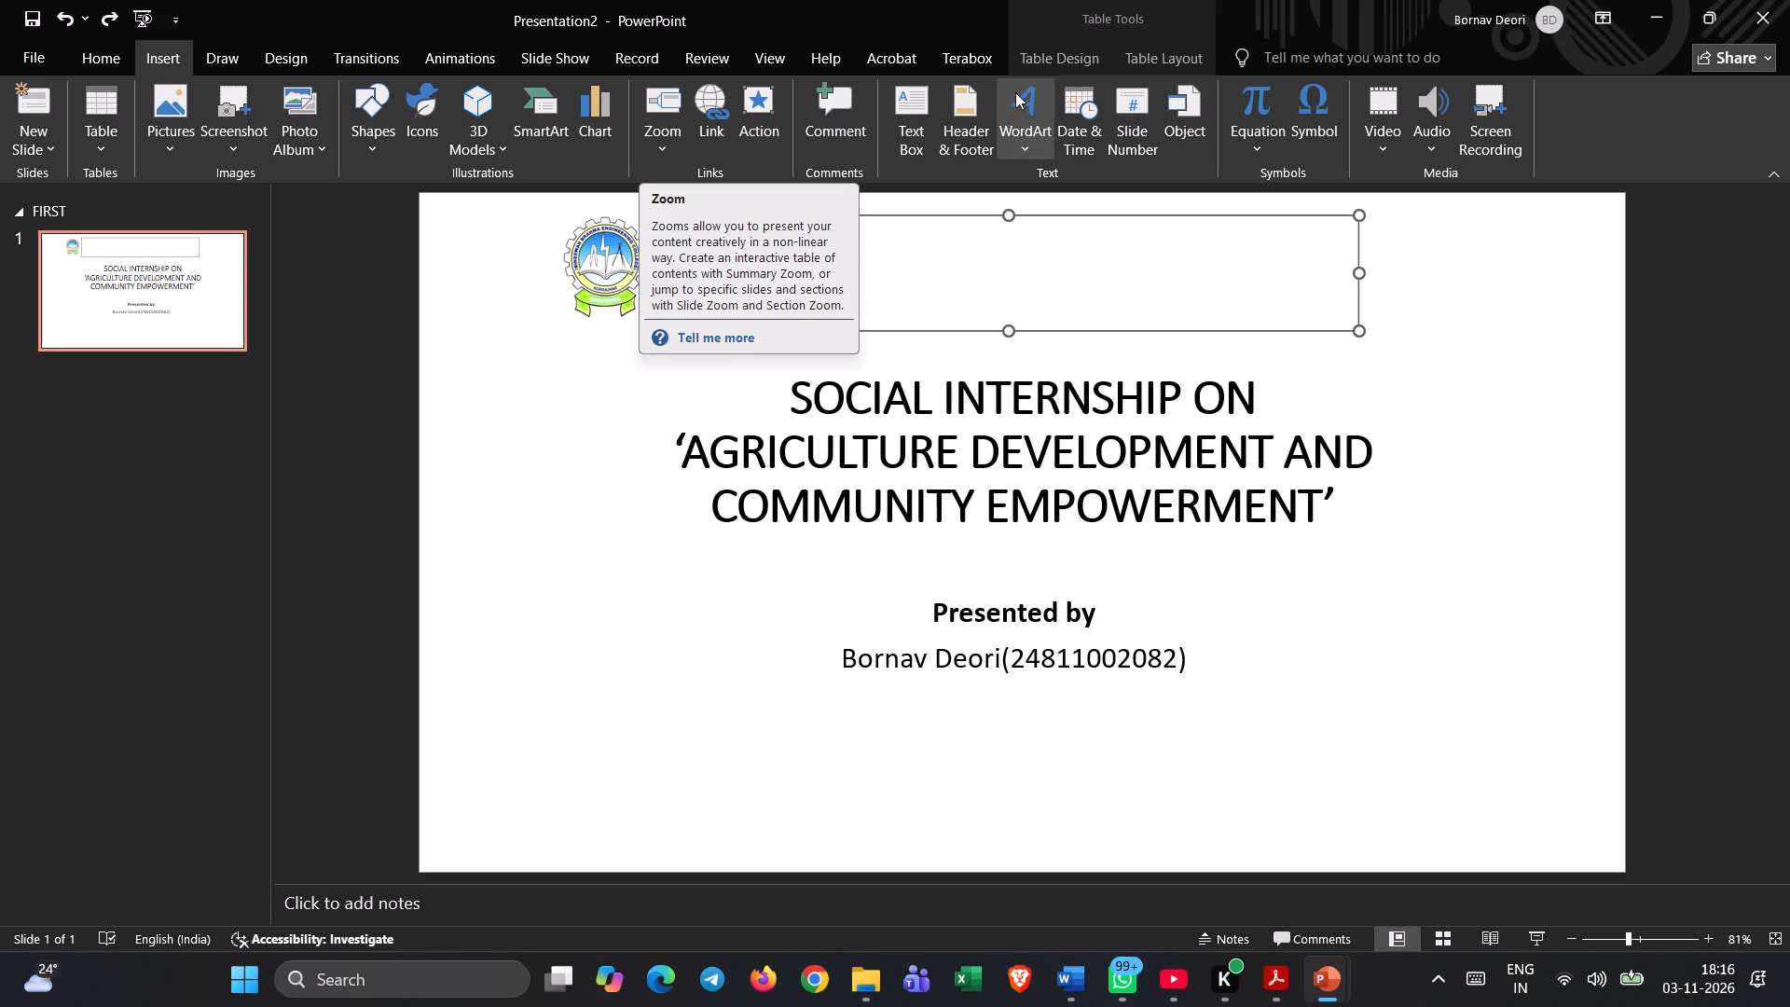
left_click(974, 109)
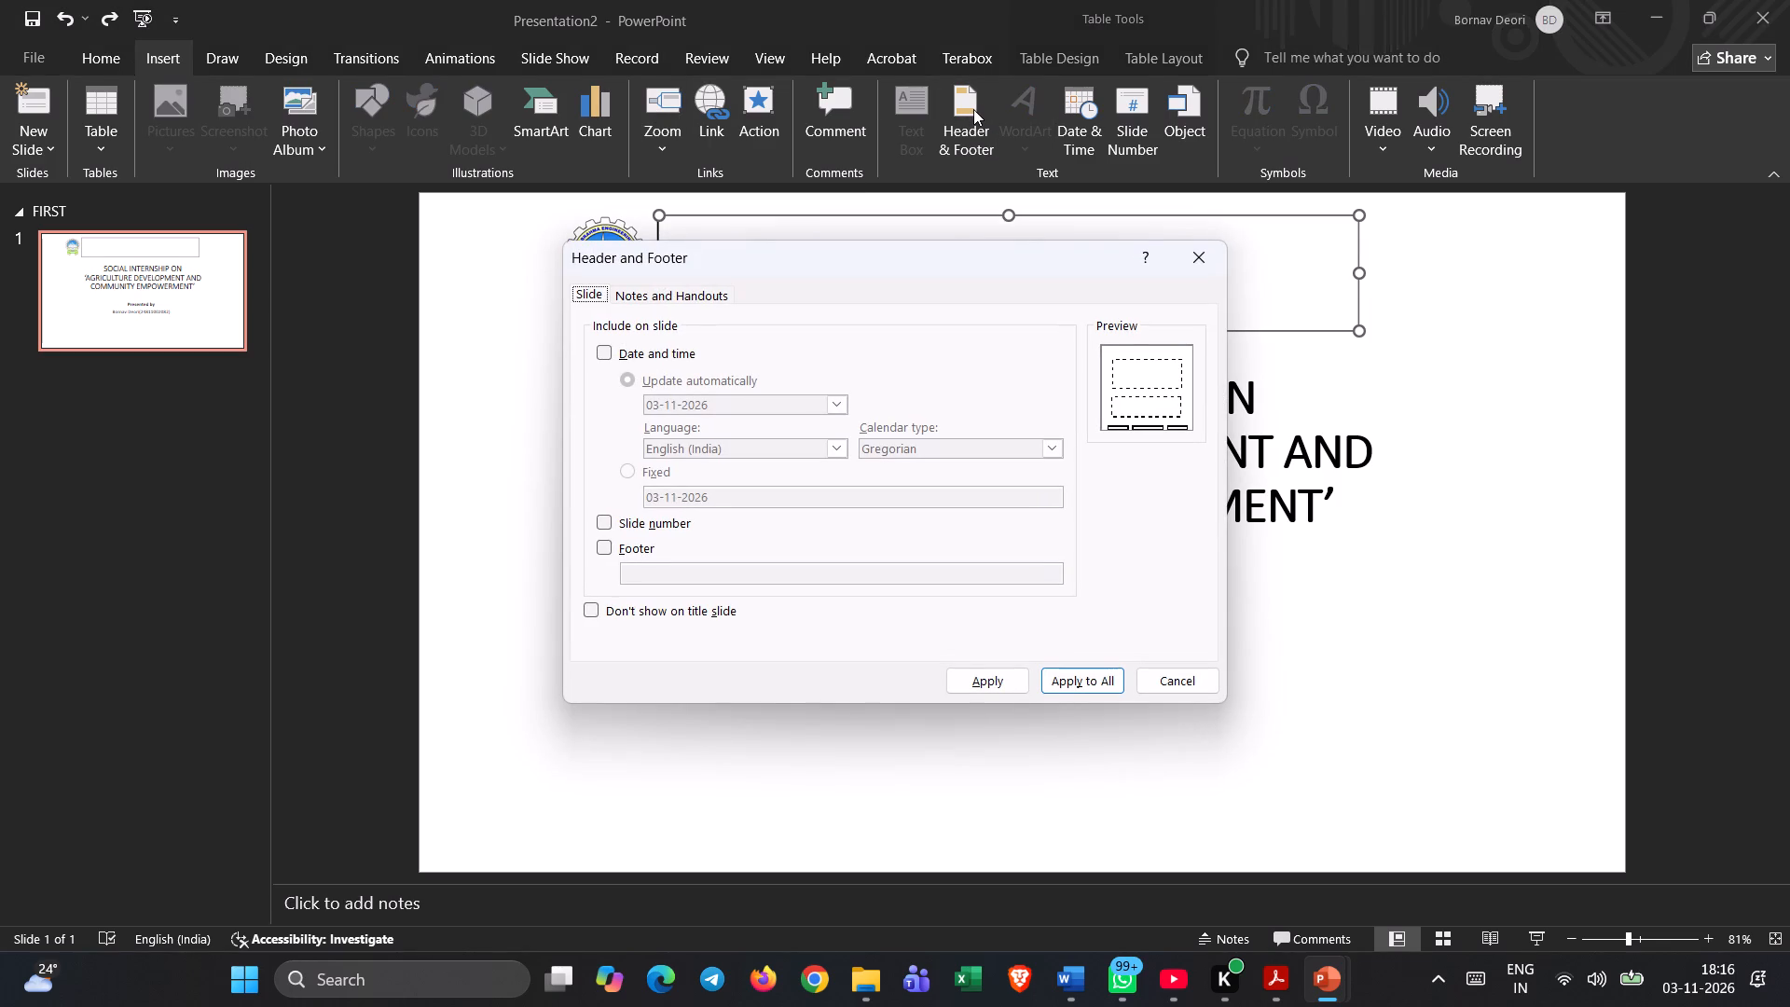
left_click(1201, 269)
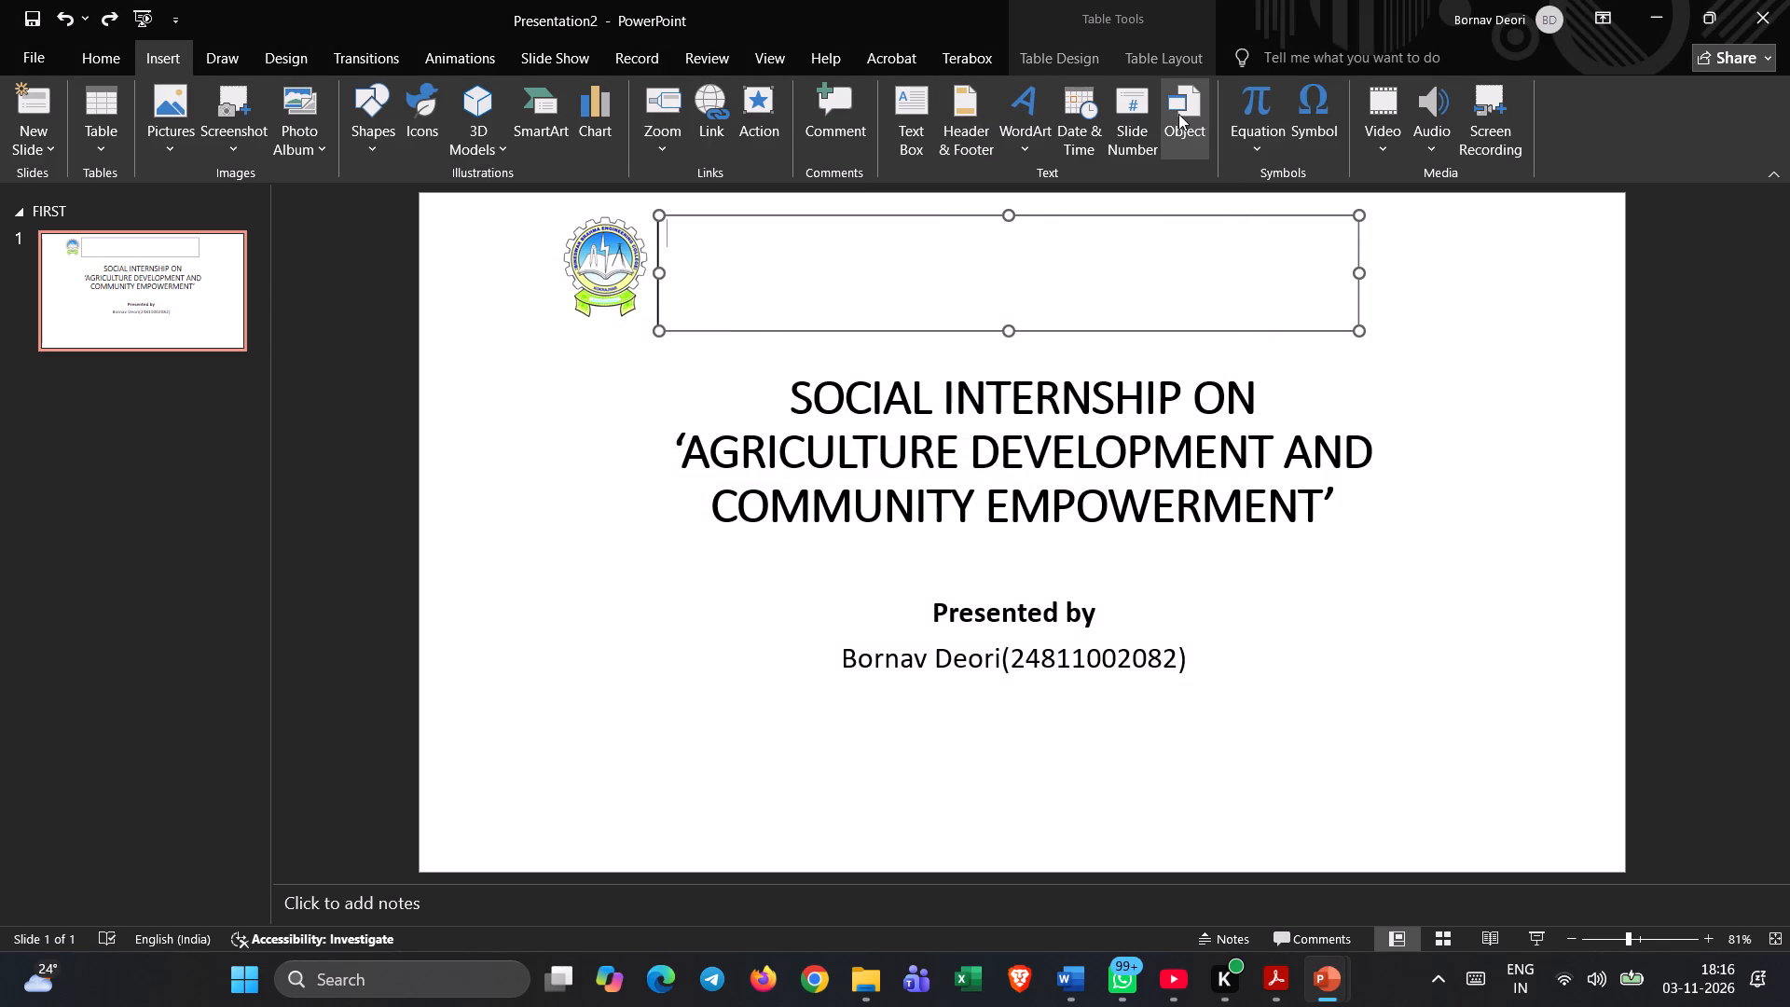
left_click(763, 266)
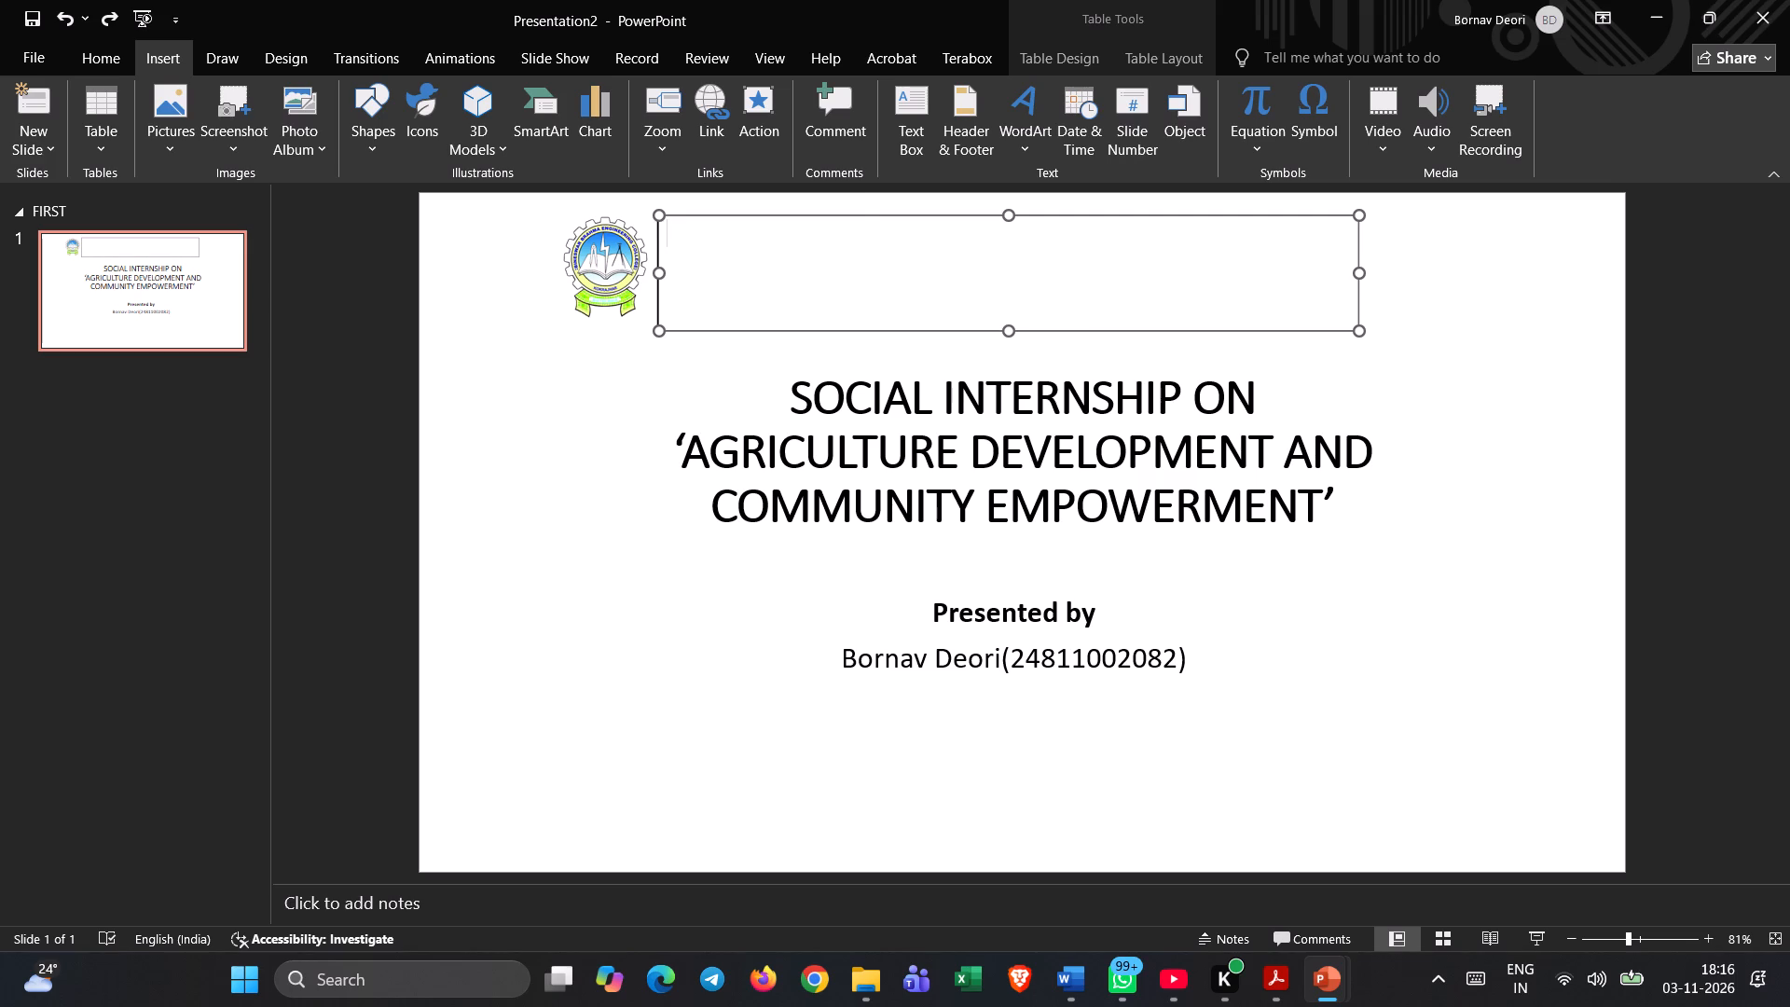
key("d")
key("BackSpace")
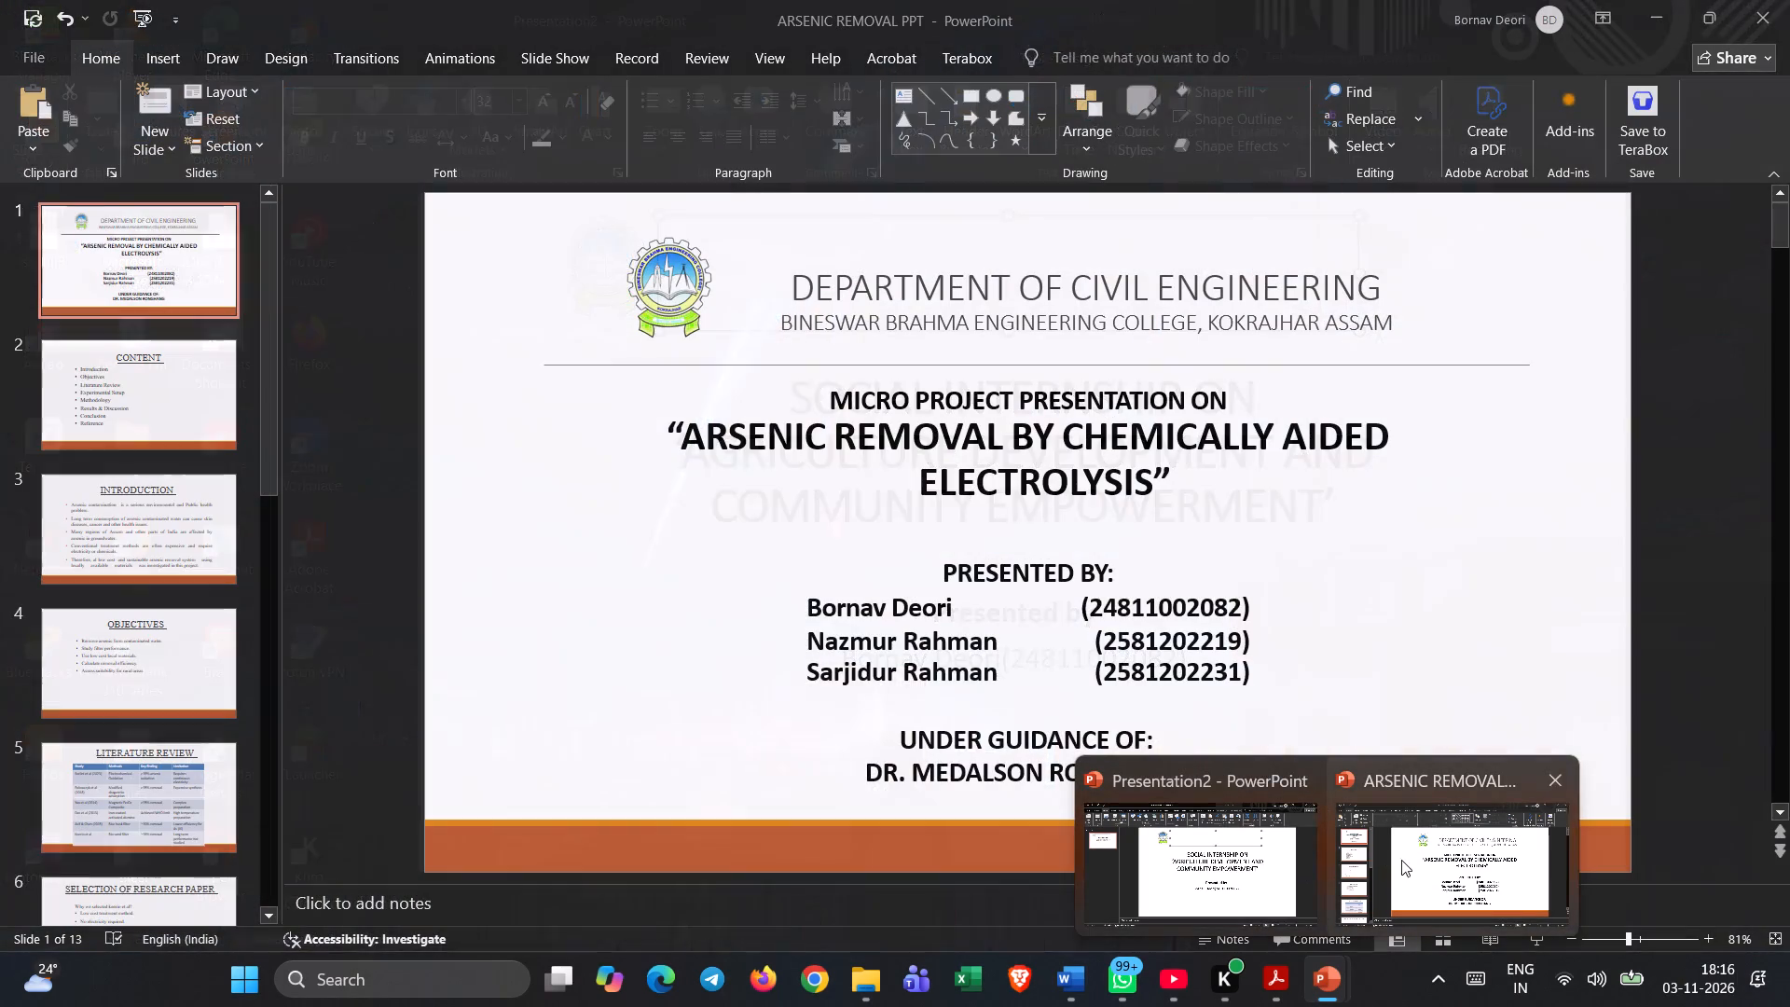
Copy the "DEPARTMENT OF CIVIL ENGINEERING" heading and college line from ARSENIC REMOVAL PPT into Presentation2's empty header box, keeping source formatting.
left_click(1403, 860)
left_click(796, 303)
left_click_drag(794, 286, 964, 286)
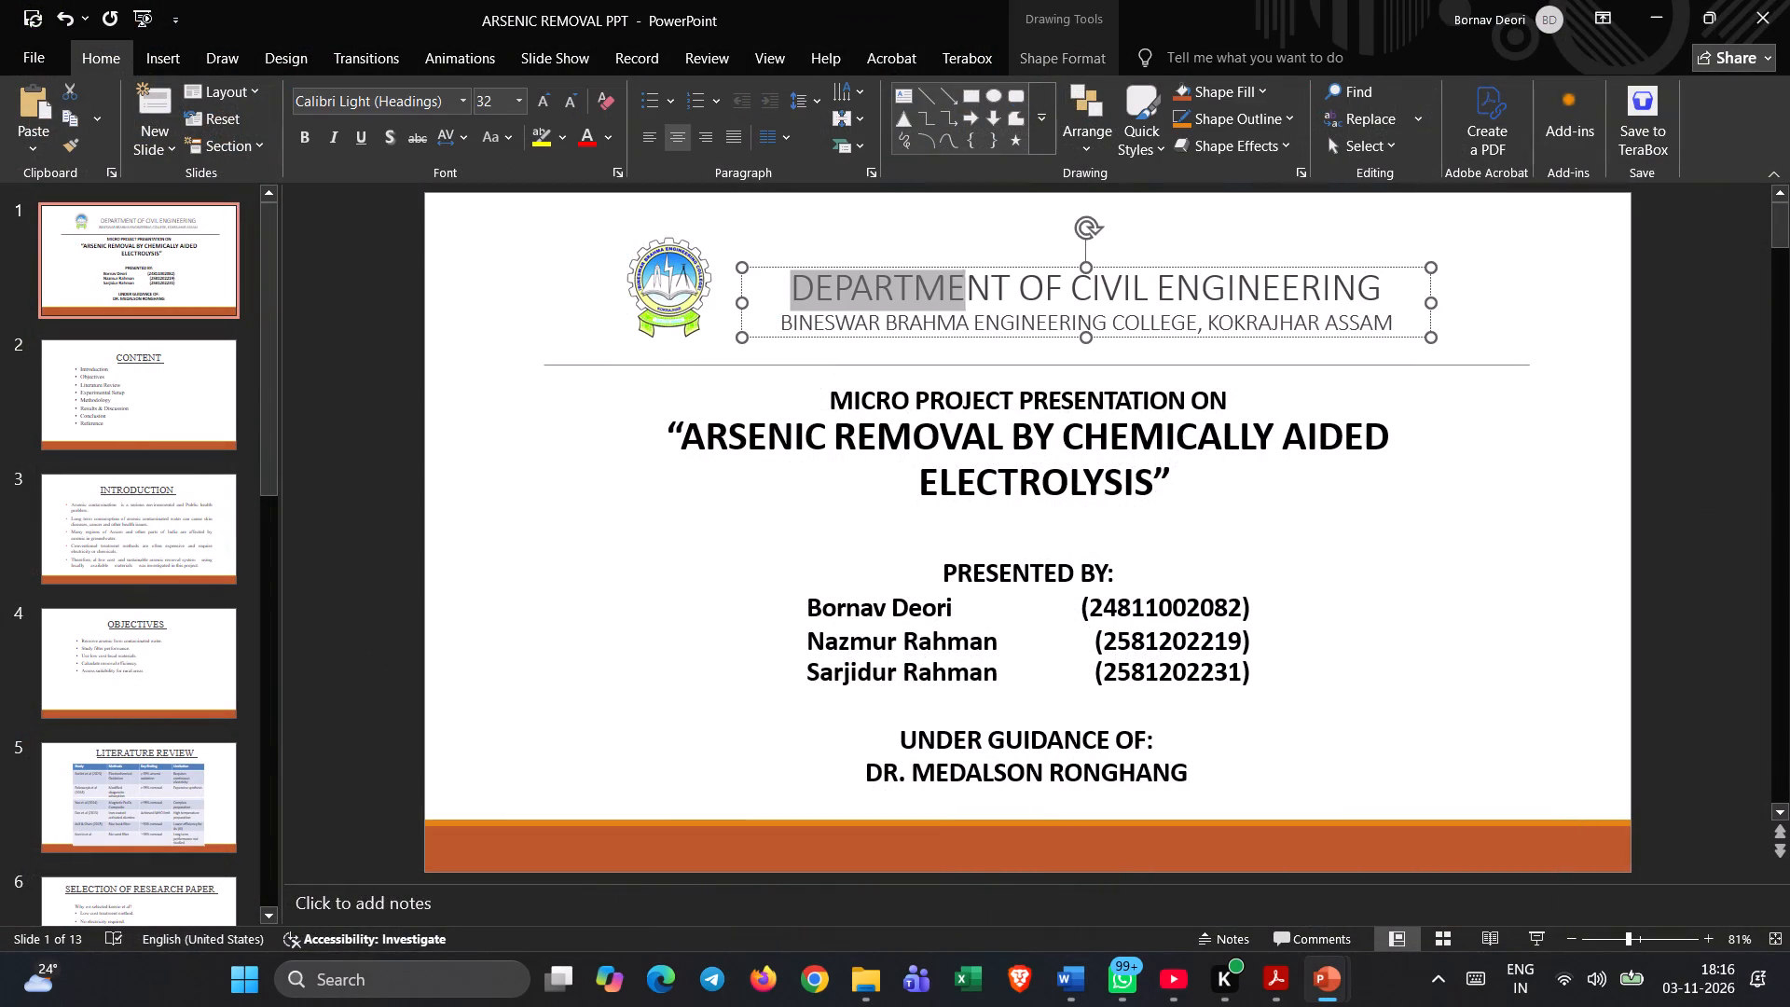
left_click_drag(964, 286, 1399, 327)
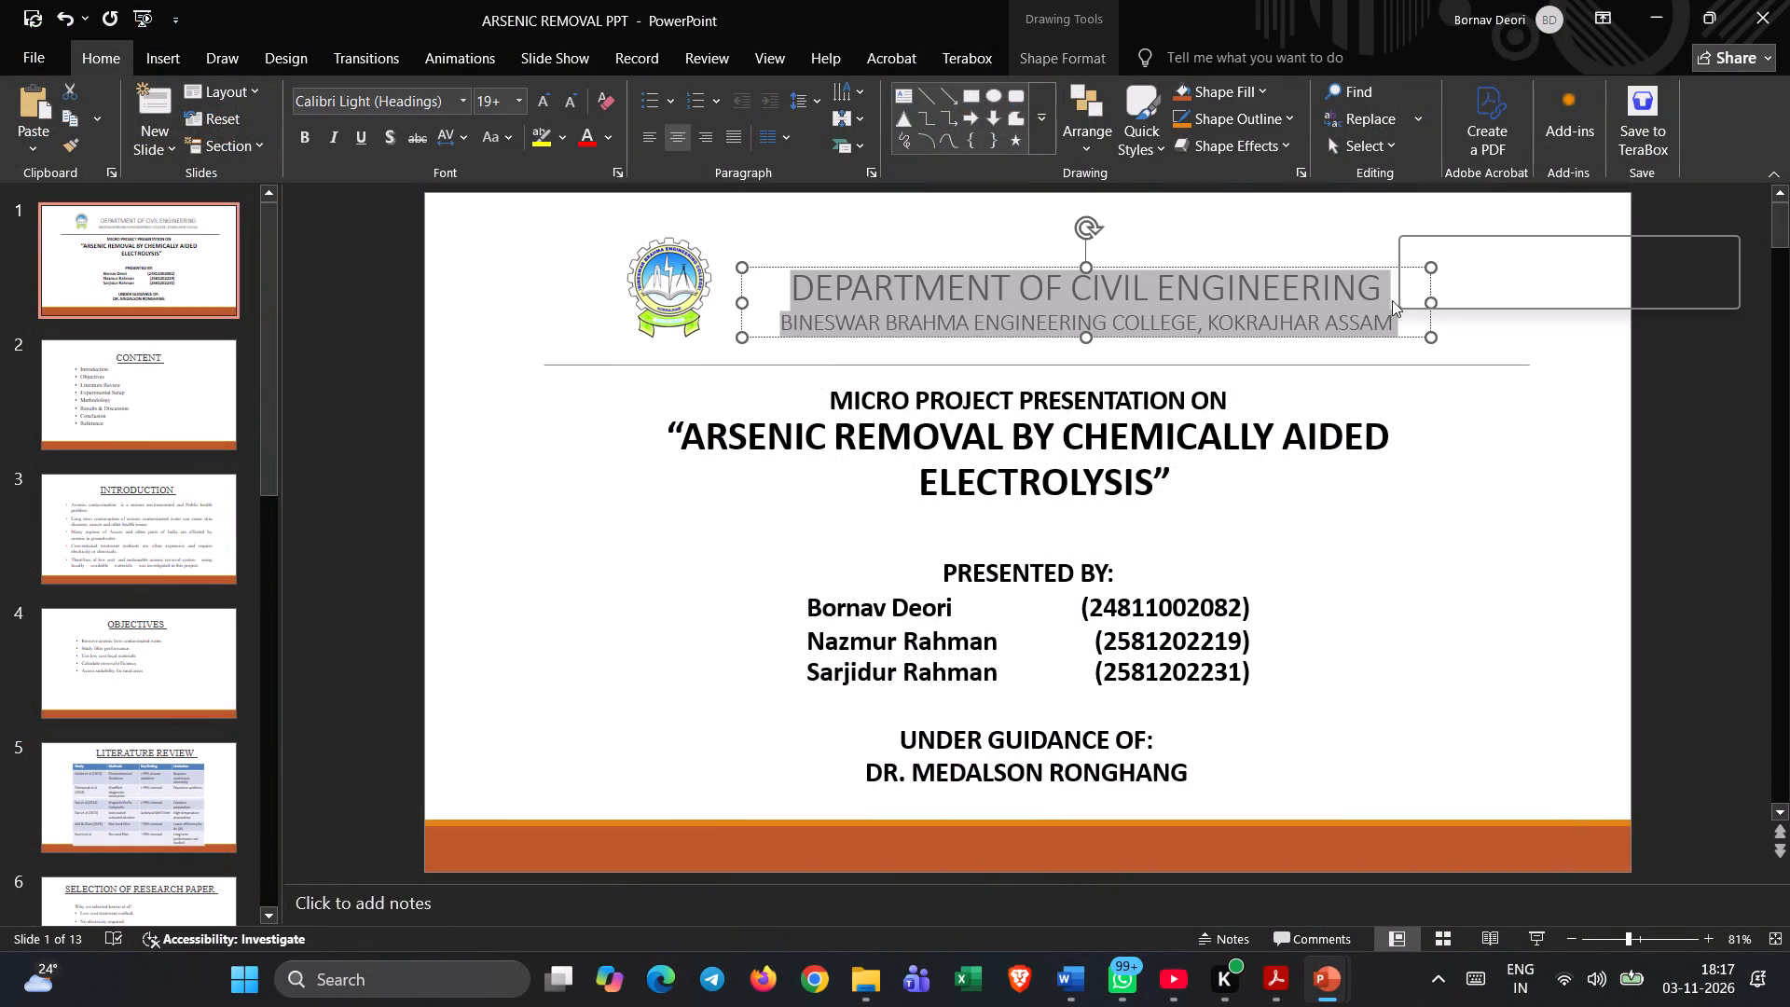
right_click(1277, 304)
left_click(1343, 382)
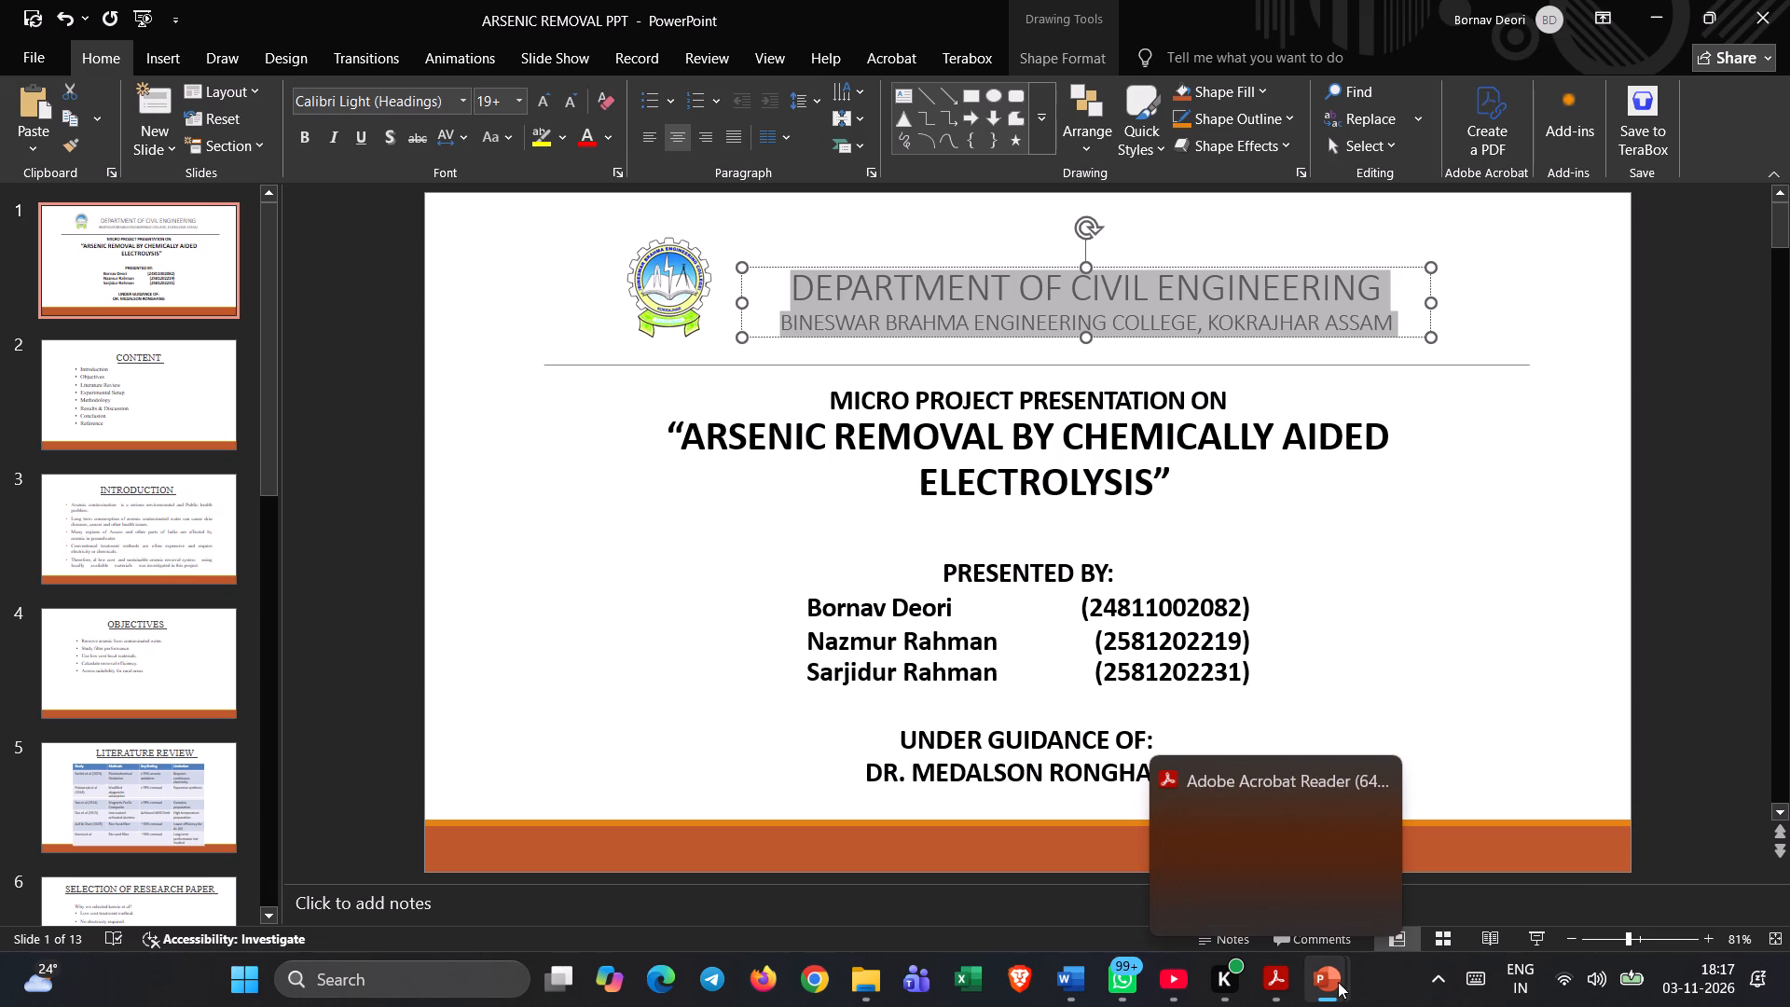
left_click(1268, 912)
right_click(680, 240)
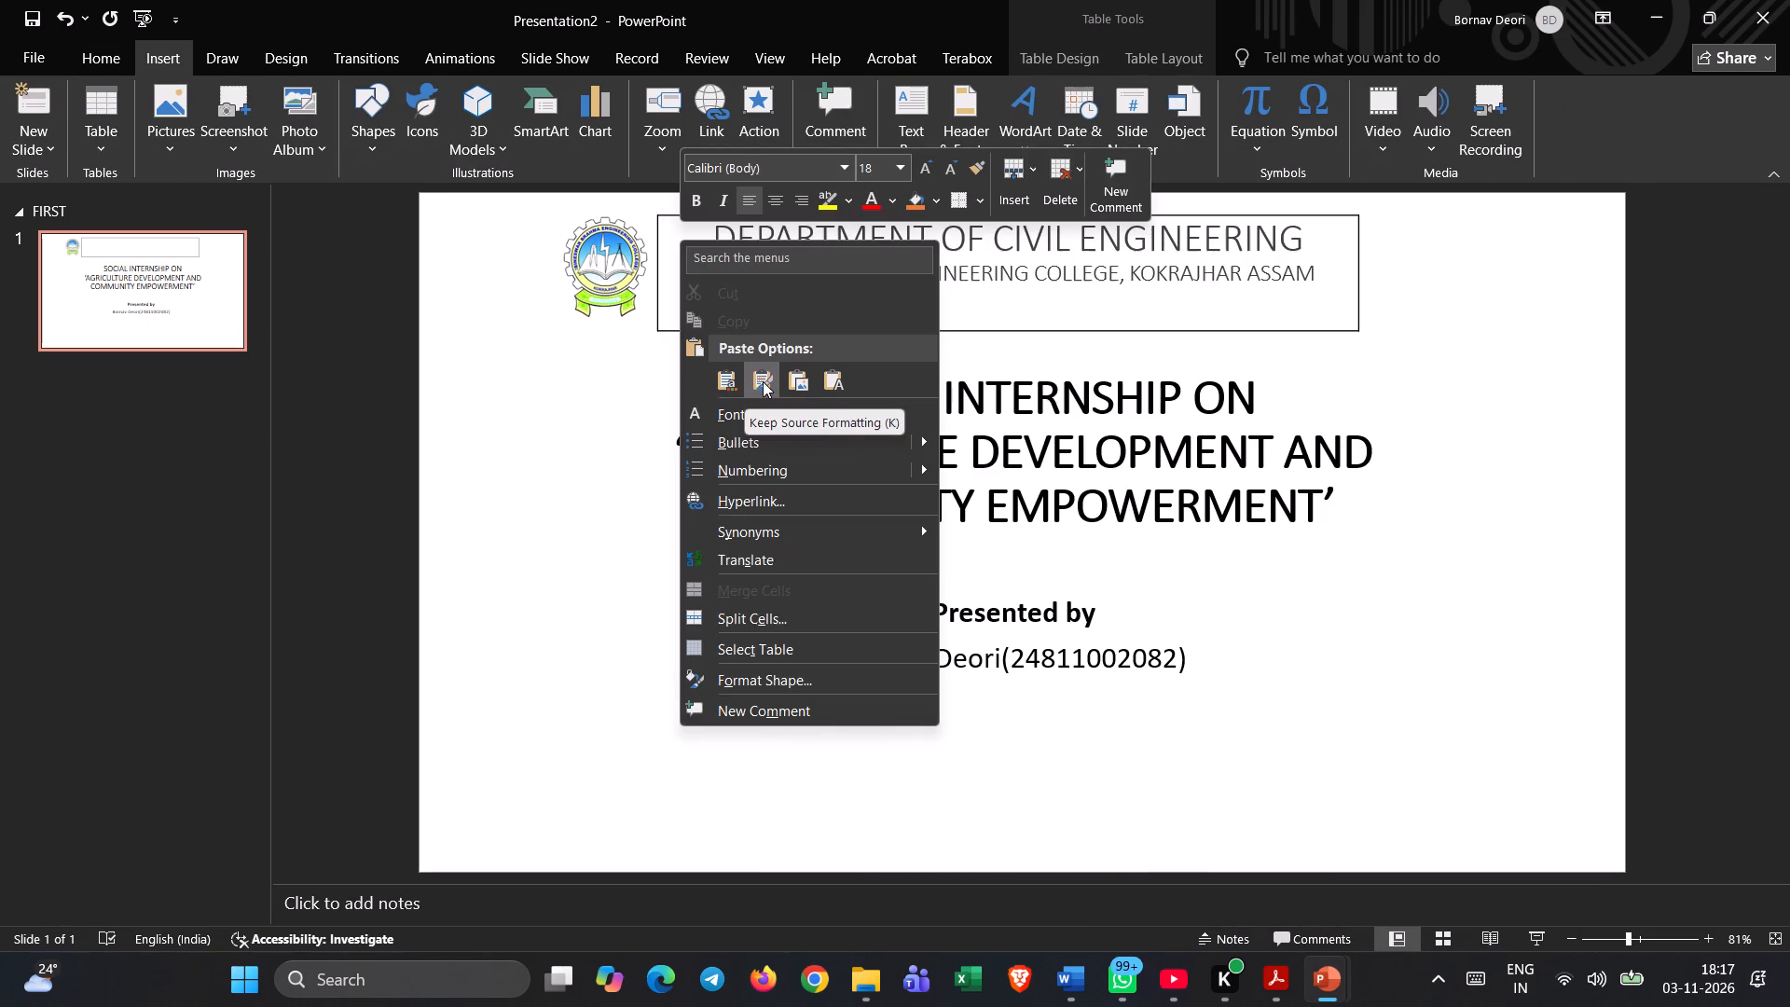
left_click(763, 382)
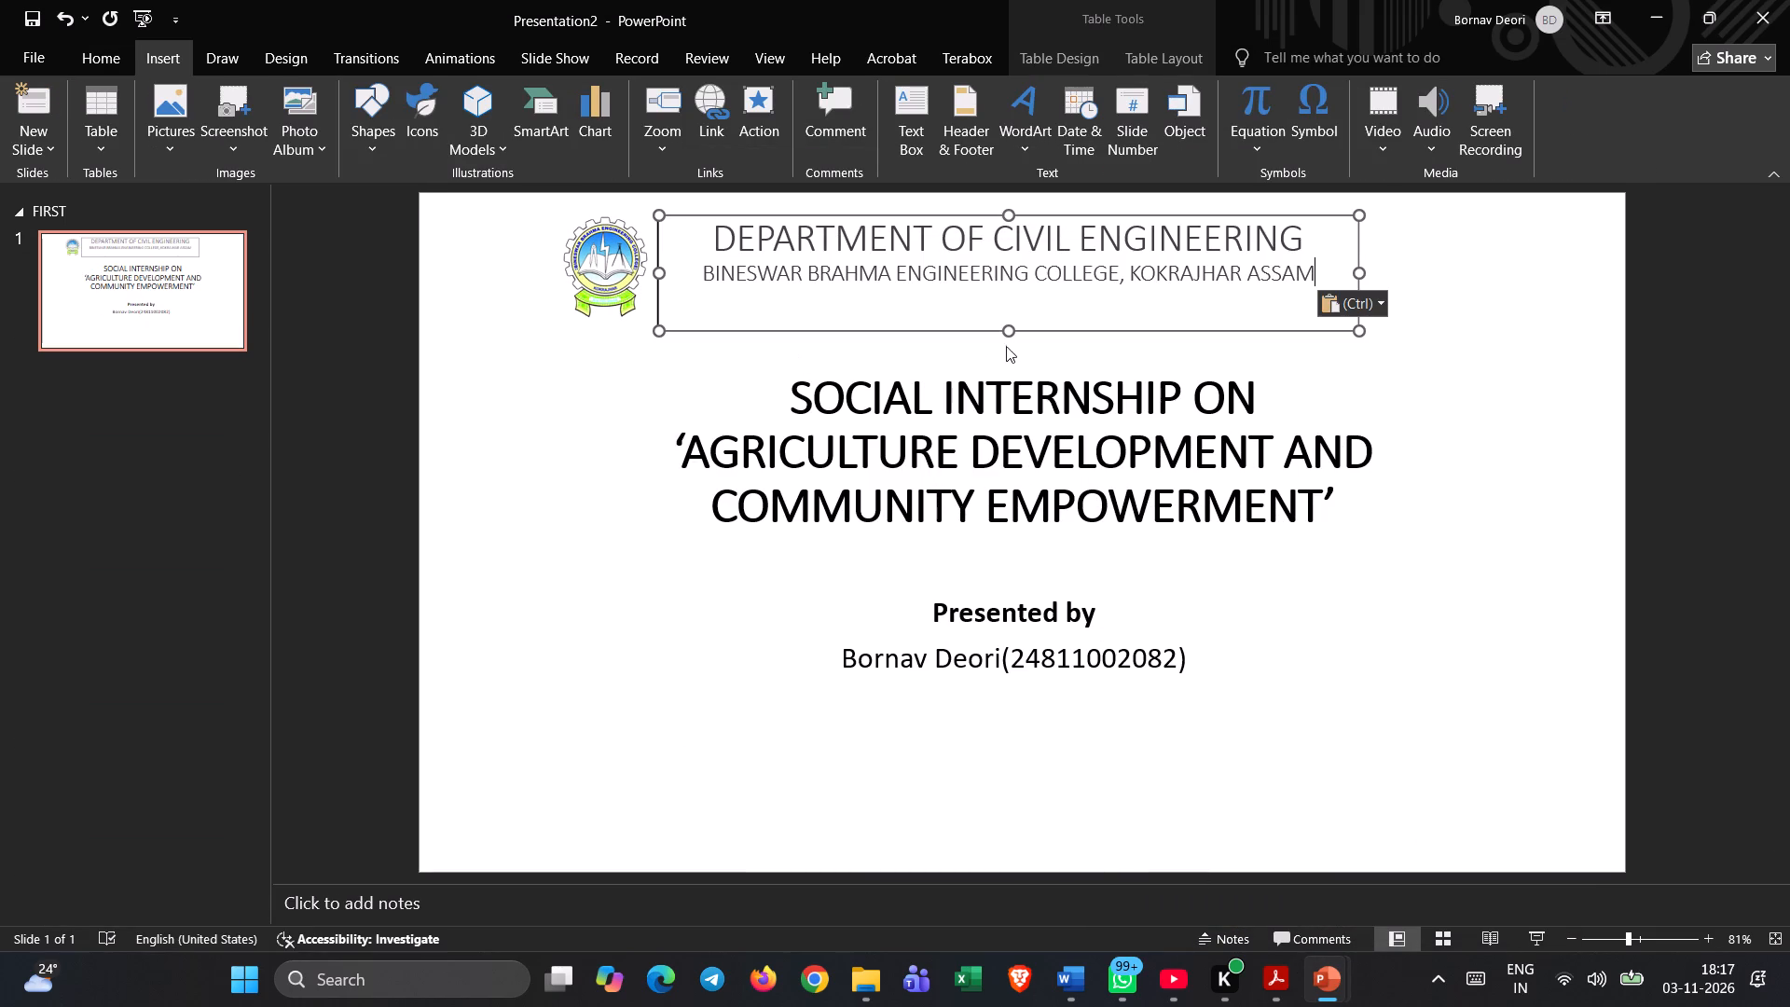
Shorten the header box to fit its two text lines and align the college logo closely beside it, shifting both slightly right on the slide.
left_click_drag(1011, 327, 1012, 305)
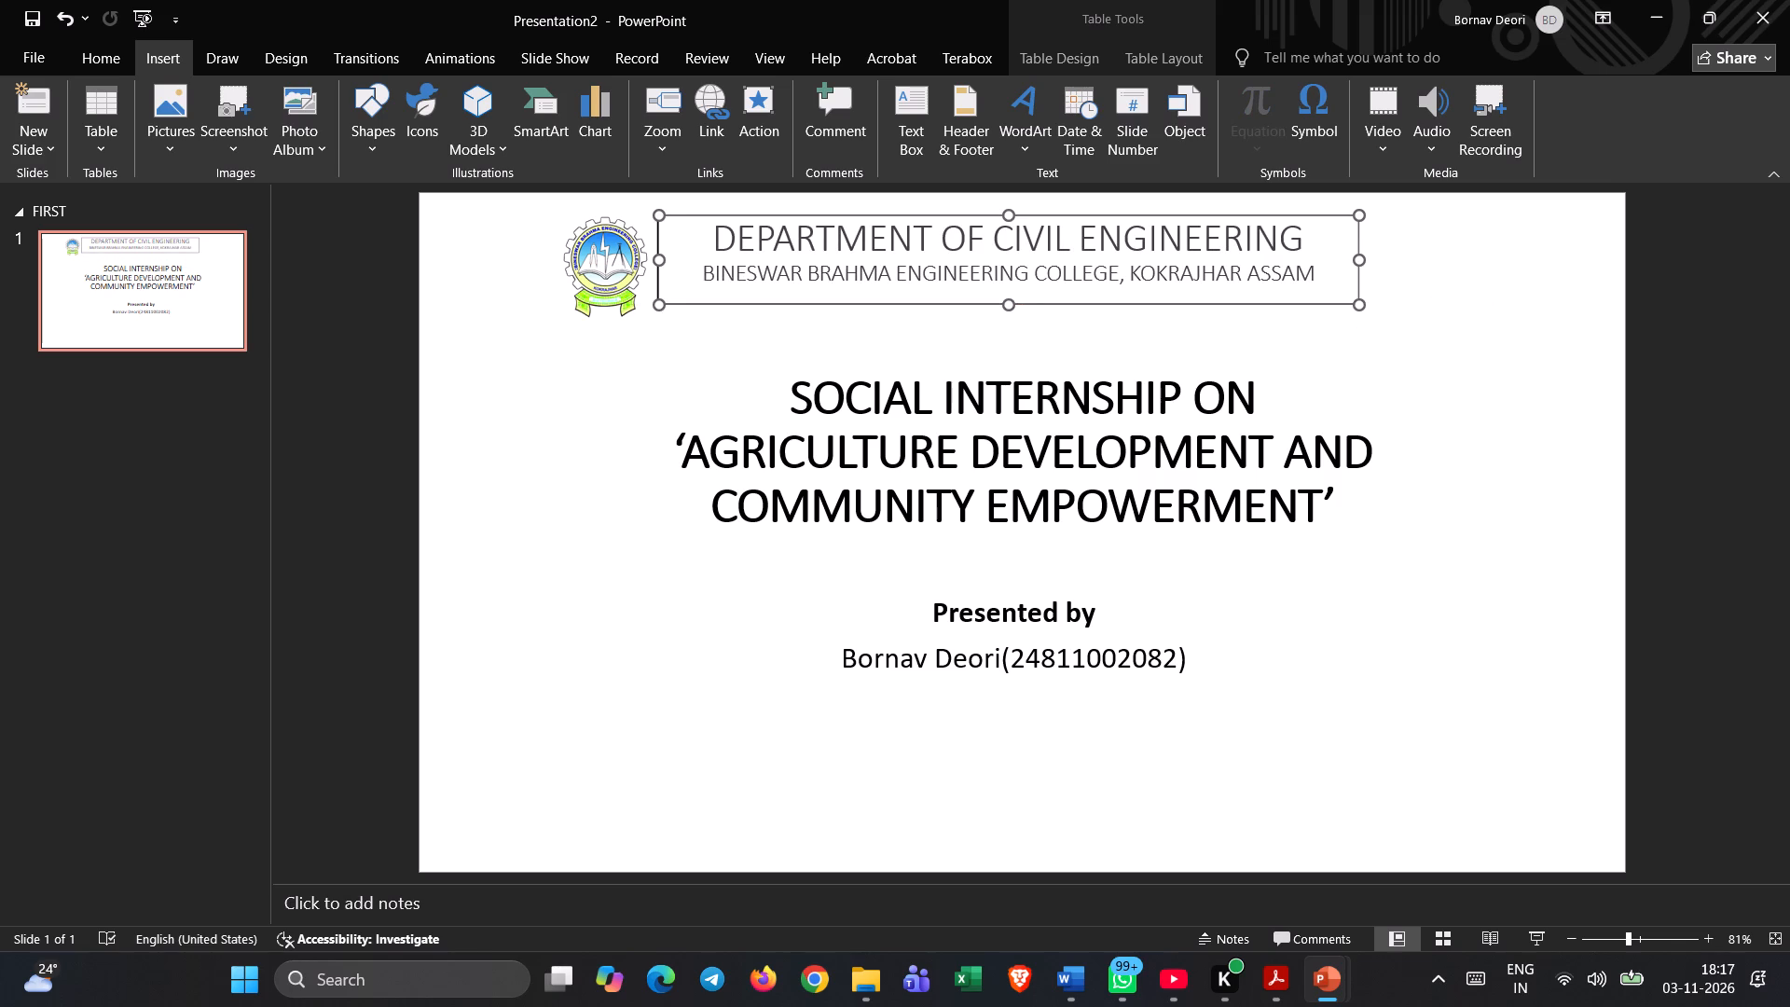
left_click(592, 258)
left_click_drag(596, 258, 610, 241)
left_click(991, 217)
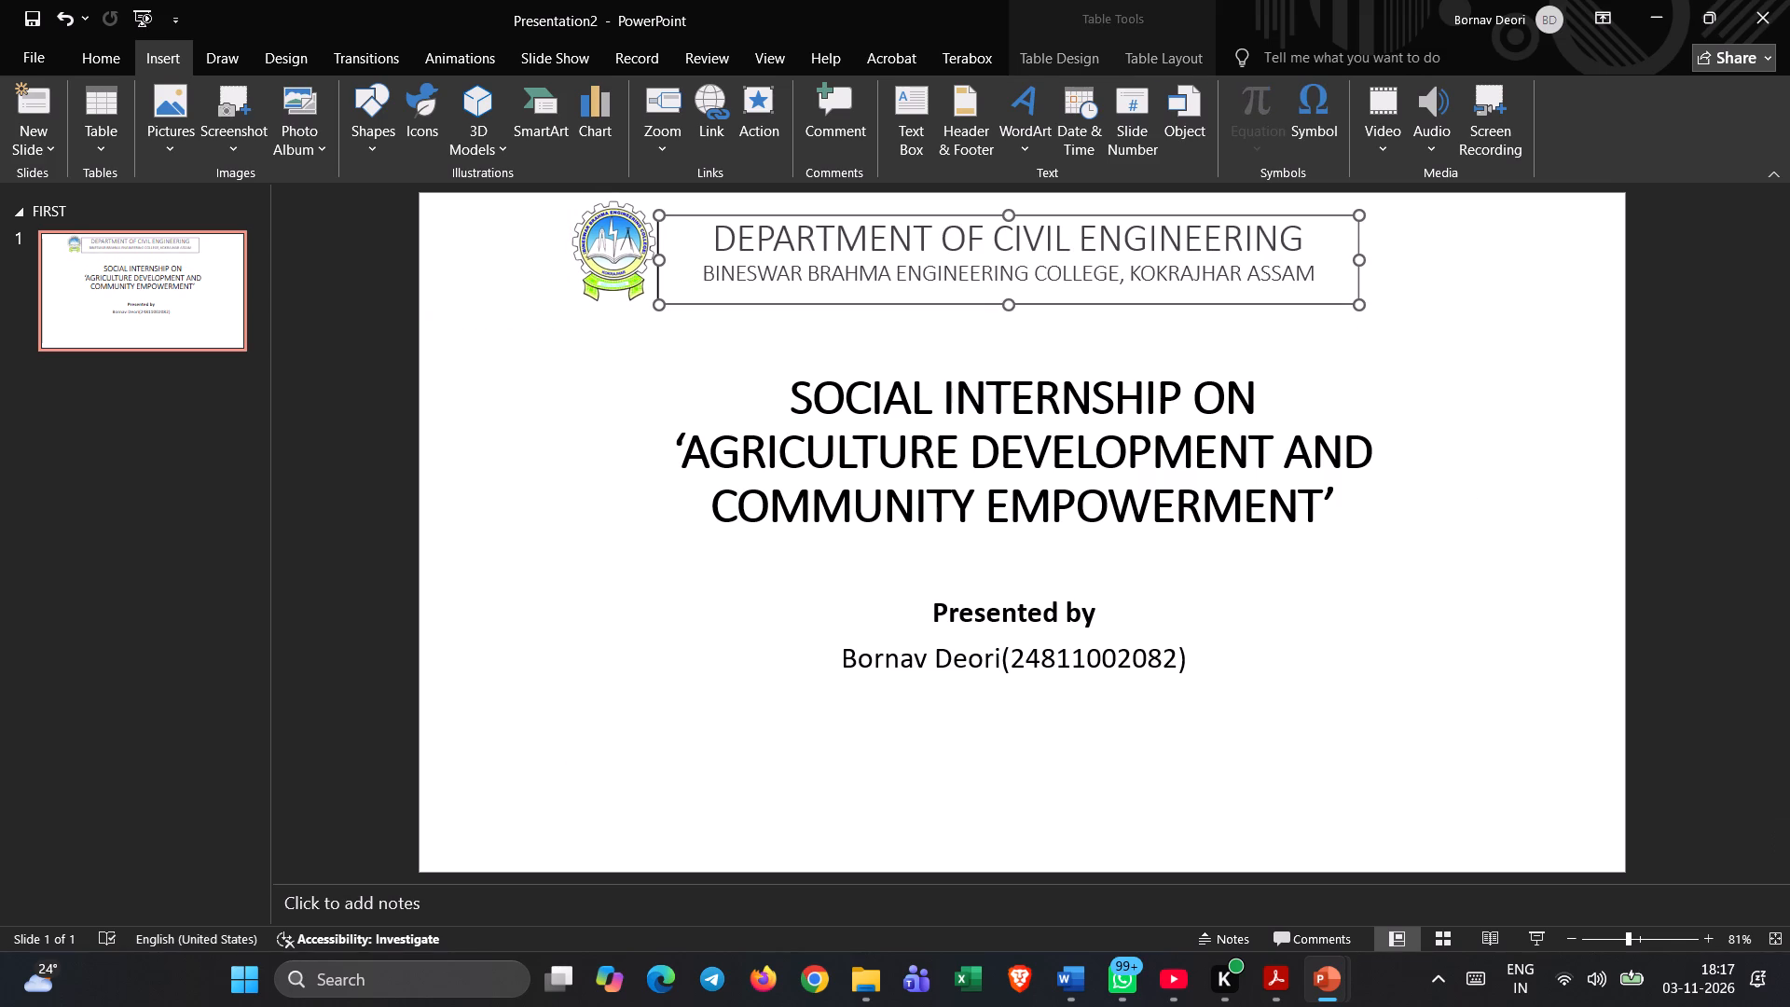
left_click_drag(991, 214, 1011, 215)
left_click_drag(625, 249, 637, 249)
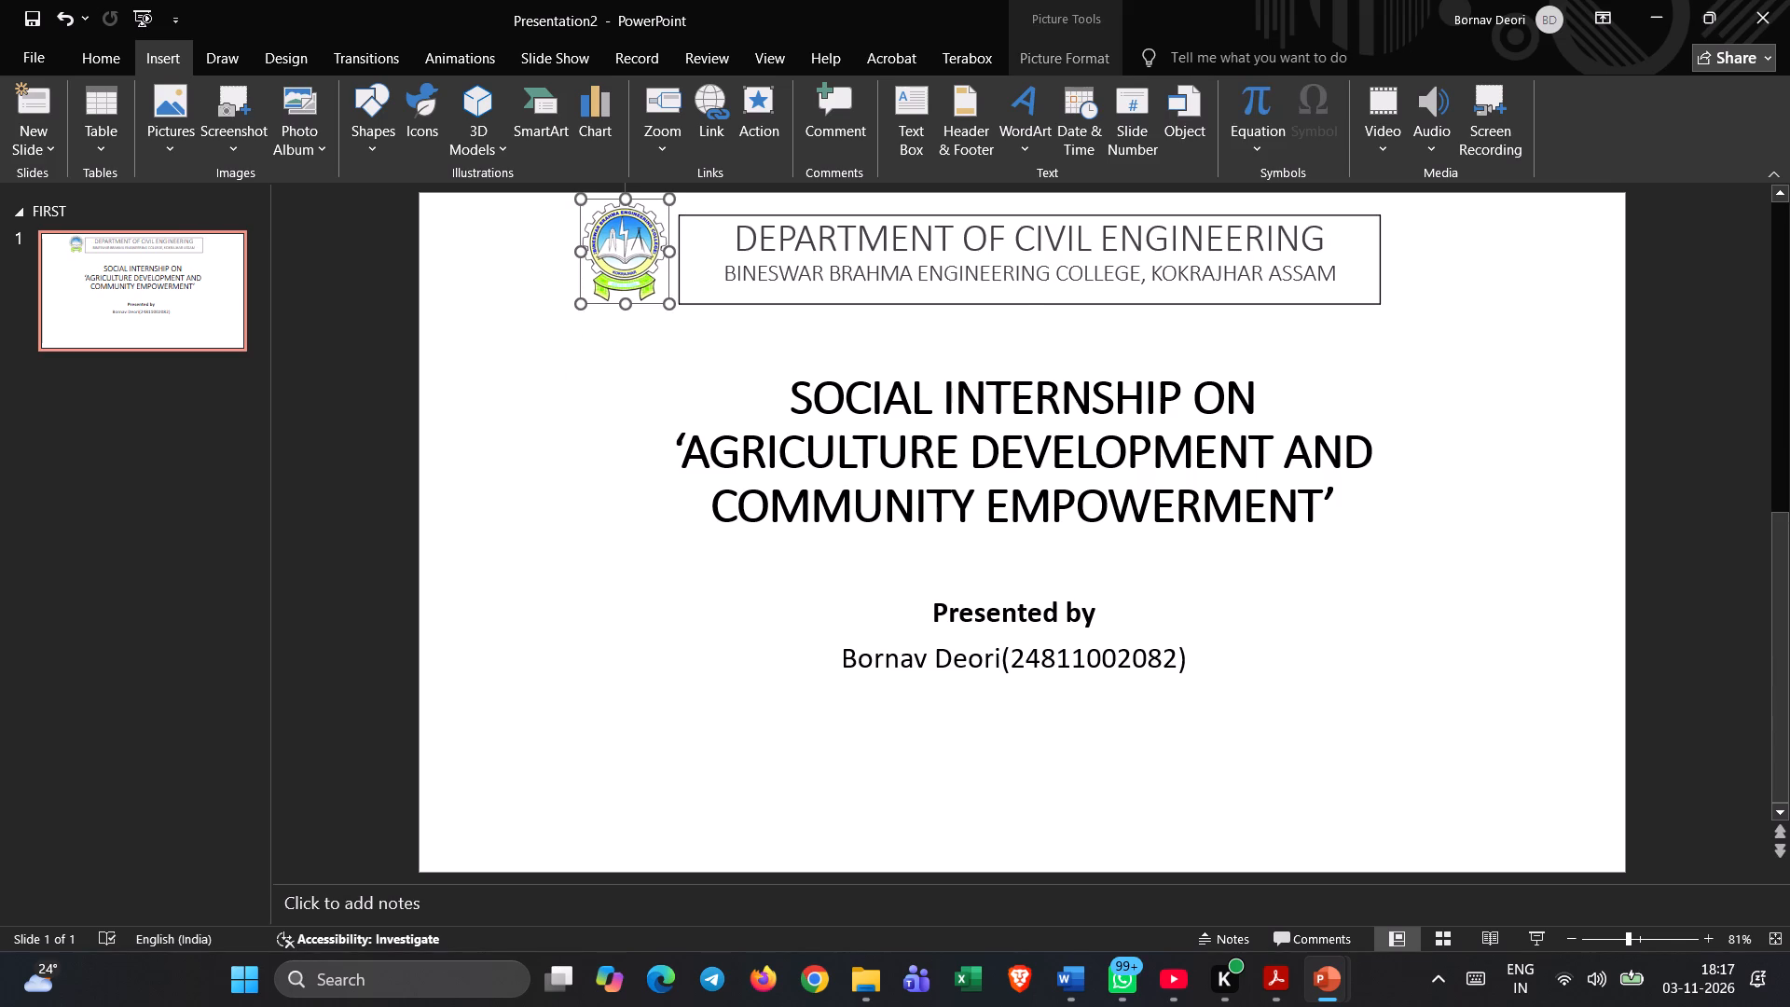
Shorten the title text box from its lower edge so the title sits closer beneath the header.
left_click(792, 387)
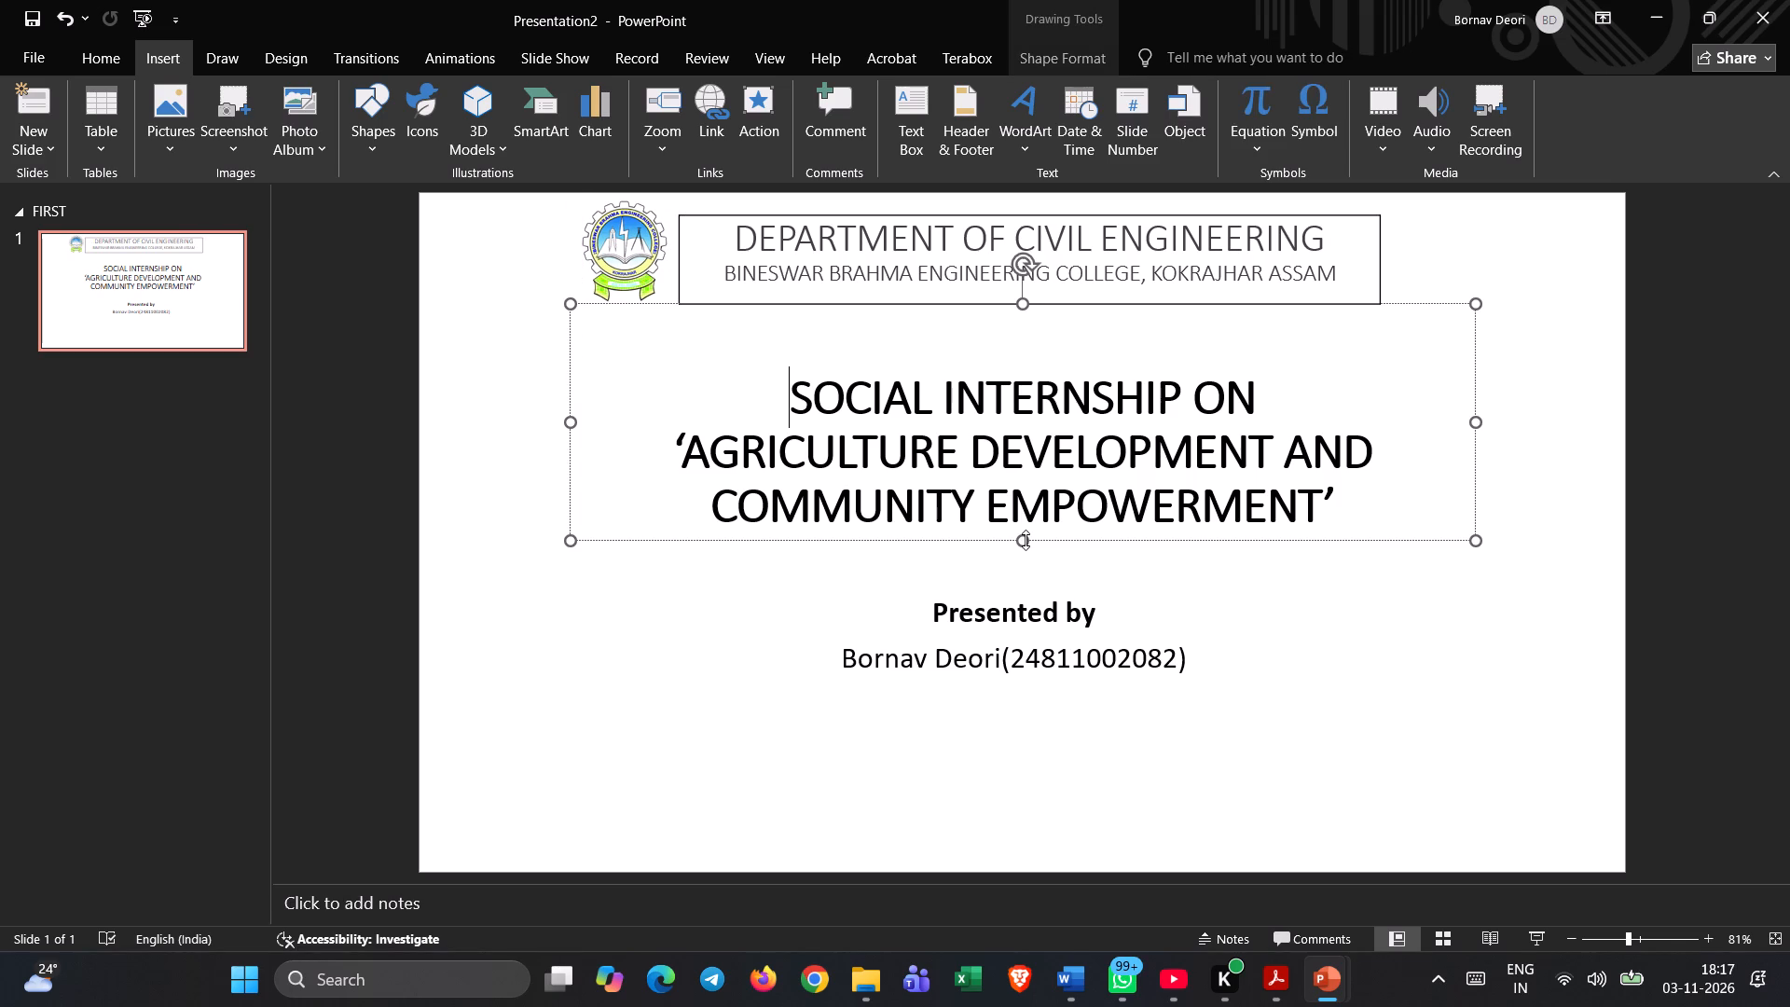
left_click_drag(1026, 540, 1014, 495)
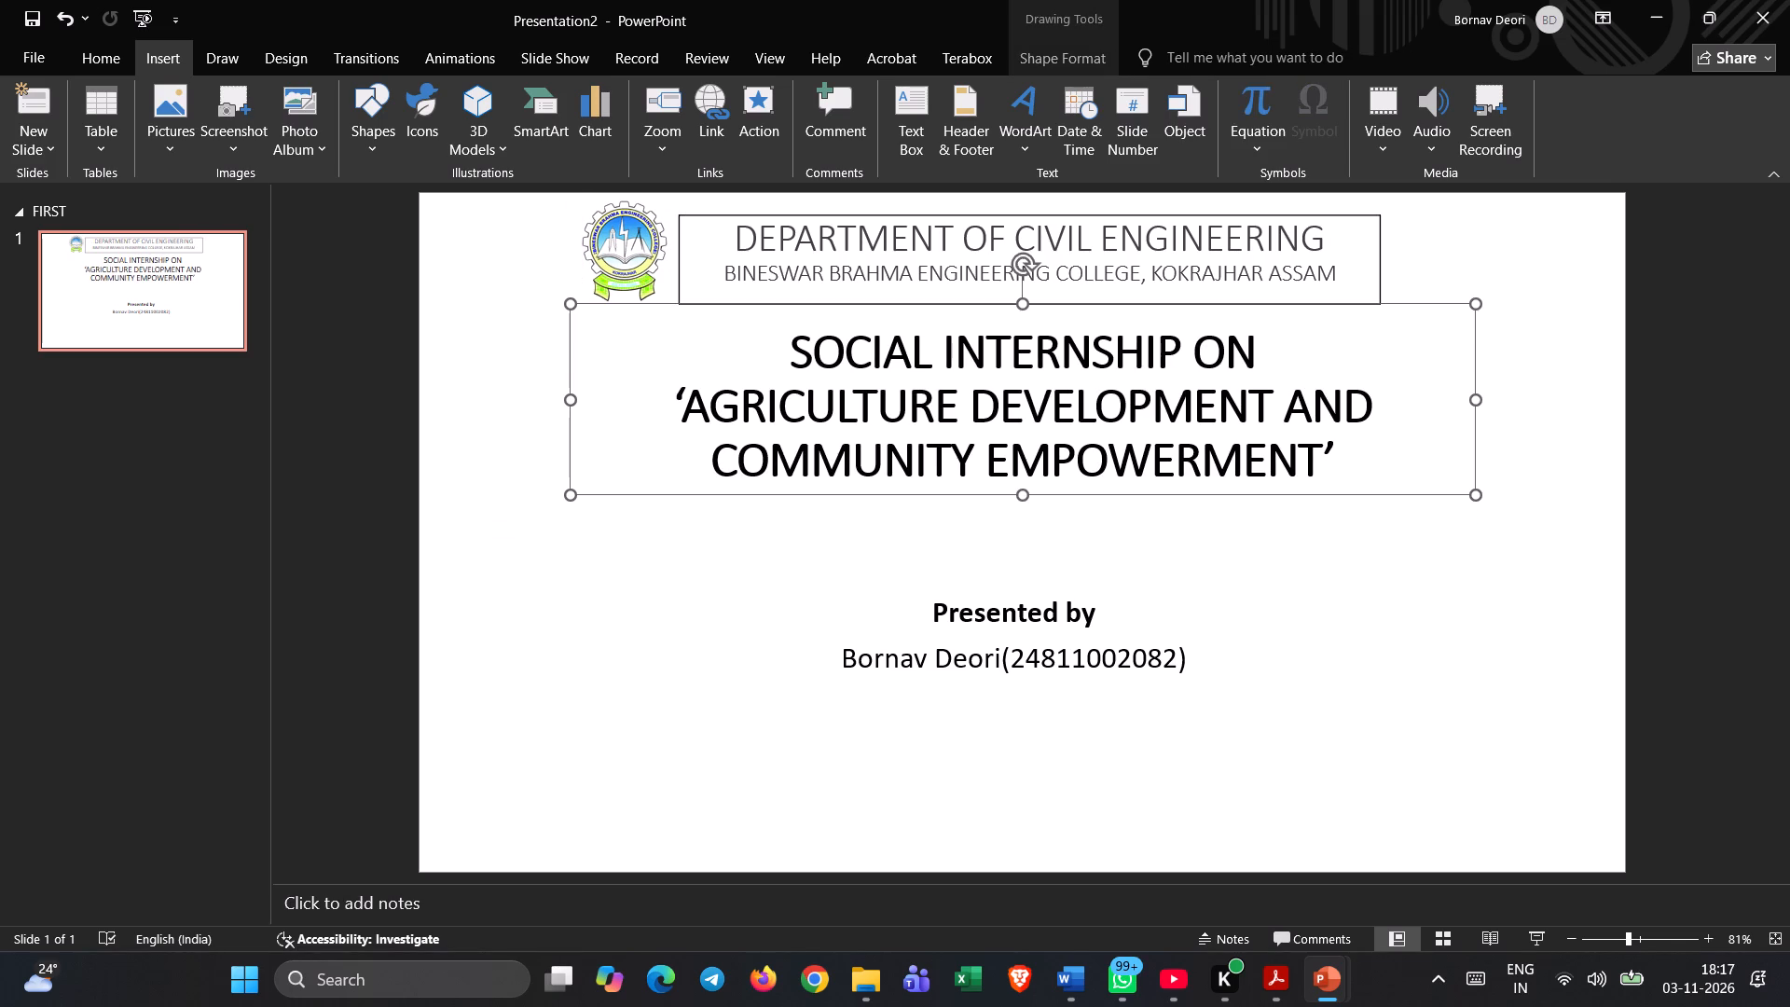
Set the title line "SOCIAL INTERNSHIP ON" to font size 32.
left_click(796, 349)
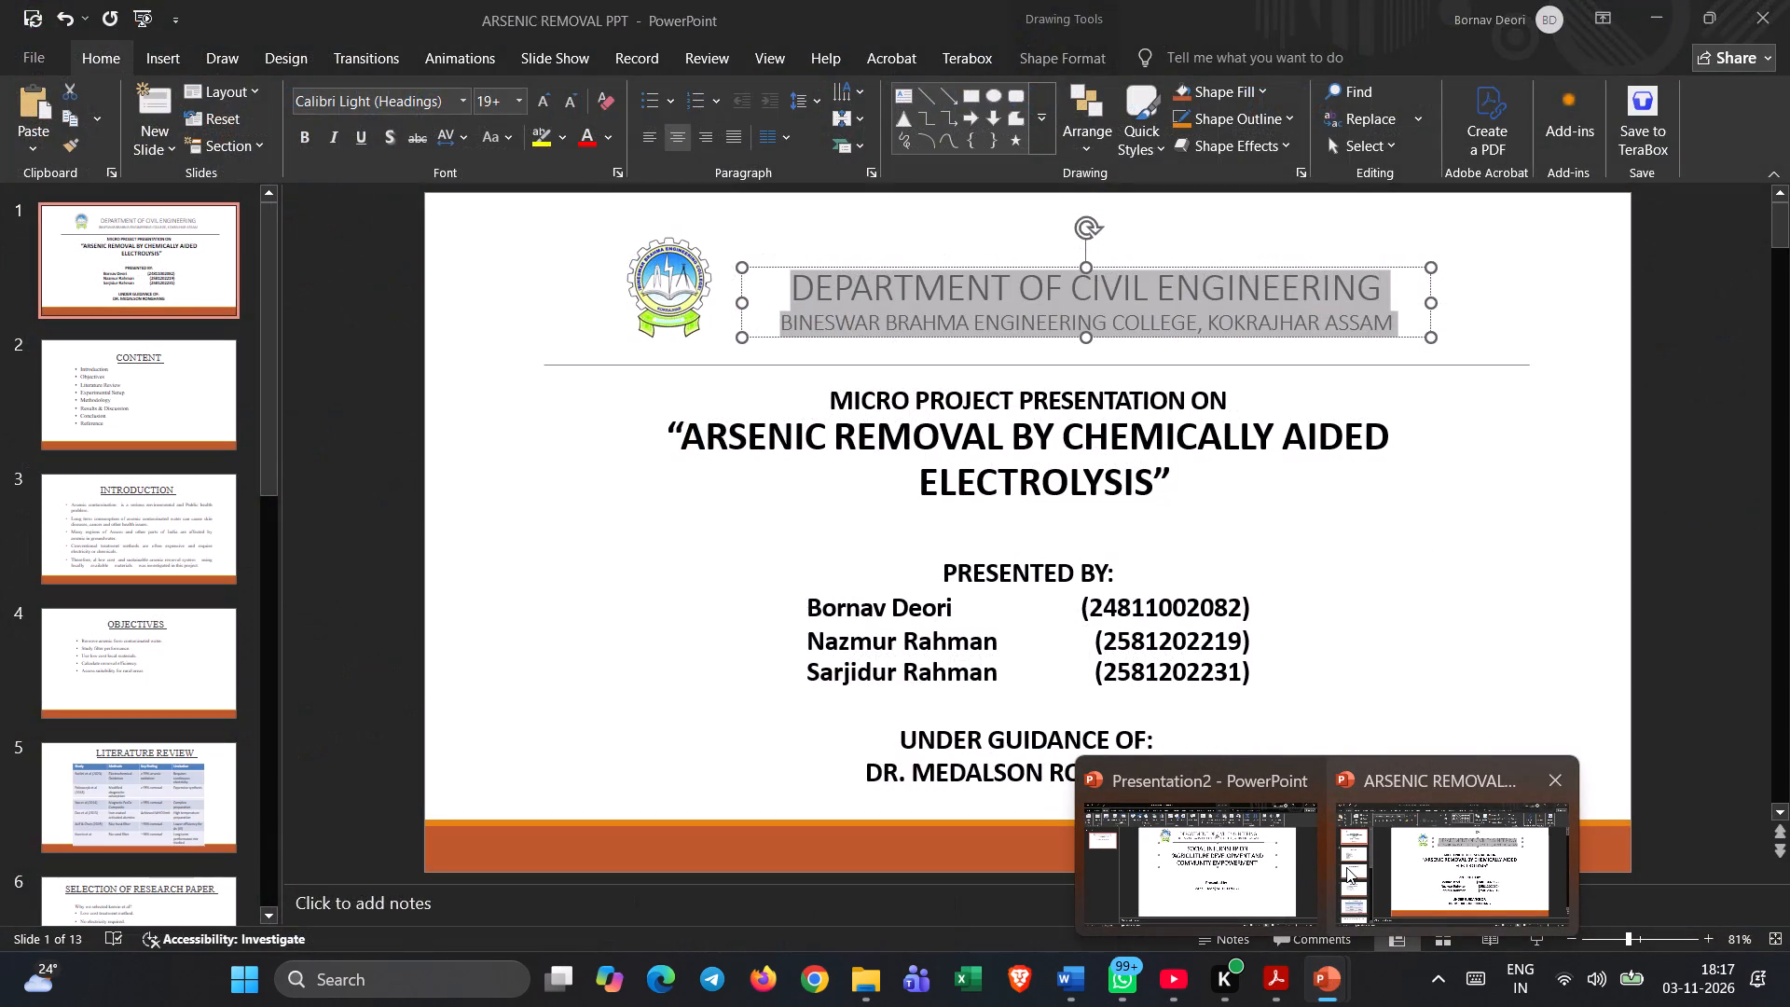
left_click(1286, 865)
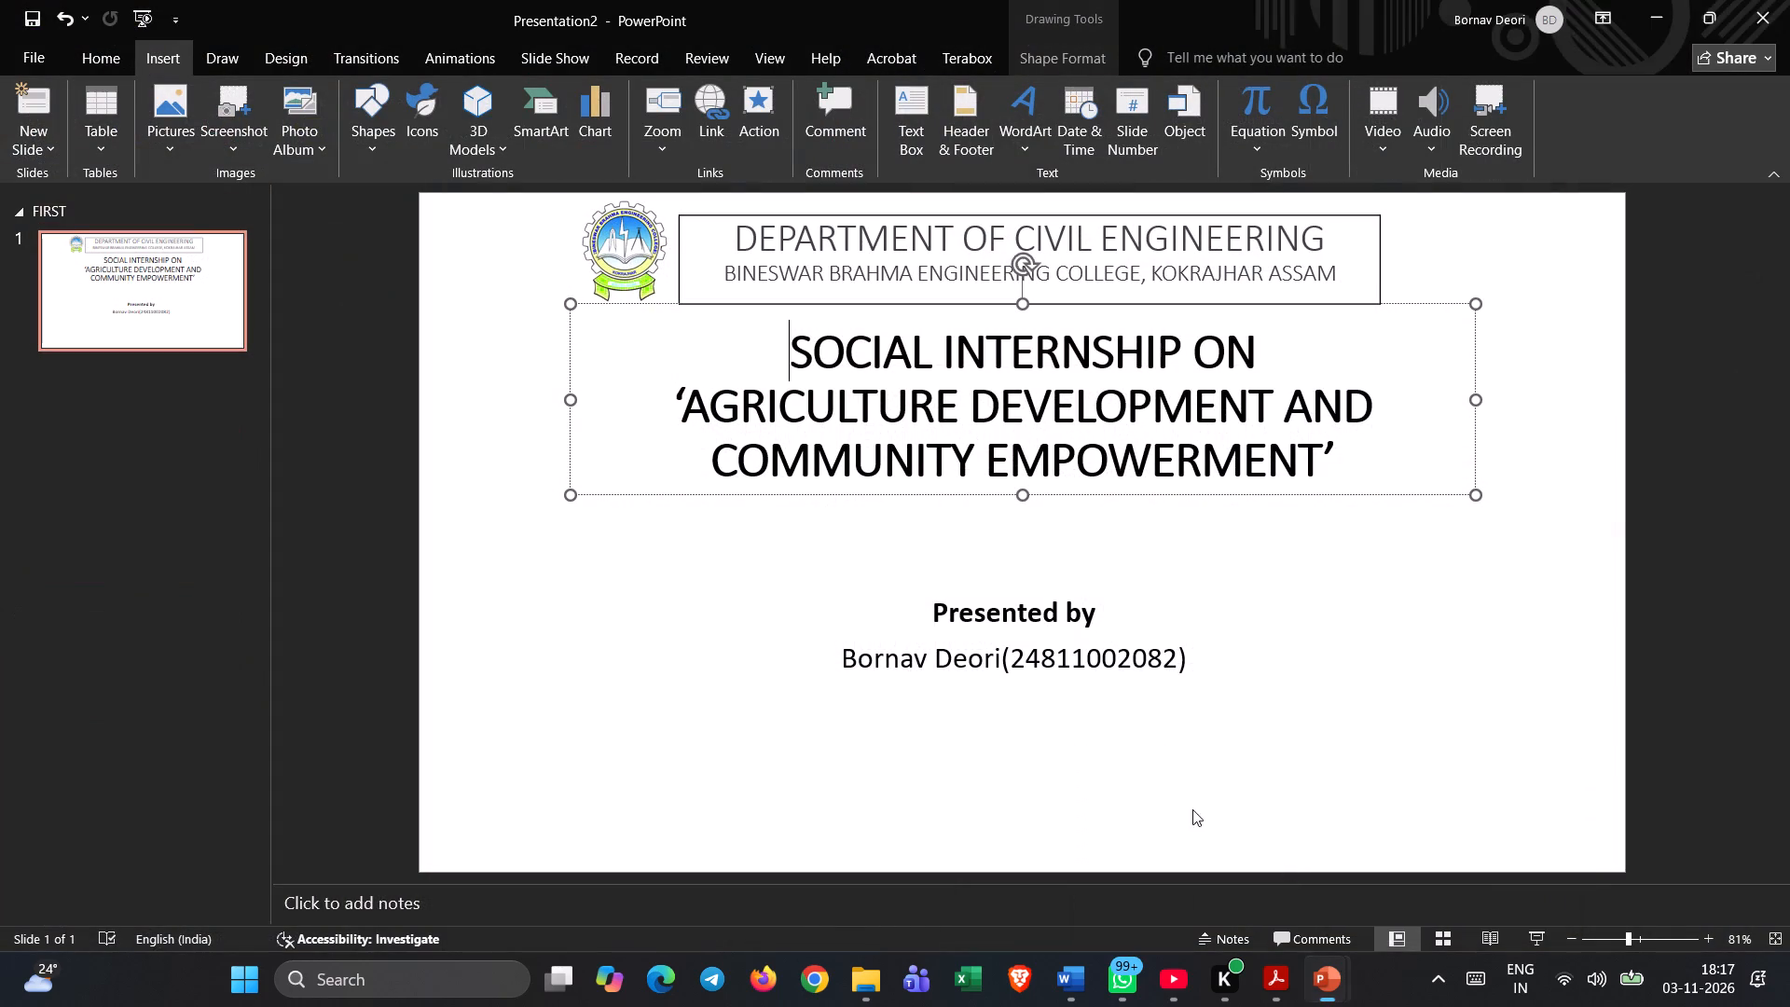
left_click_drag(785, 352, 1020, 347)
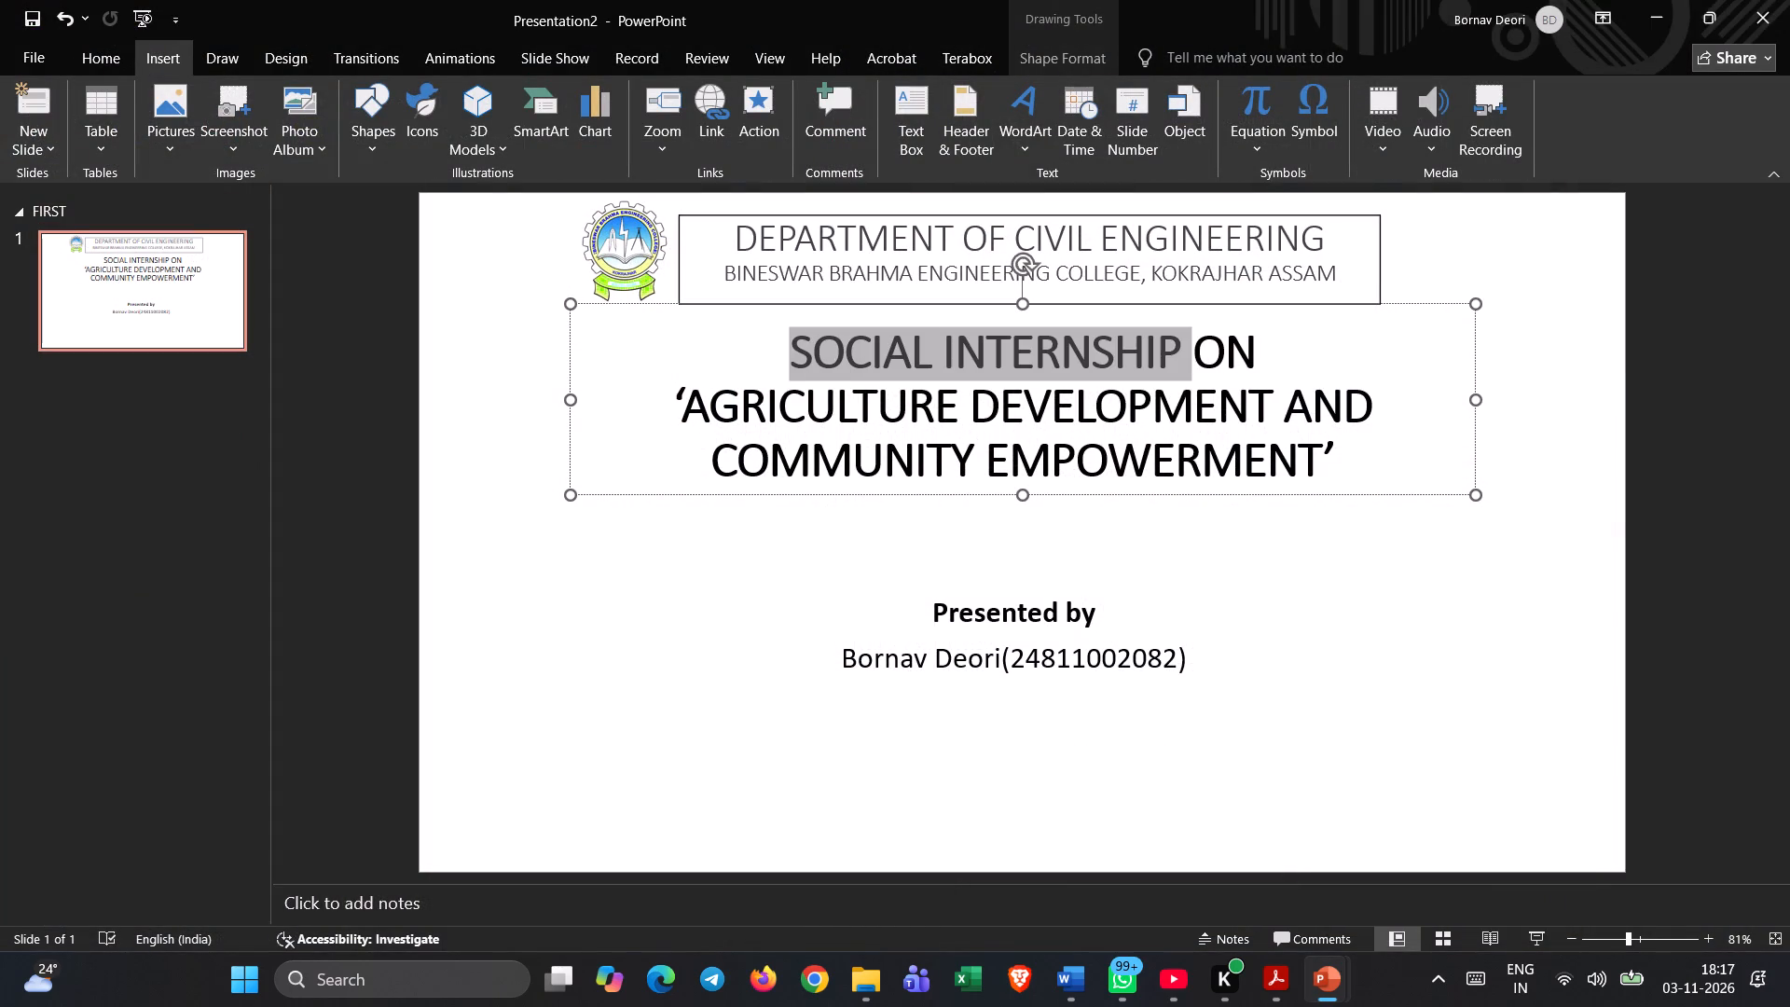
left_click_drag(1020, 347, 1240, 345)
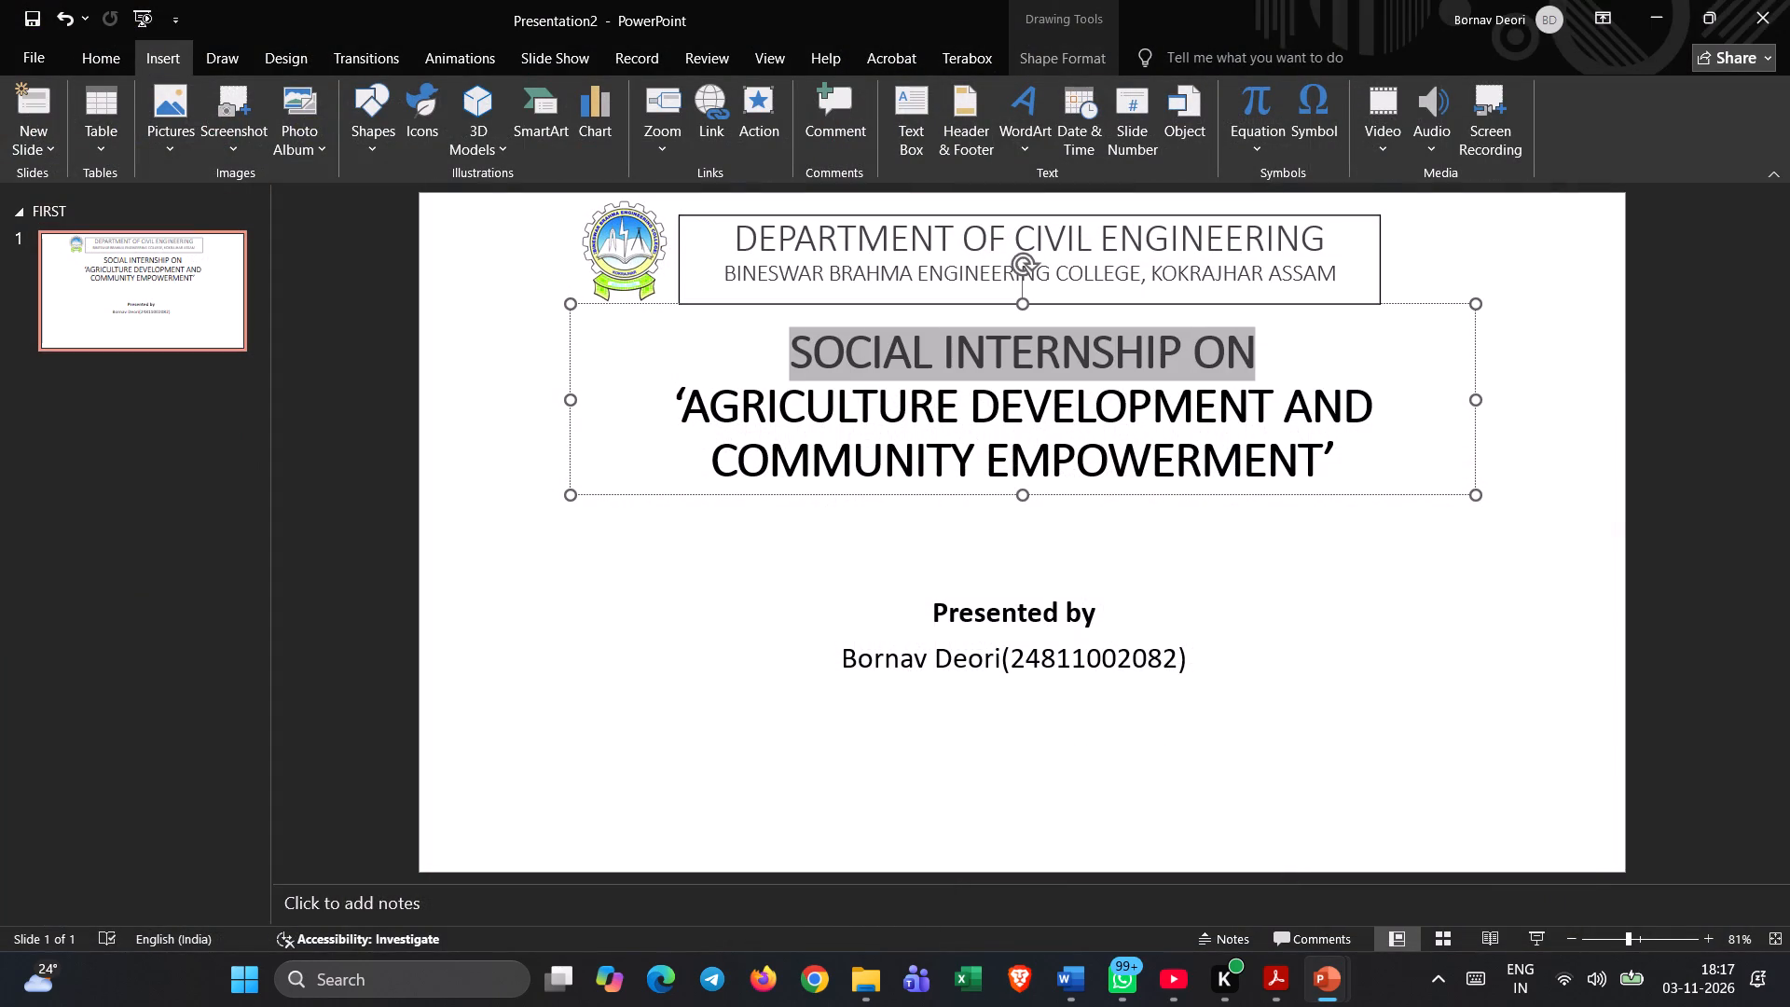
right_click(1238, 353)
left_click(1398, 283)
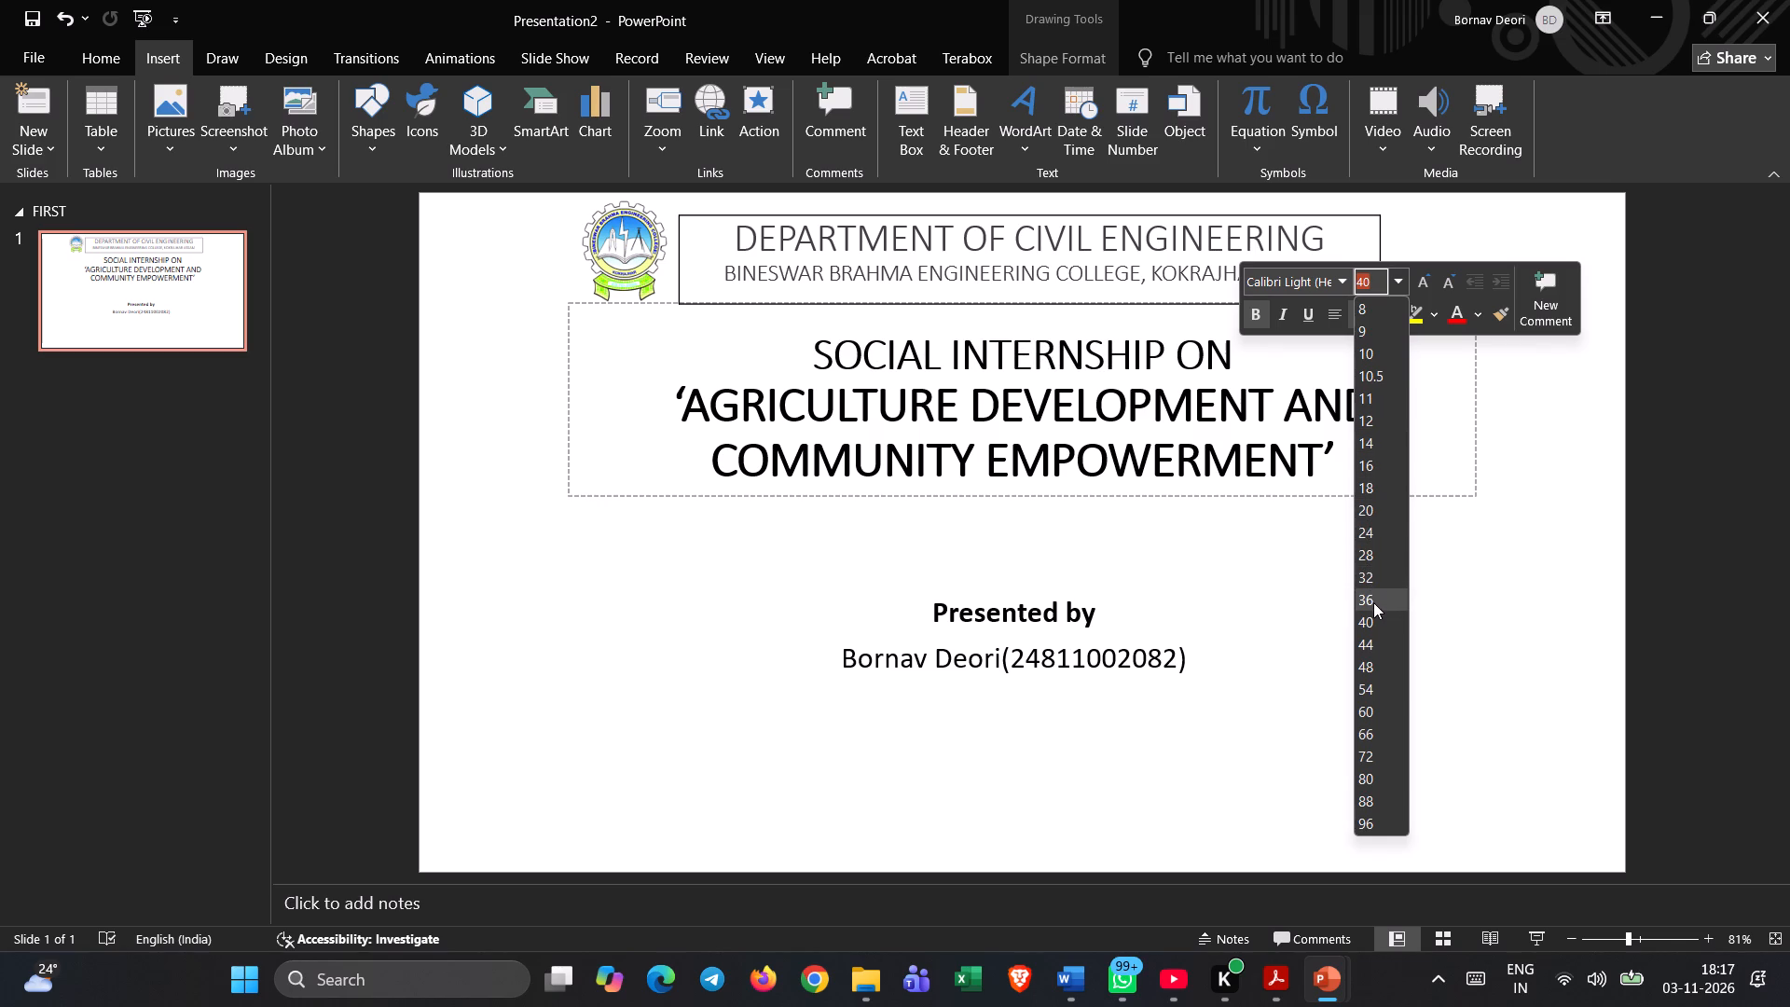
left_click(1371, 578)
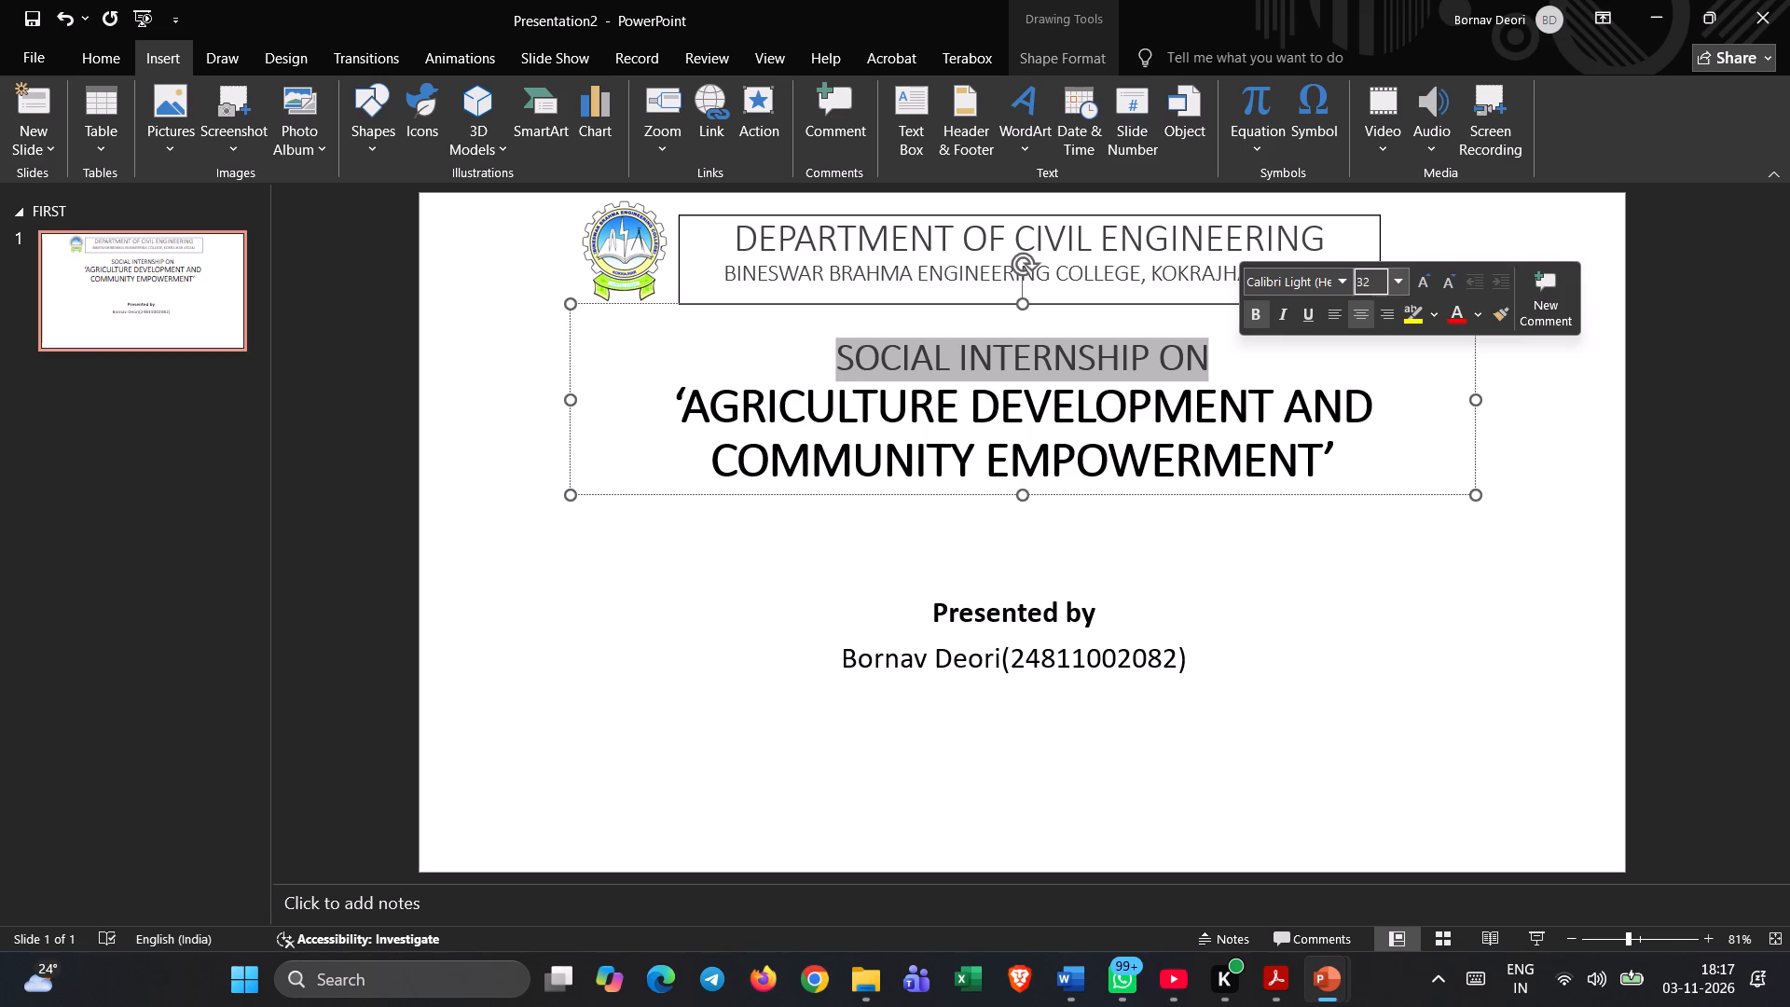
Set the title text 'AGRICULTURE DEVELOPMENT AND COMMUNITY EMPOWERMENT' to font size 36 and deselect the text.
left_click(686, 410)
left_click_drag(682, 410, 1426, 465)
left_click(1585, 402)
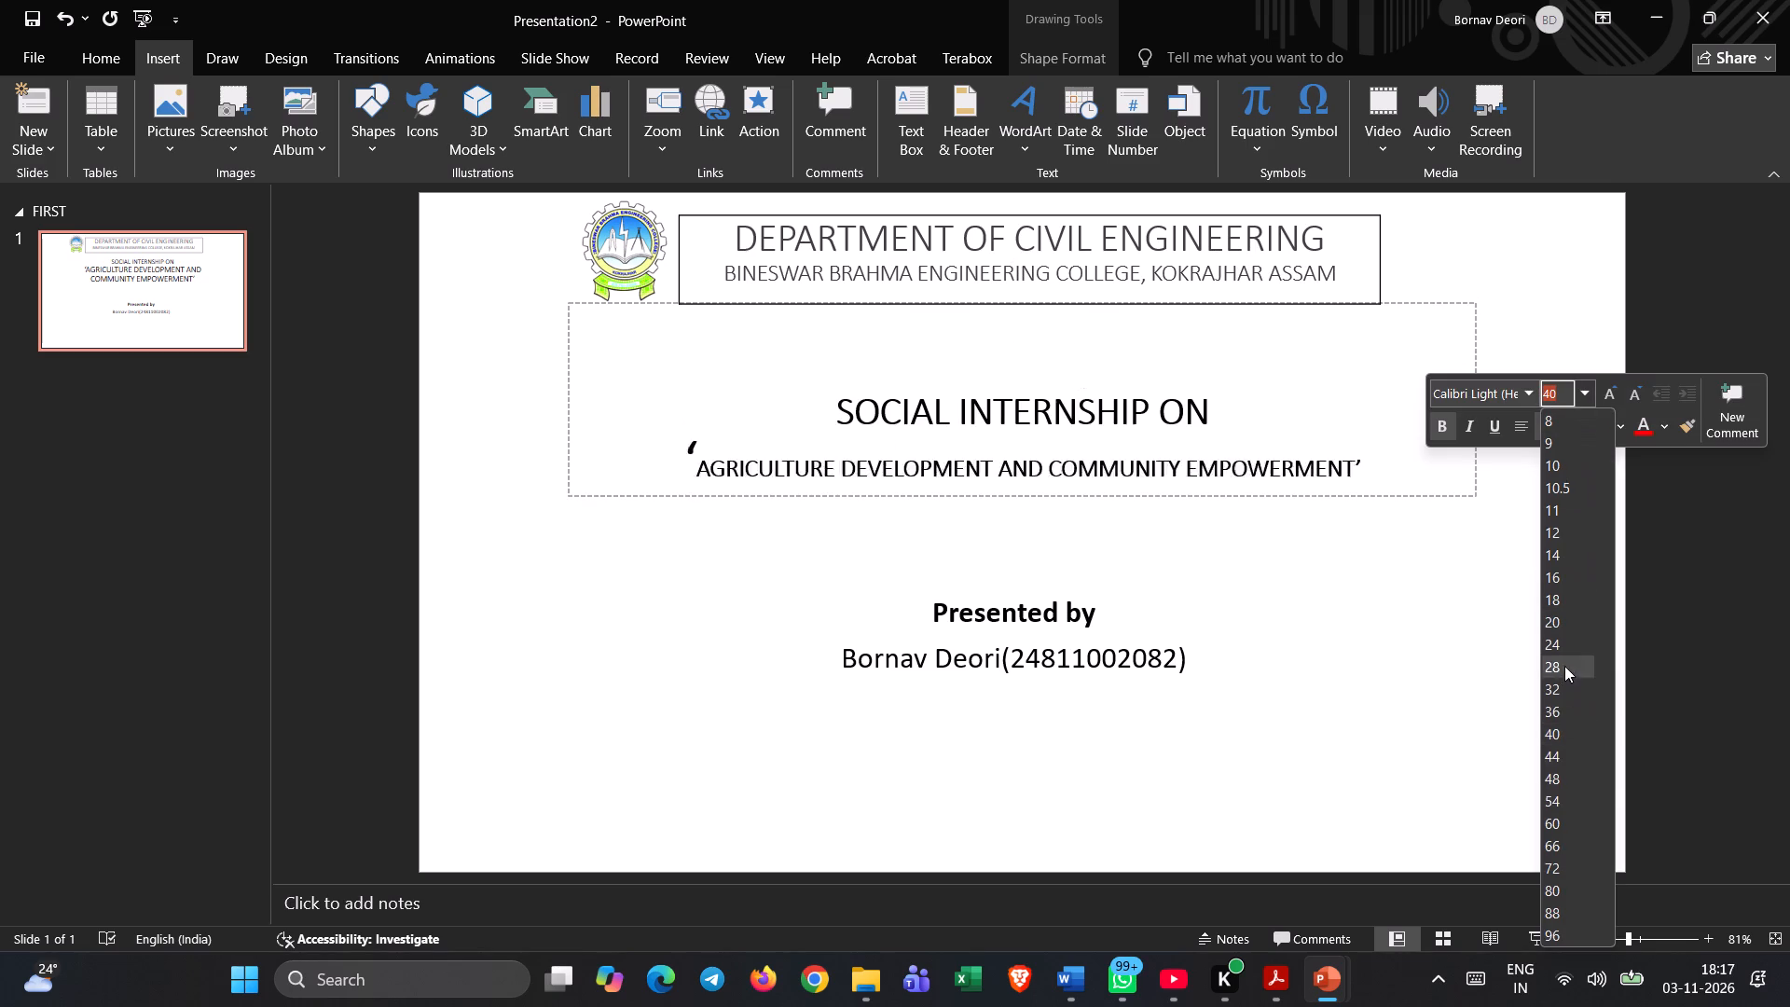
left_click(1546, 712)
left_click(1269, 467)
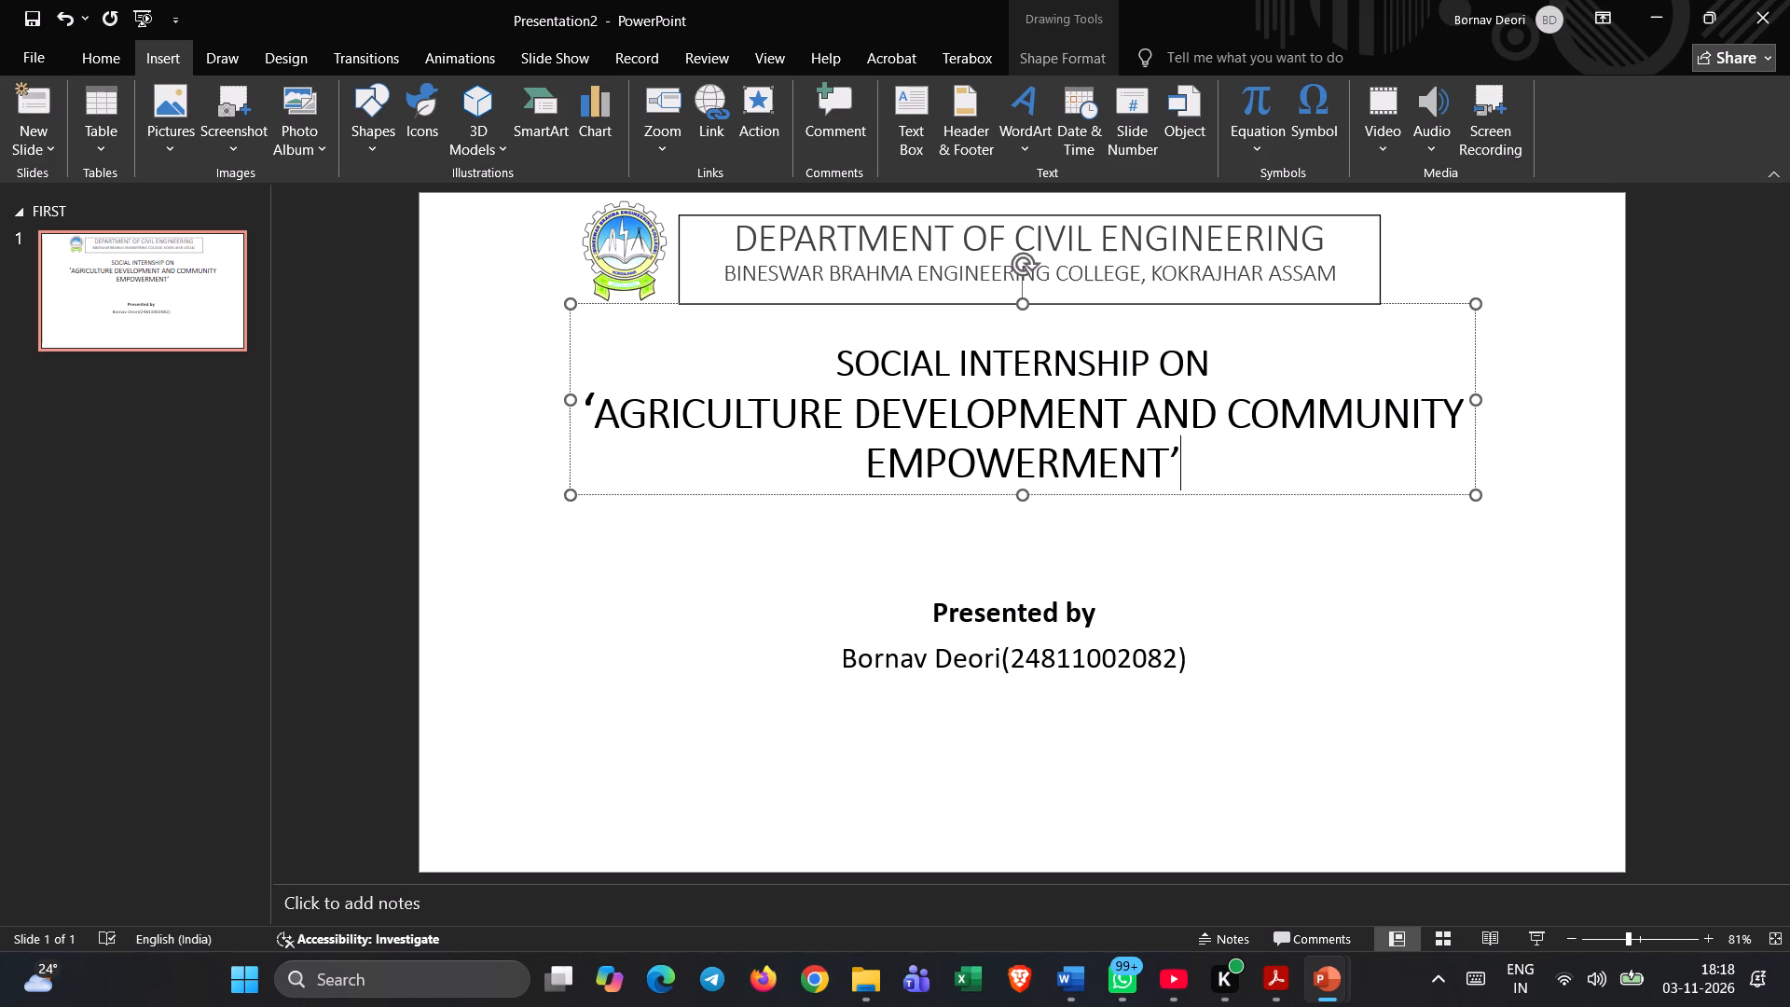
left_click(1261, 340)
left_click(1438, 608)
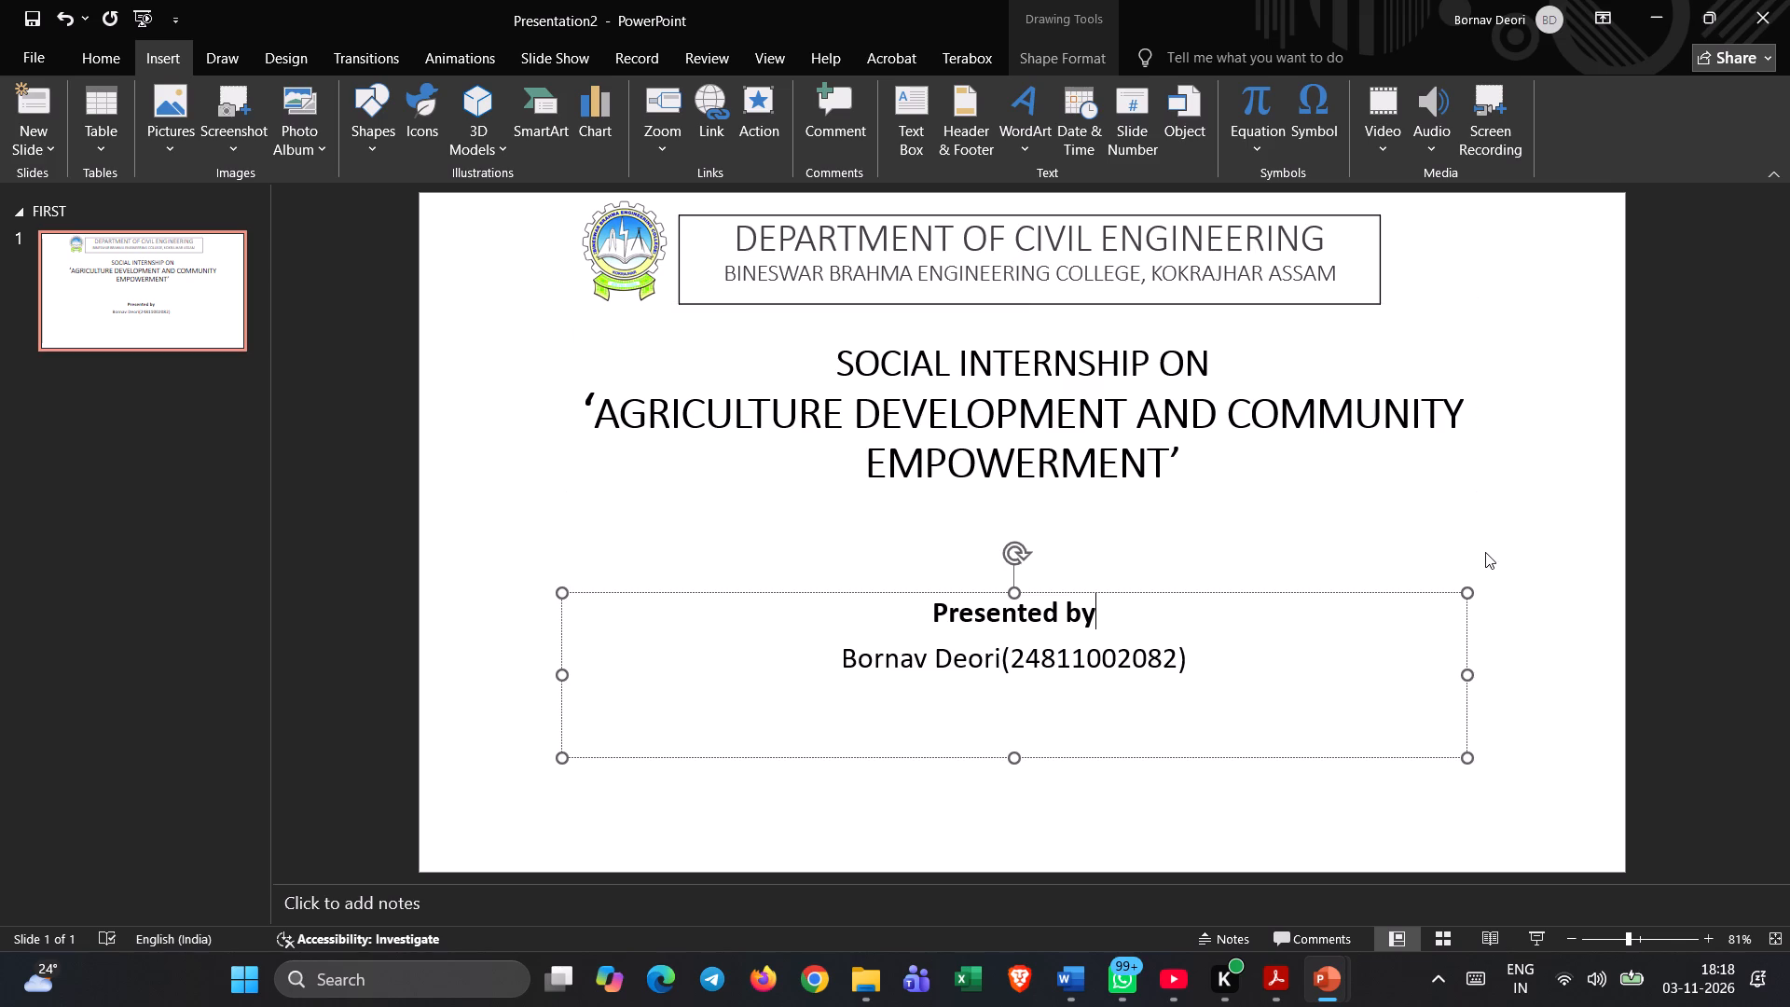
left_click(1485, 552)
left_click(1462, 274)
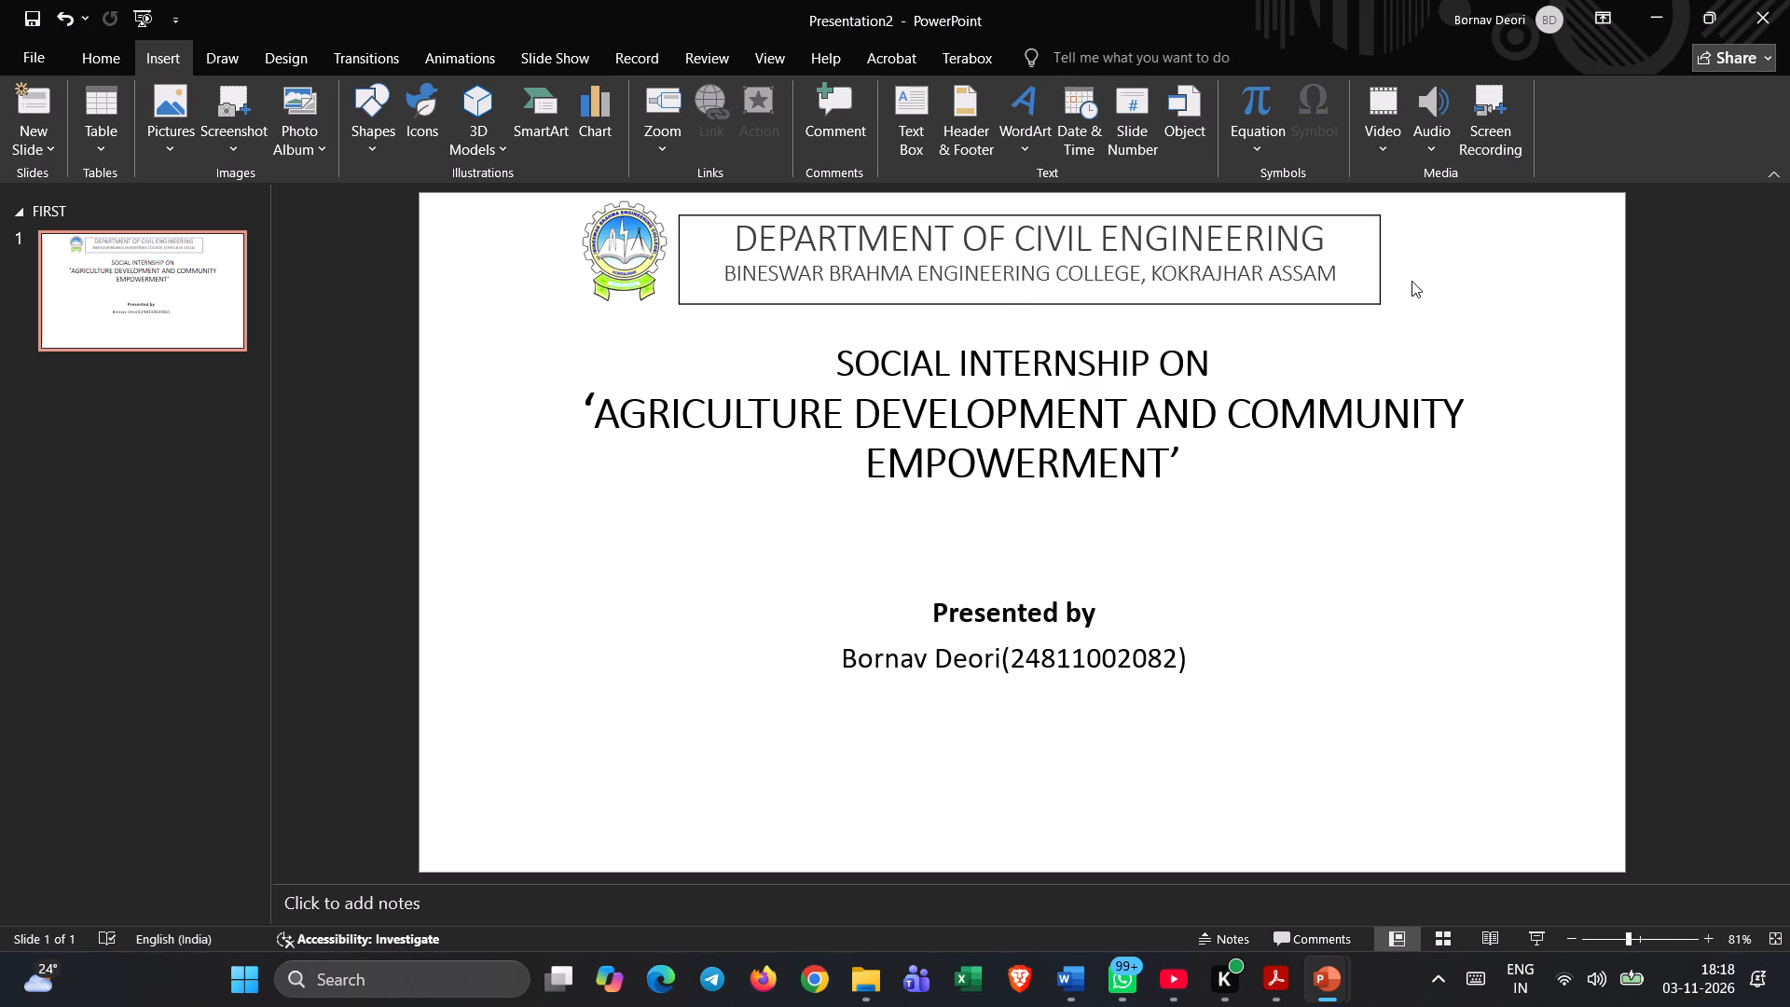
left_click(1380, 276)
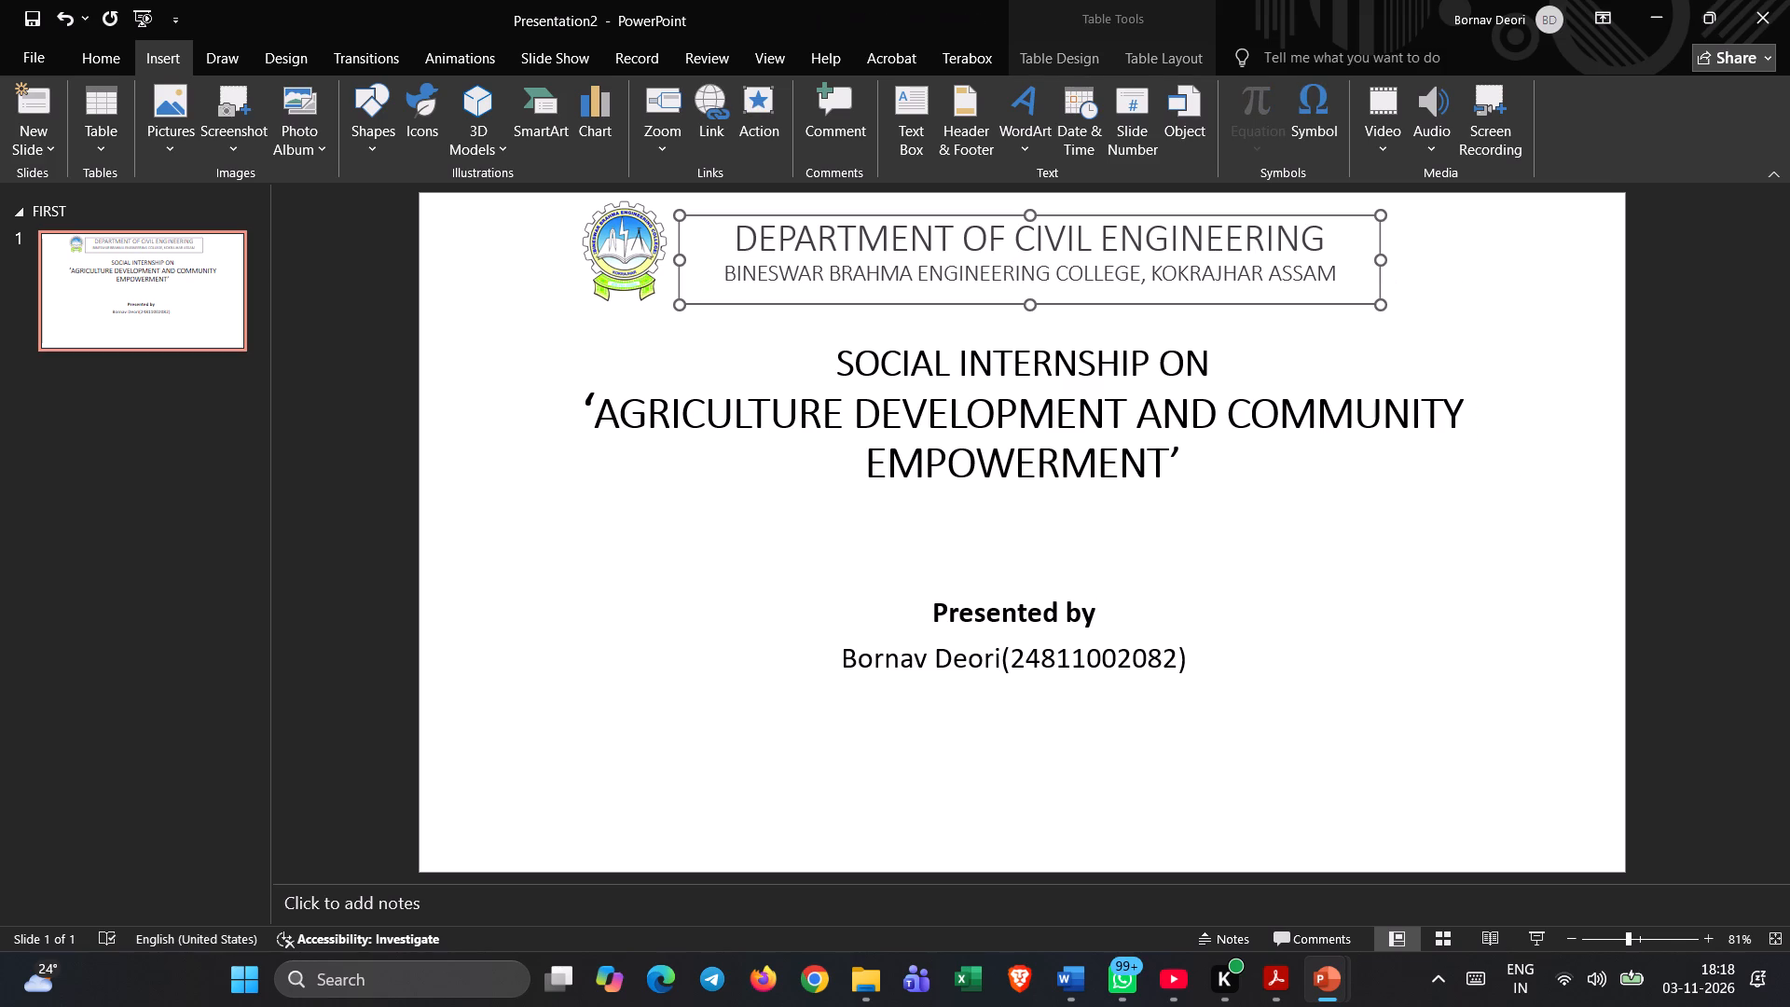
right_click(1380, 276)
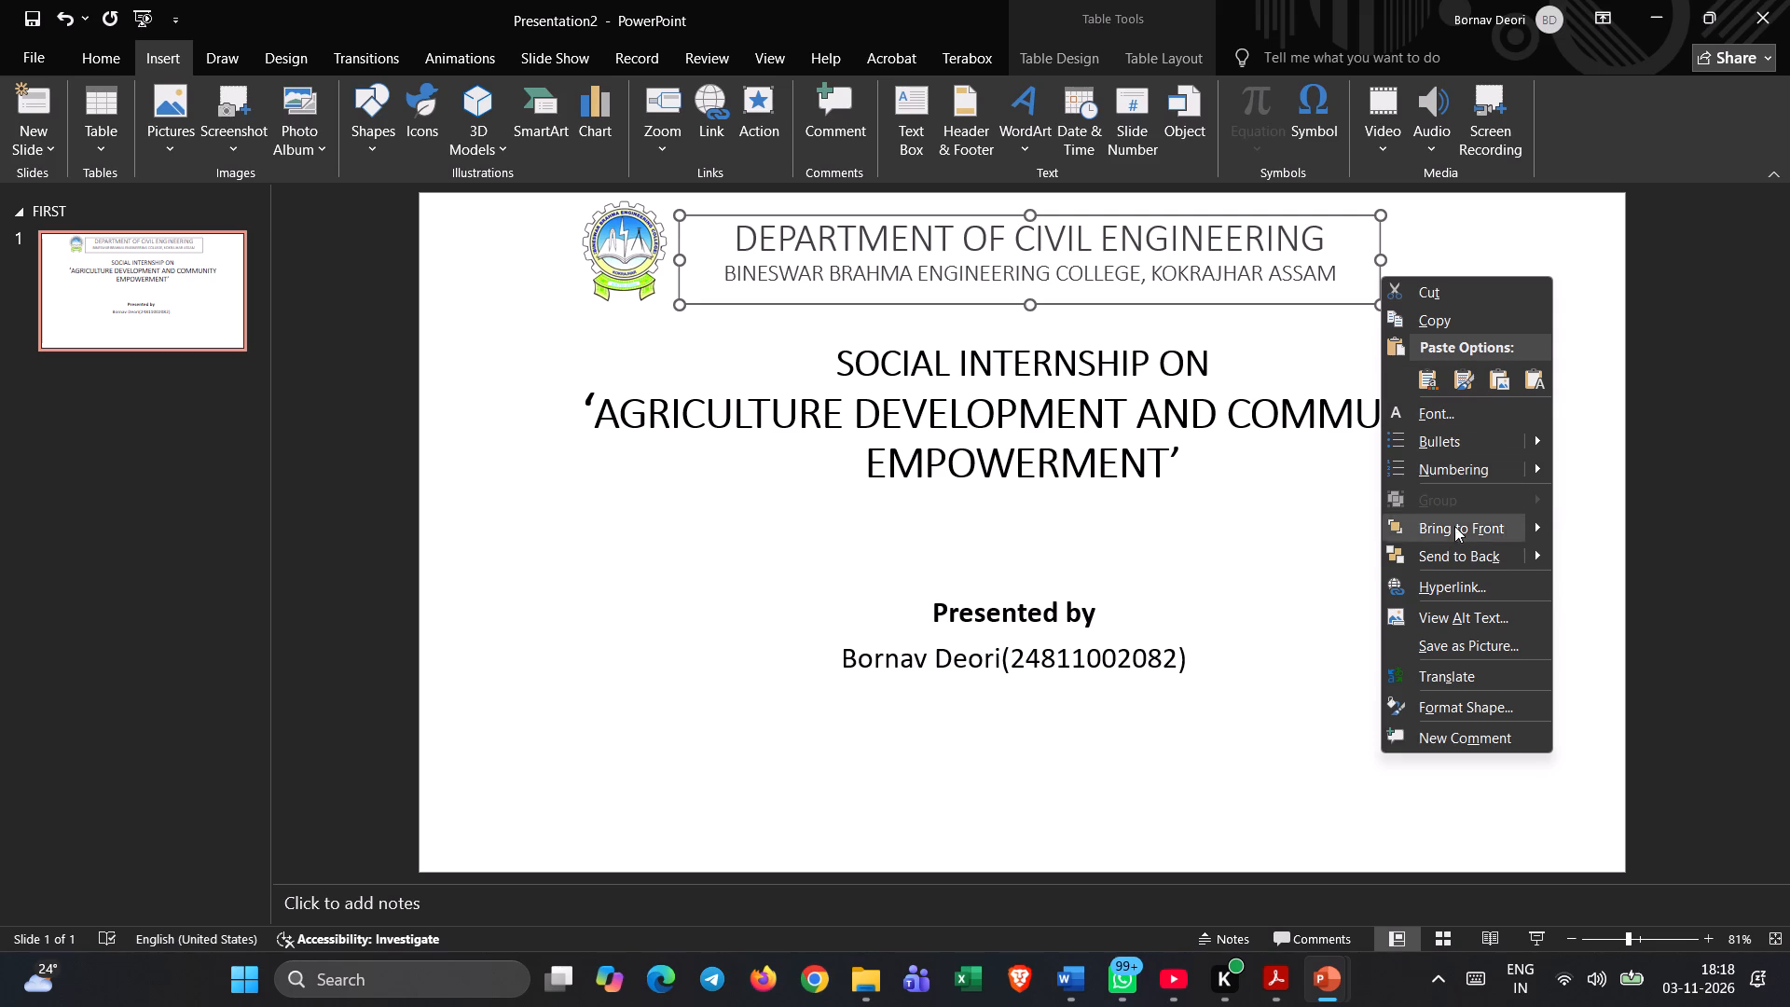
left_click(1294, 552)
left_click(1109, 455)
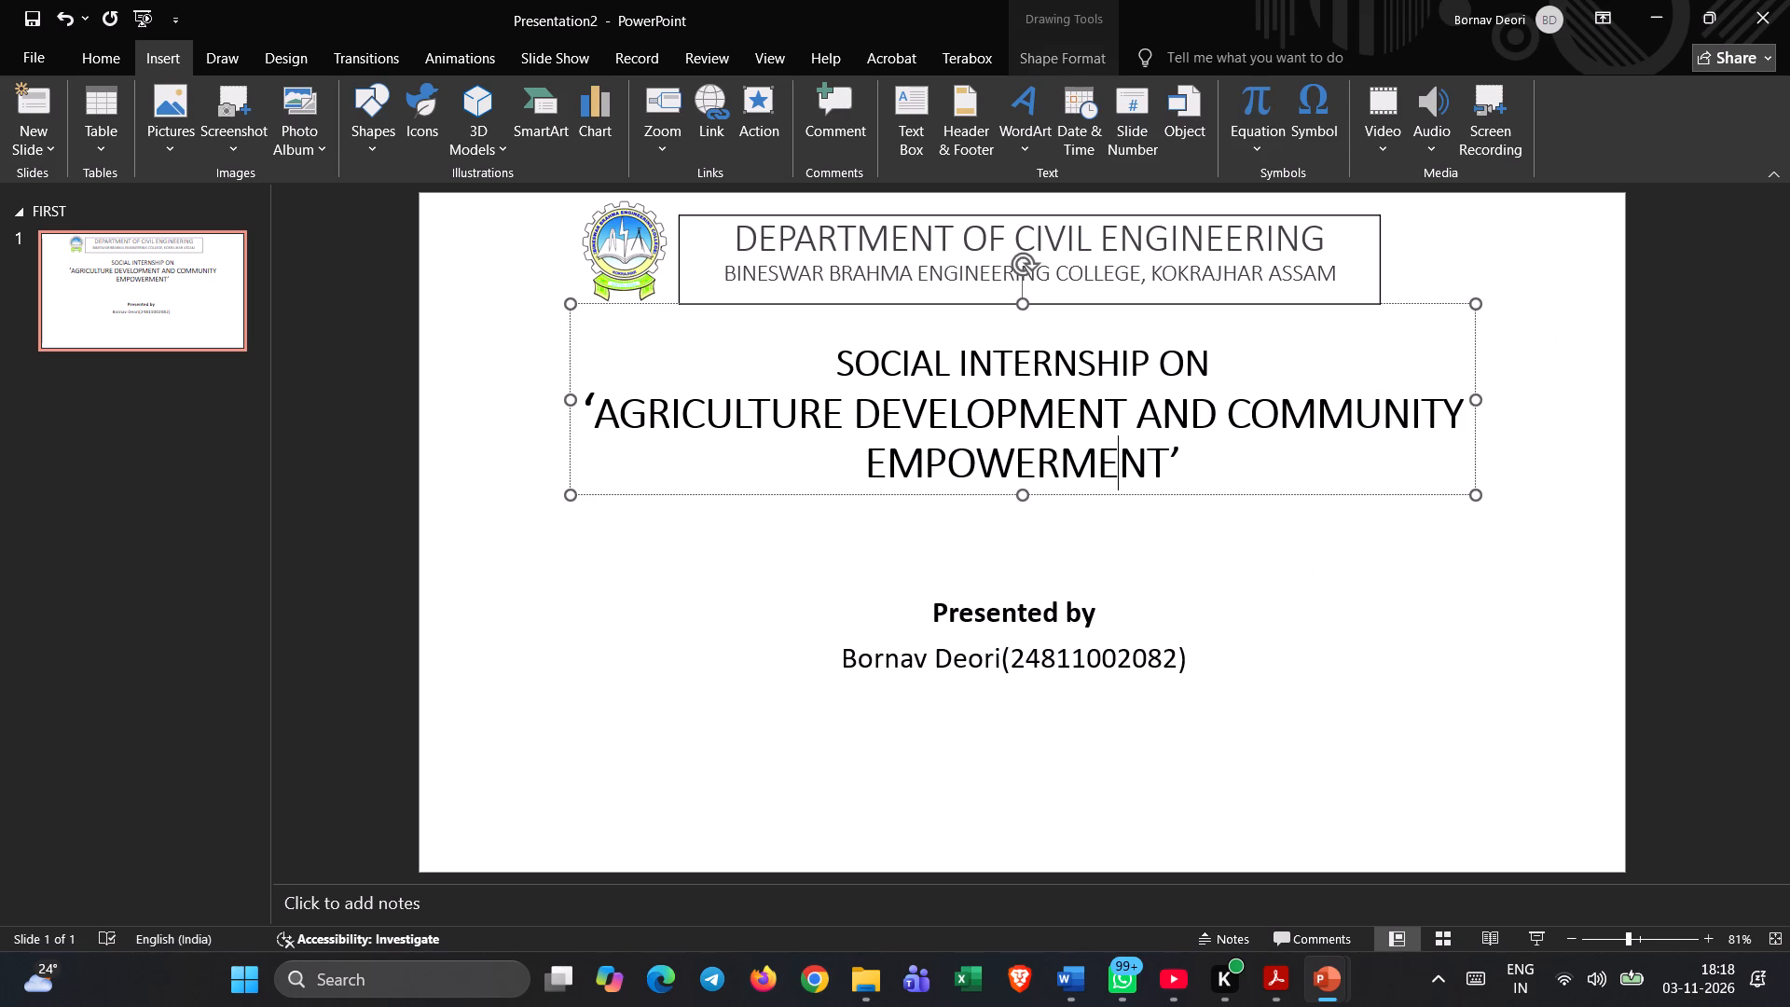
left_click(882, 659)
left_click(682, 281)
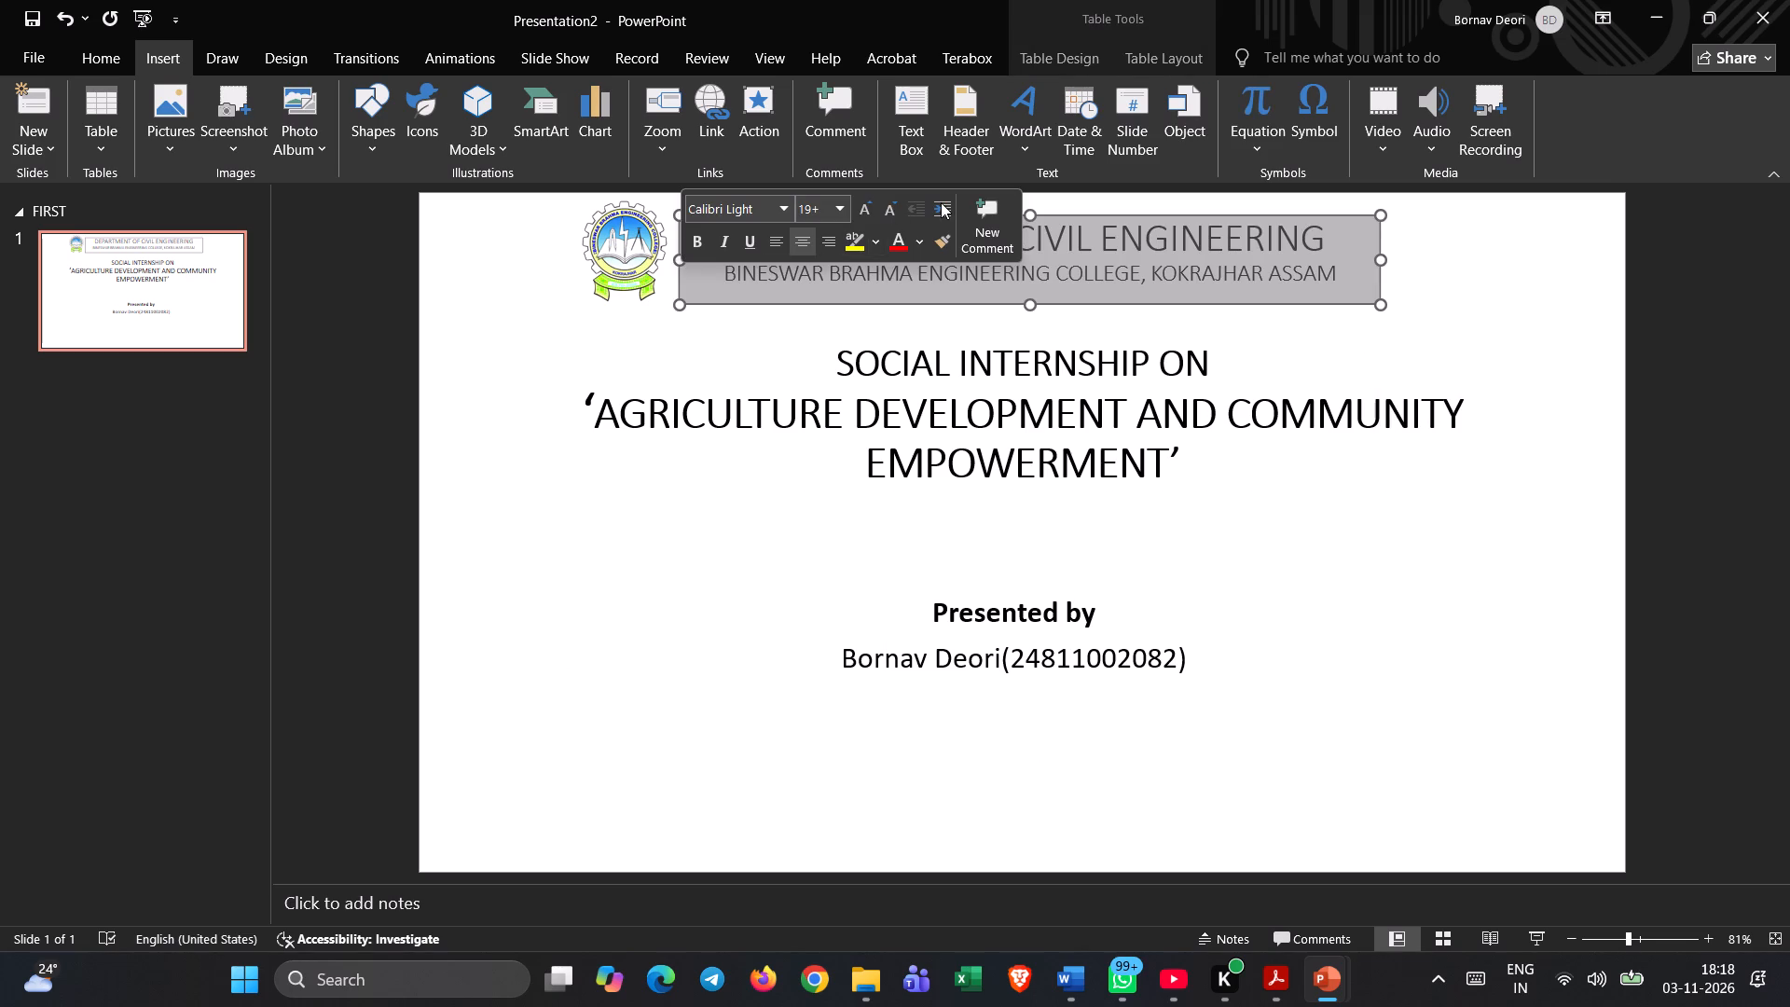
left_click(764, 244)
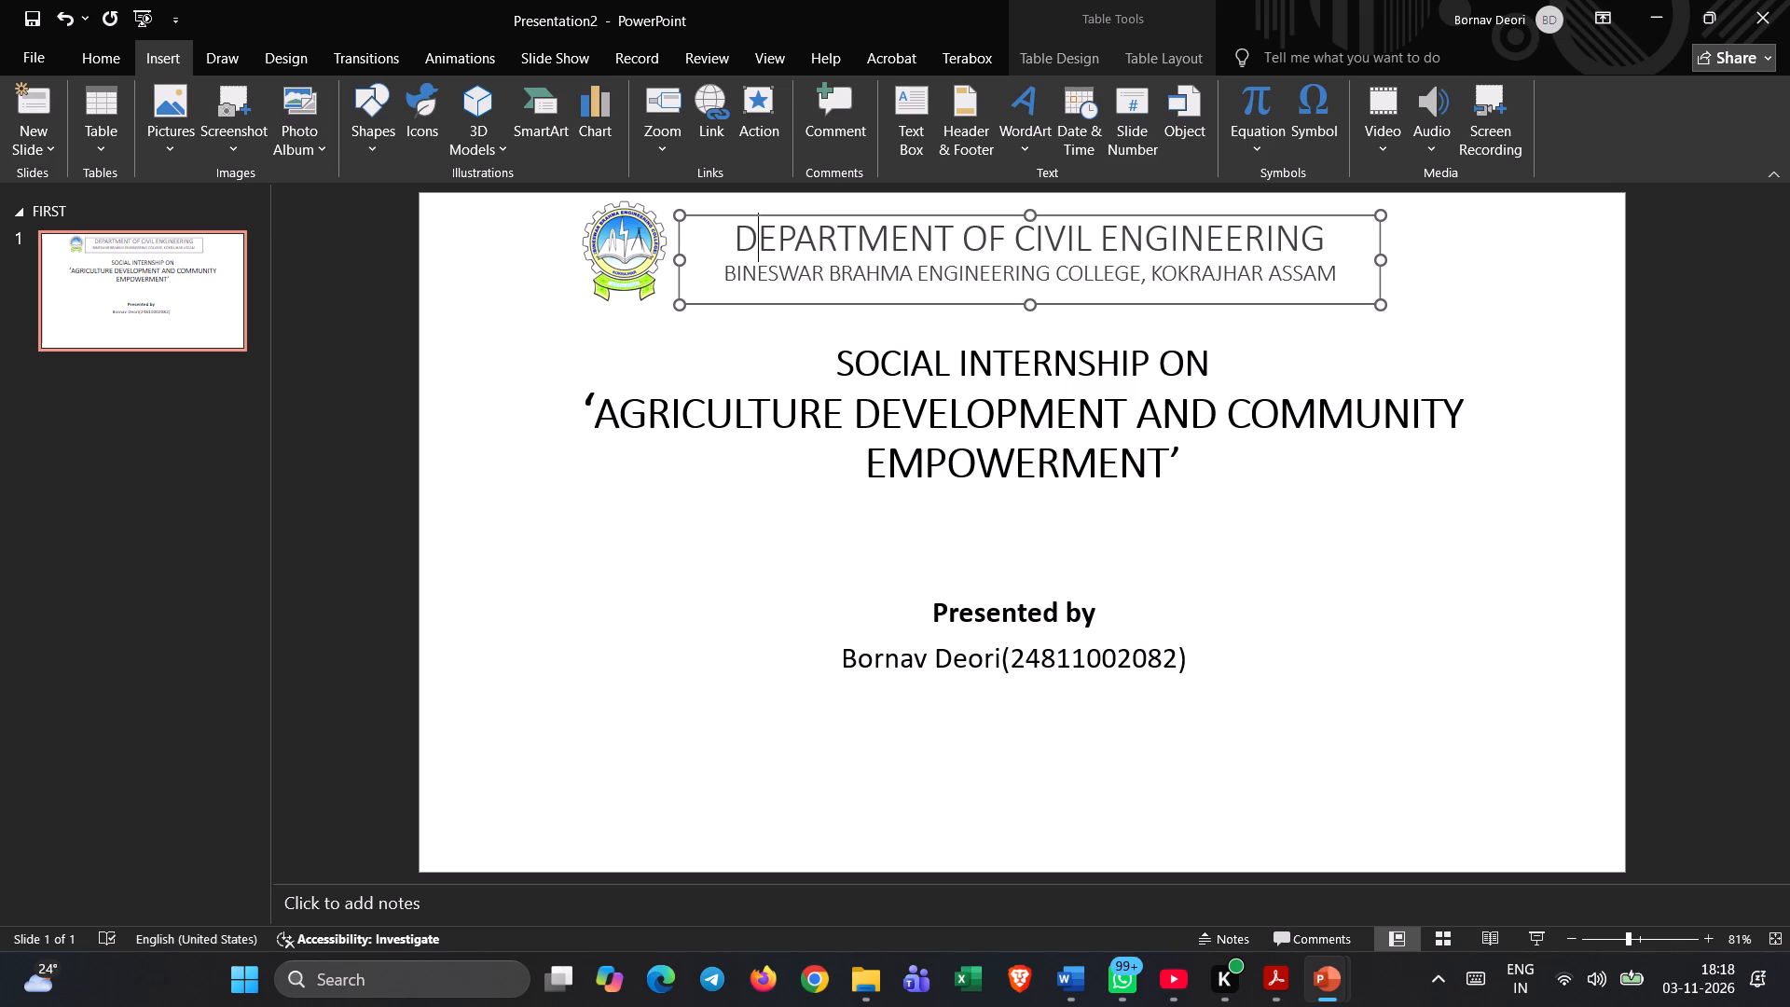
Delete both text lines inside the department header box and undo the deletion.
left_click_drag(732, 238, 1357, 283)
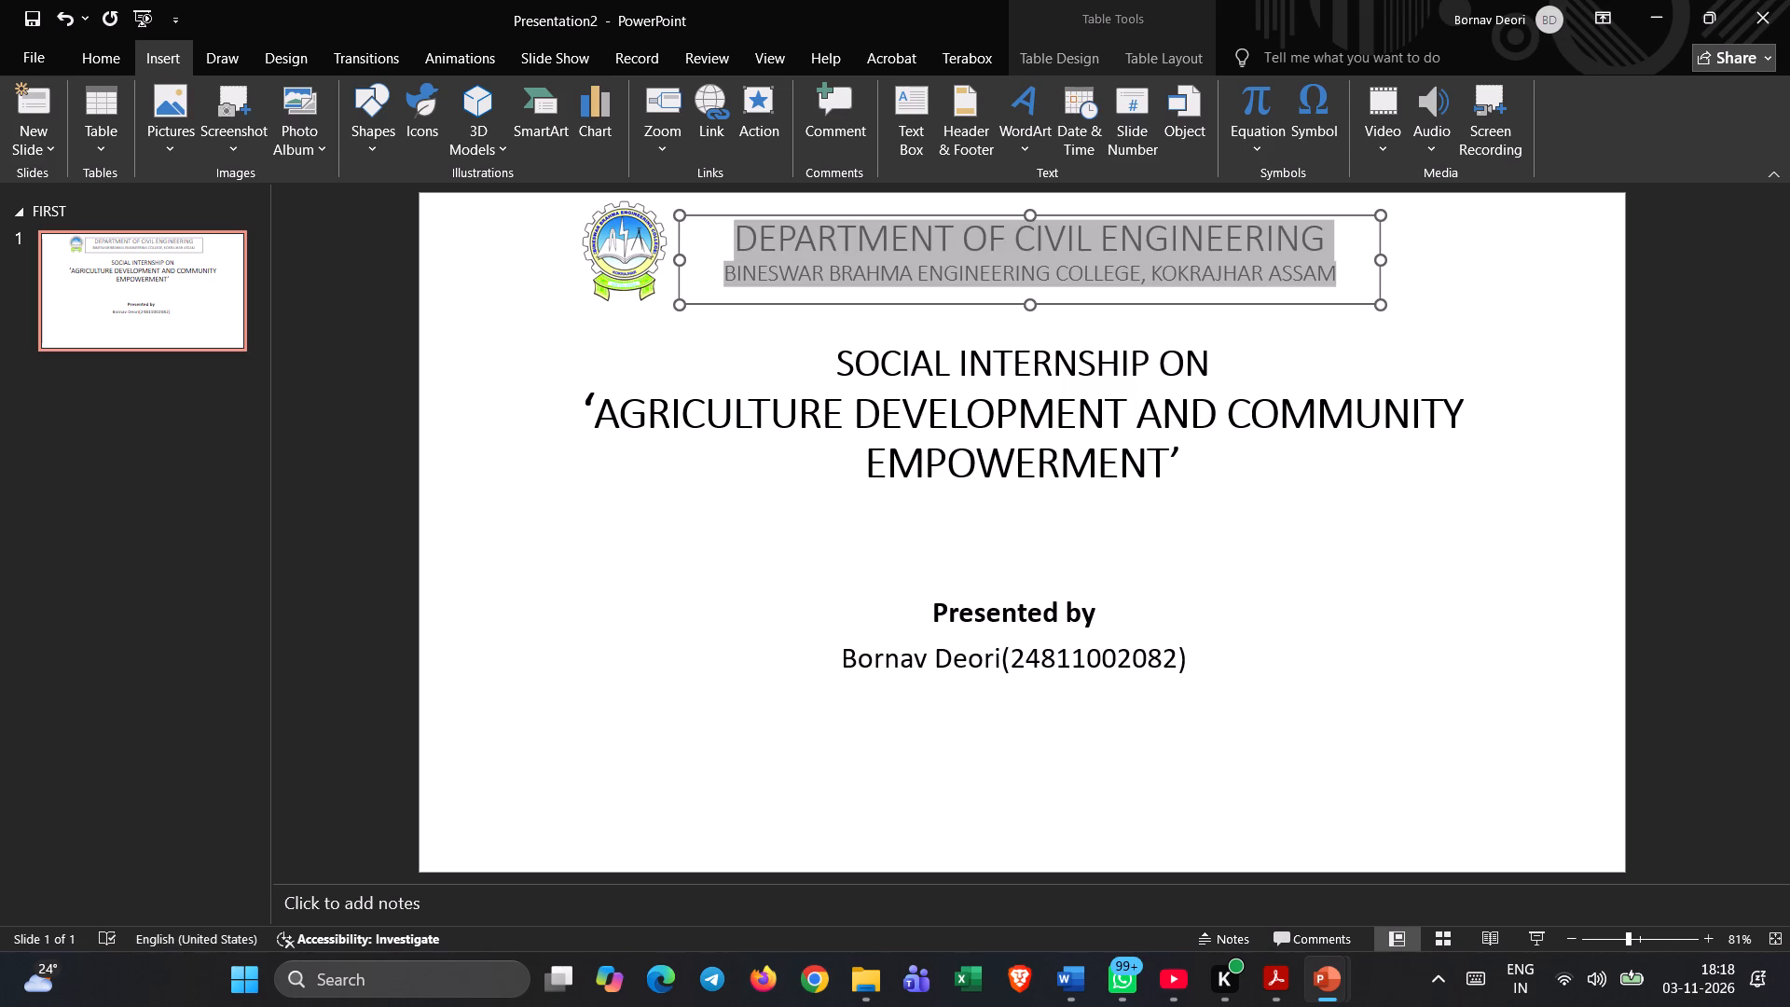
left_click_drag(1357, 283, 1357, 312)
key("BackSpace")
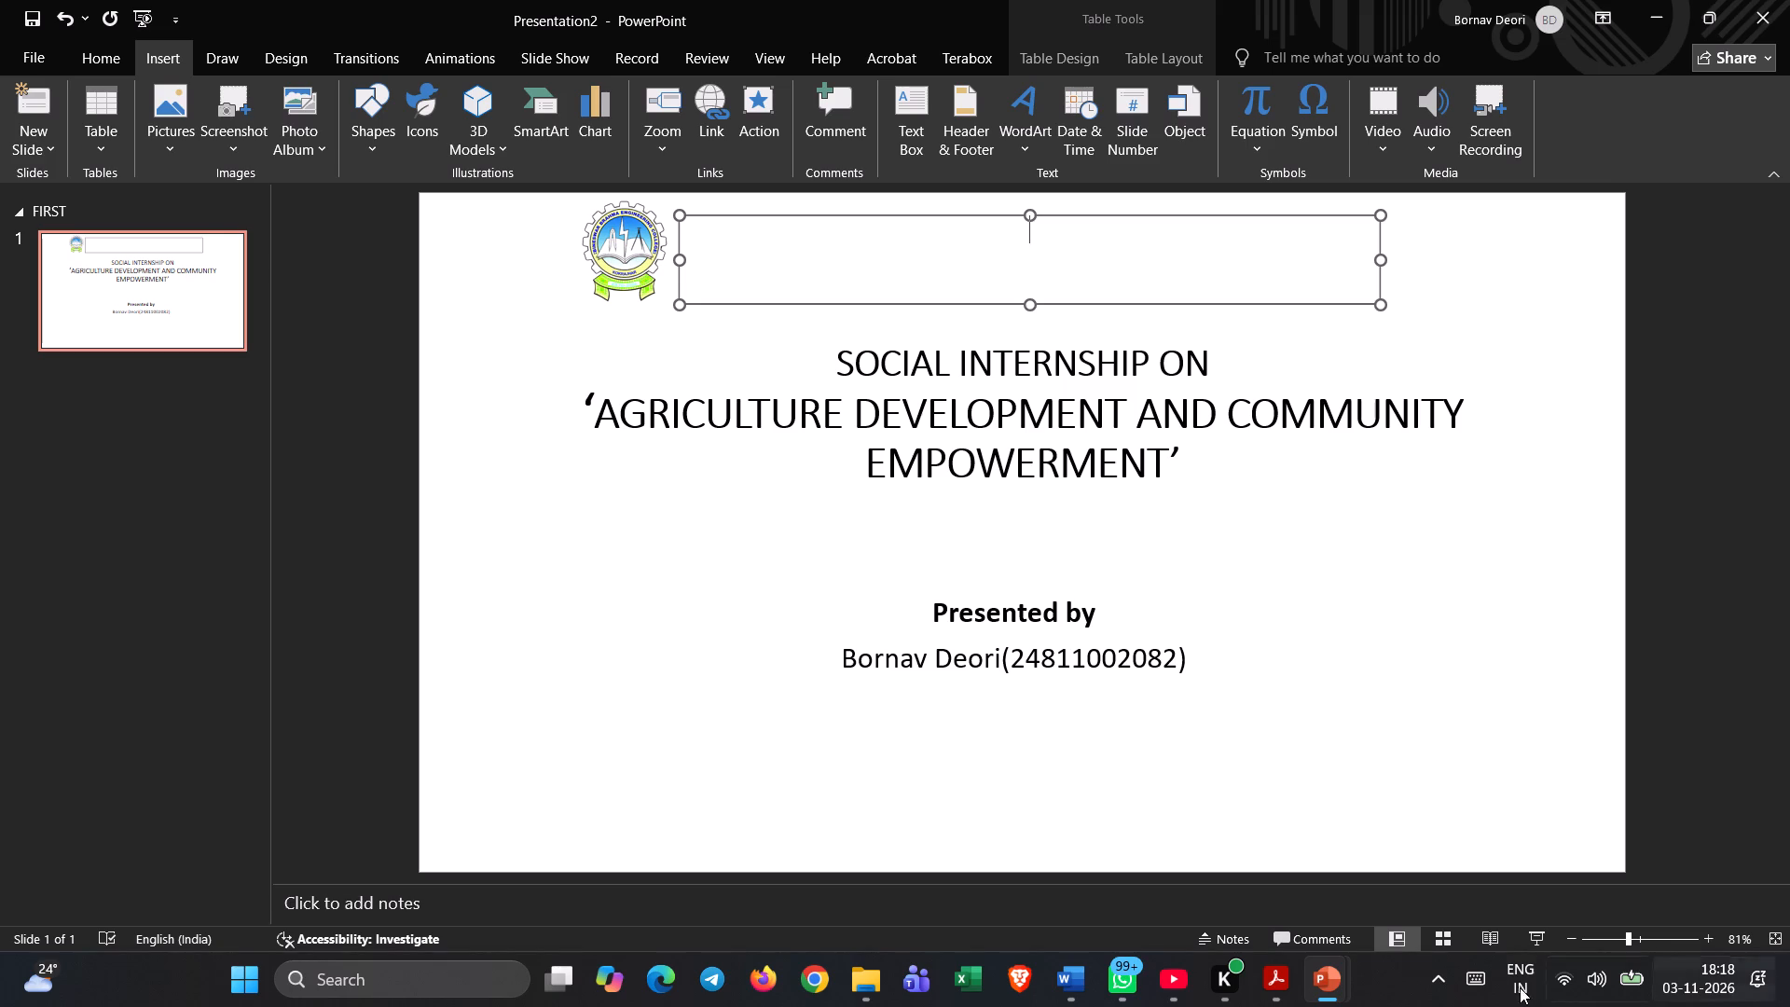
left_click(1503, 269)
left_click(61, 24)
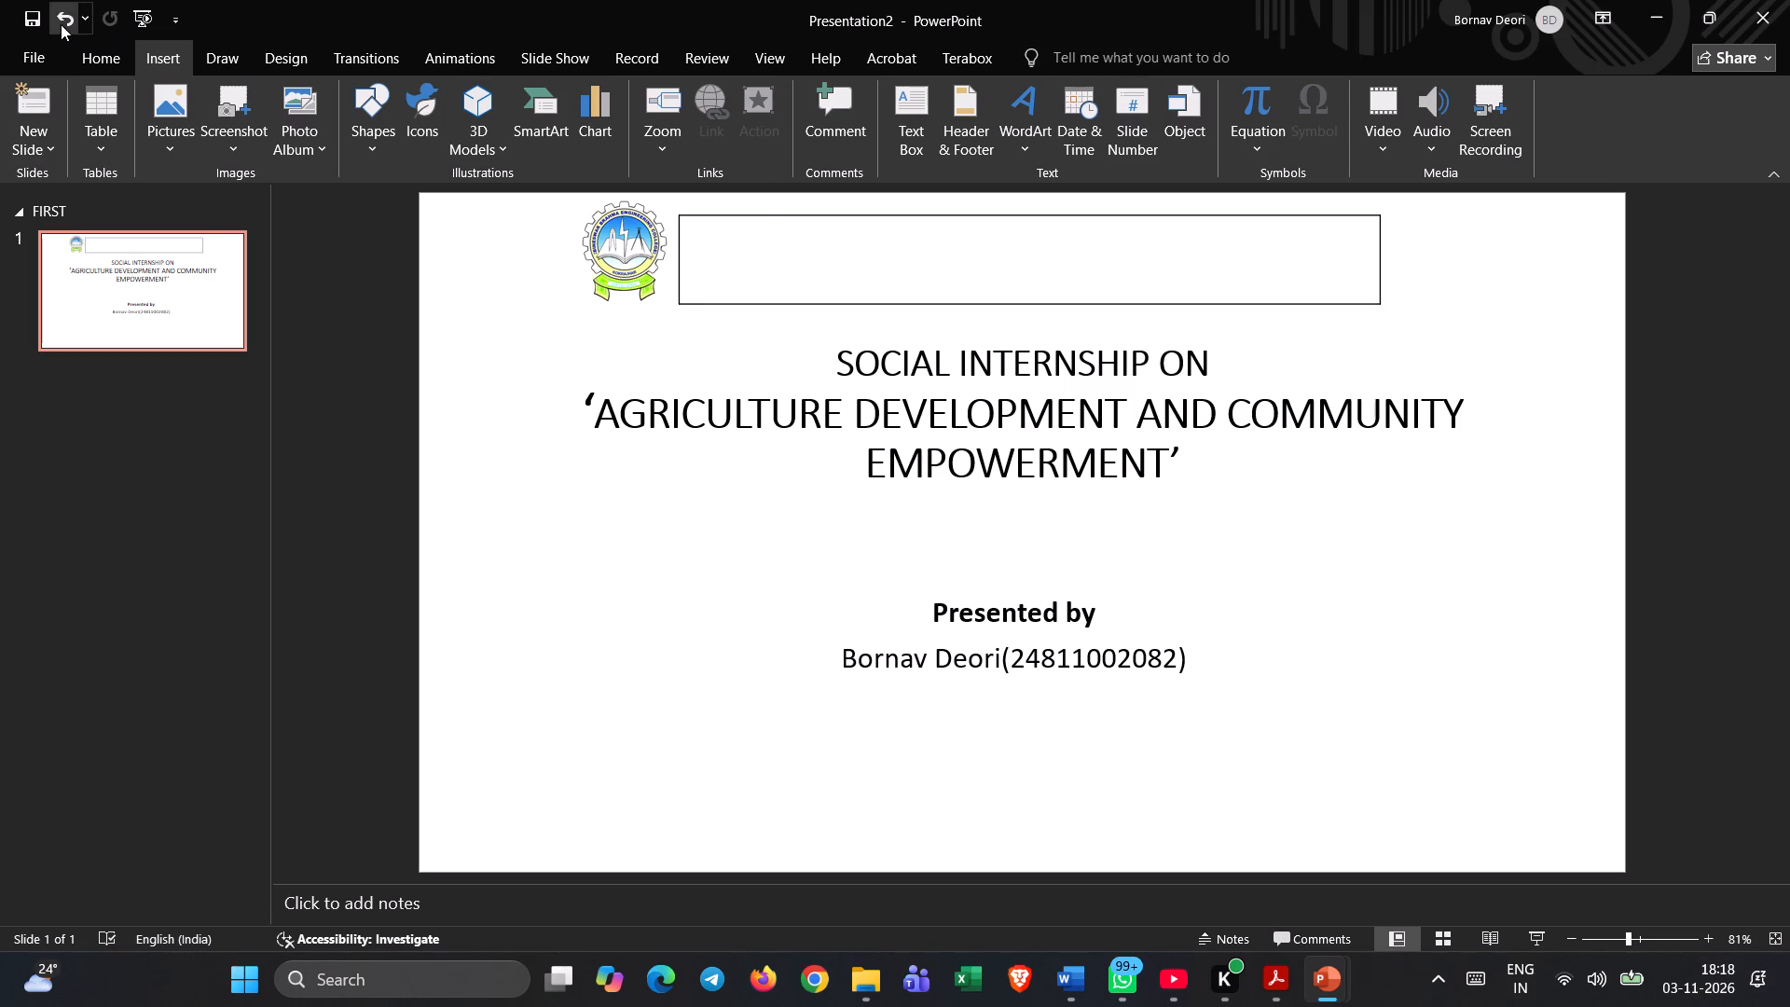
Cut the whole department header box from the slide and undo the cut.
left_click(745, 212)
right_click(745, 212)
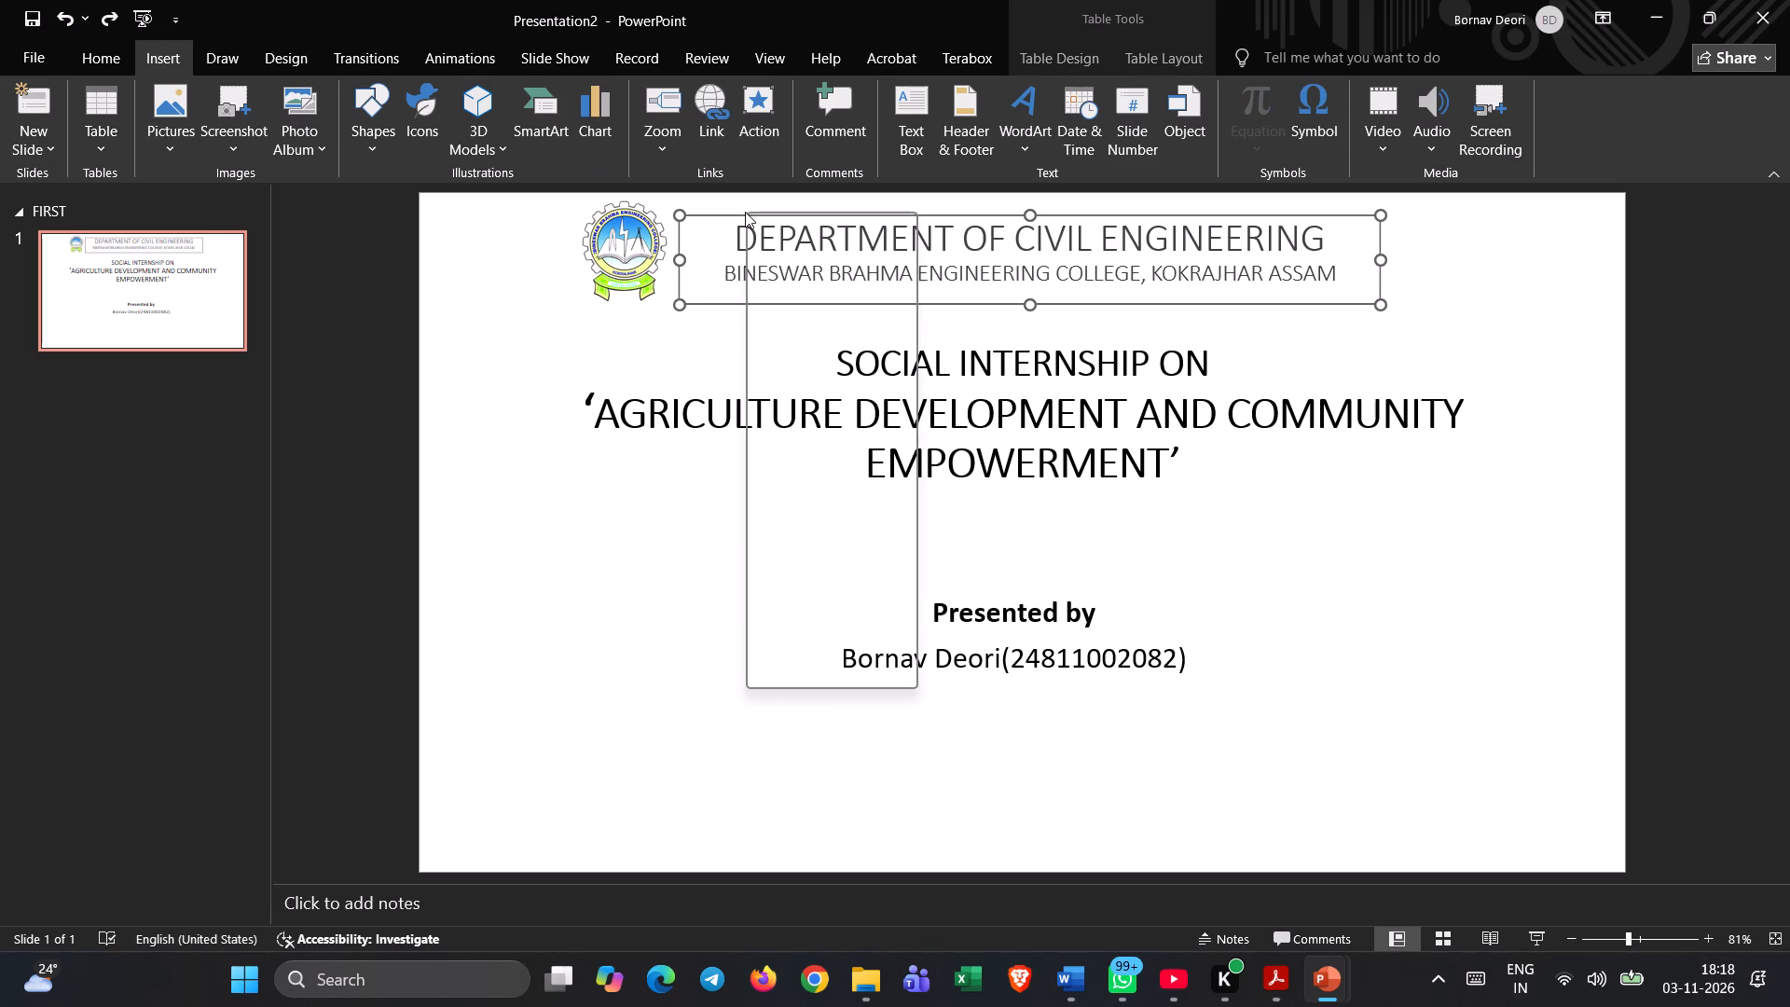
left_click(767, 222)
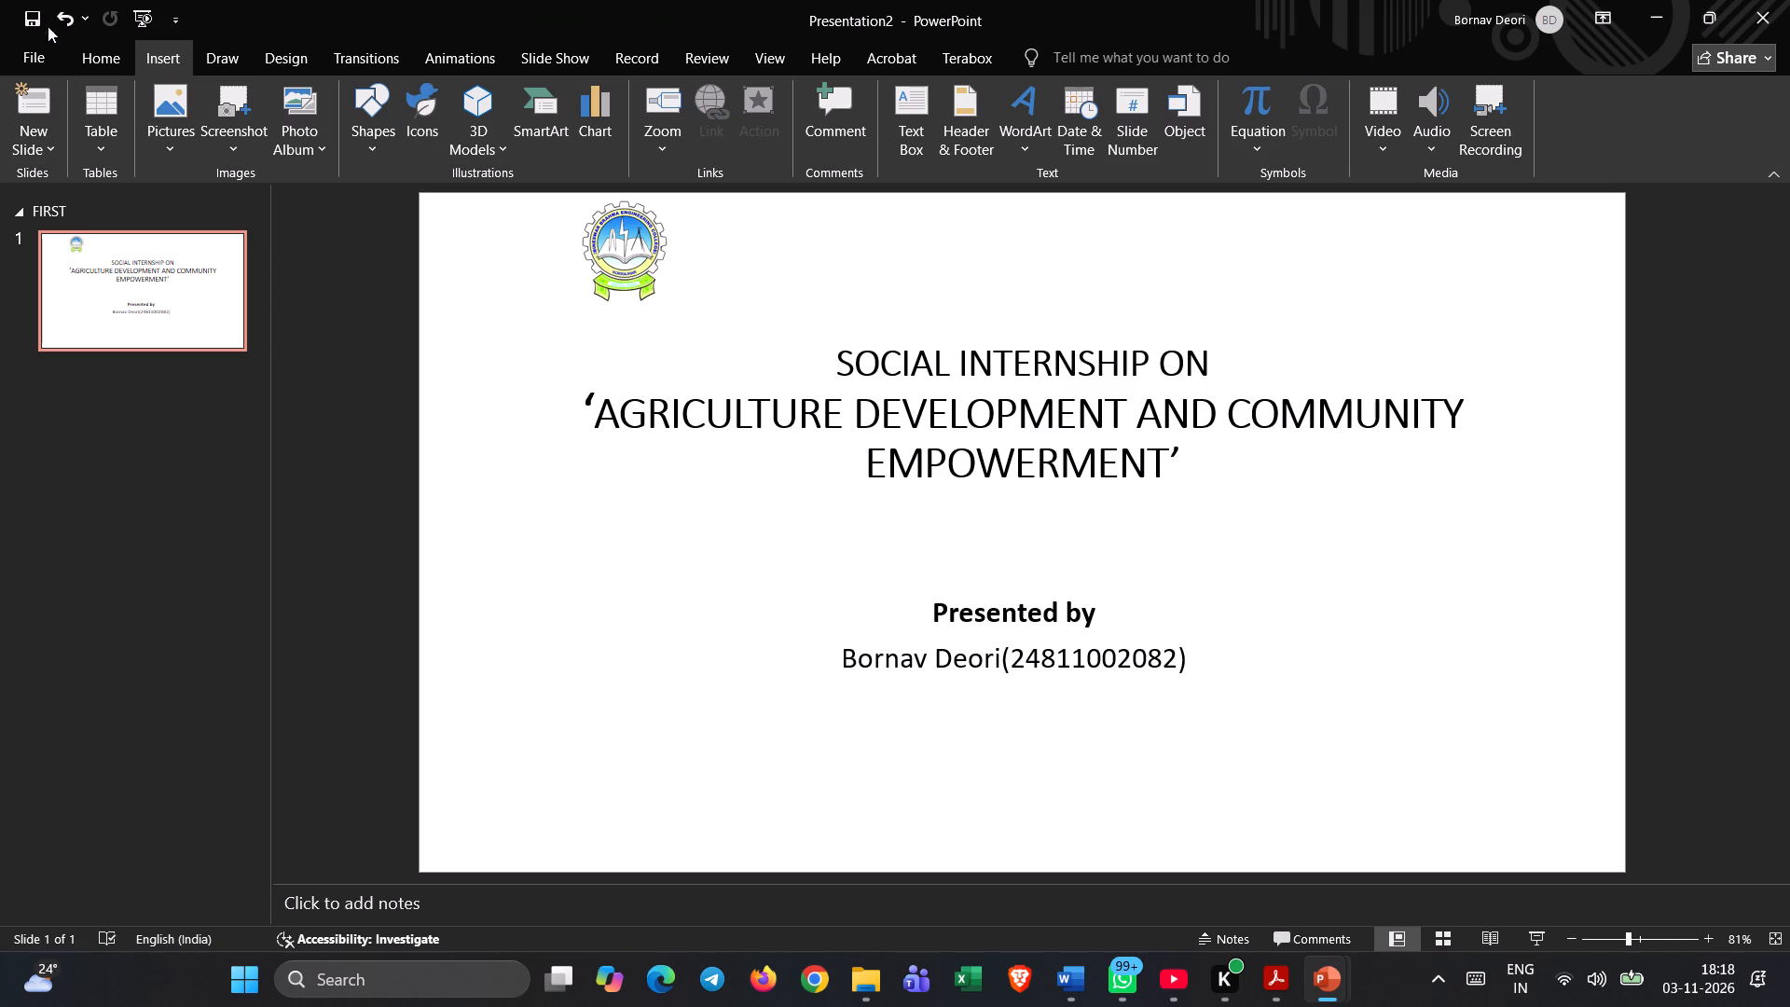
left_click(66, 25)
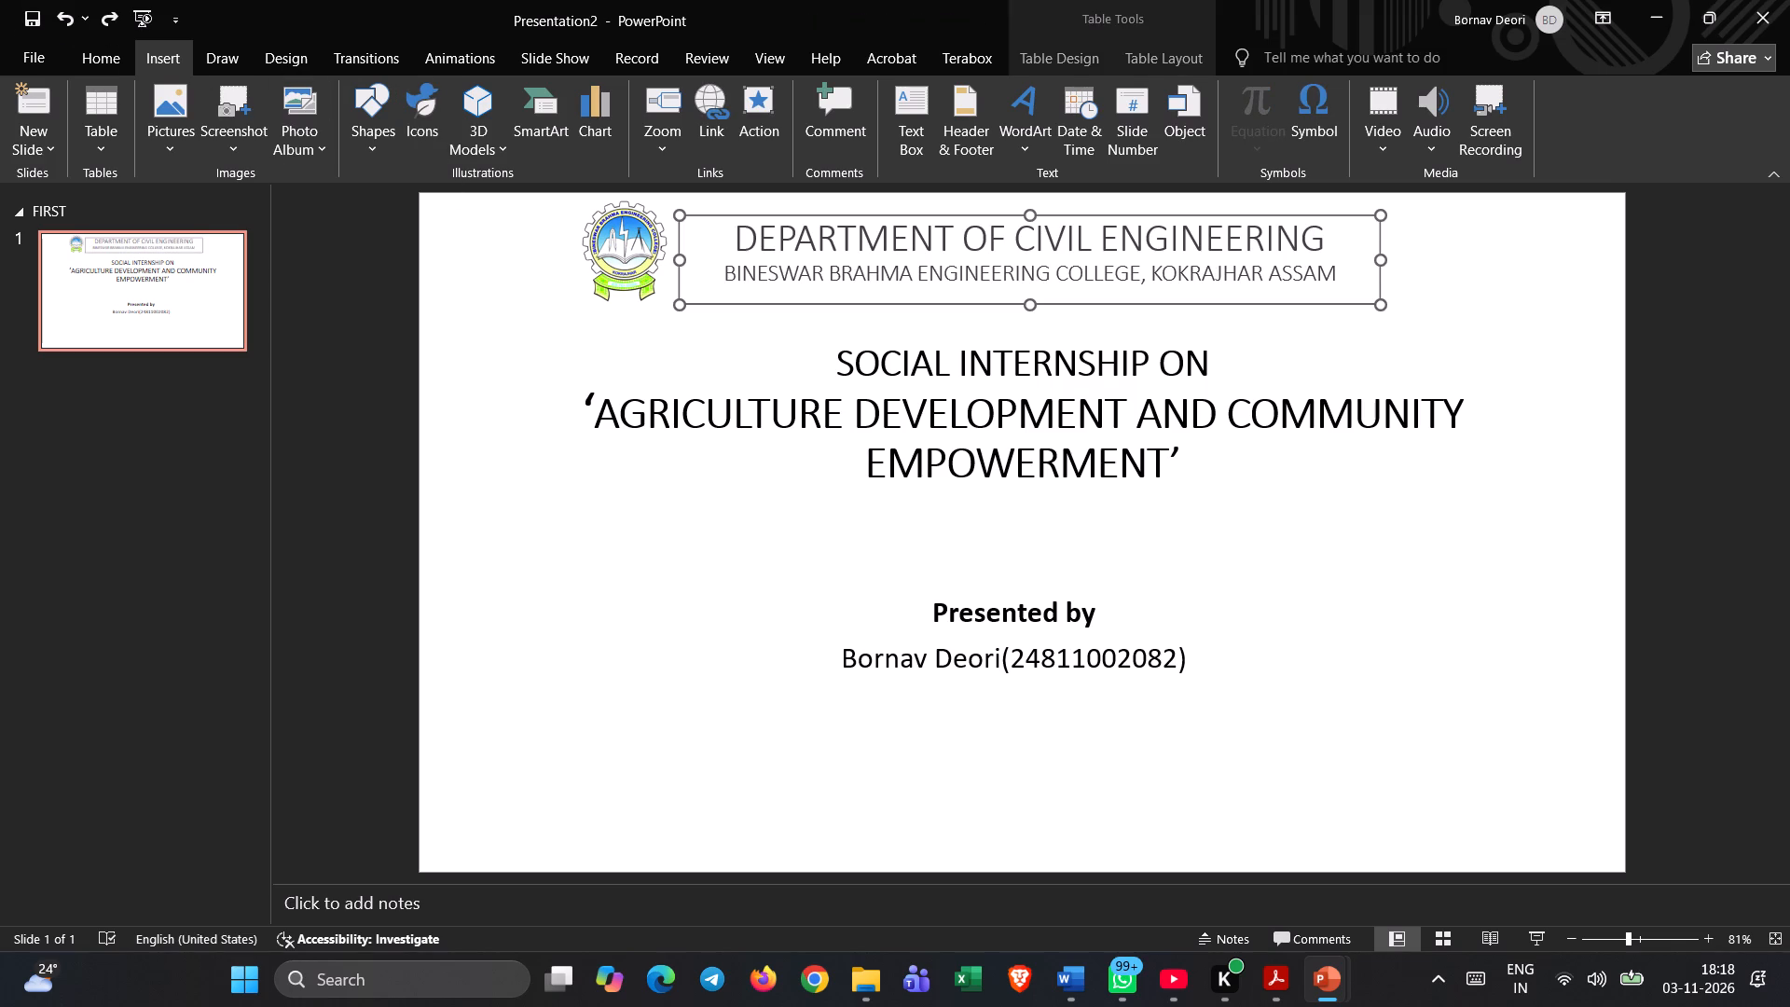
Cut the department header box out of the slide, leaving the college logo in place.
right_click(737, 216)
left_click(761, 231)
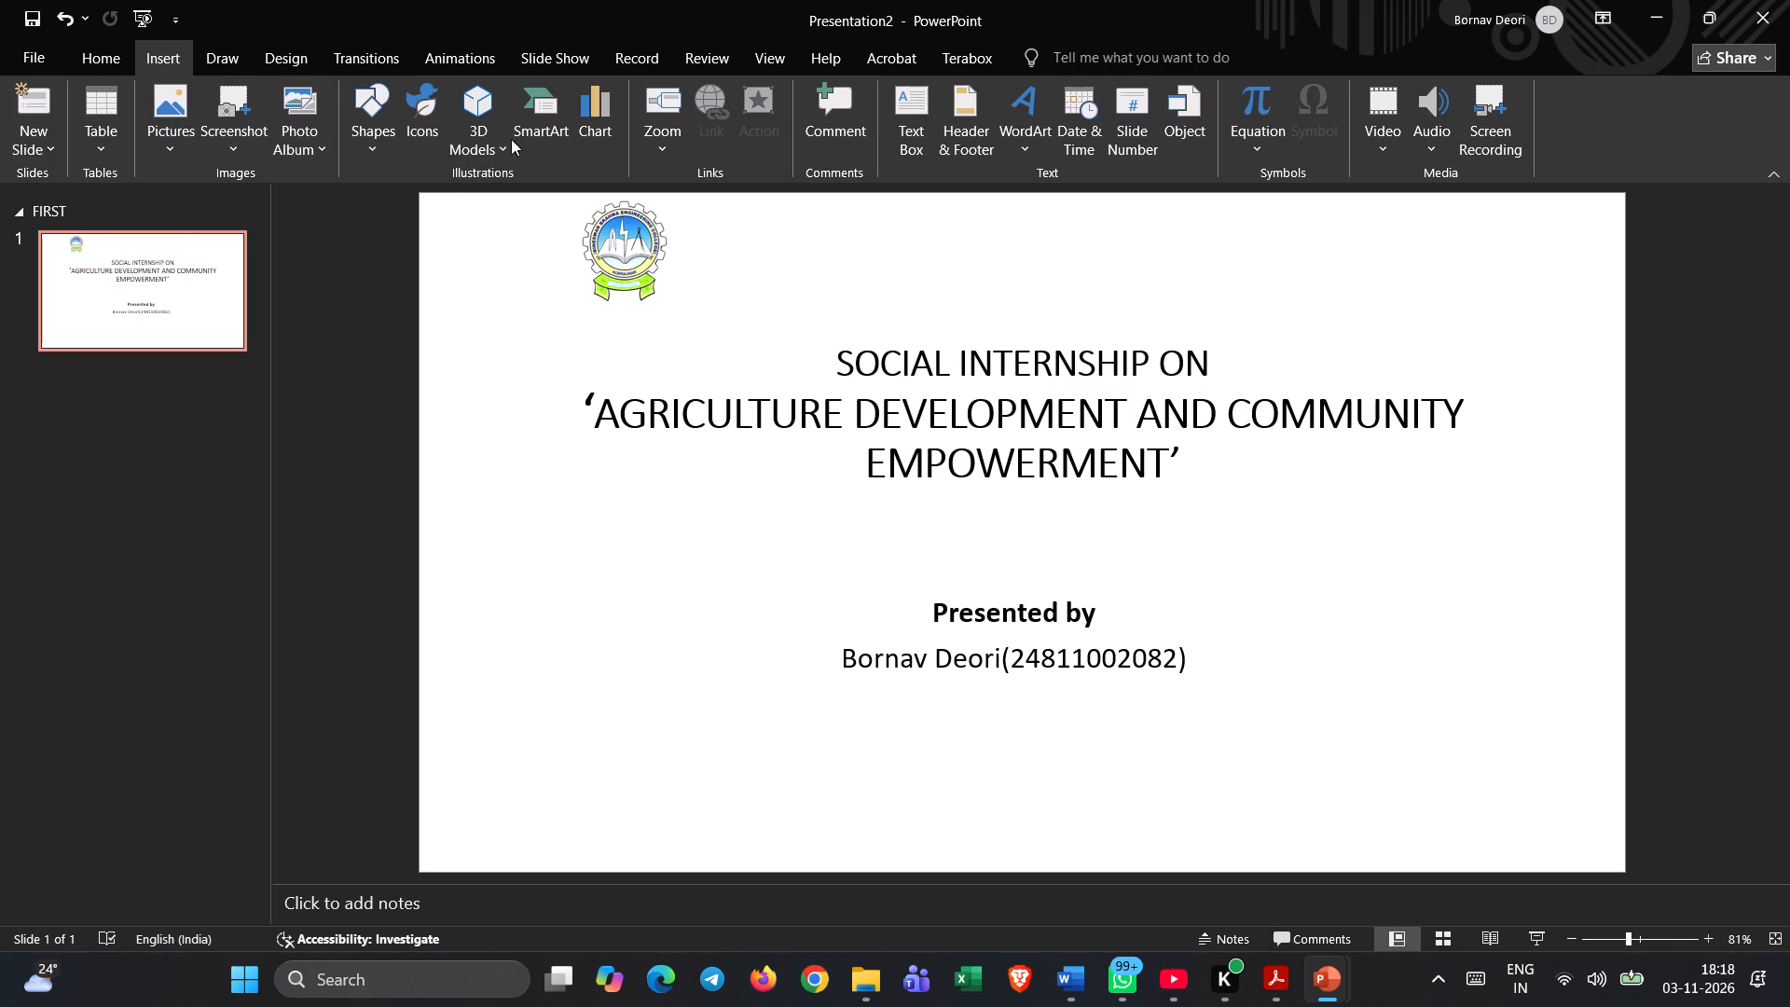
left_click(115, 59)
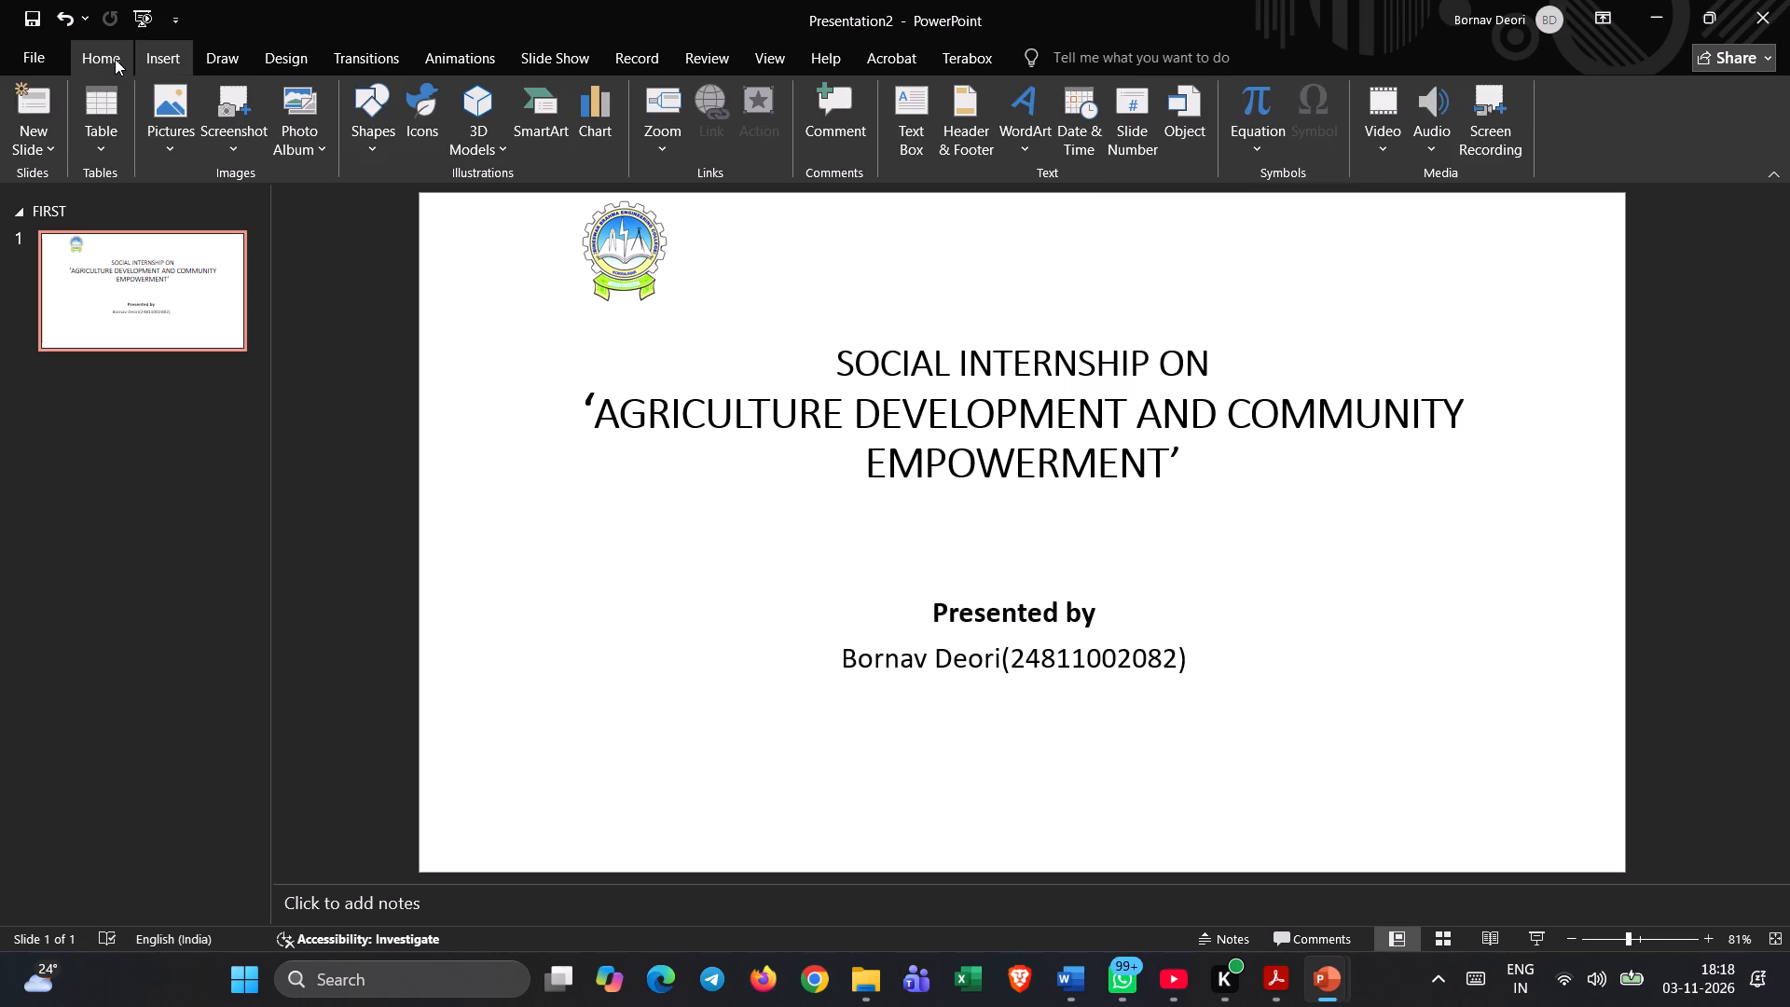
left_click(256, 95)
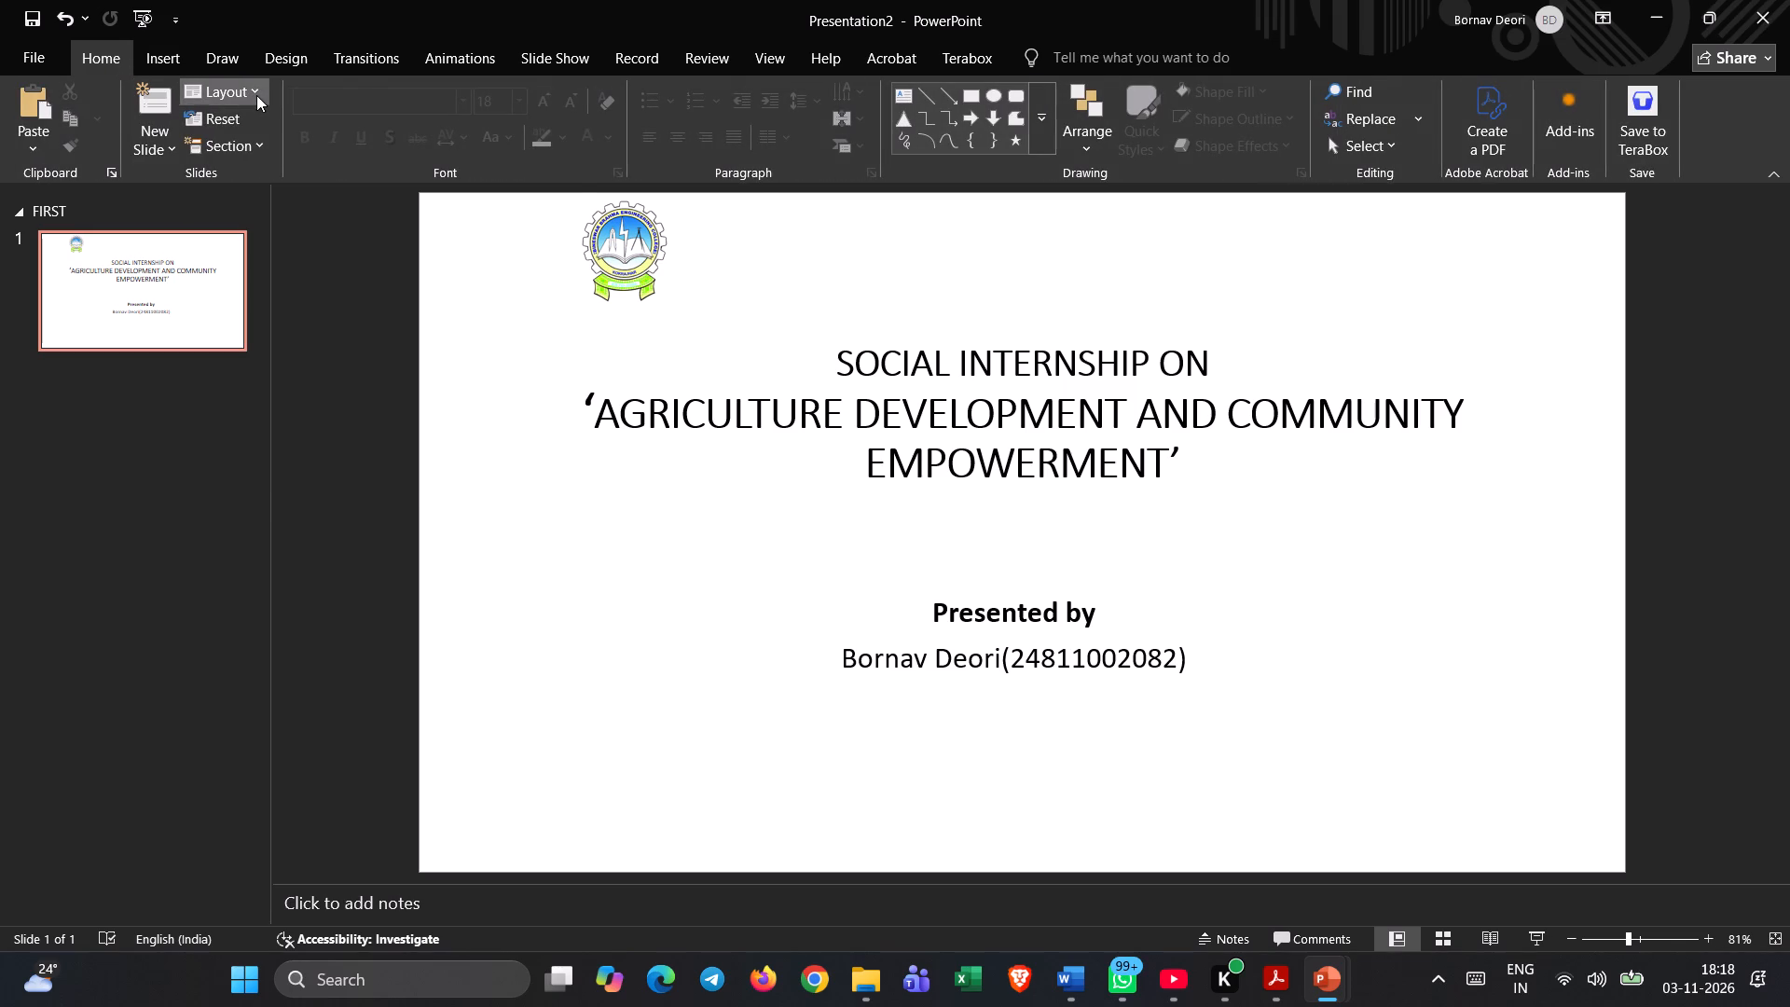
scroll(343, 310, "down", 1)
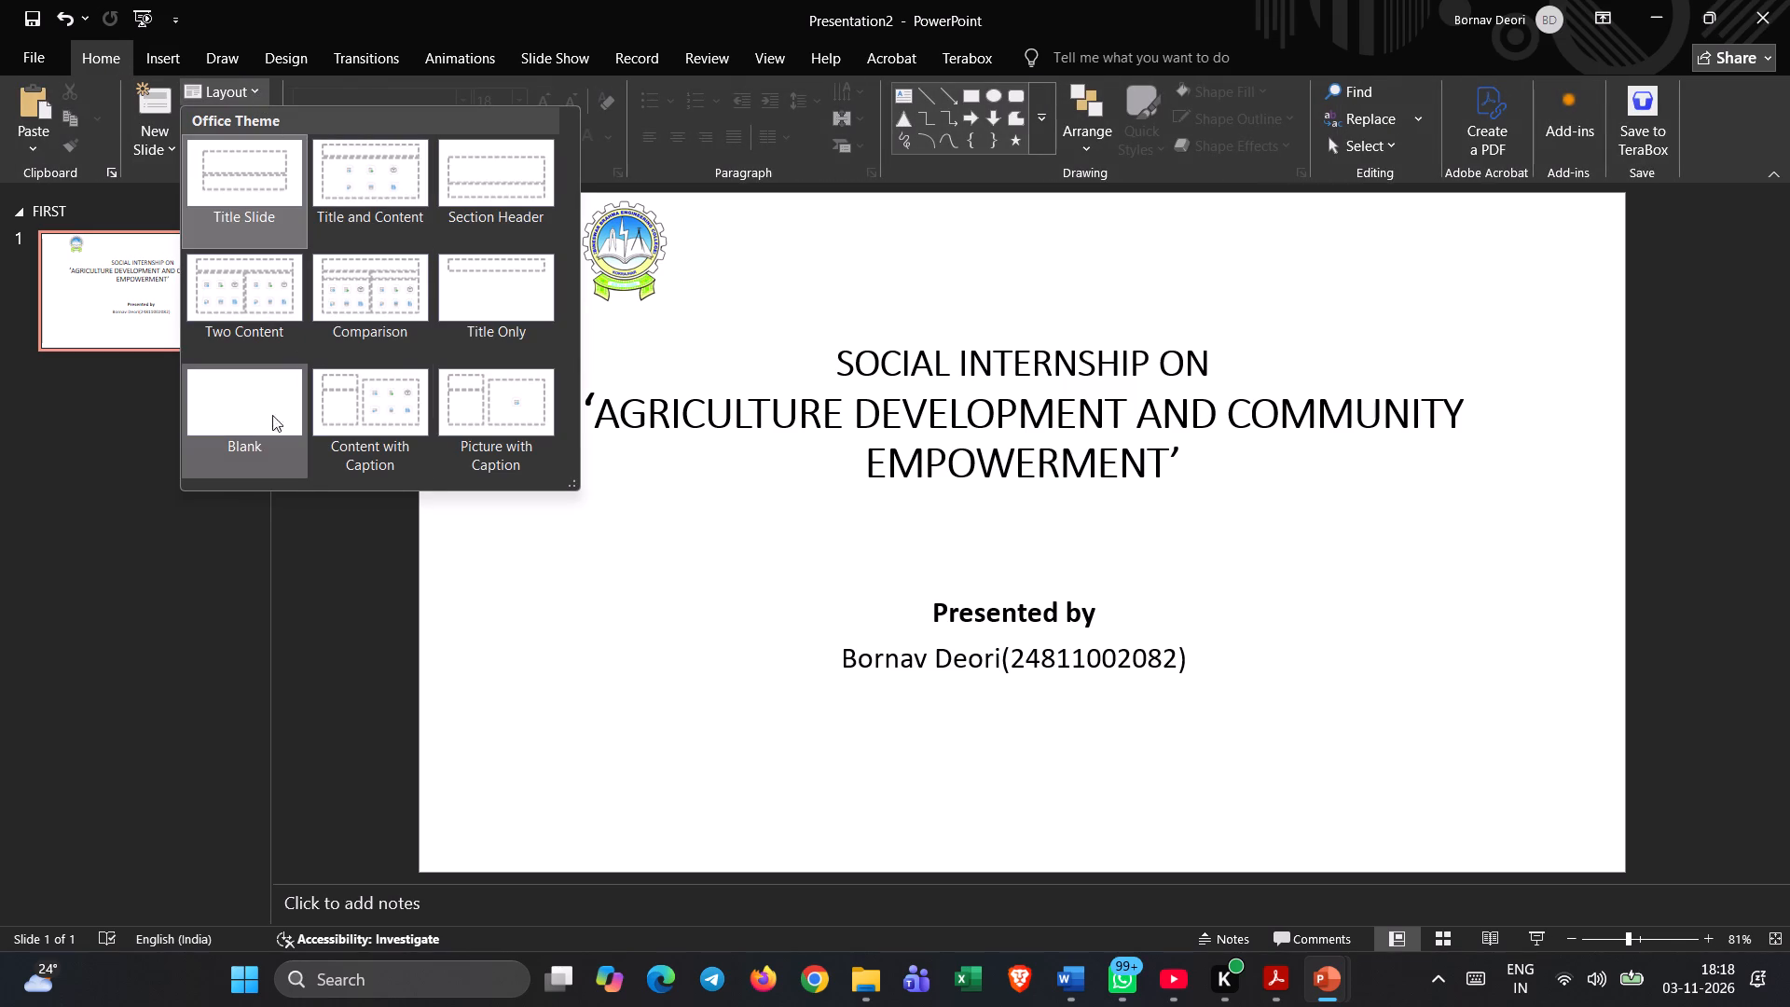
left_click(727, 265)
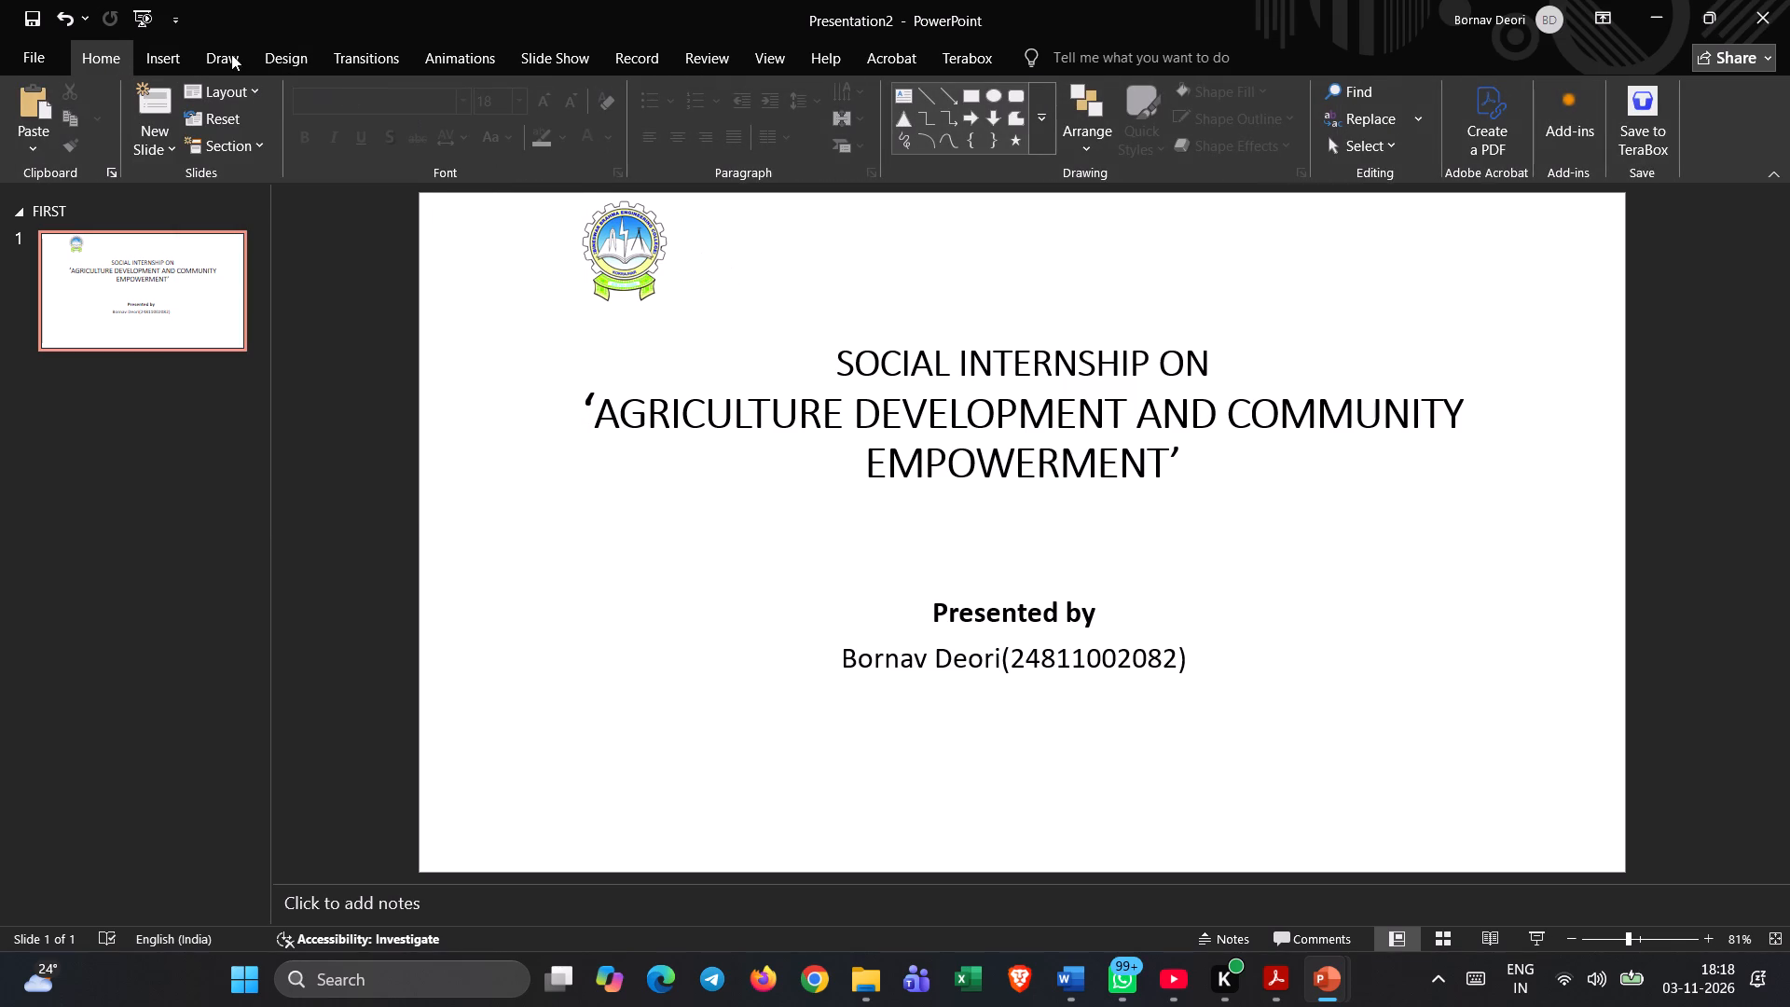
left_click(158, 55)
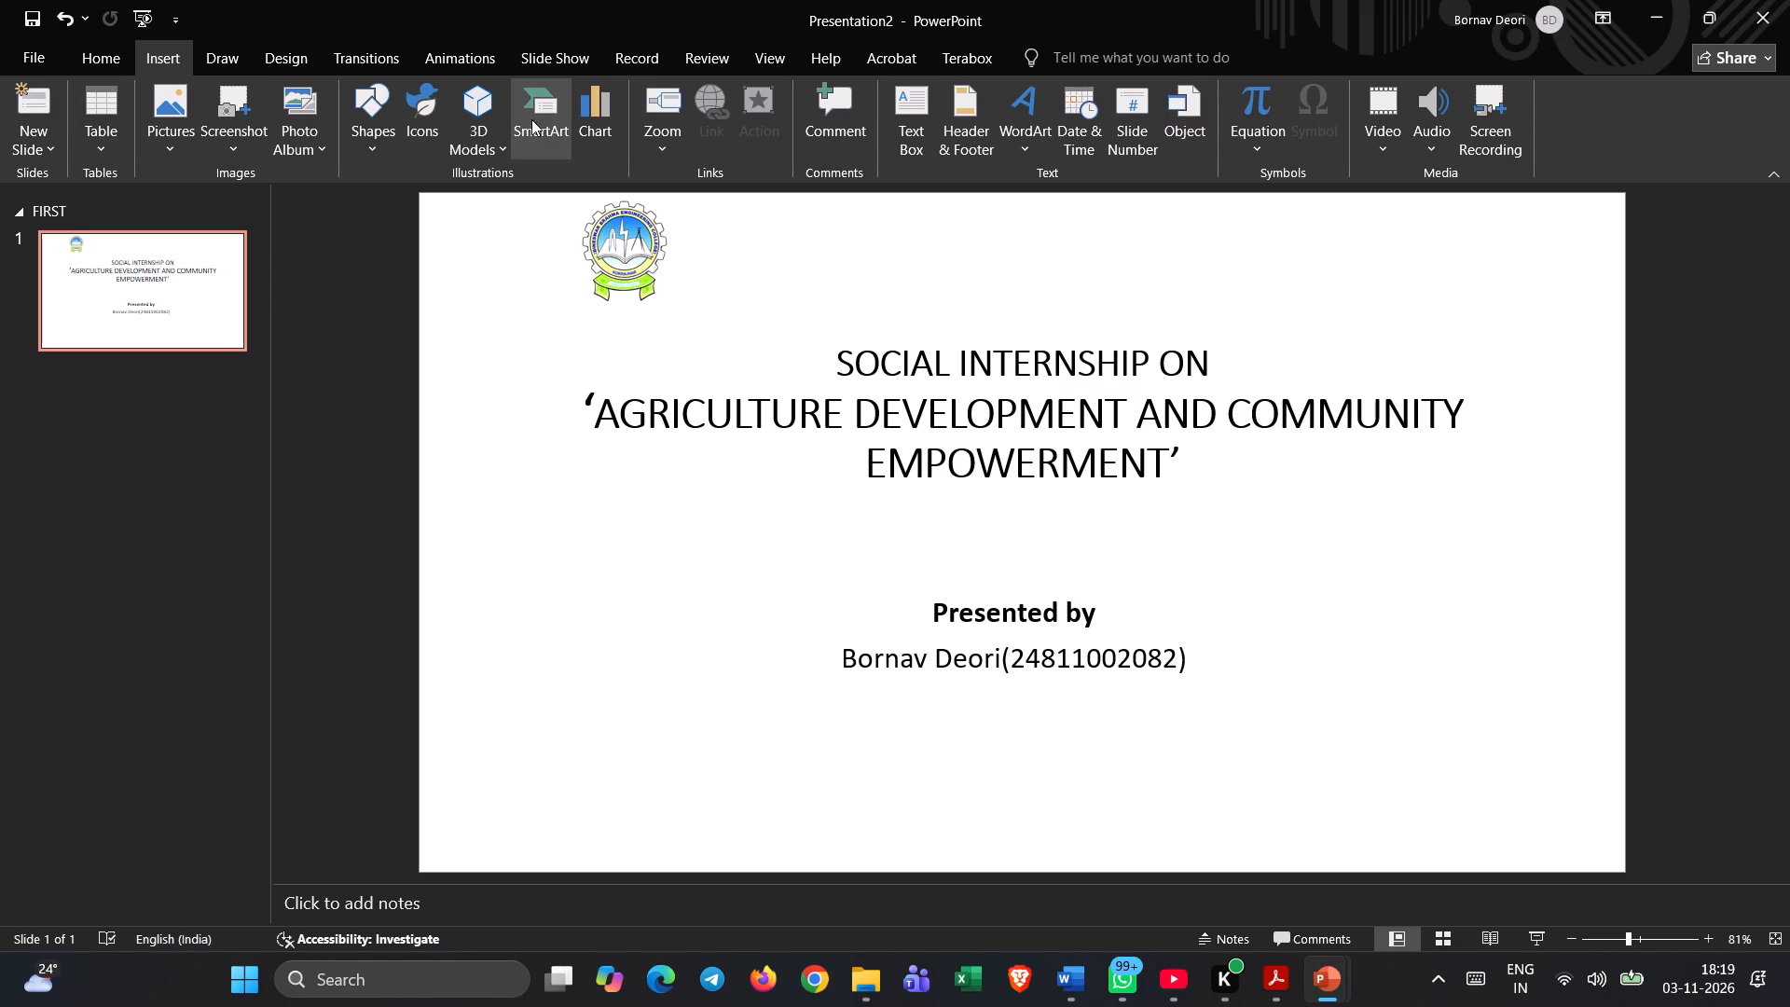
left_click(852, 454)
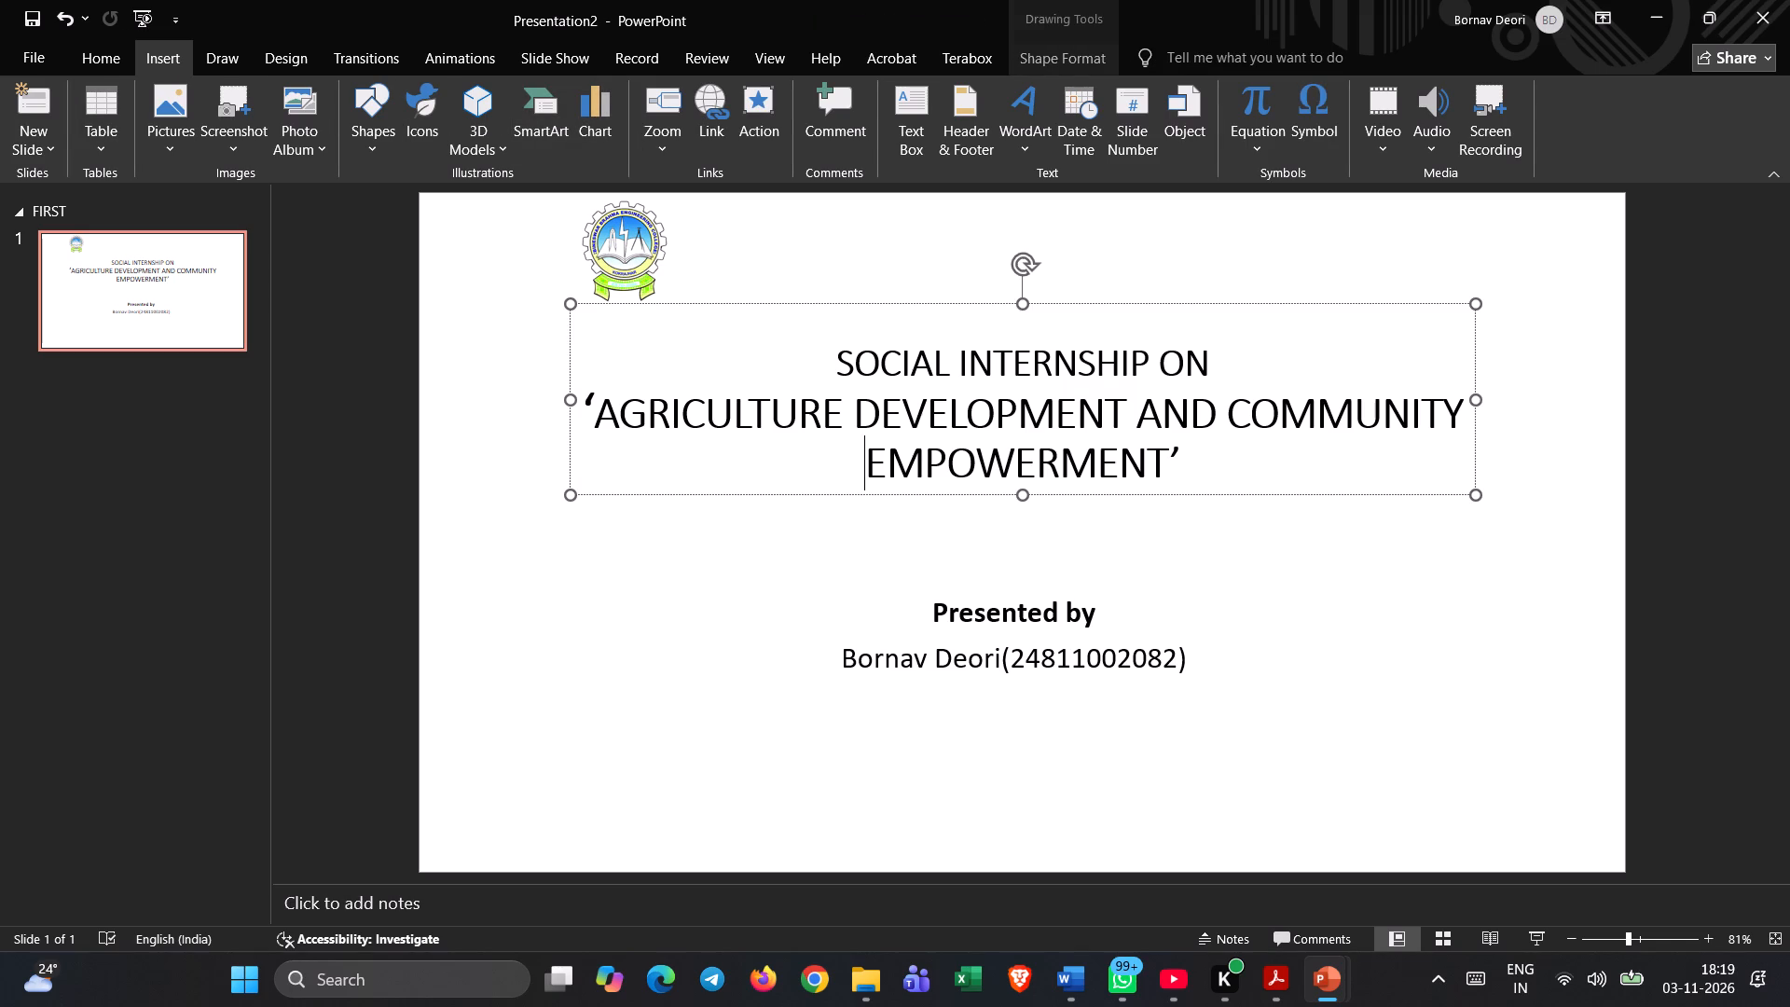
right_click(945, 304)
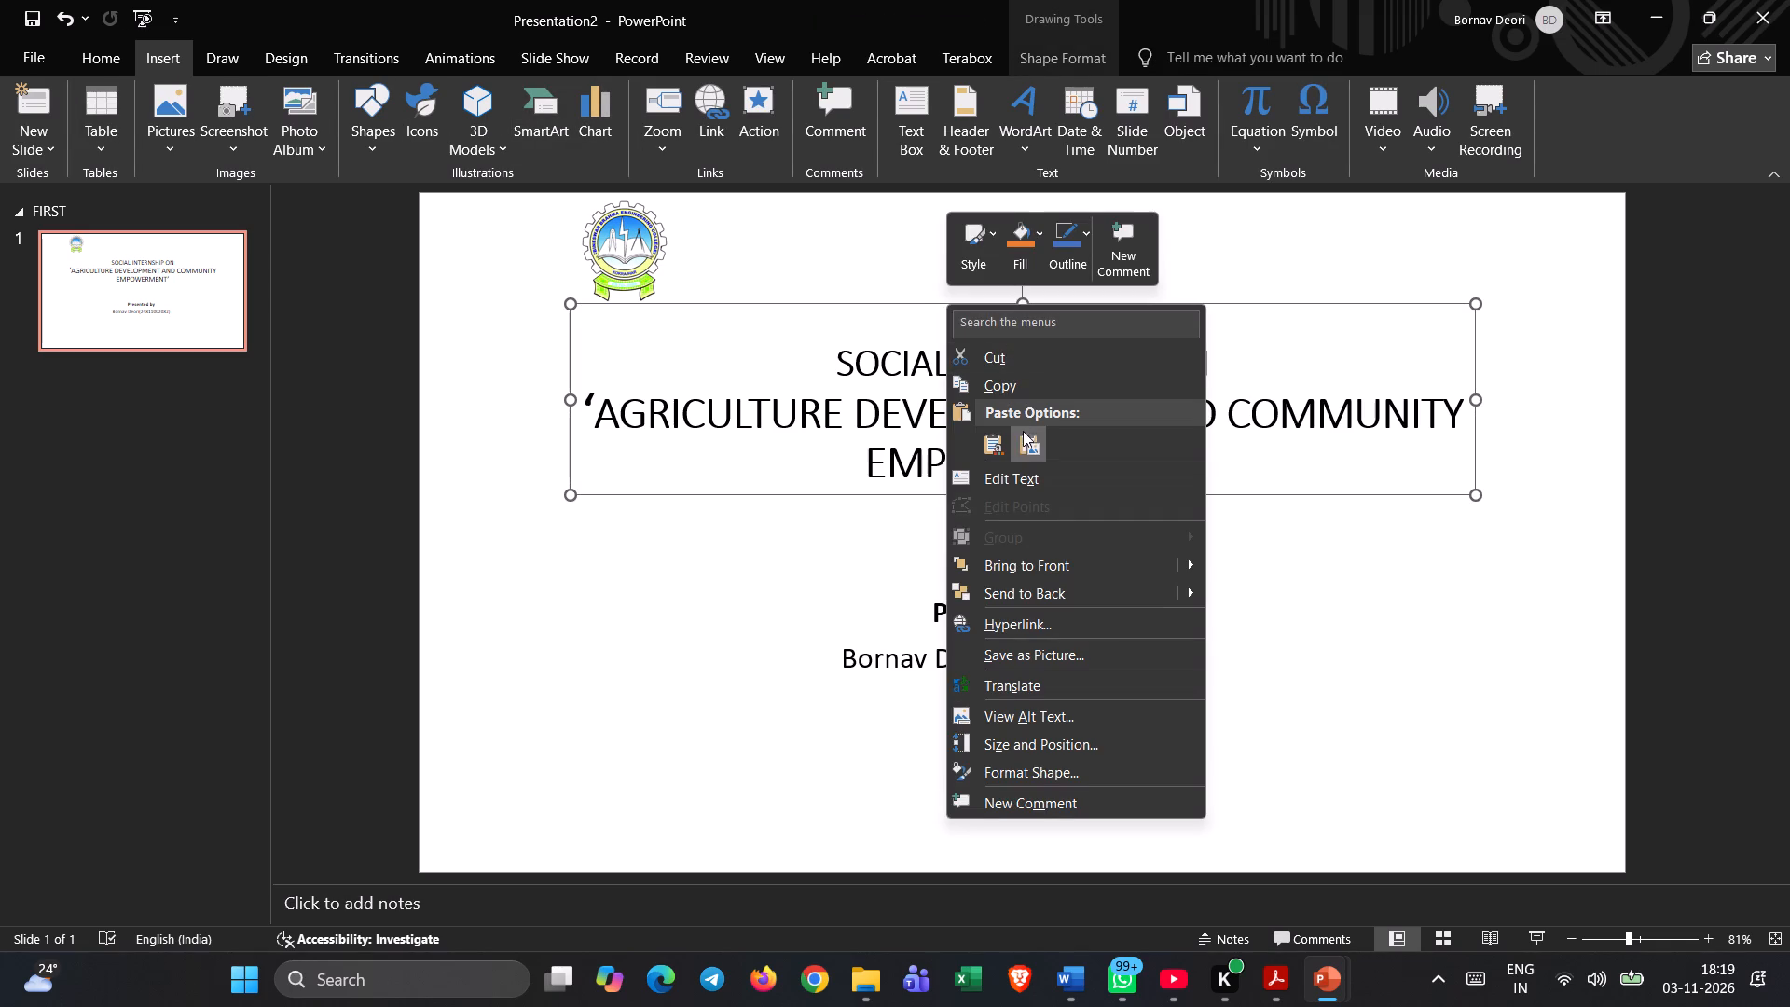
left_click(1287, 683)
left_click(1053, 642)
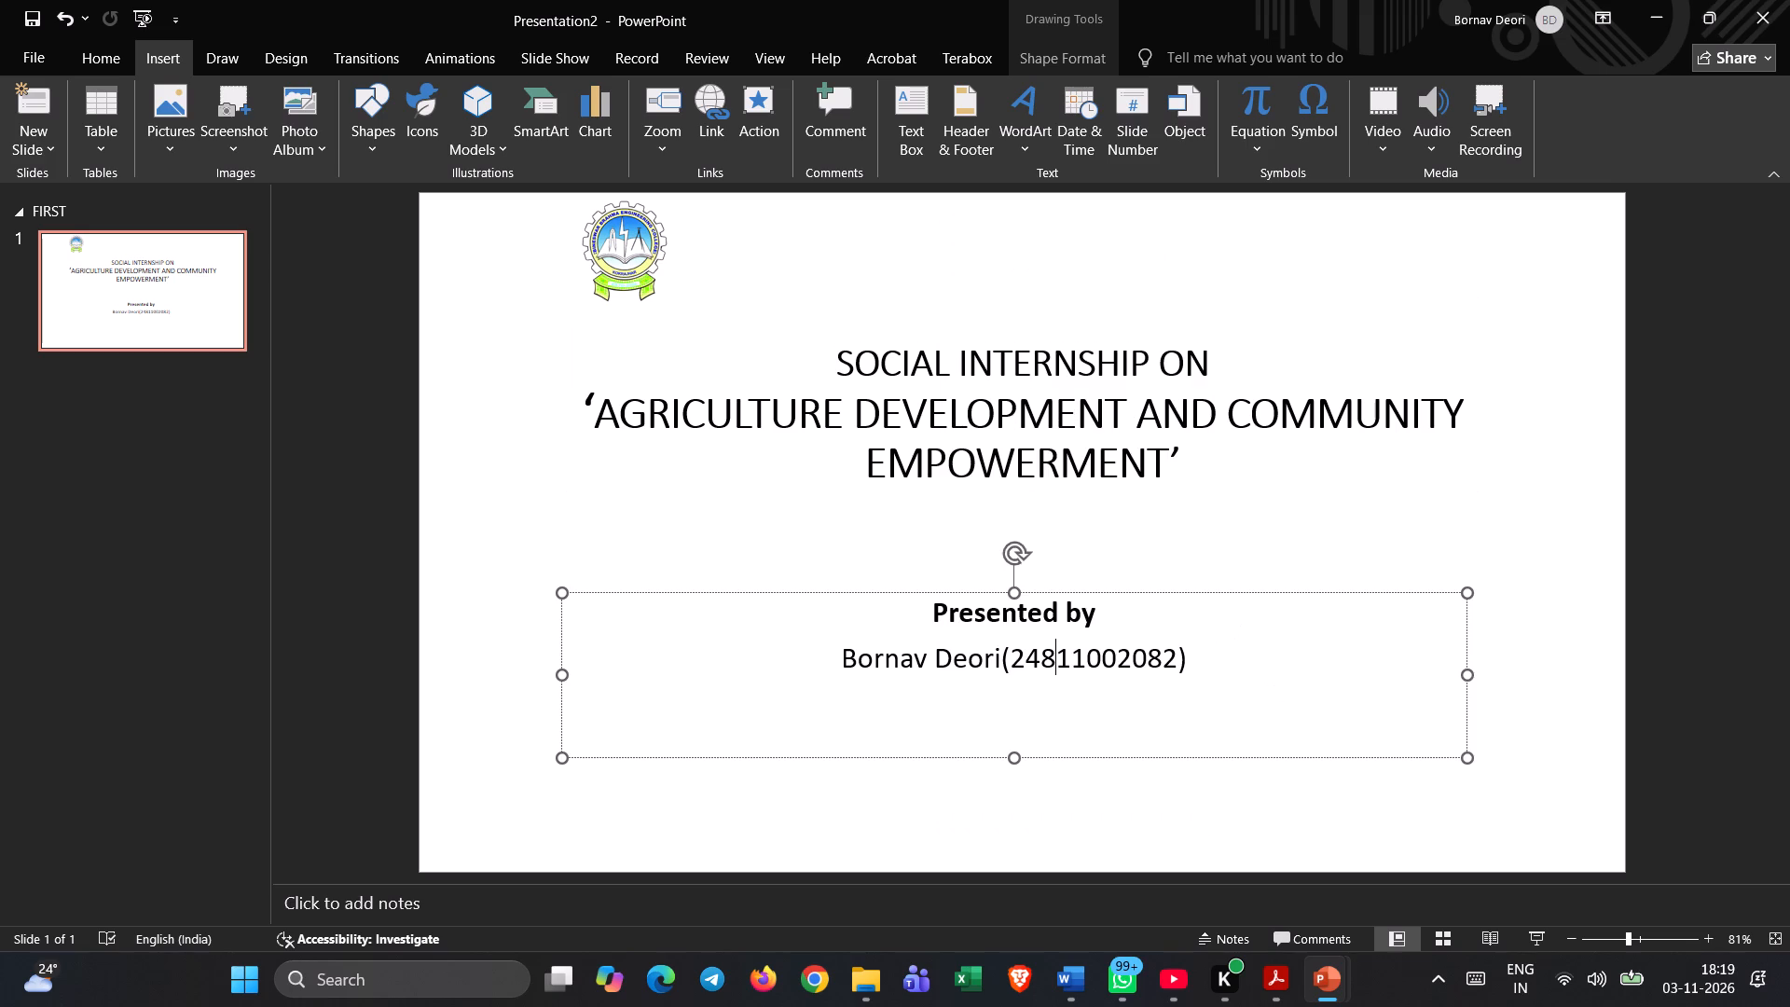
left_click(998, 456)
Move the "Presented by" text box up so it sits just beneath the title, centred with it, and deselect it.
left_click(1022, 601)
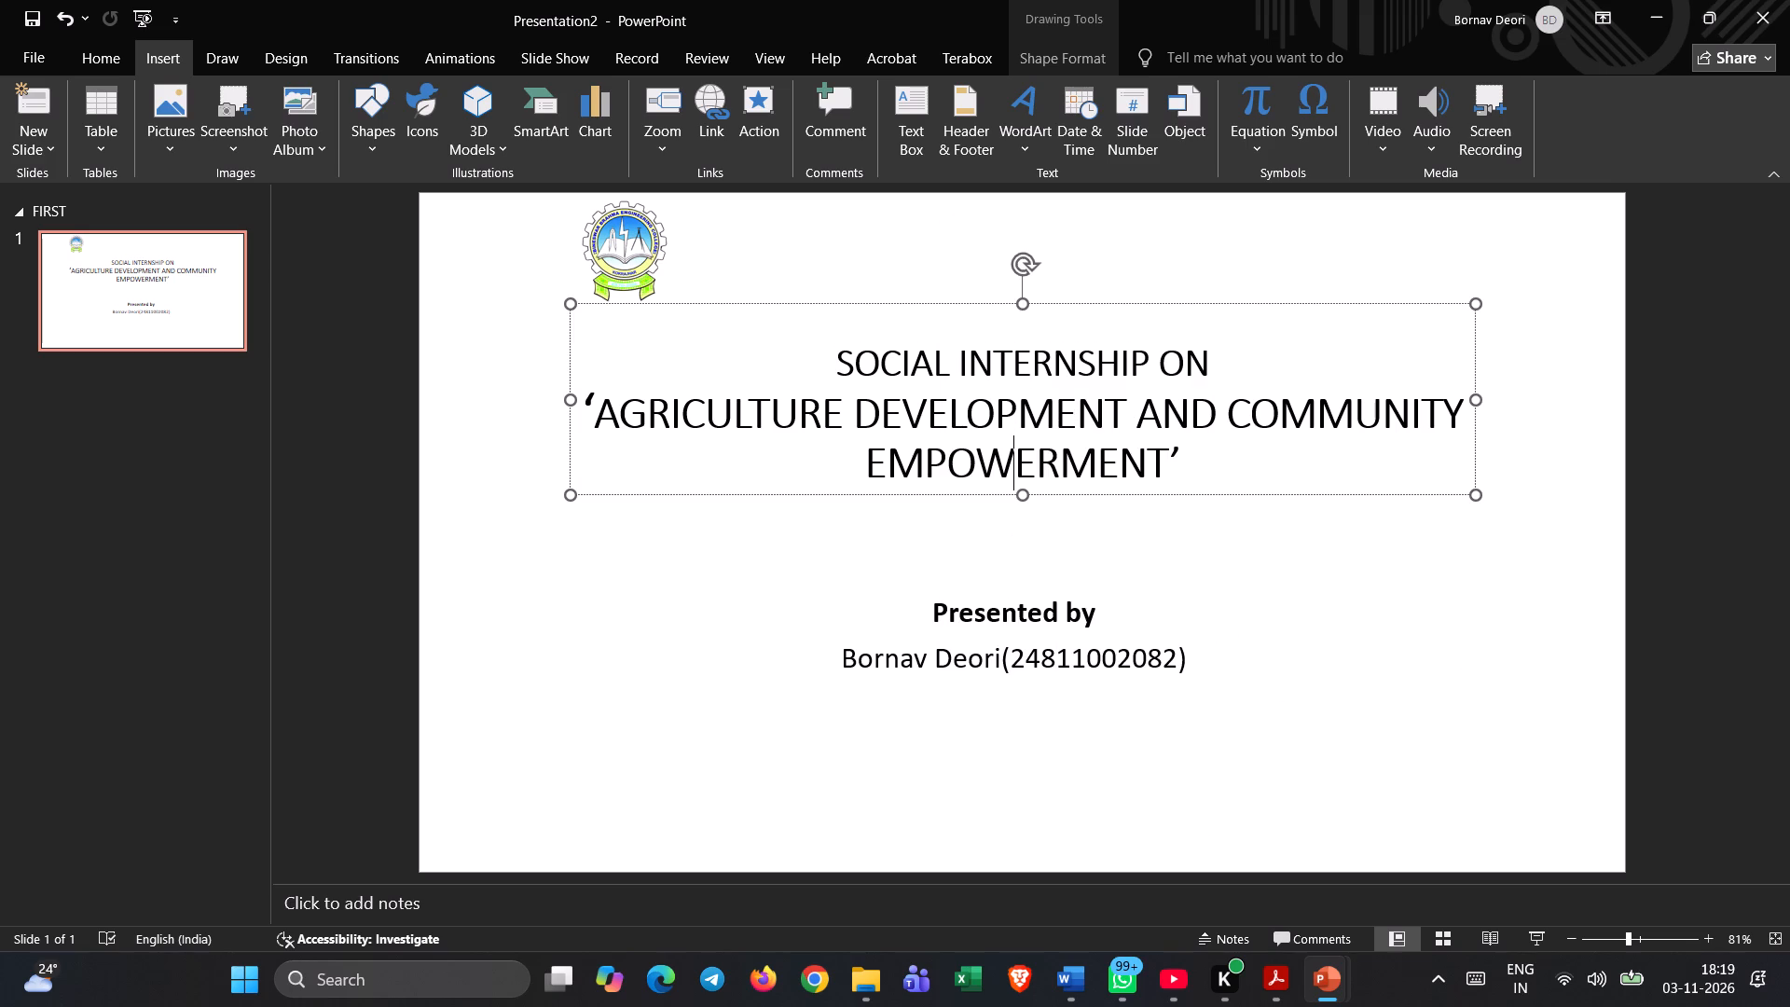
left_click_drag(1063, 590, 1066, 520)
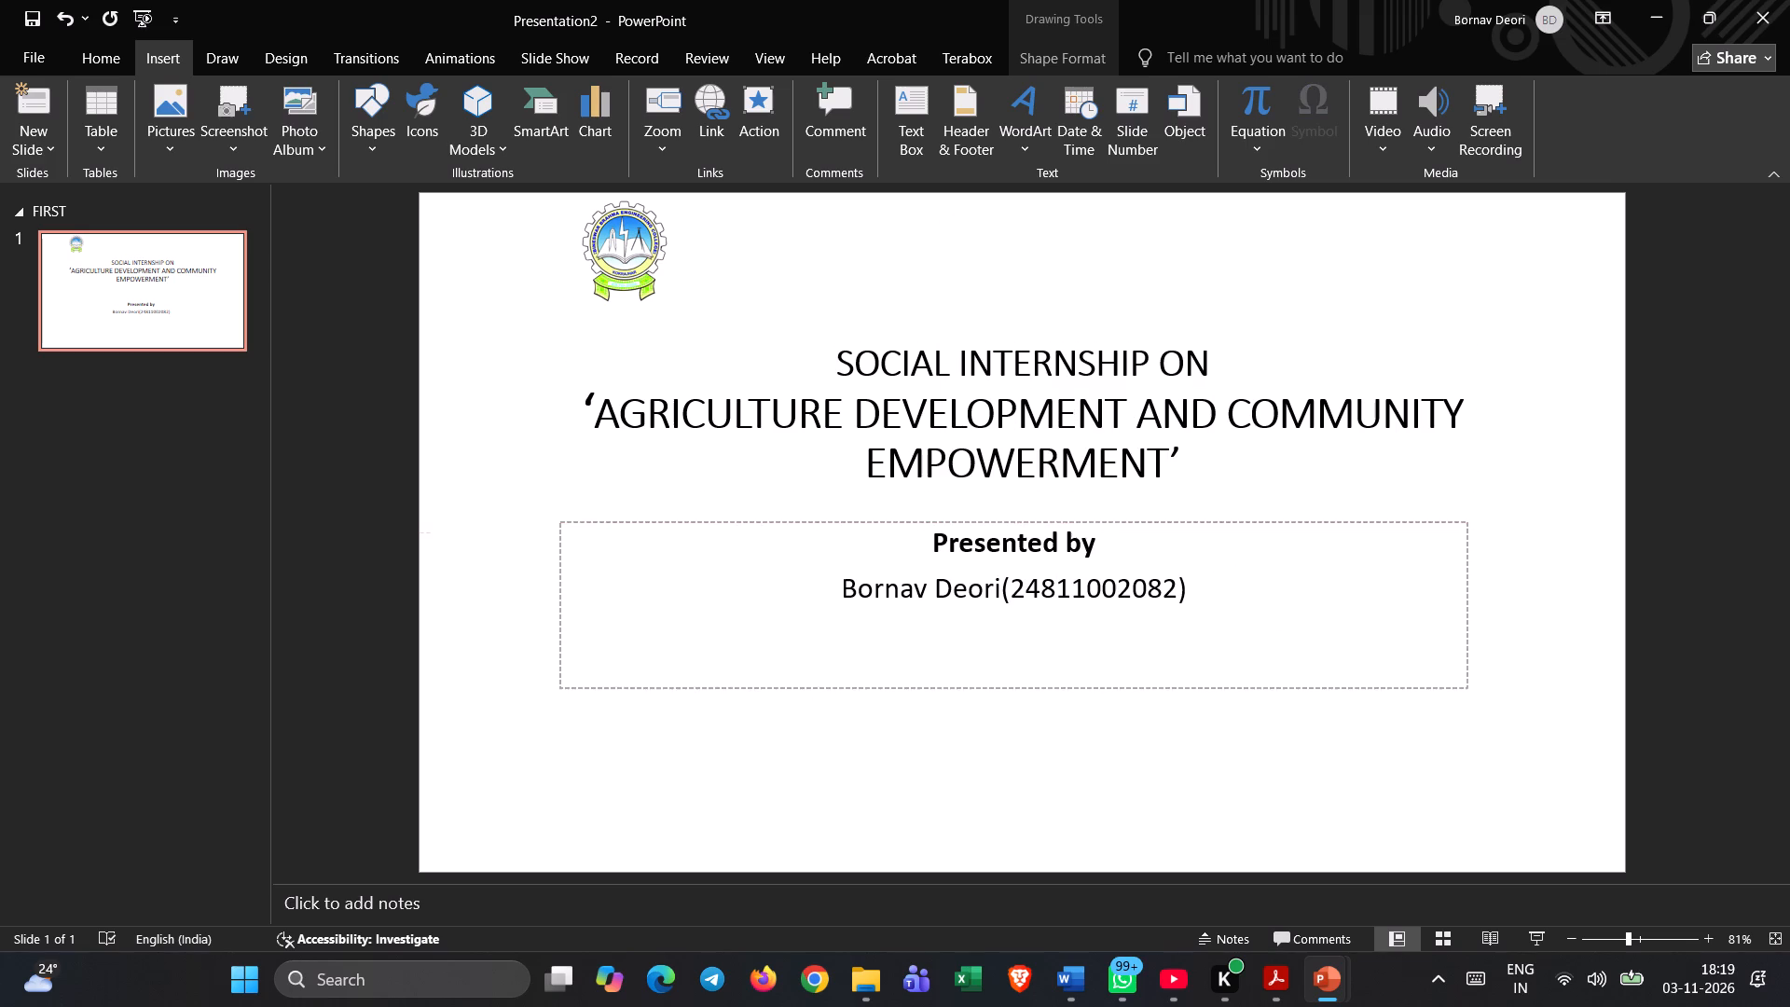
left_click_drag(1066, 520, 1067, 514)
left_click(734, 210)
left_click(751, 232)
triple_click(754, 234)
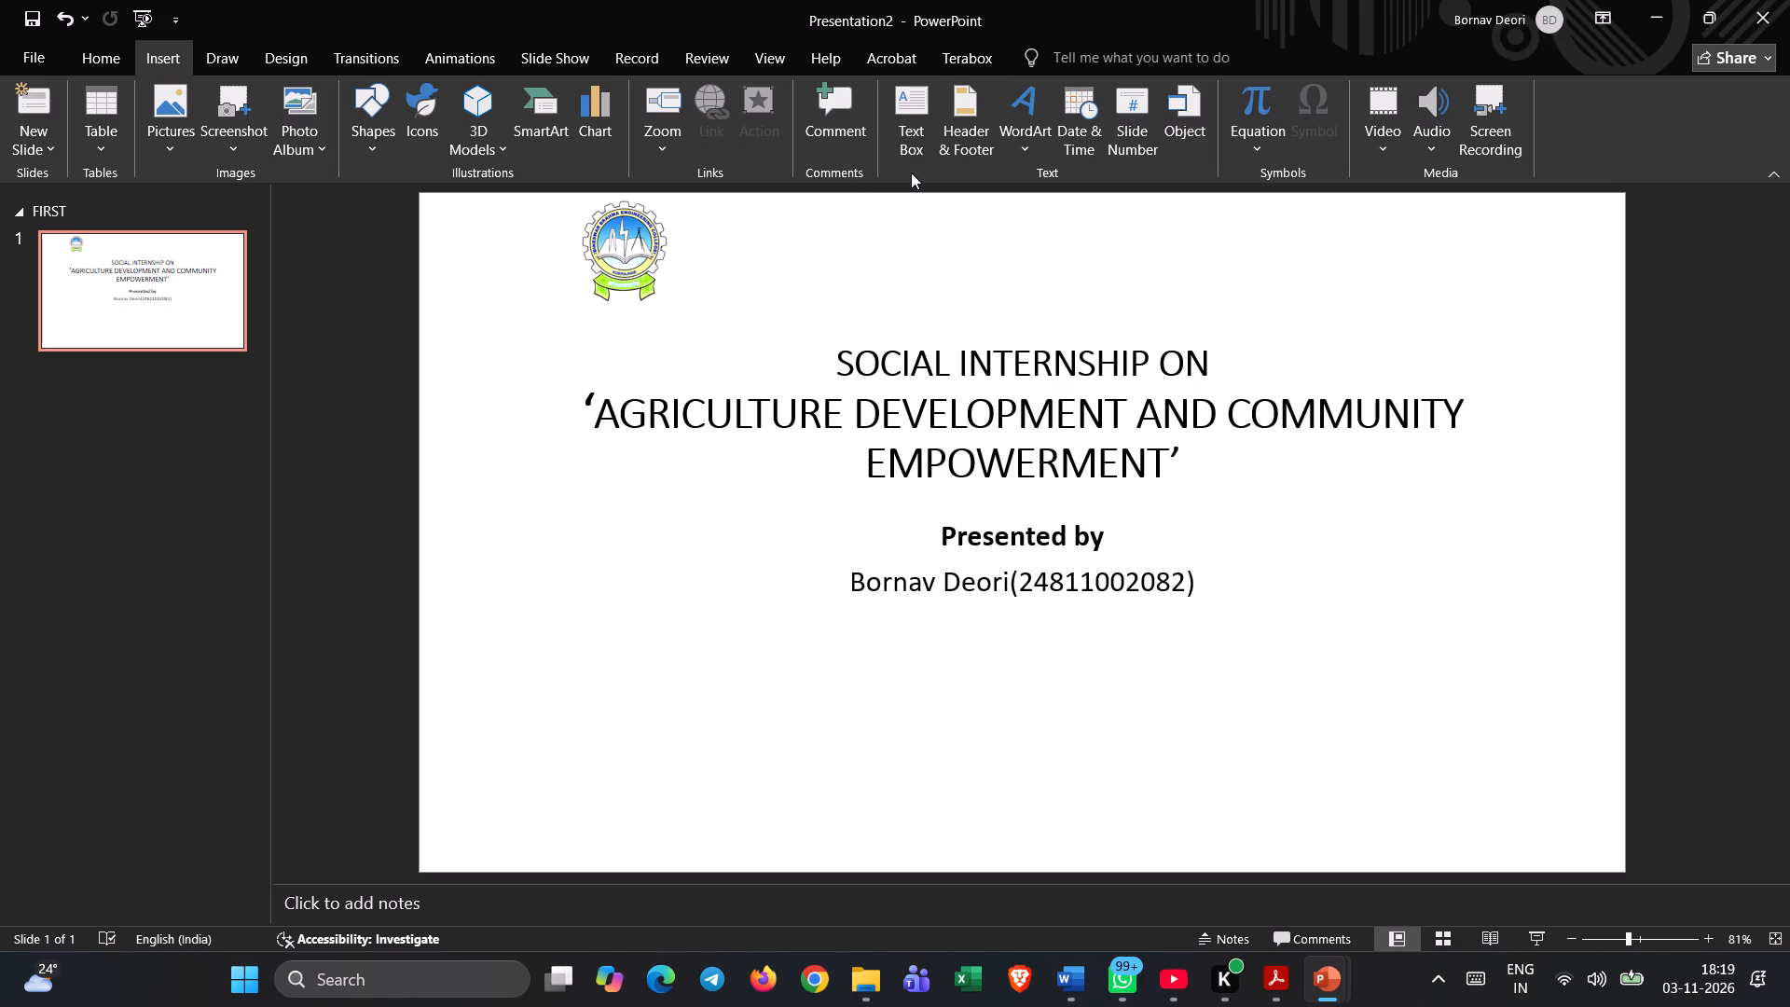
Draw a wide text box above the title and shift it close beside the college logo.
left_click(910, 130)
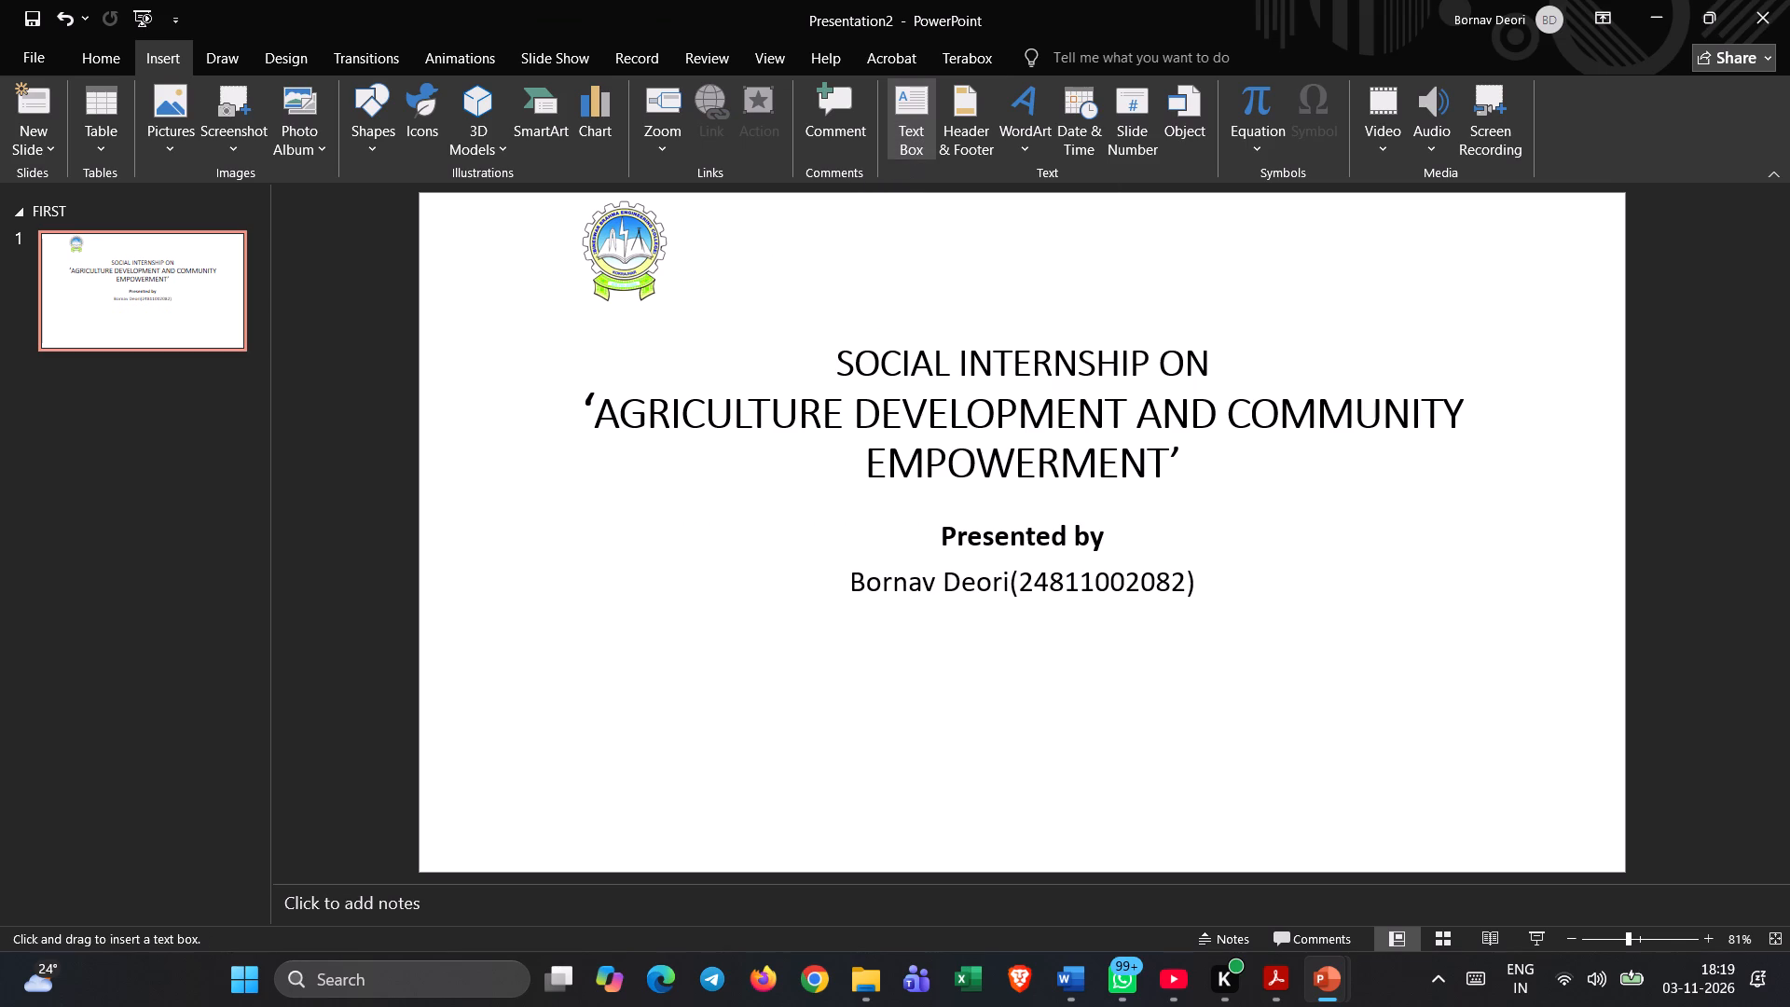
left_click_drag(728, 204, 1224, 218)
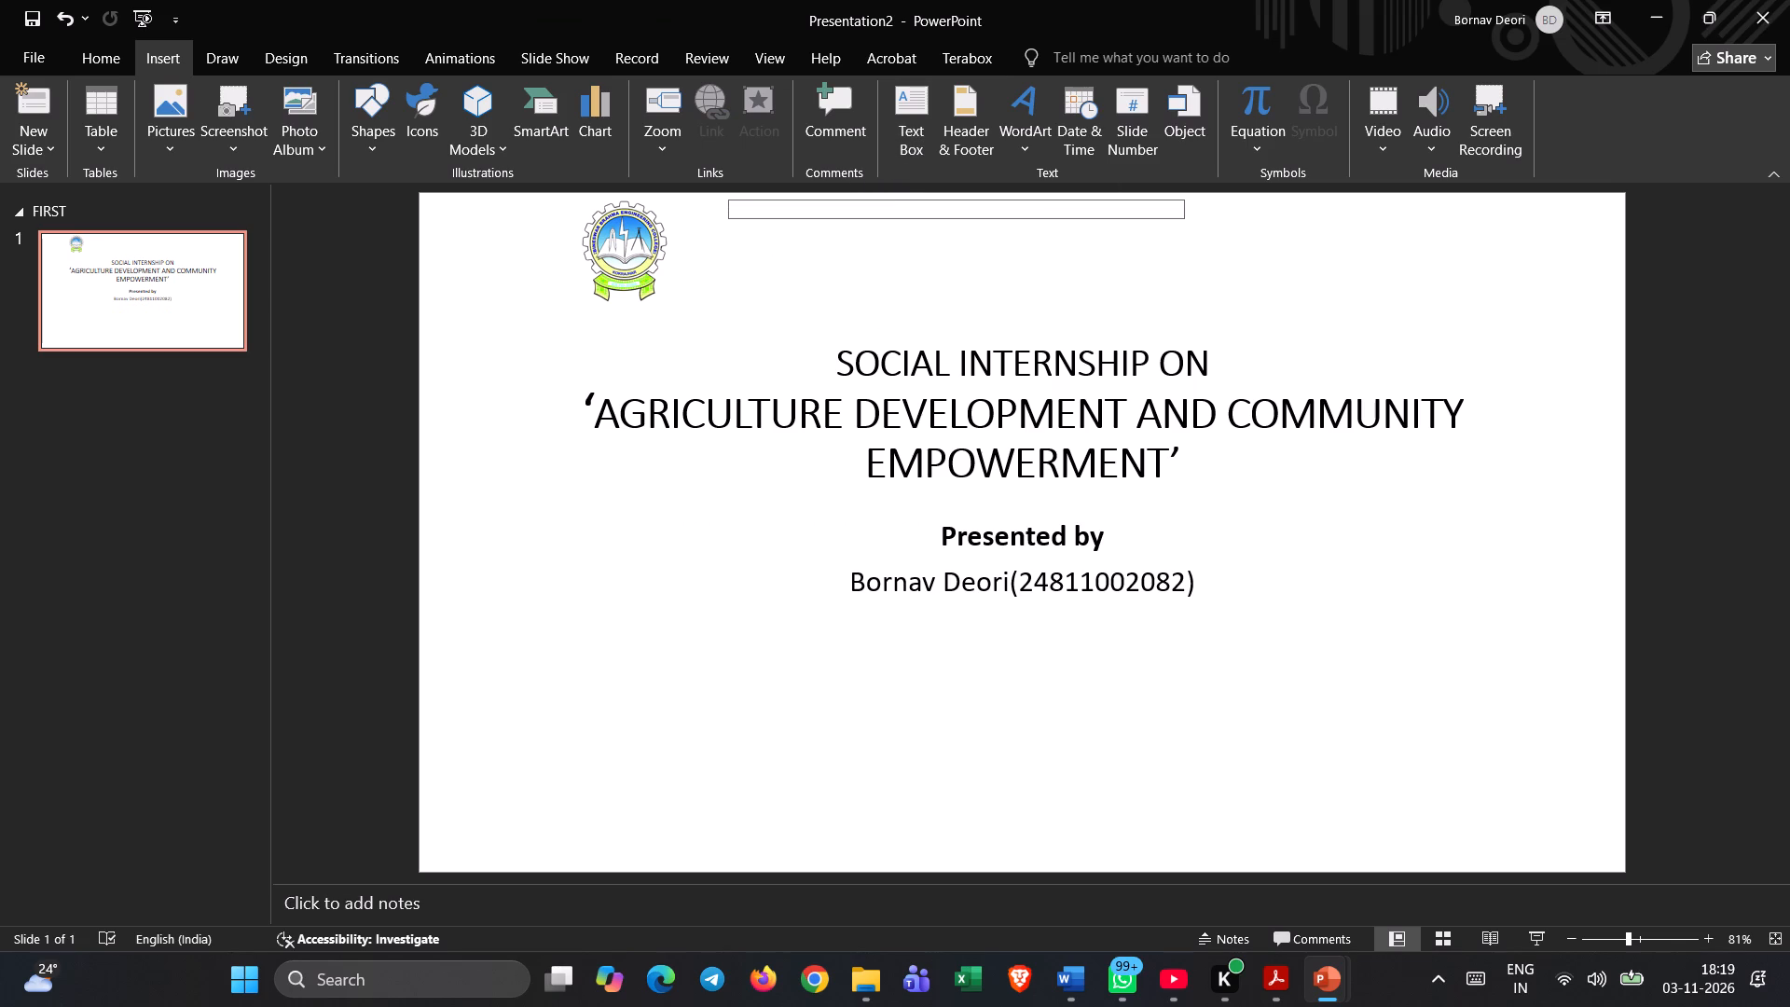
left_click_drag(1224, 218, 1402, 324)
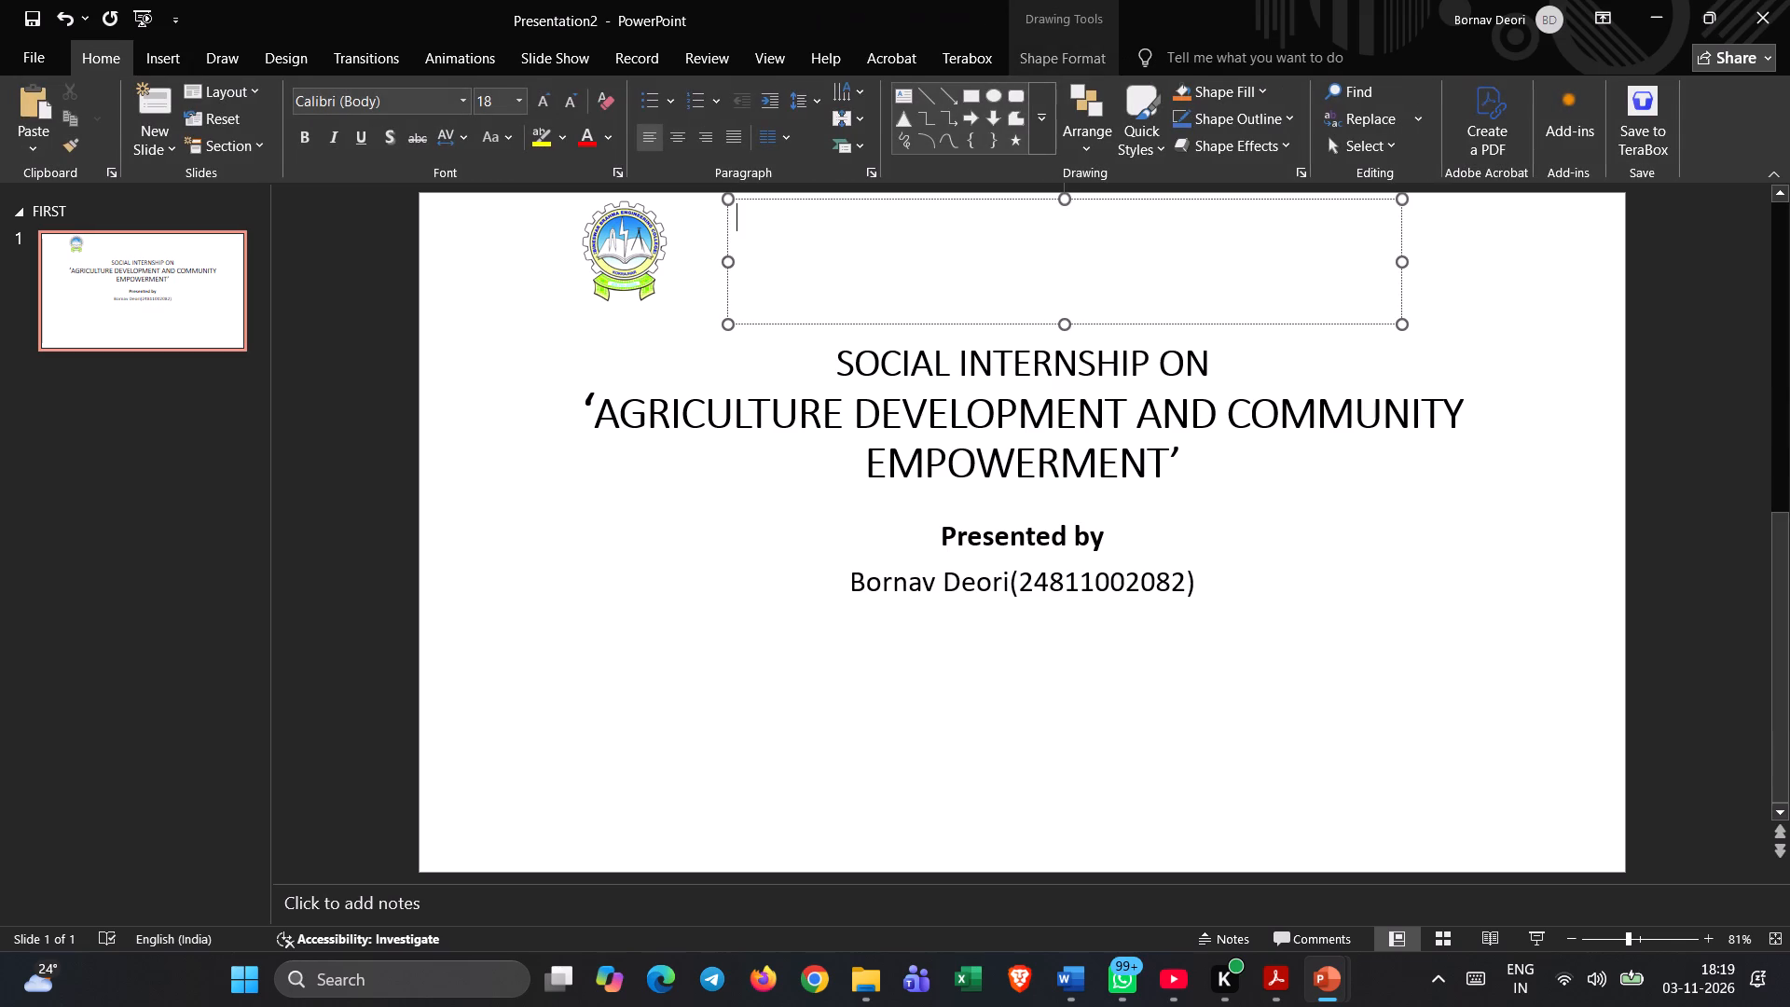
left_click_drag(961, 198, 930, 201)
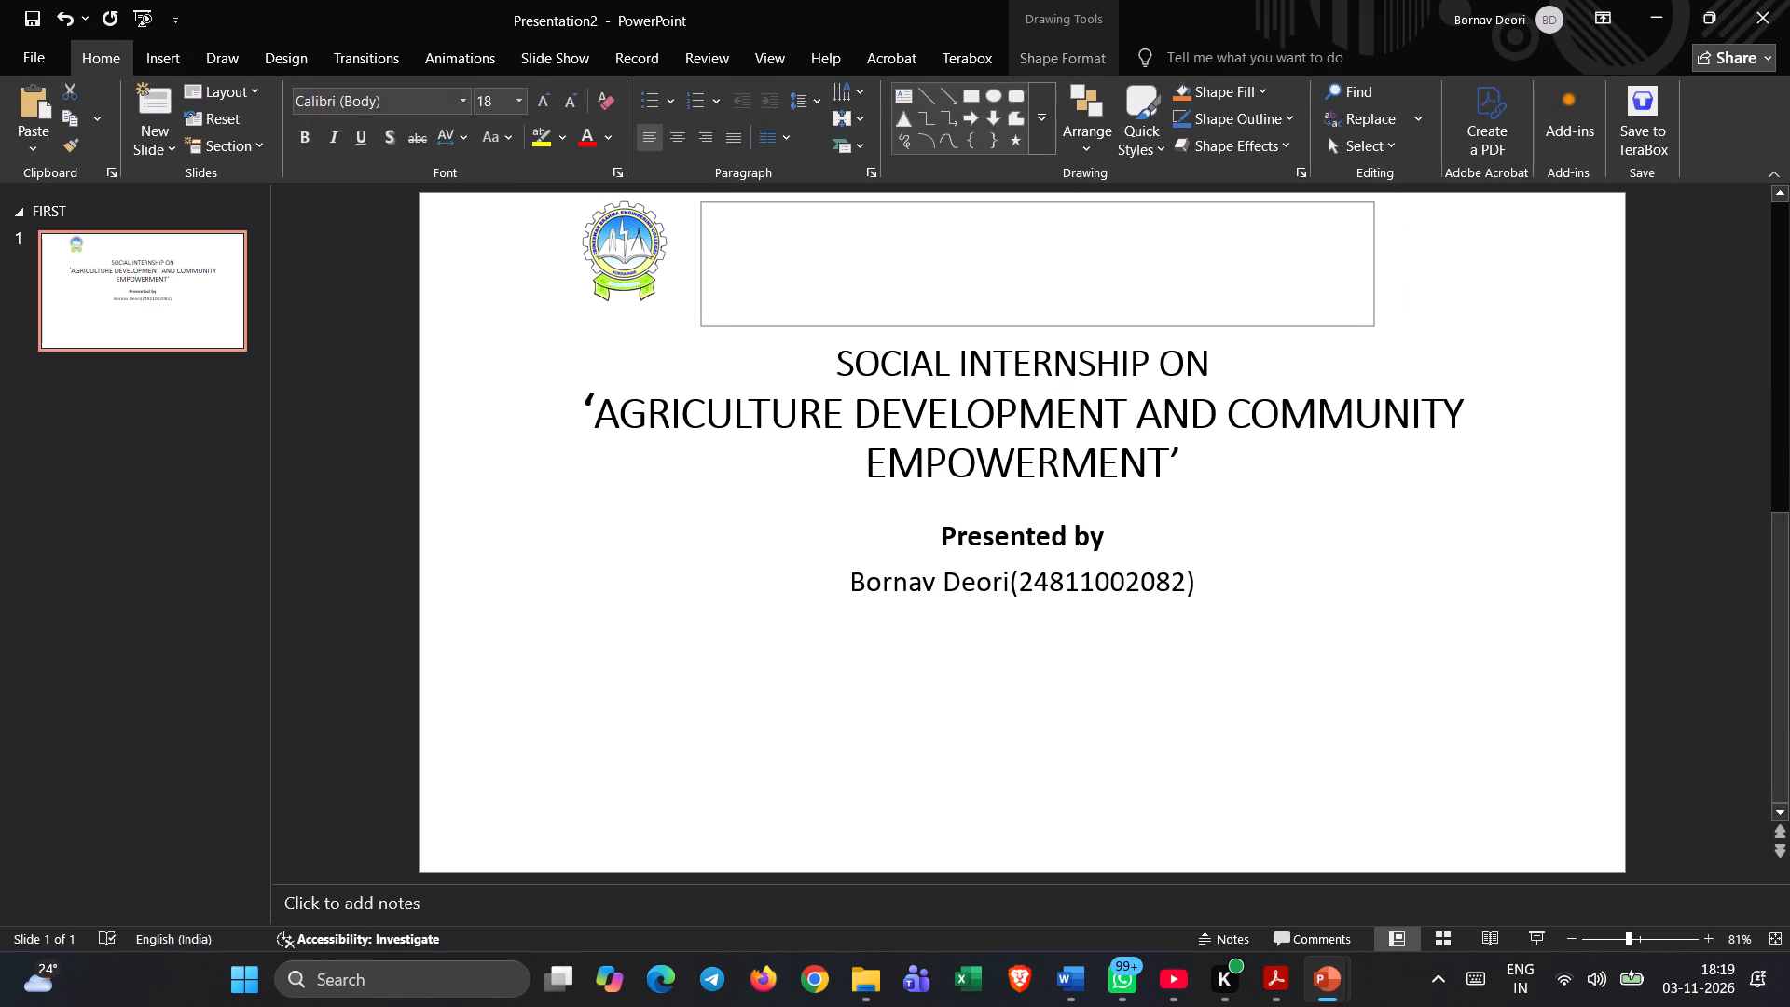
left_click_drag(930, 201, 929, 201)
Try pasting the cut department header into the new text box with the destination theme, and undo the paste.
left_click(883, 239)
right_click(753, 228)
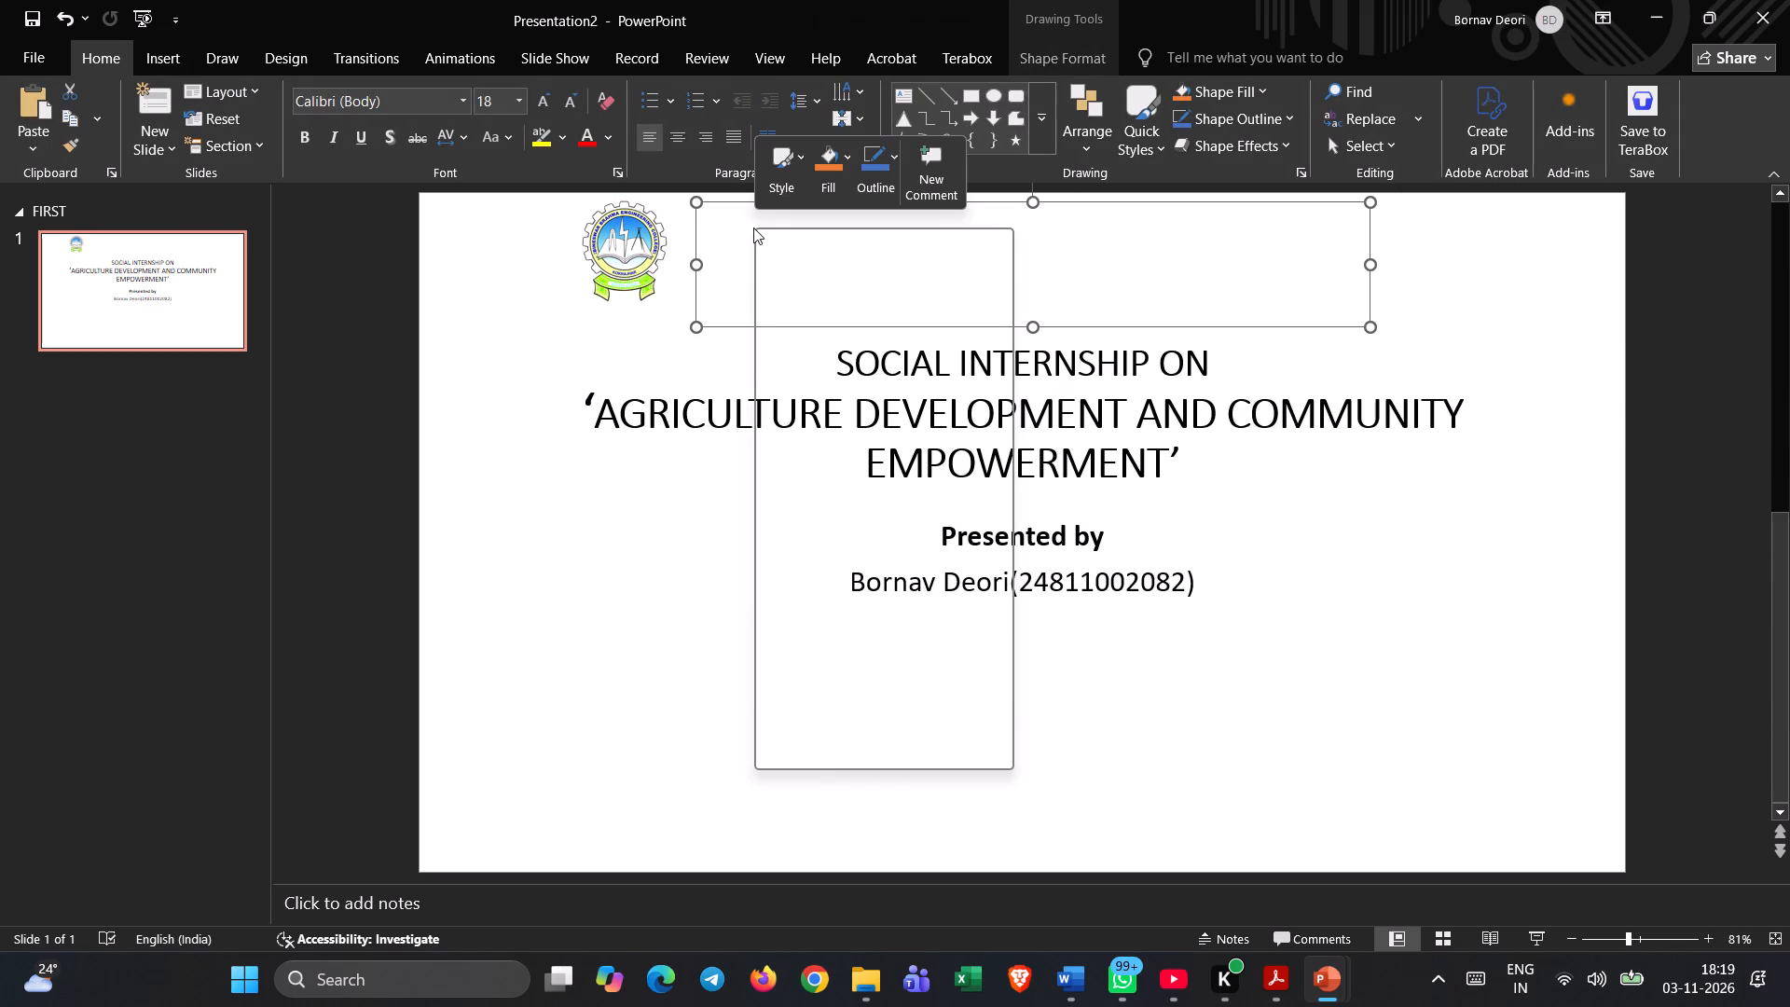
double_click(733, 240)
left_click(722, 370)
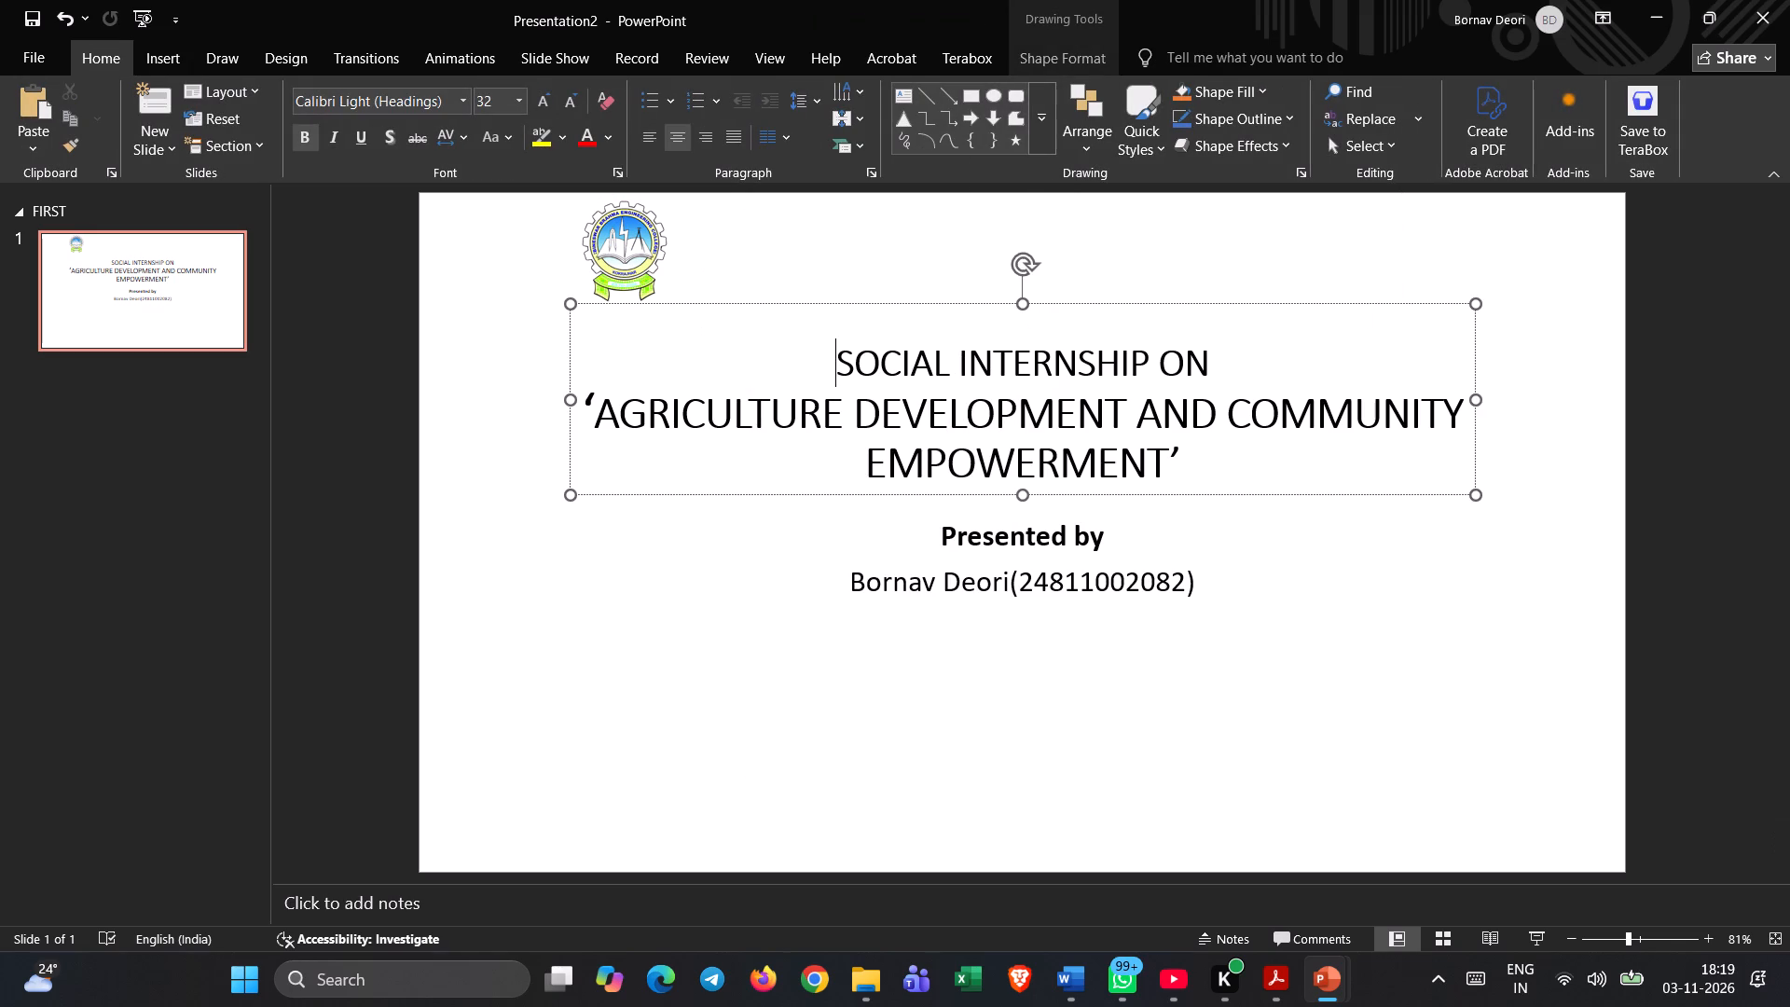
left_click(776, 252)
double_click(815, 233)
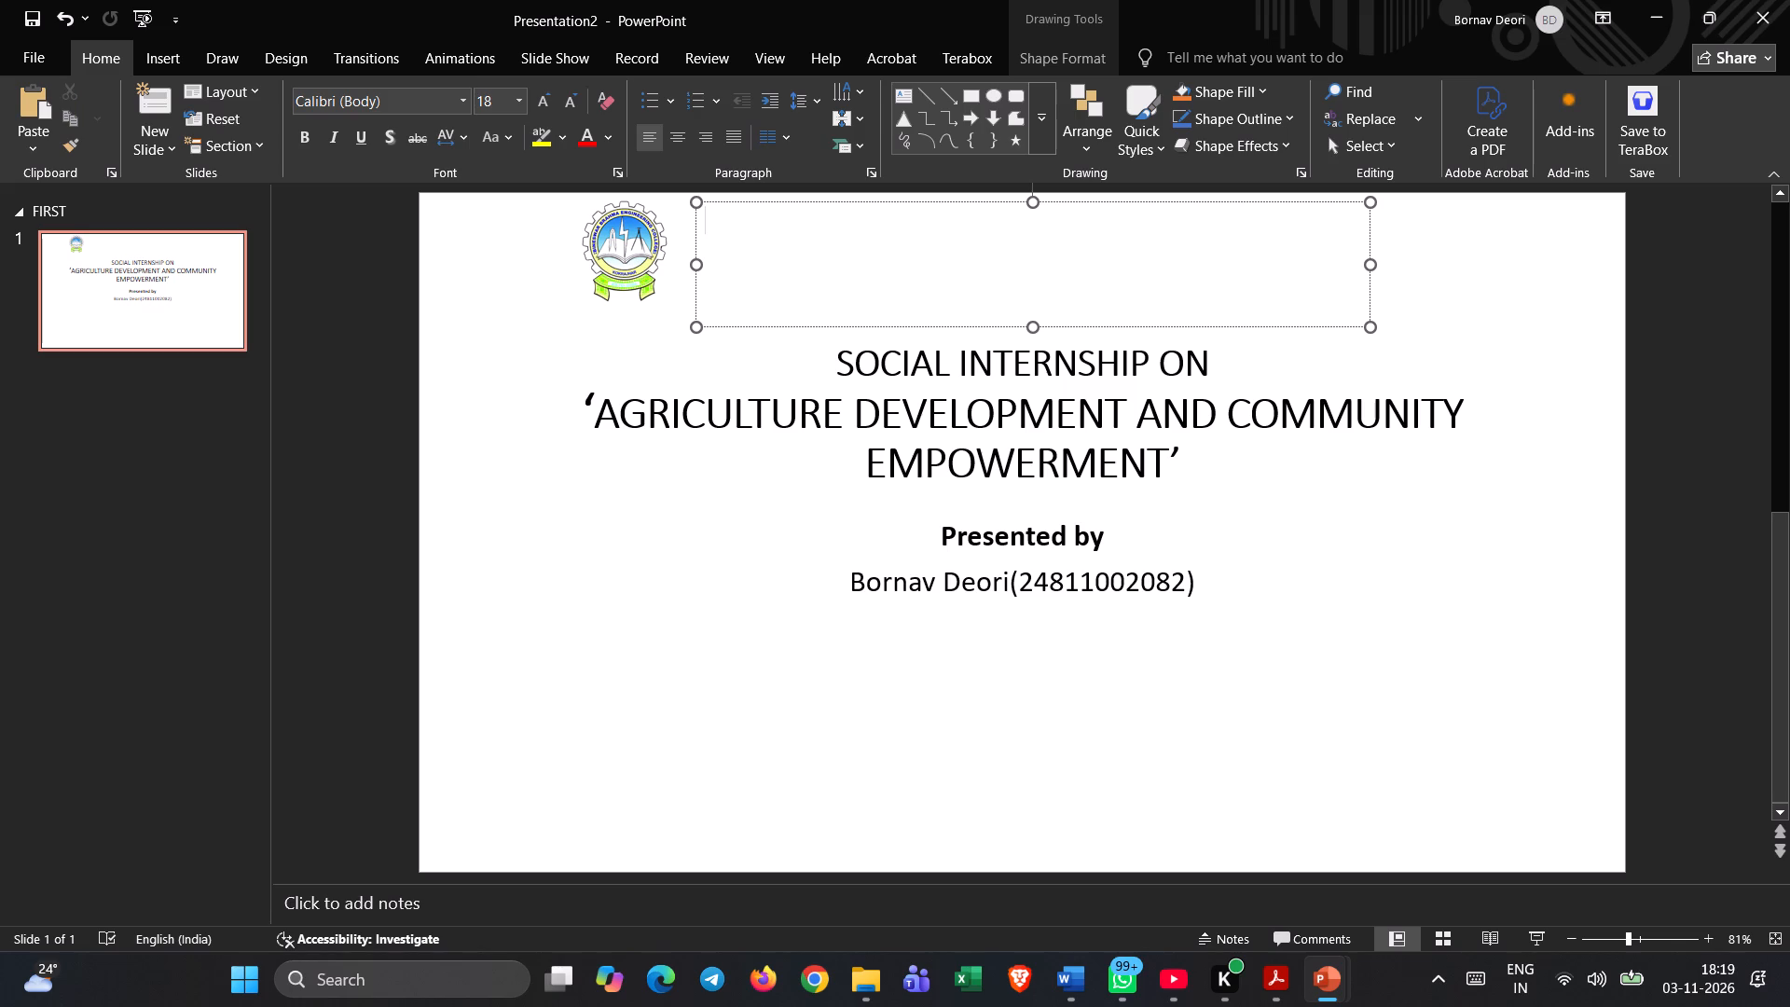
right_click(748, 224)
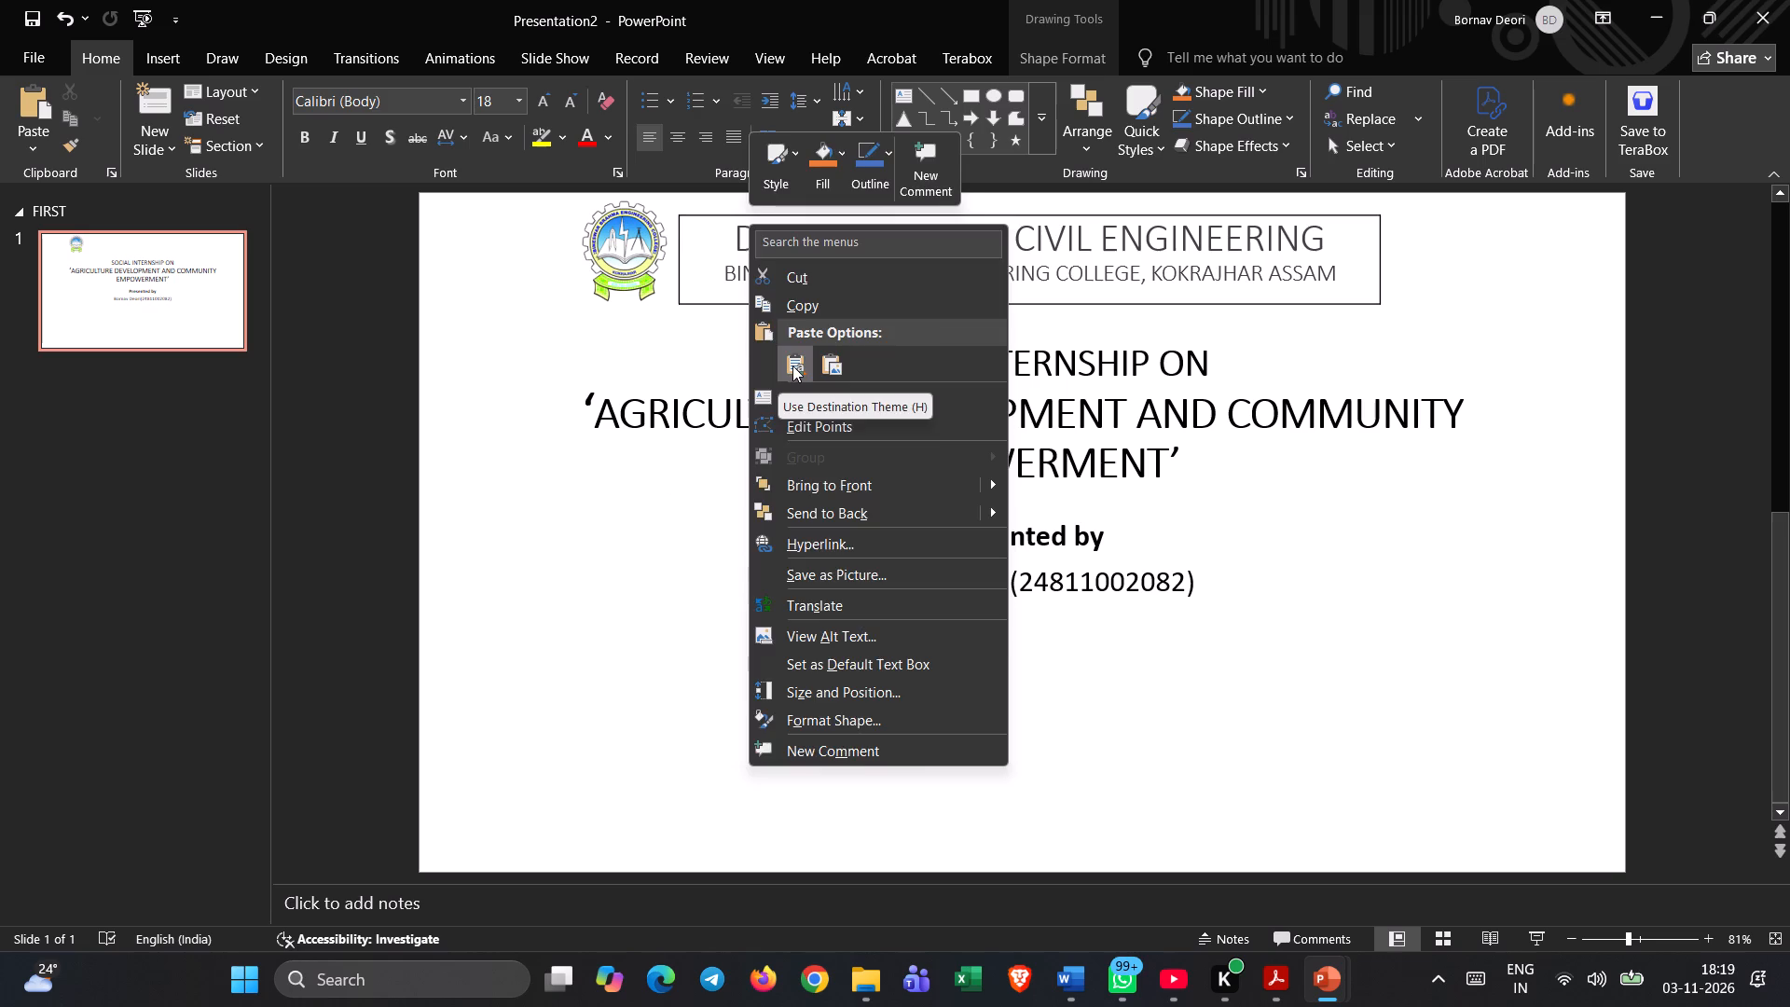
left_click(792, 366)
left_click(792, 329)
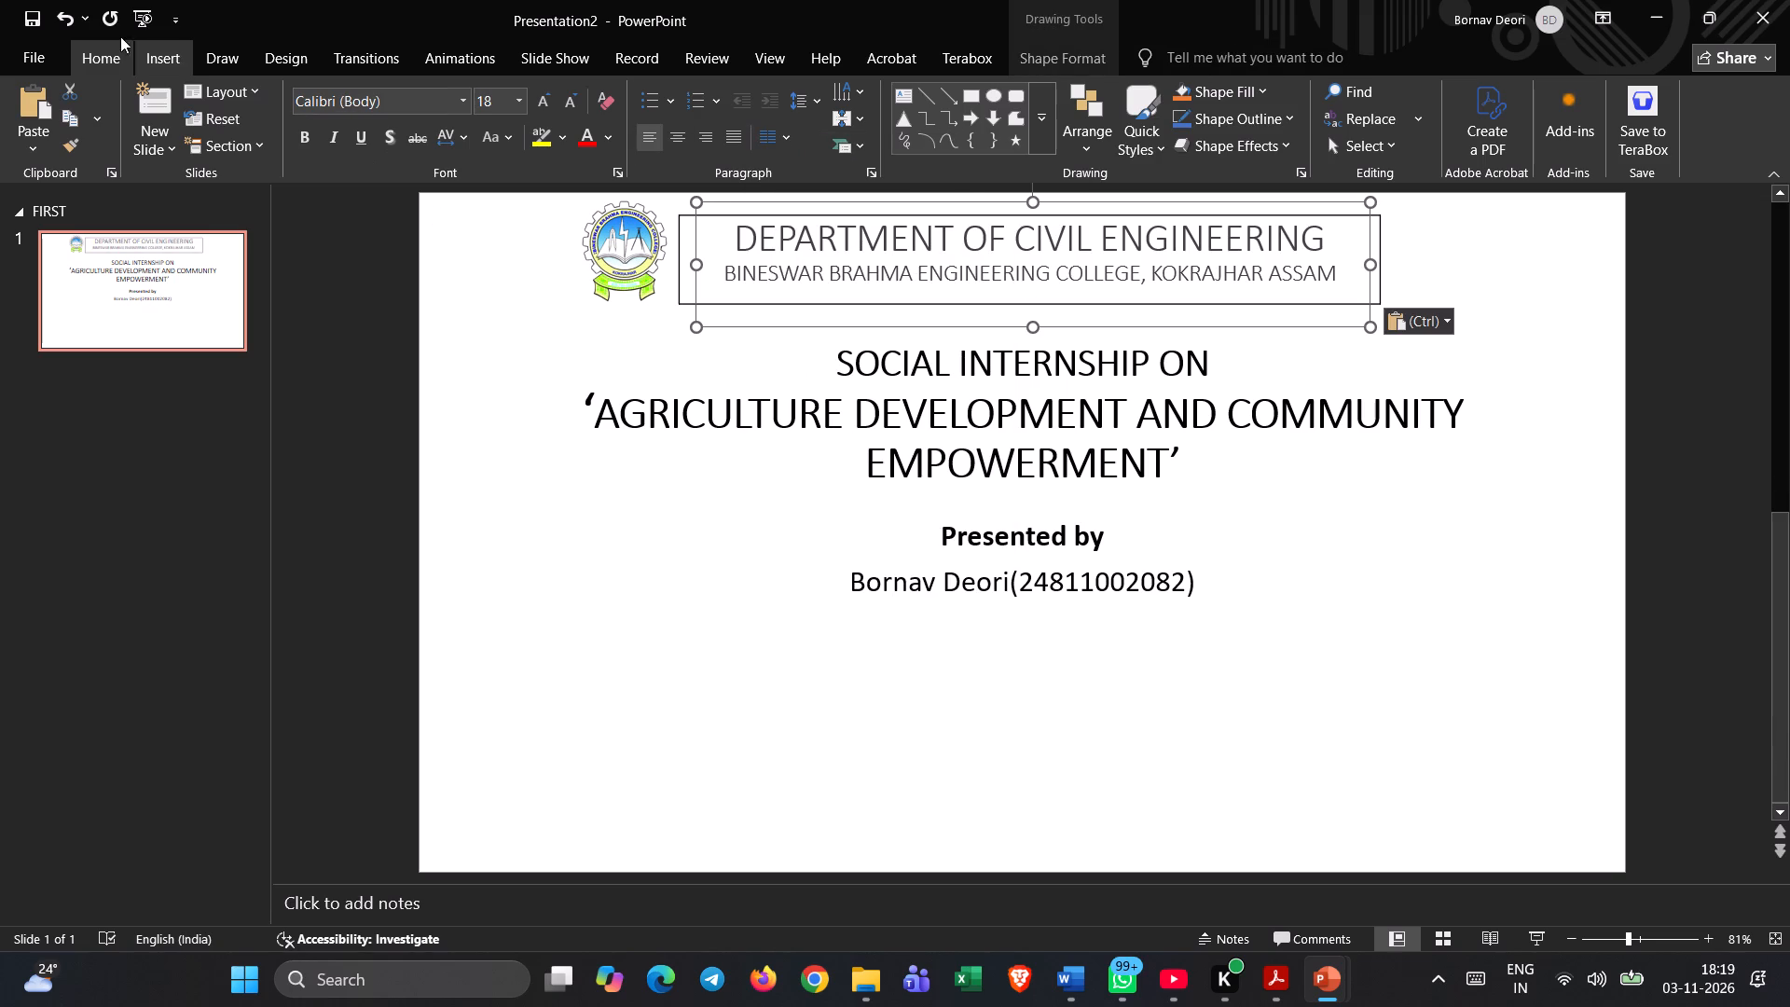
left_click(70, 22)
Enter BINESWAR BRAHMA ENGINEERING COLLEGE in the empty text box beside the logo.
left_click(726, 218)
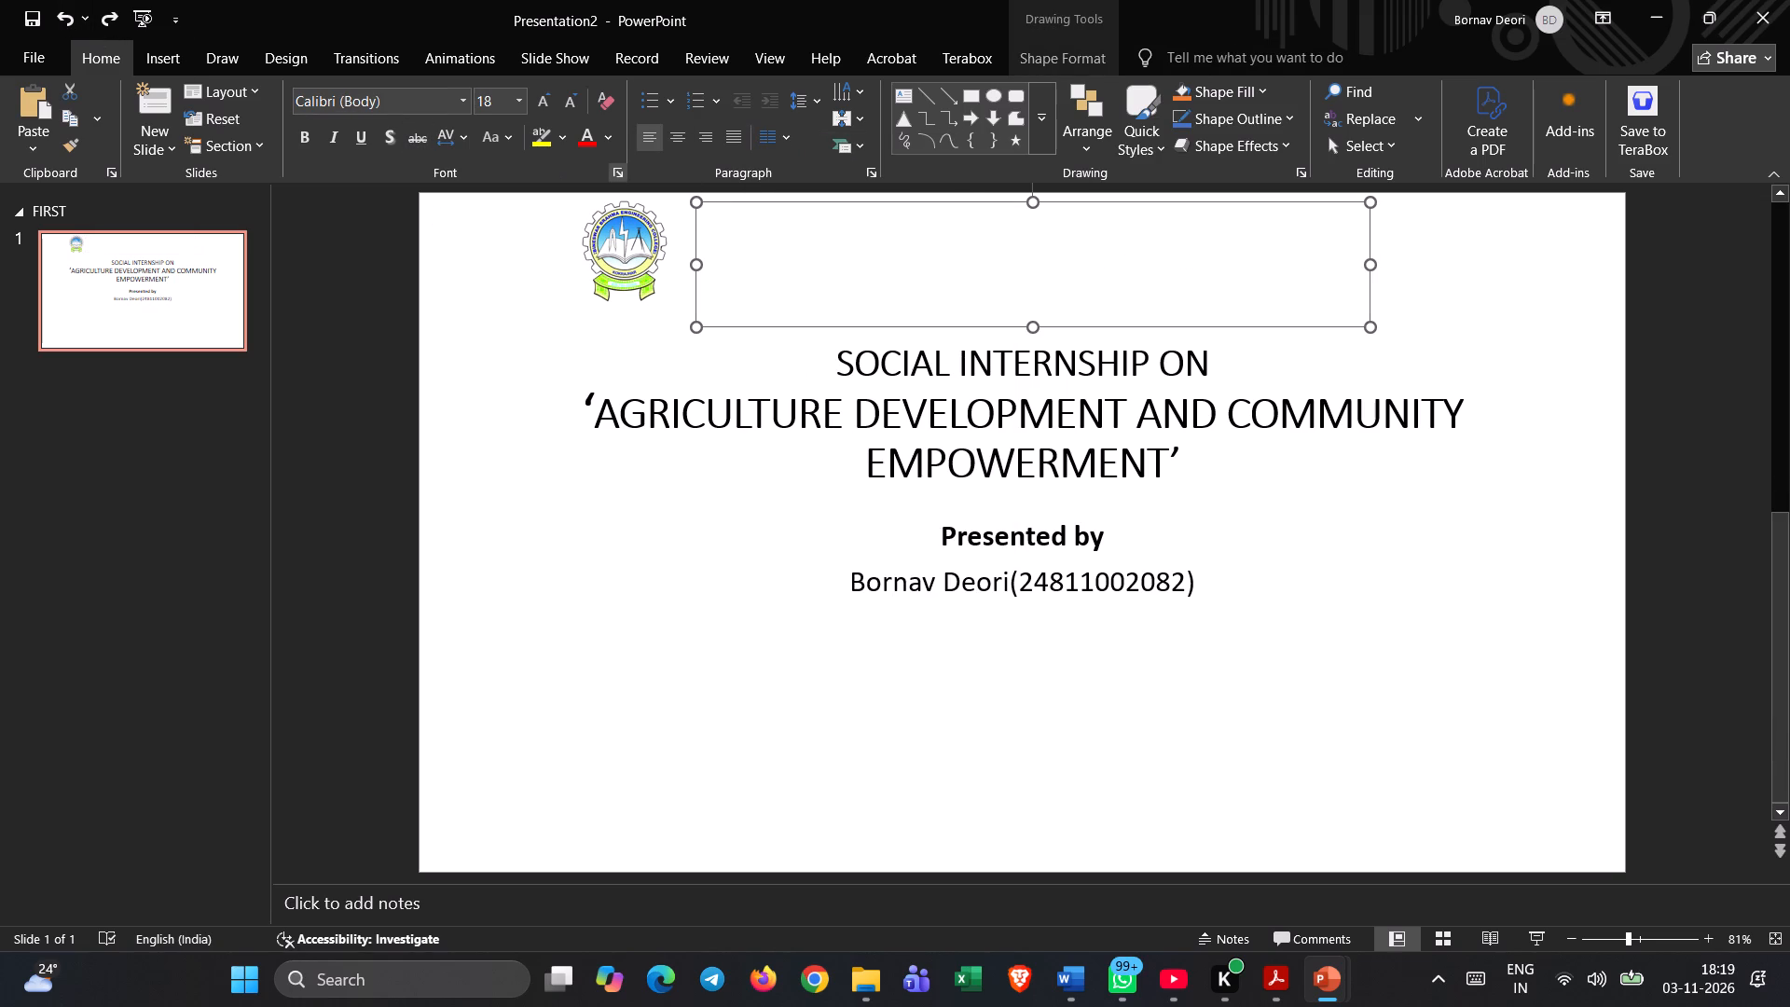
left_click(731, 236)
left_click(731, 236)
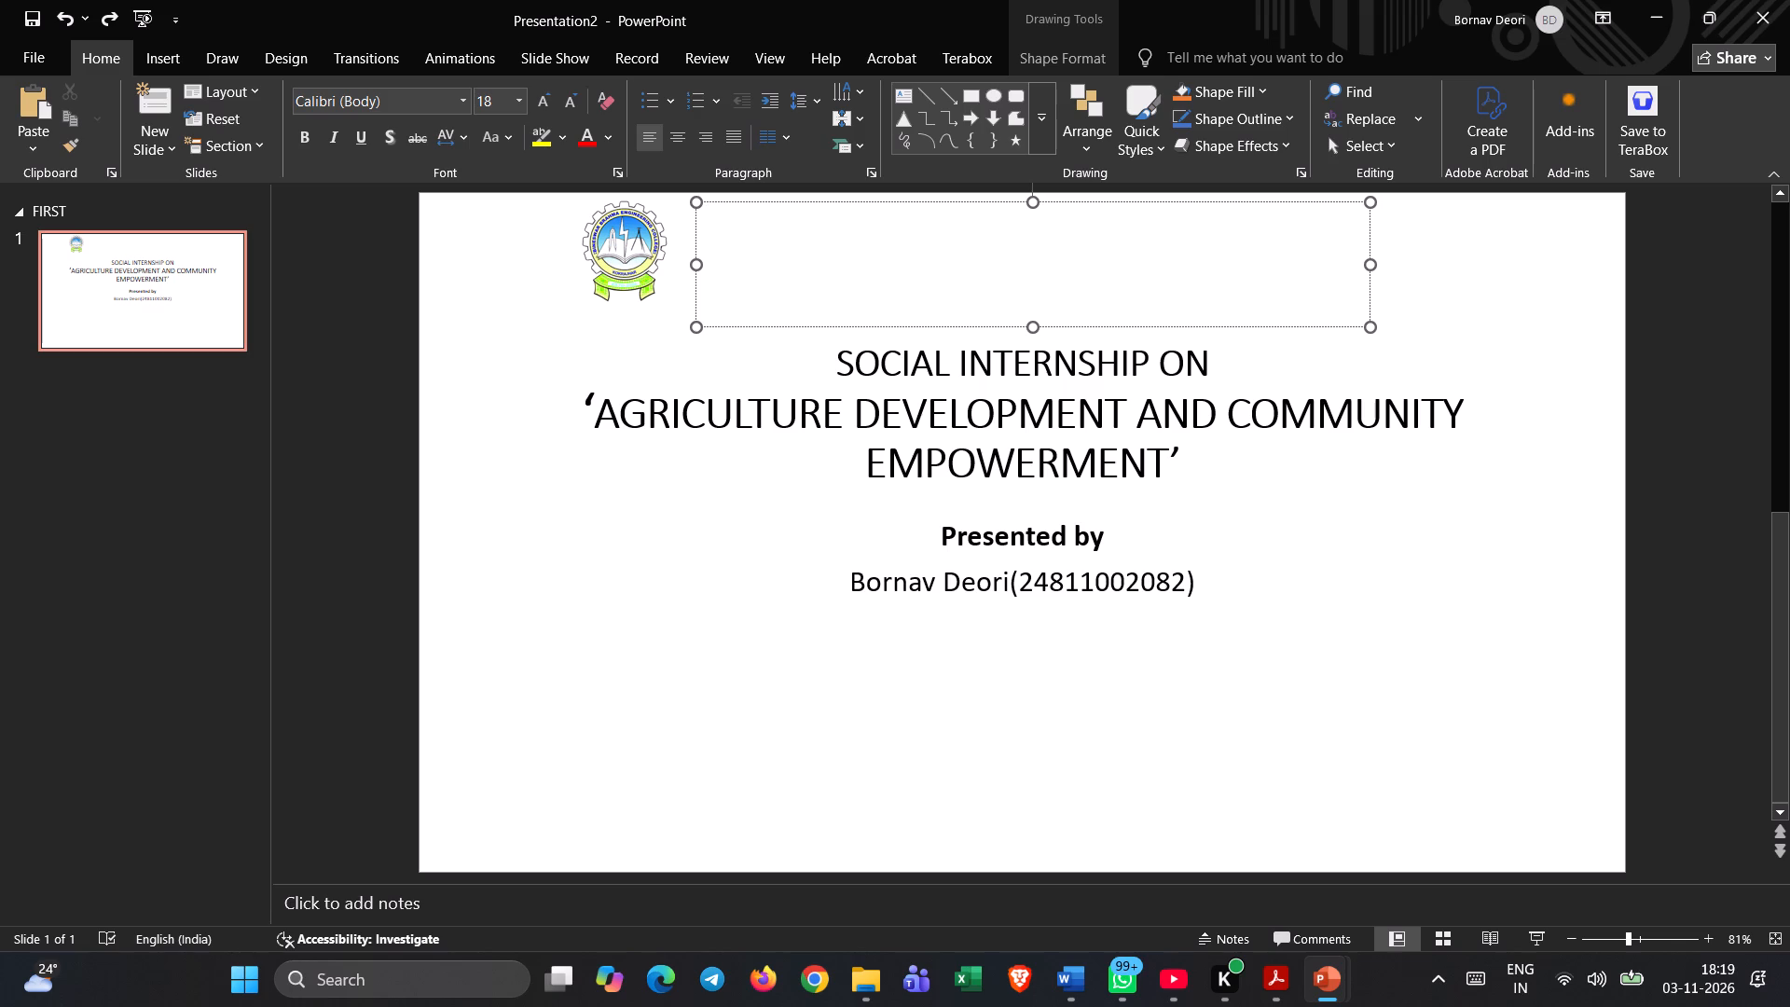
key("b")
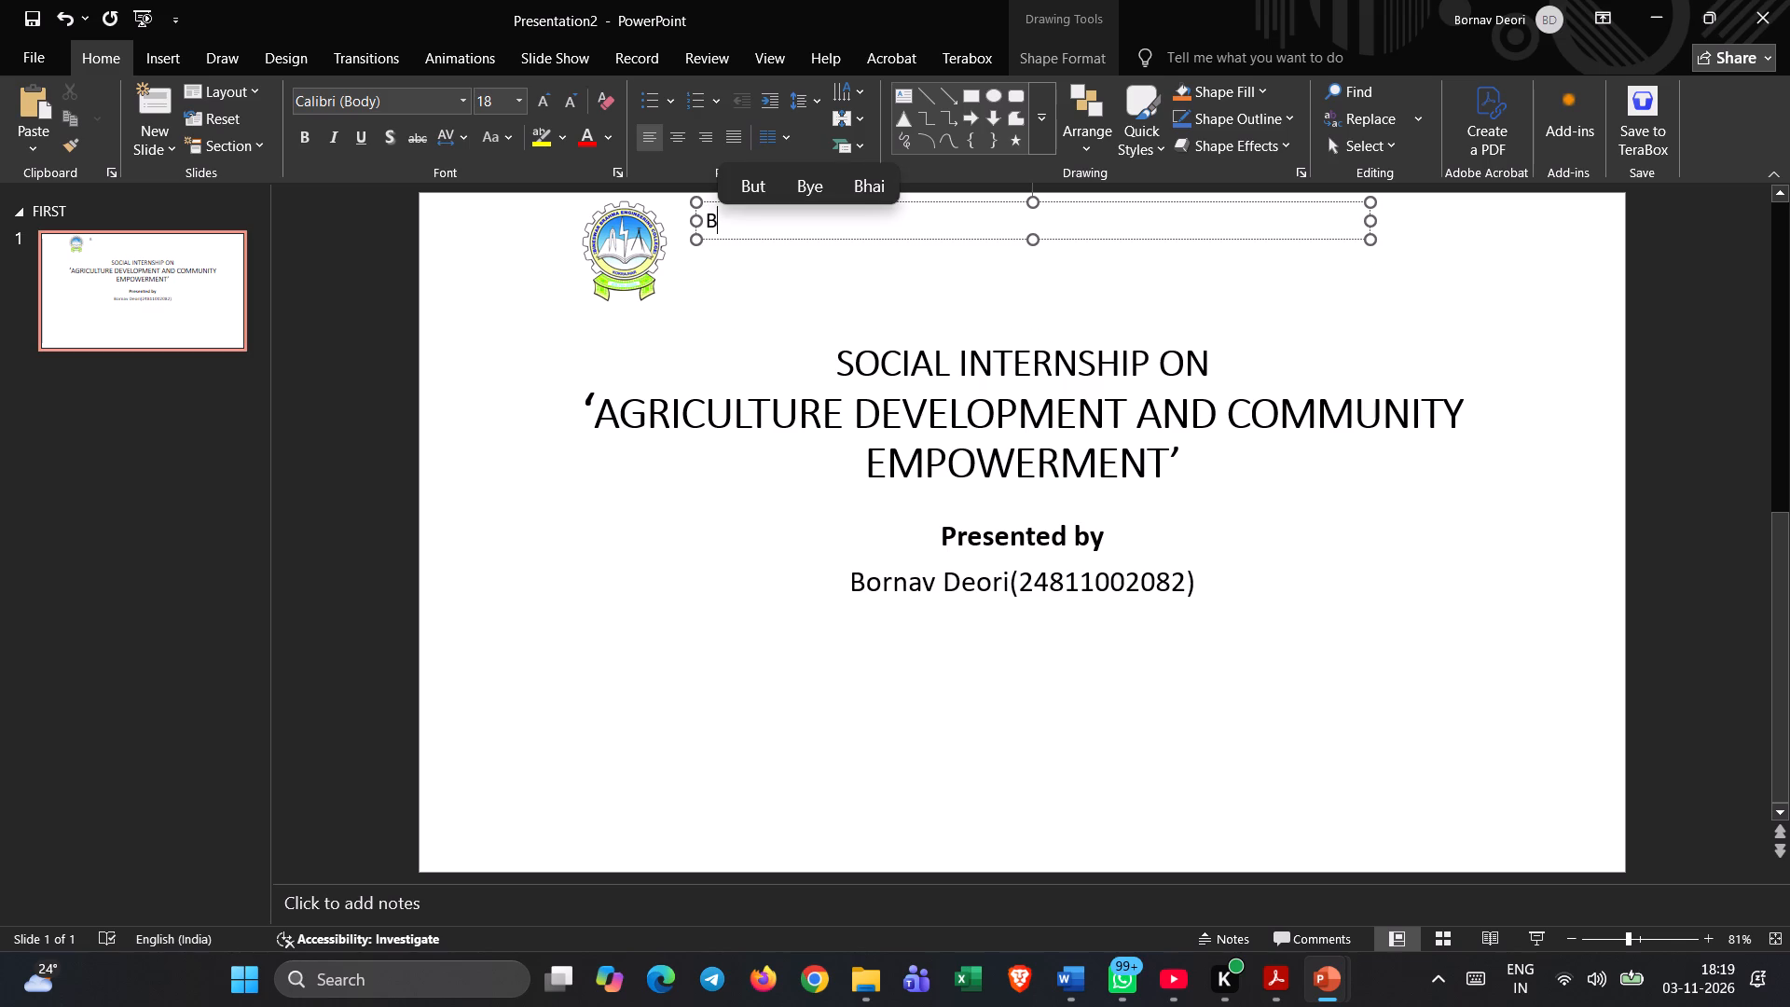
type("INESWAR BRAHMA ENGINEERI")
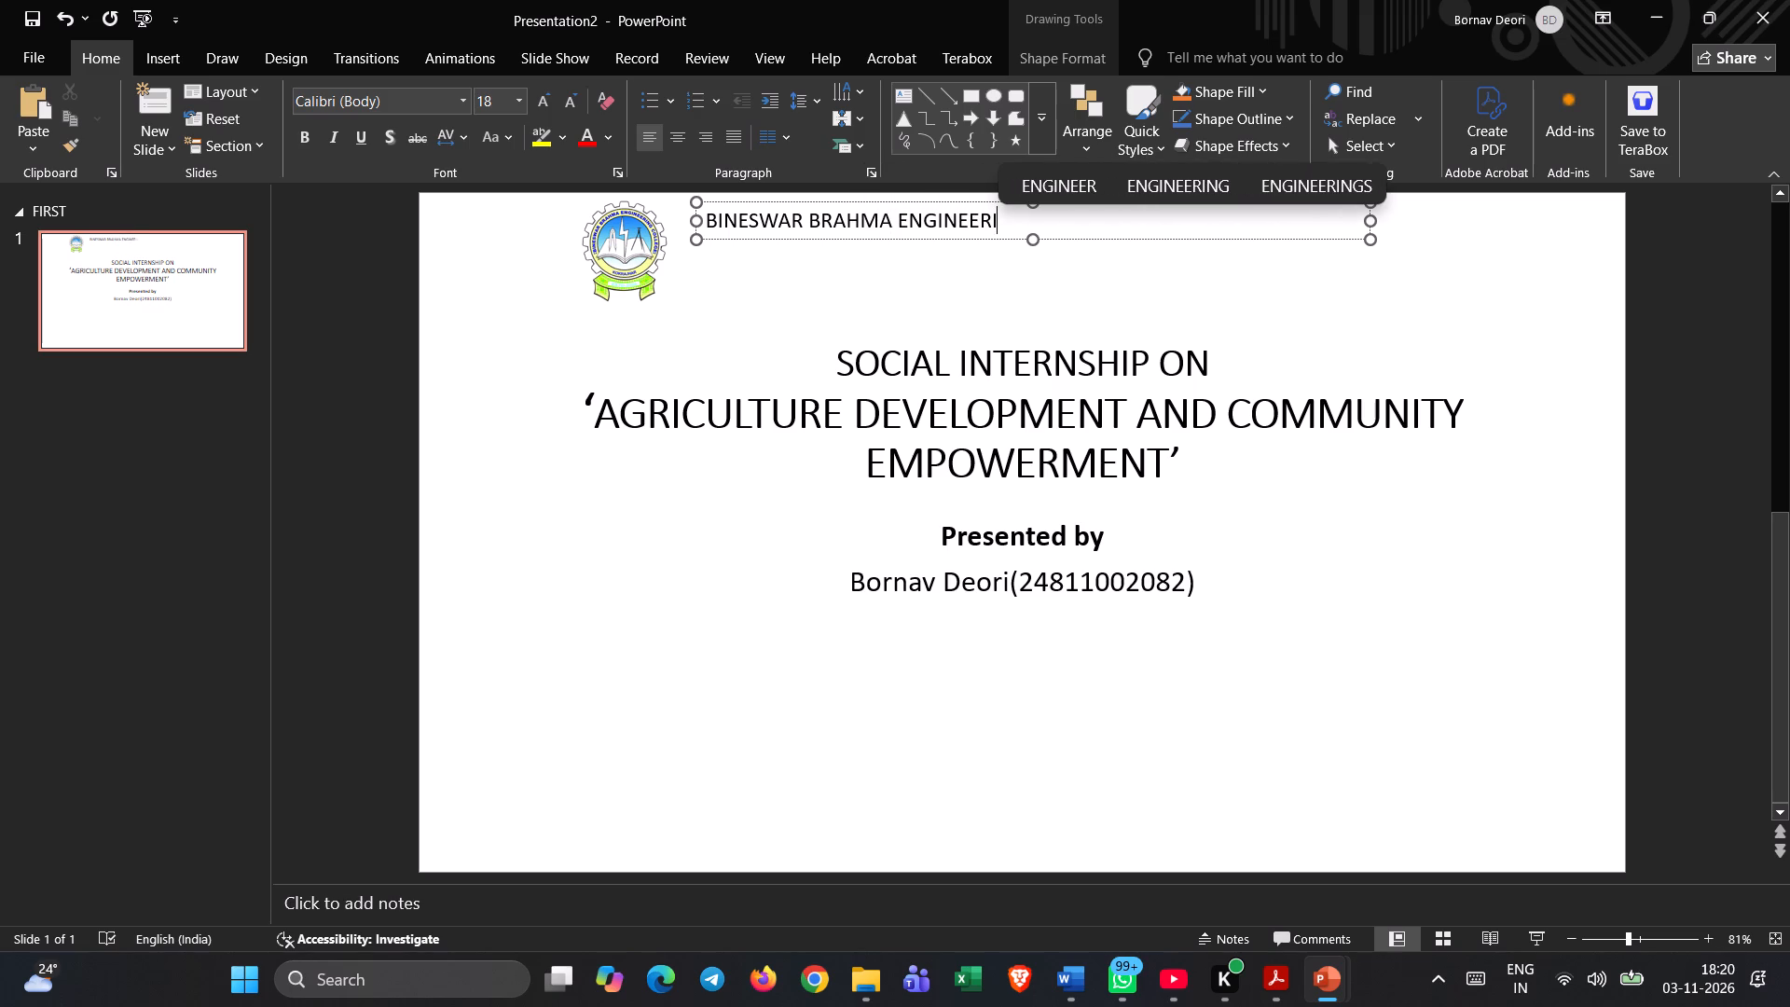
type("NG COLLEGE")
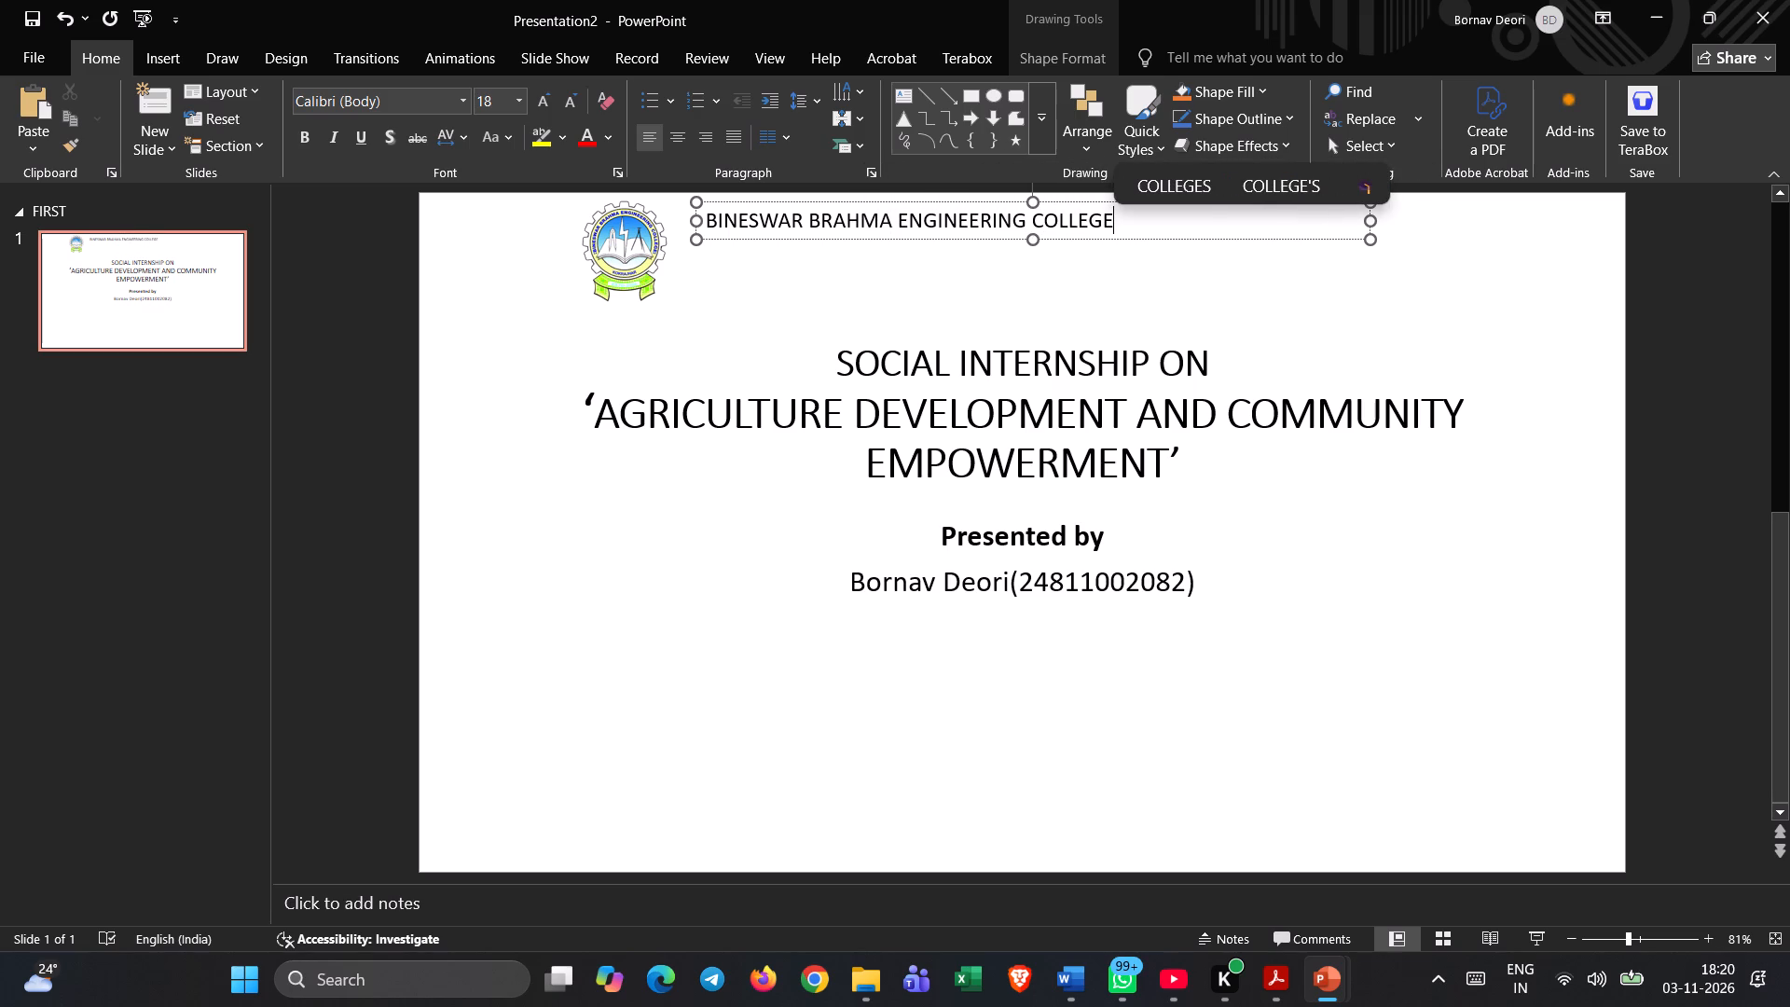
Set the whole college name line to font size 28.
left_click(1112, 219)
left_click_drag(1109, 219, 978, 218)
left_click(977, 217)
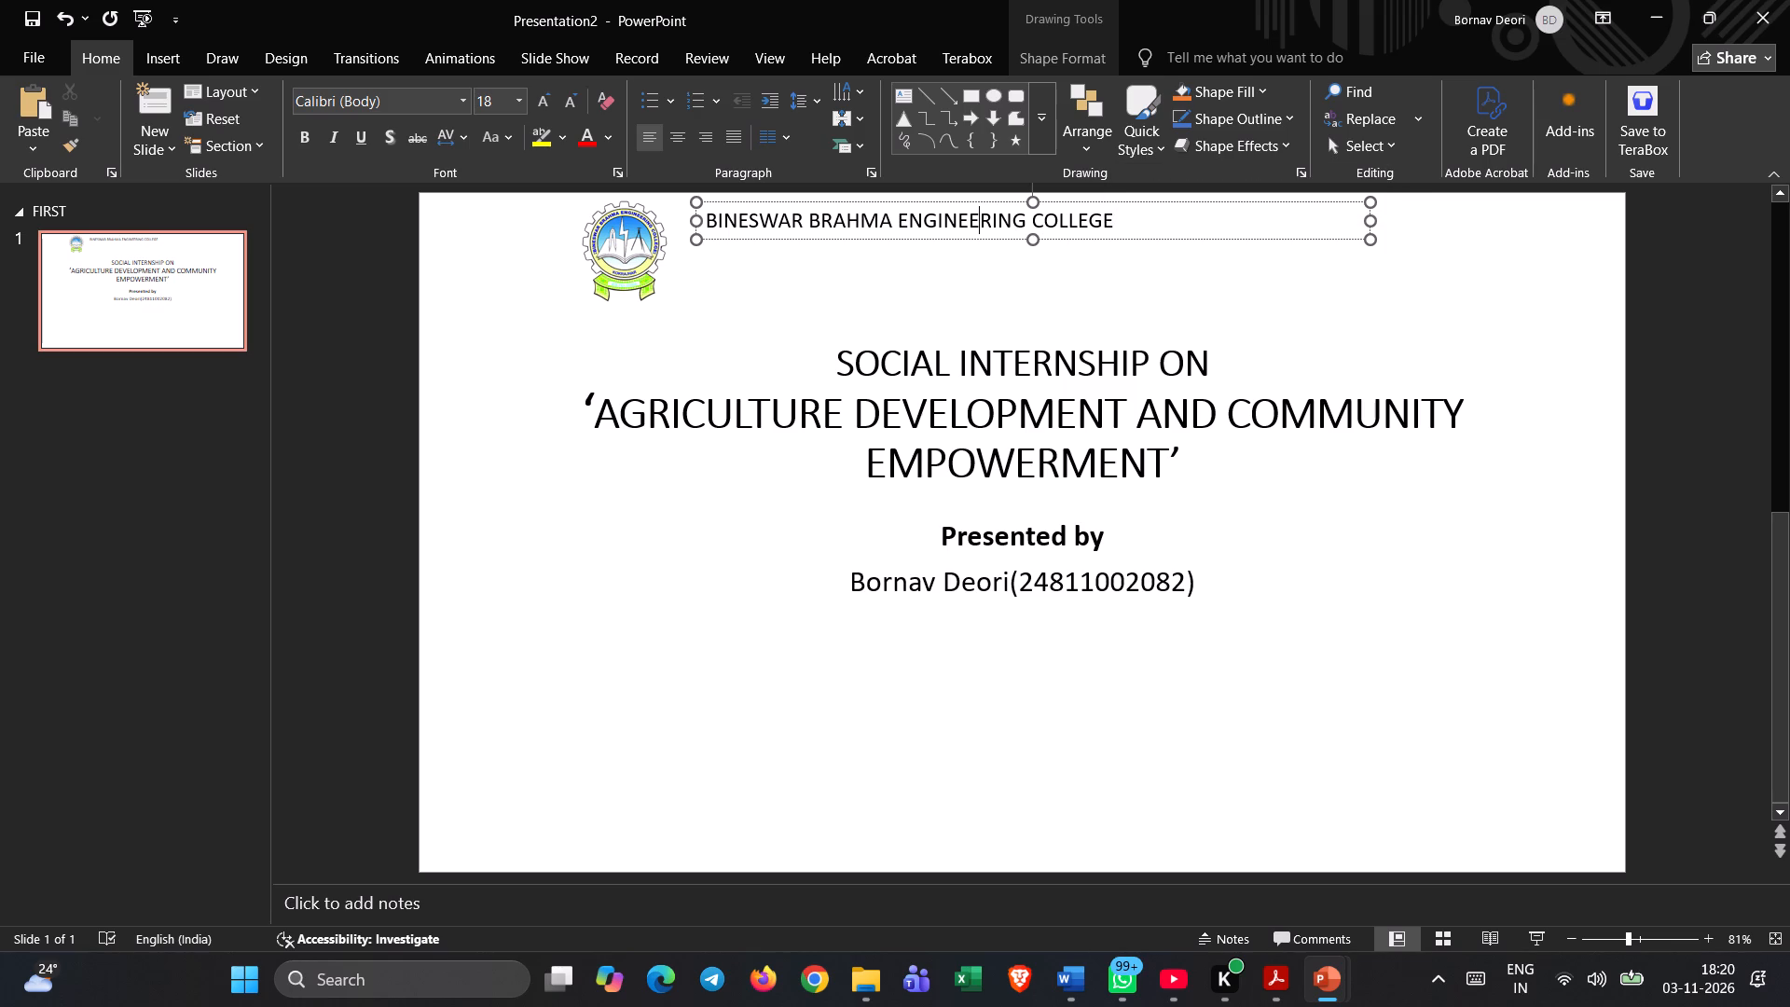
left_click(1126, 214)
left_click(1117, 218)
left_click_drag(1107, 217, 743, 226)
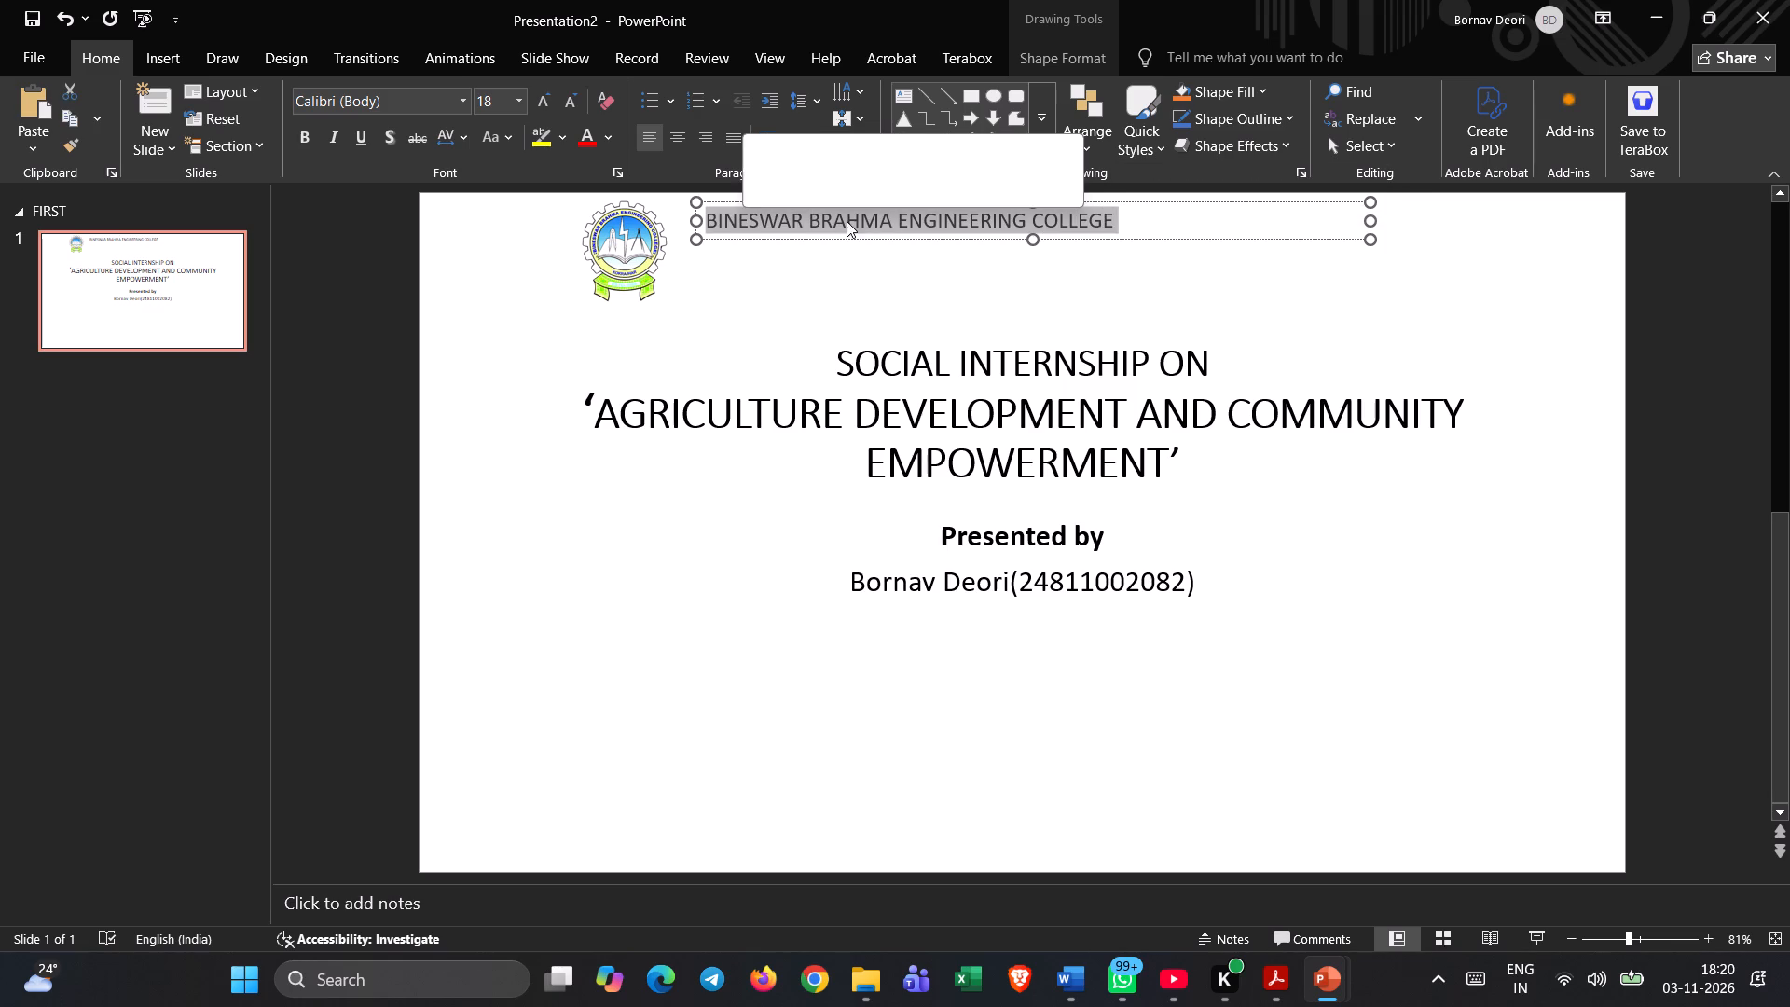
left_click(461, 103)
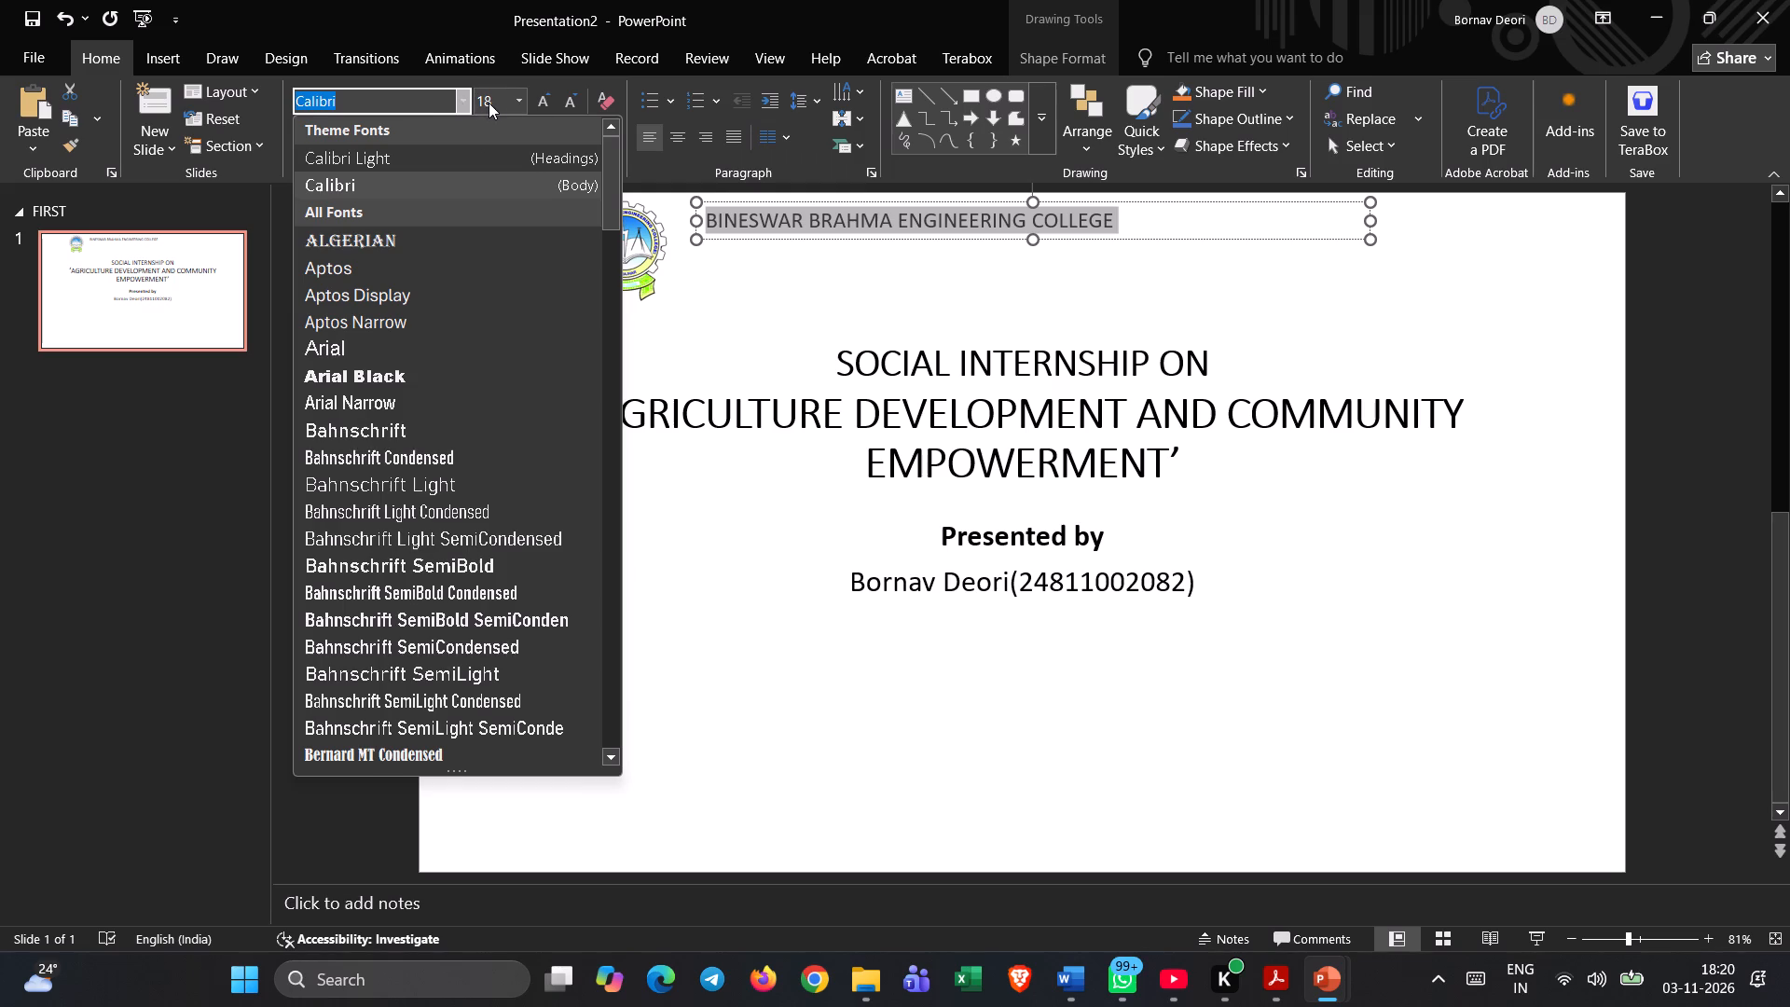
left_click(517, 102)
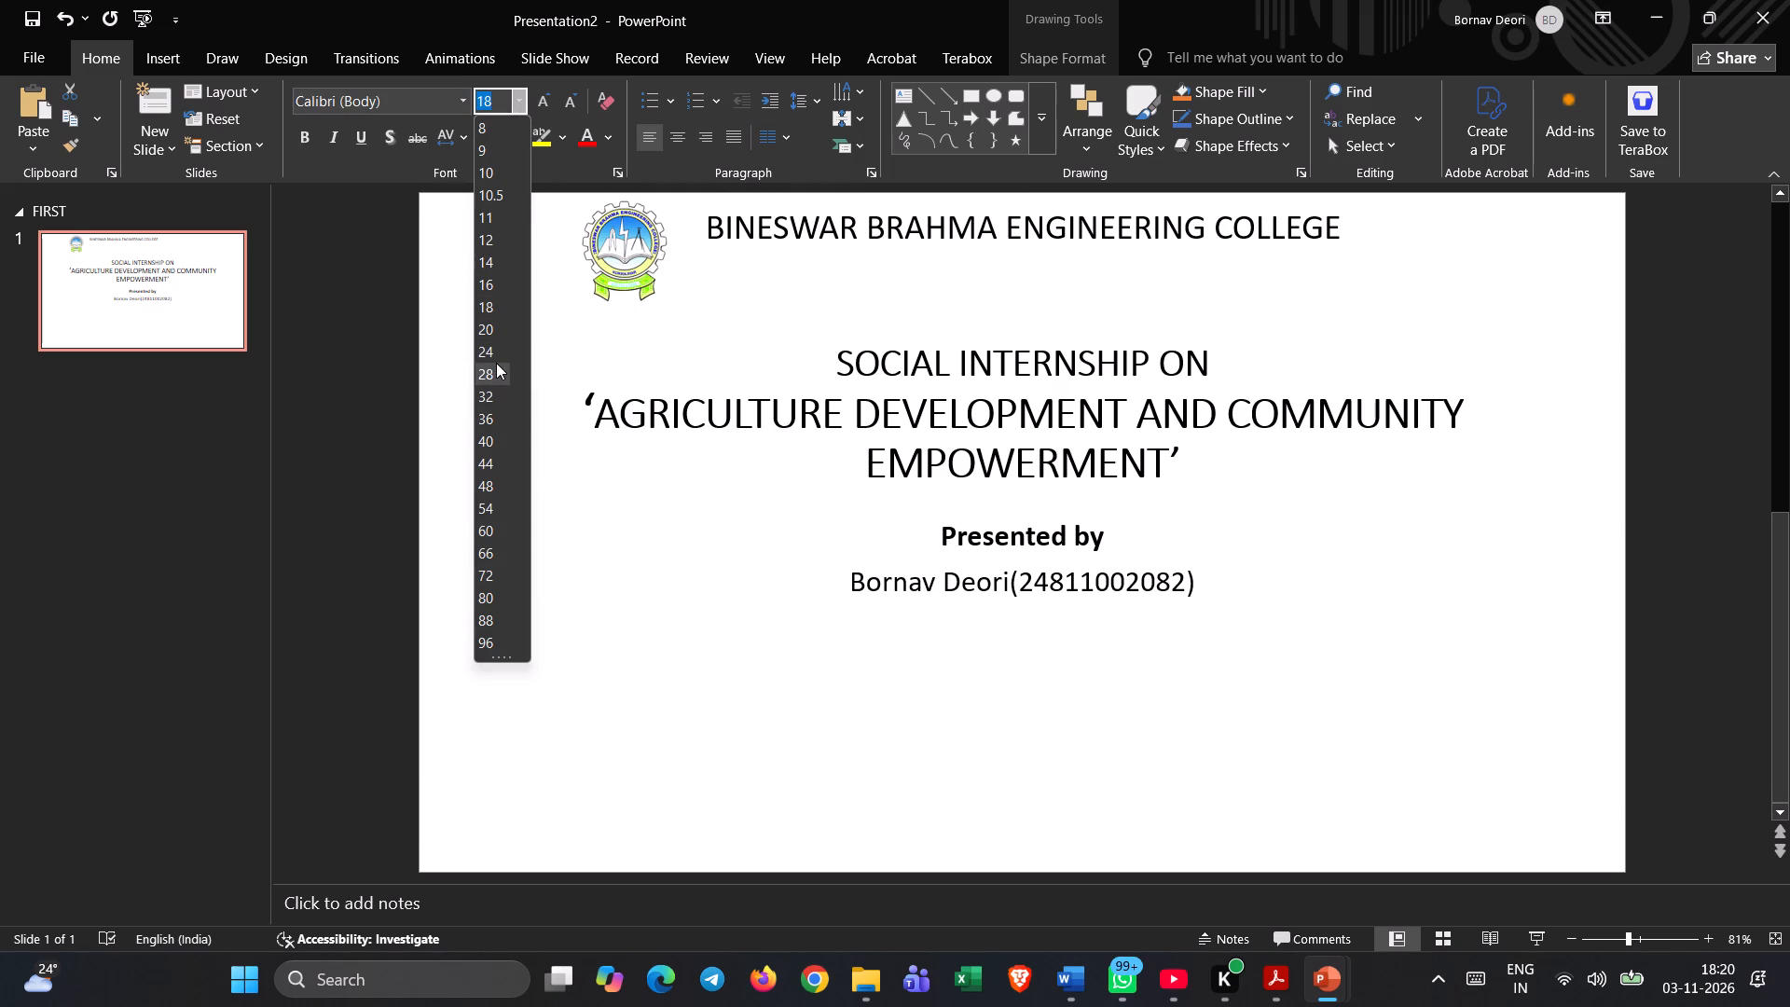
left_click(496, 363)
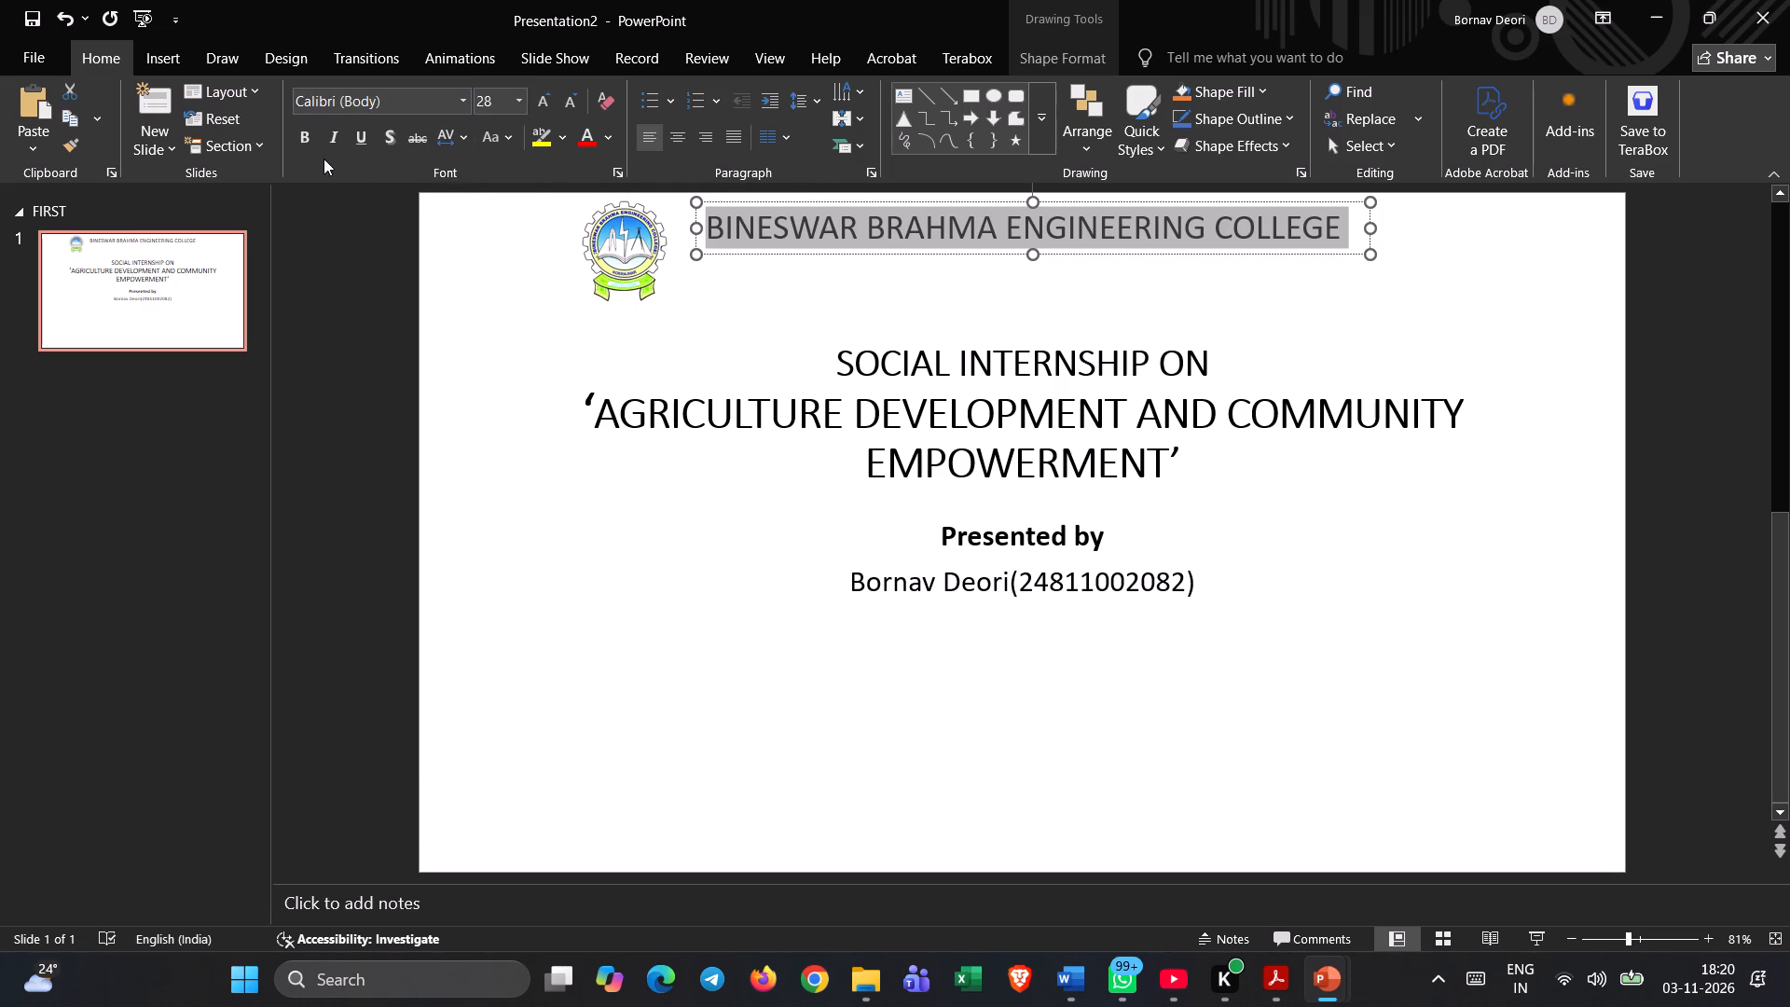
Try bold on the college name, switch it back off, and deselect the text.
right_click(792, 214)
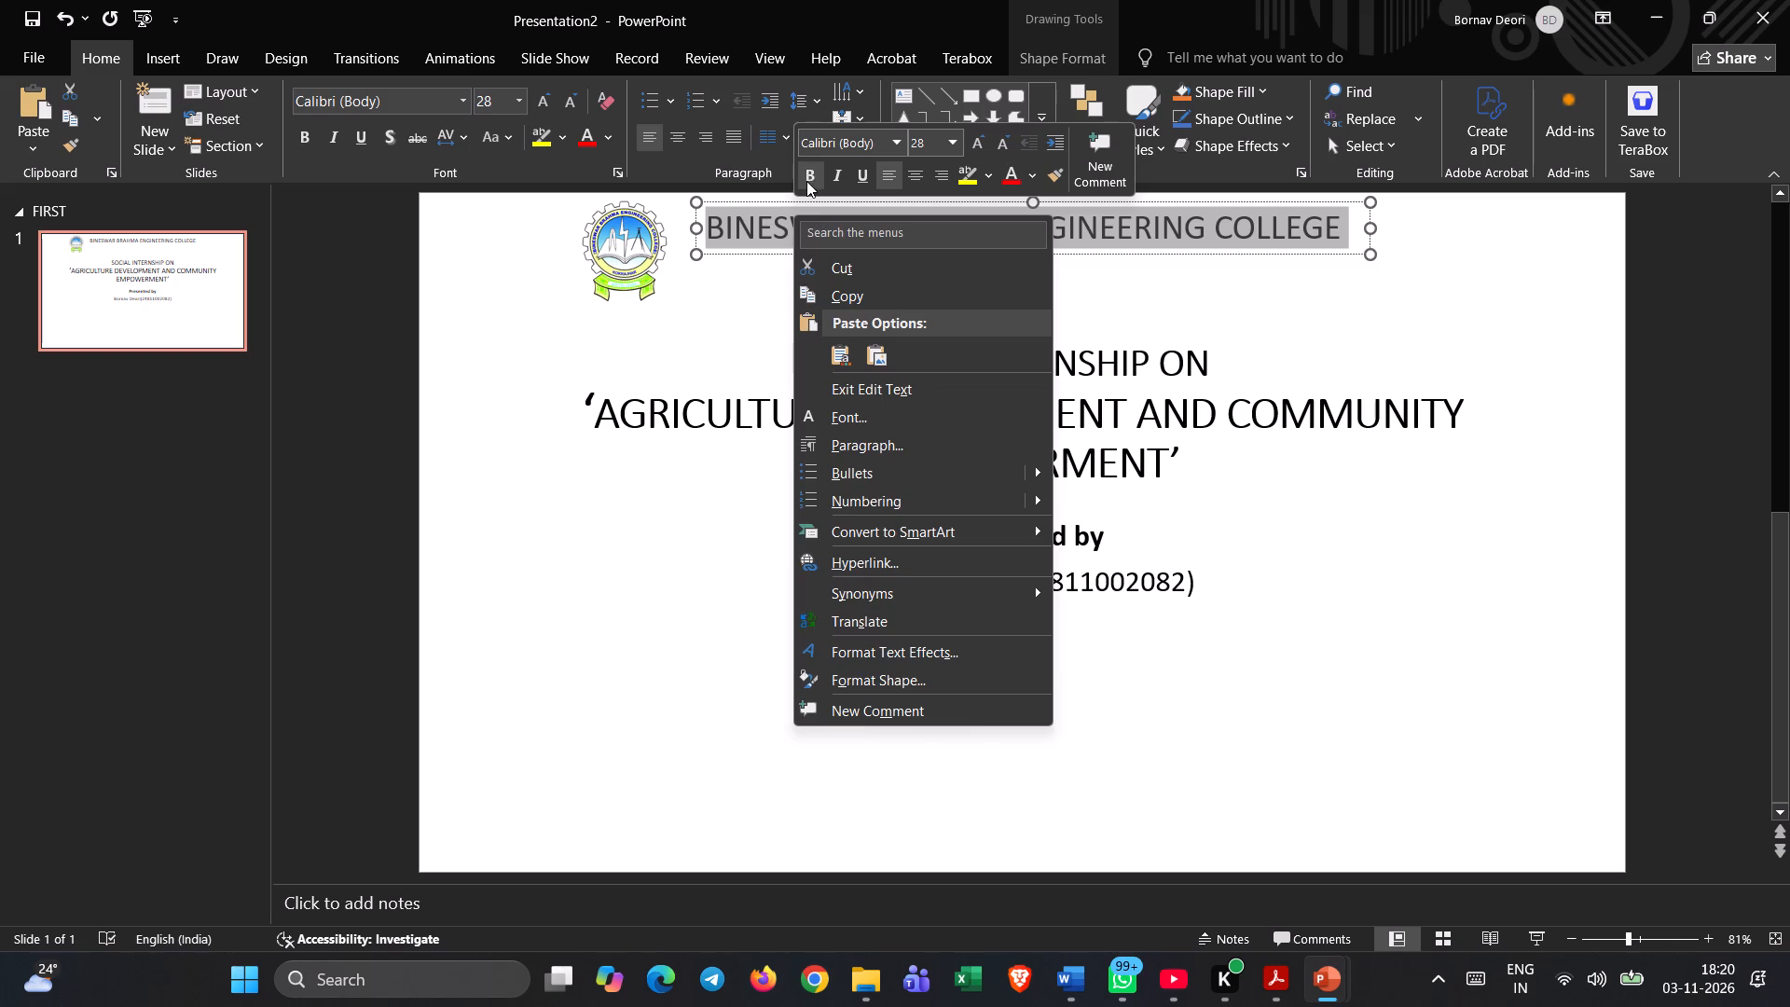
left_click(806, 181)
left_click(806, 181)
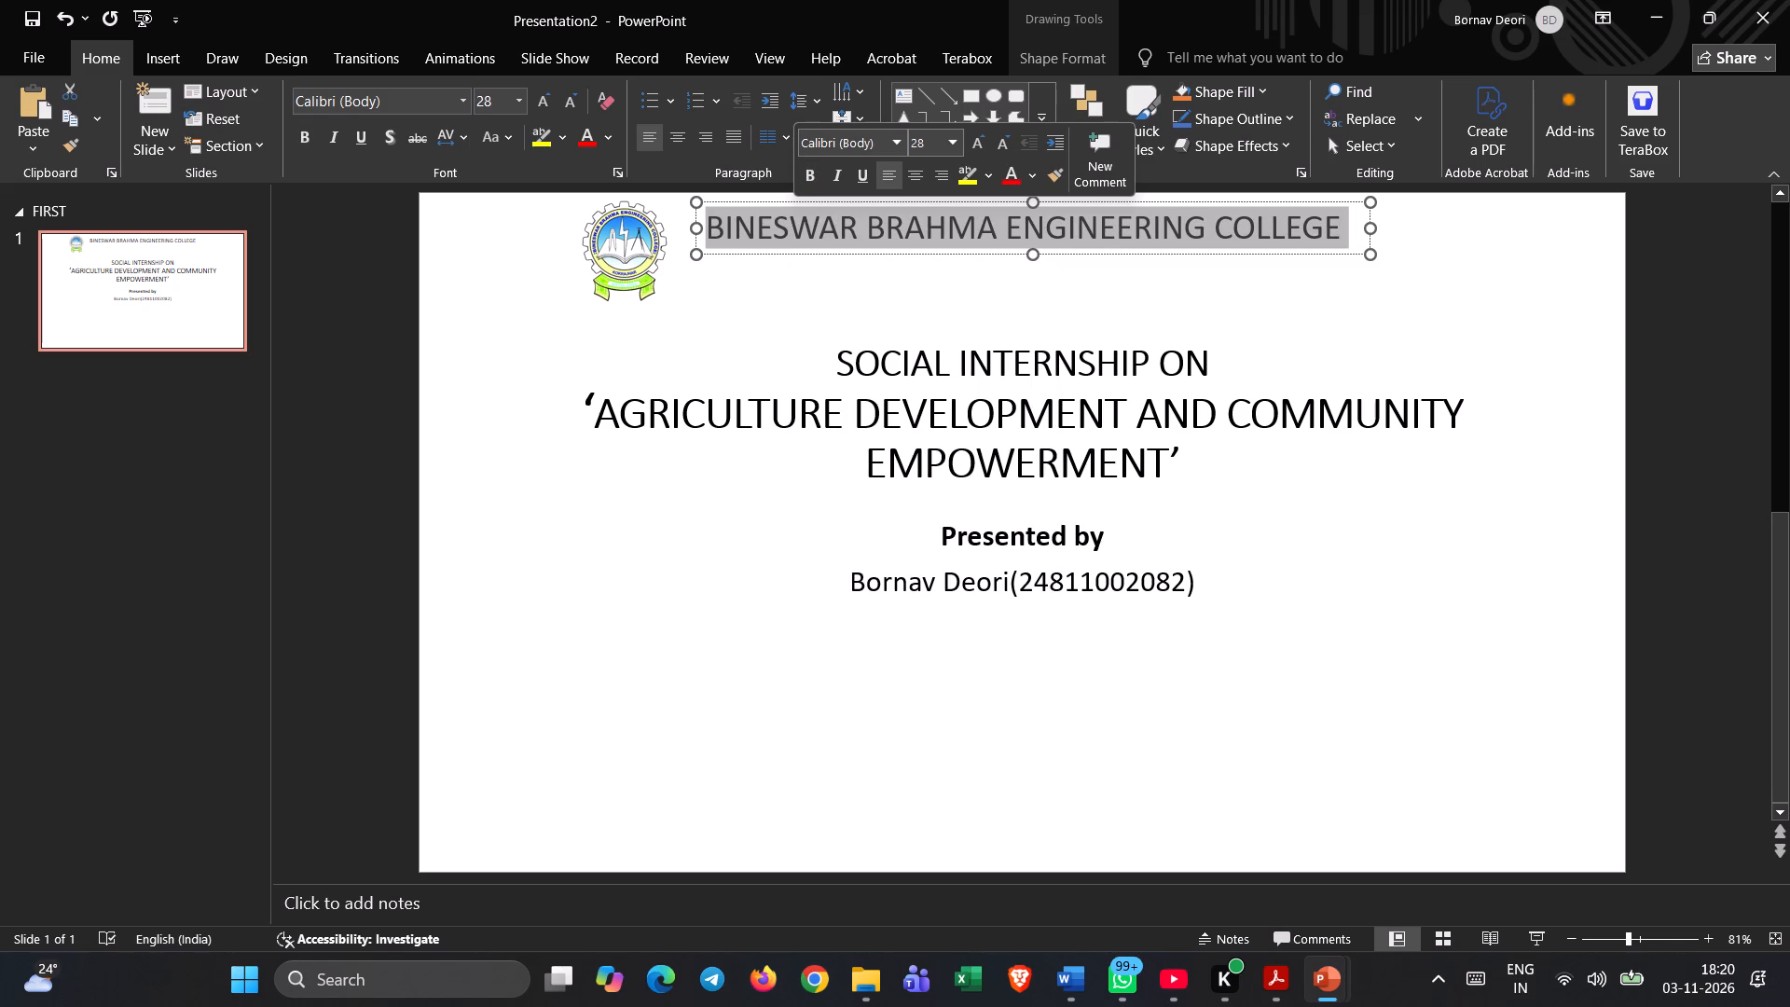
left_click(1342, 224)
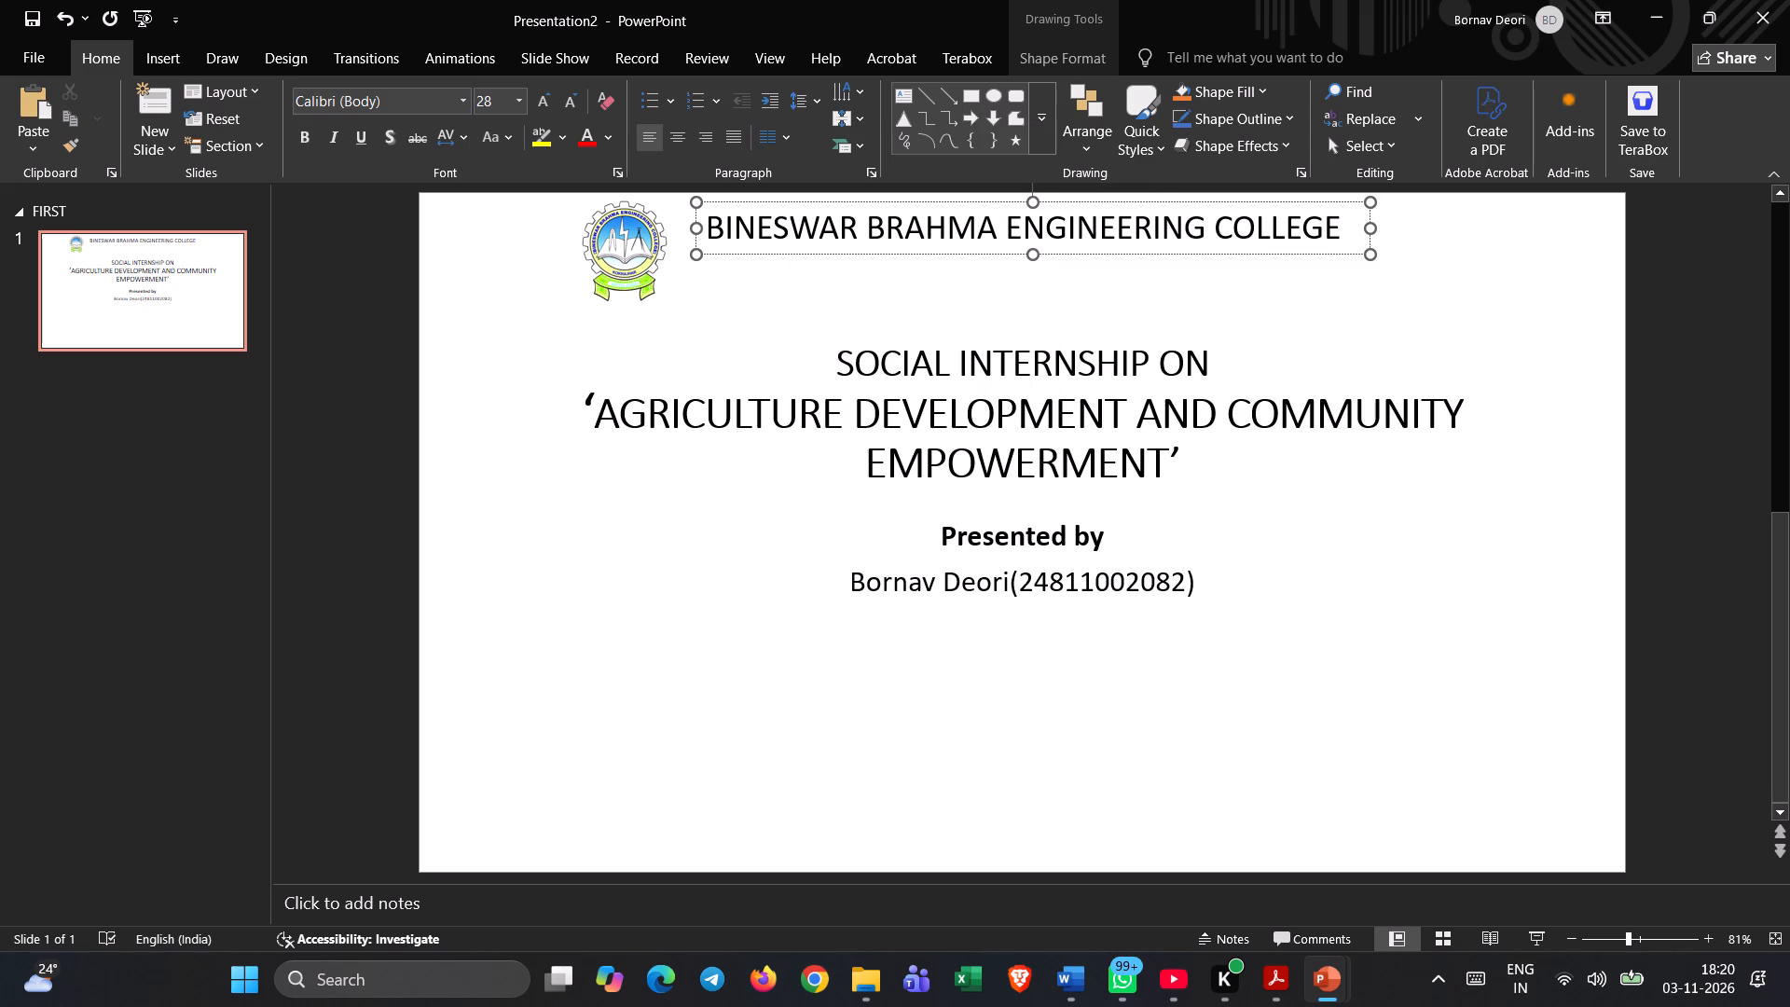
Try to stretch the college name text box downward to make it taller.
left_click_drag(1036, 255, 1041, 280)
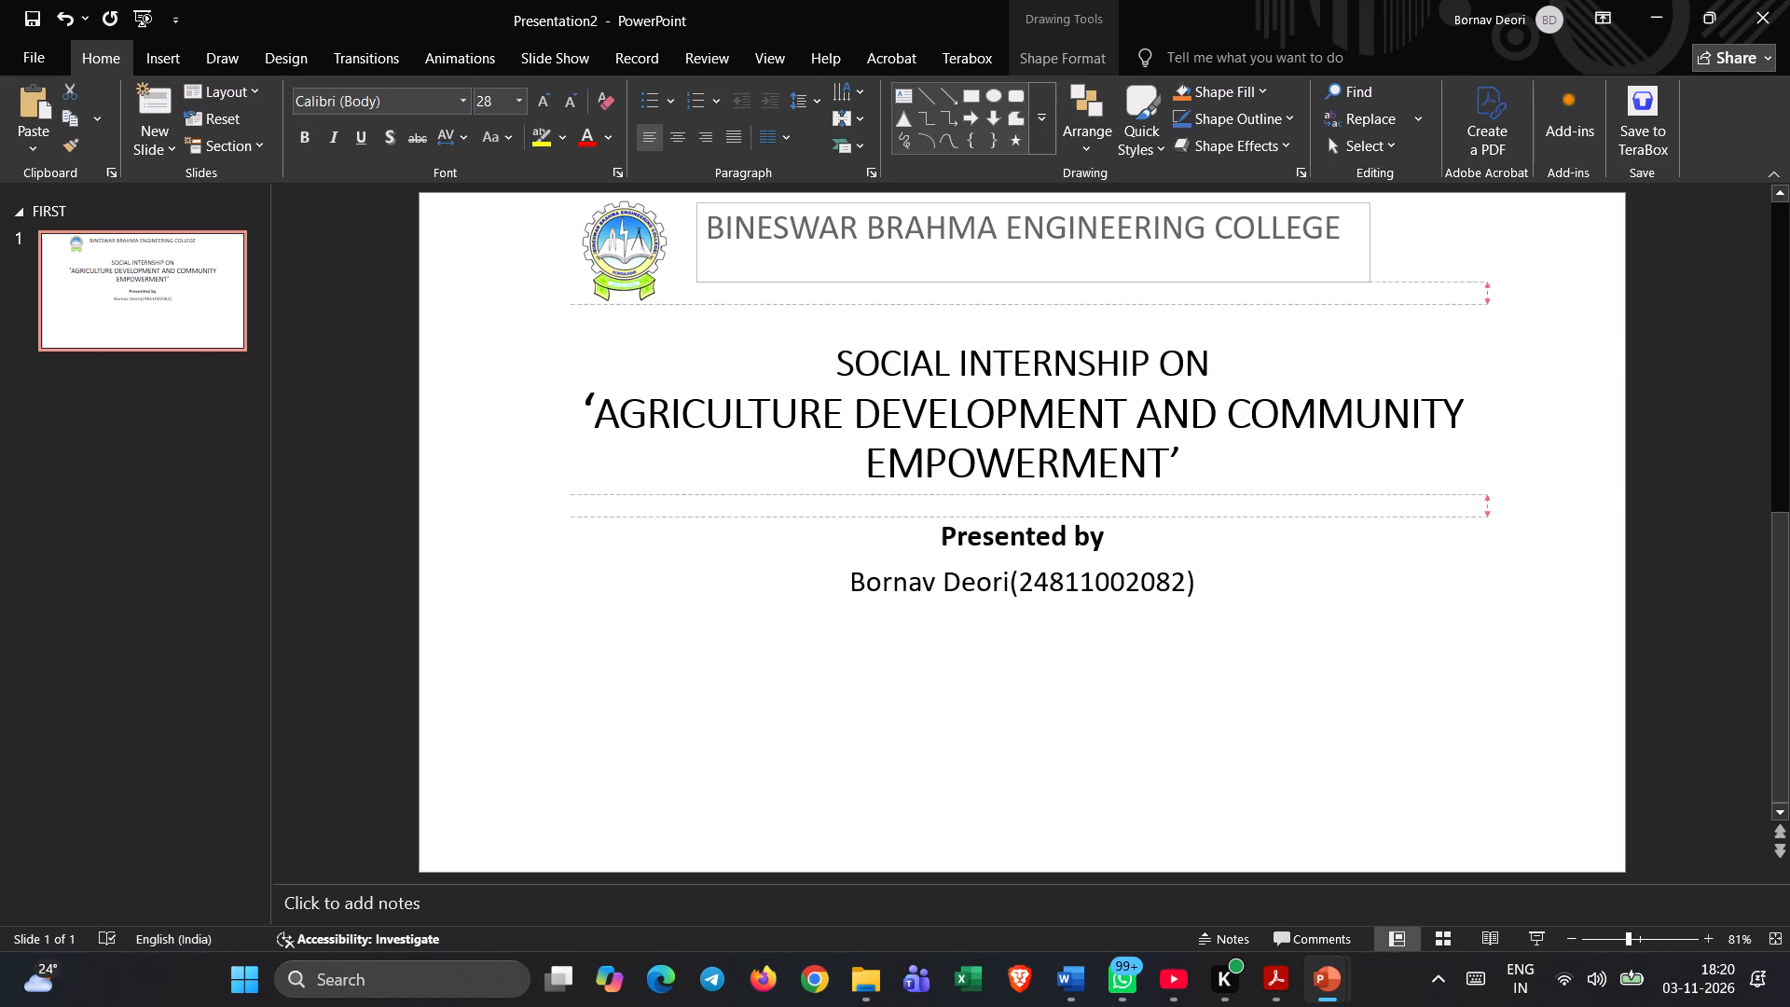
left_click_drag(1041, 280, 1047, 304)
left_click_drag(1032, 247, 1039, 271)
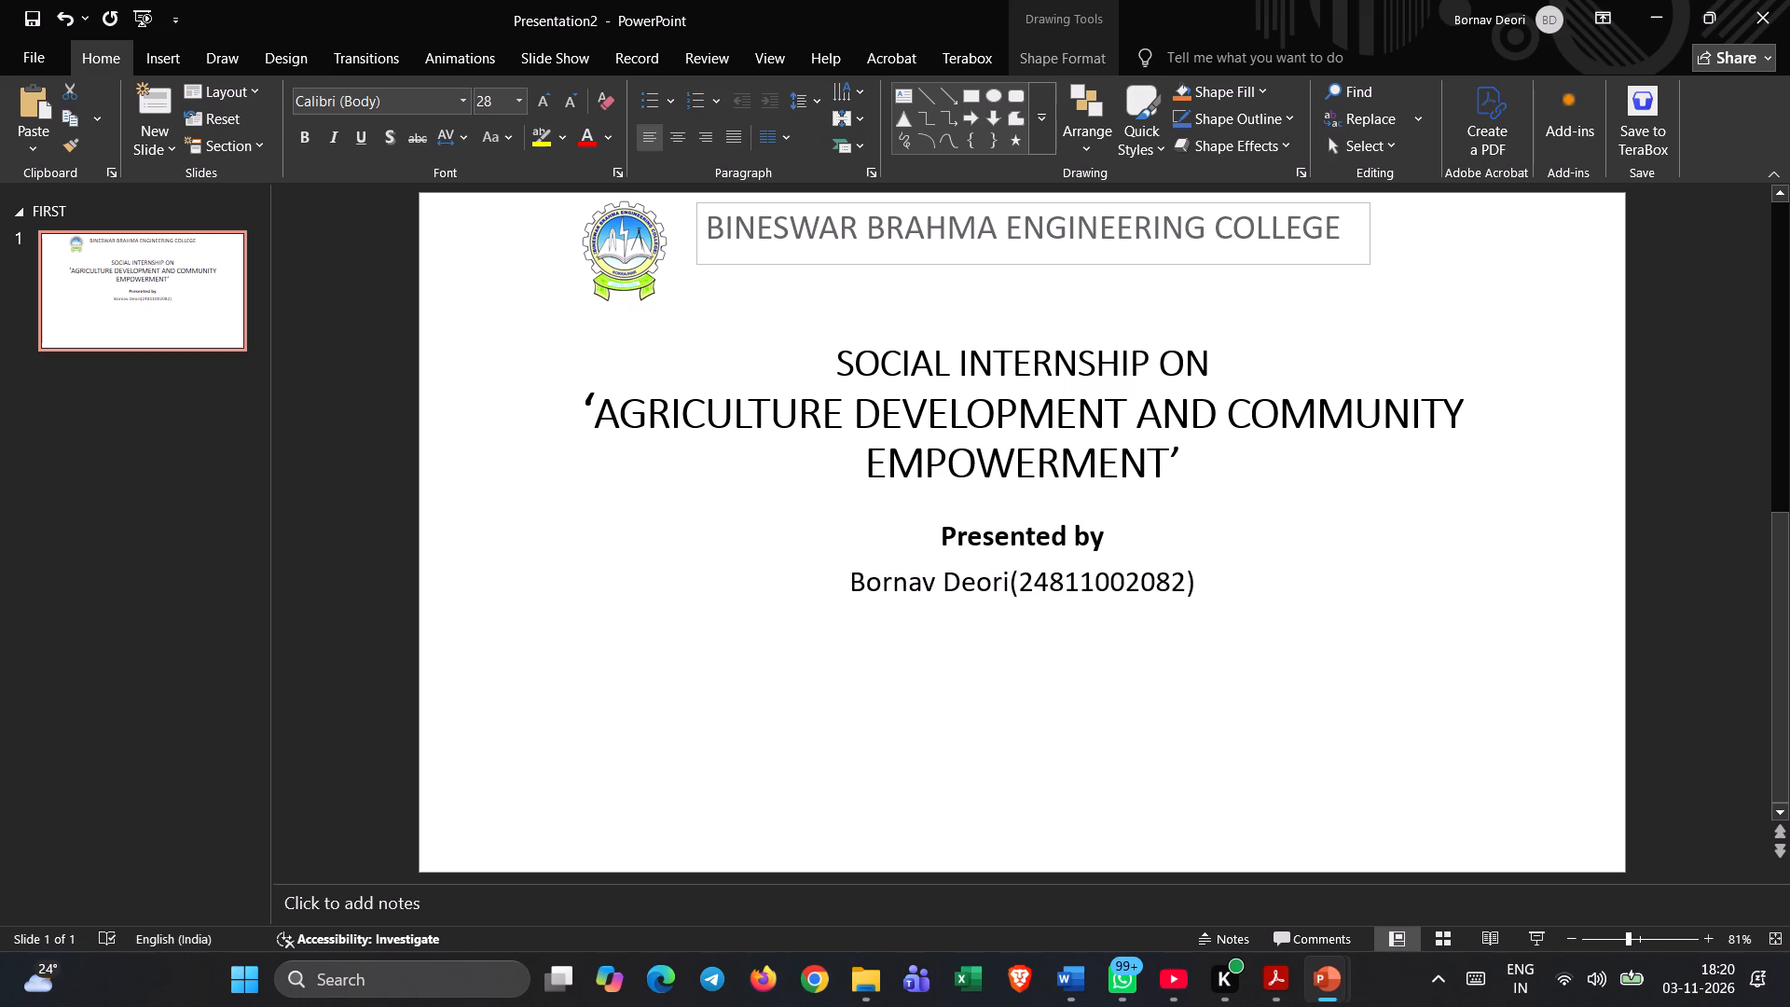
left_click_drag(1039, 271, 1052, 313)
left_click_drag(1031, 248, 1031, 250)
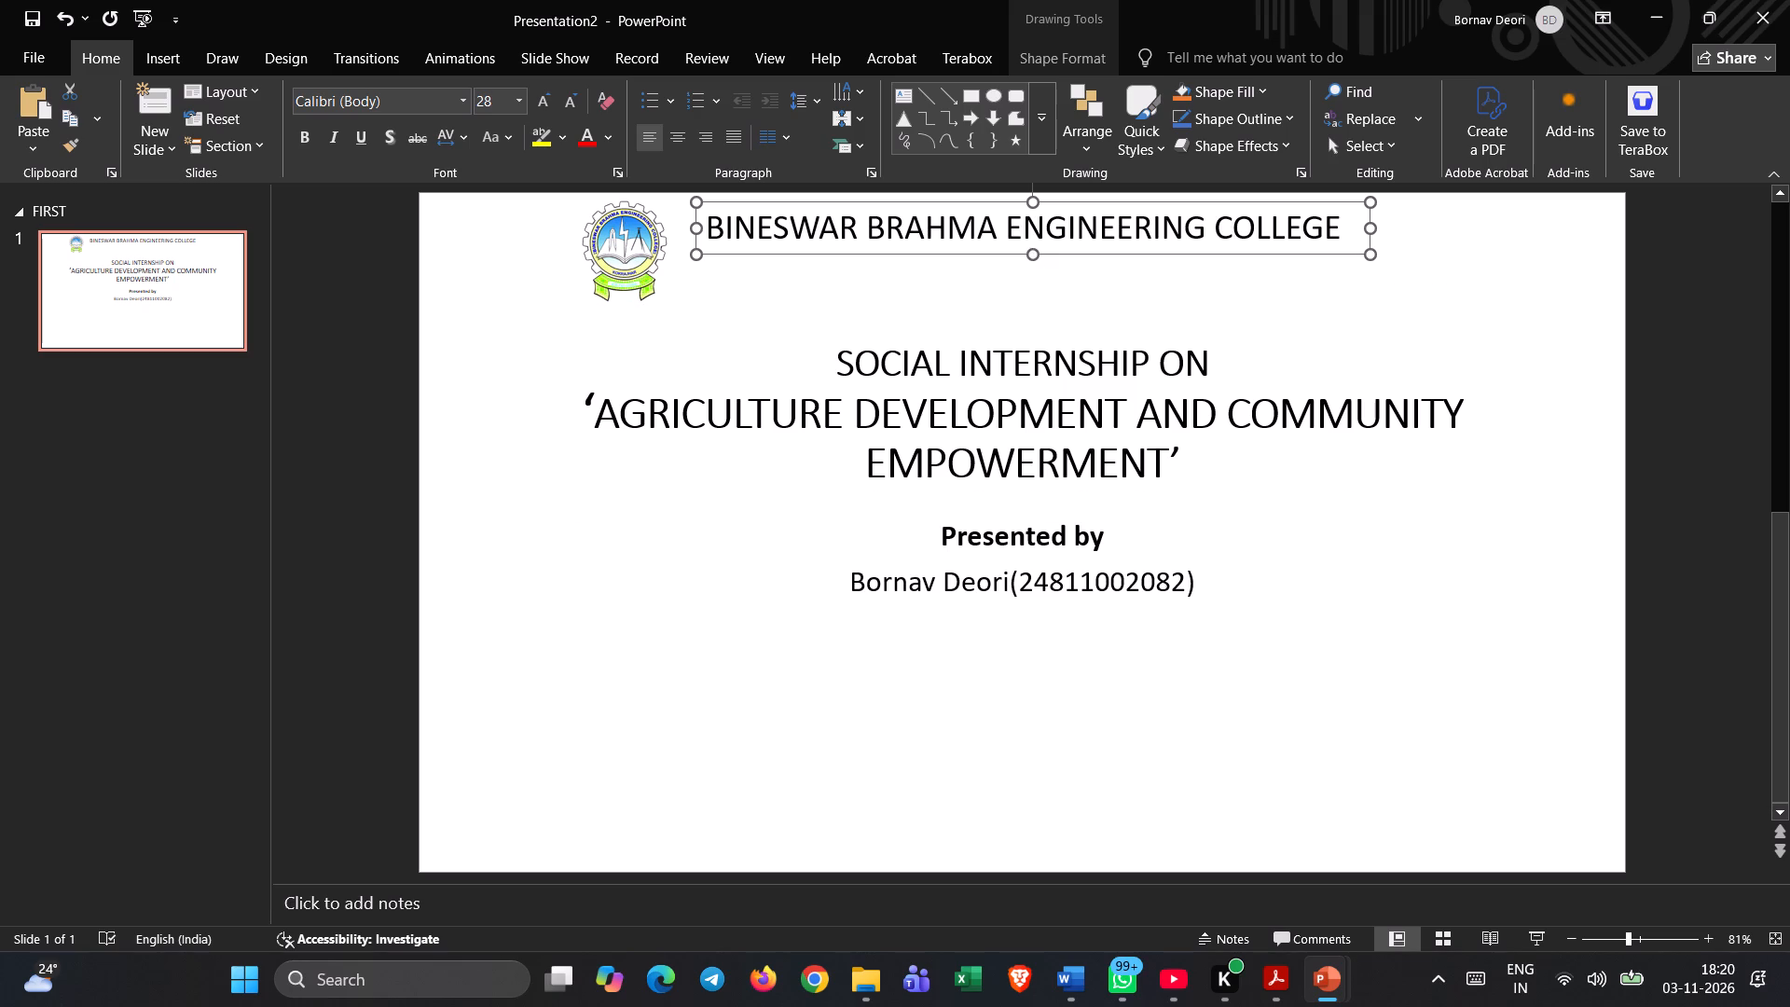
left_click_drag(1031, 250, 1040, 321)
Add an empty line below the college name in the text box.
left_click(1344, 224)
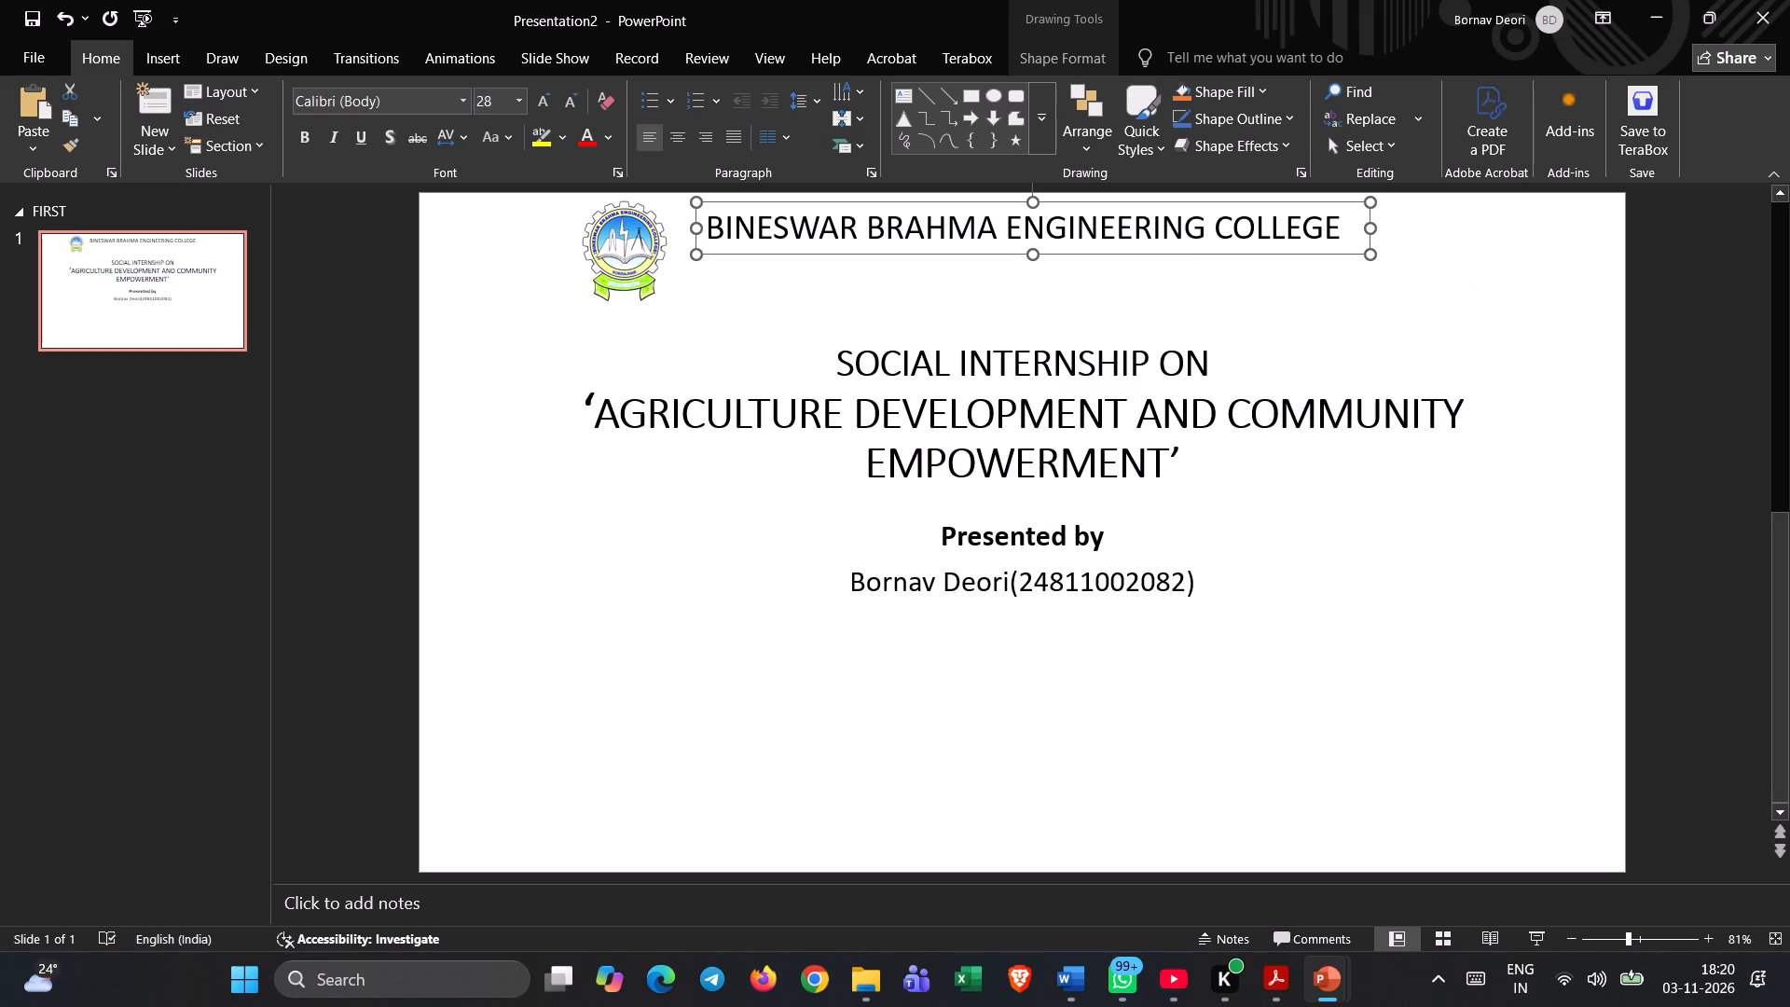
left_click(1351, 227)
triple_click(1342, 228)
left_click(1342, 228)
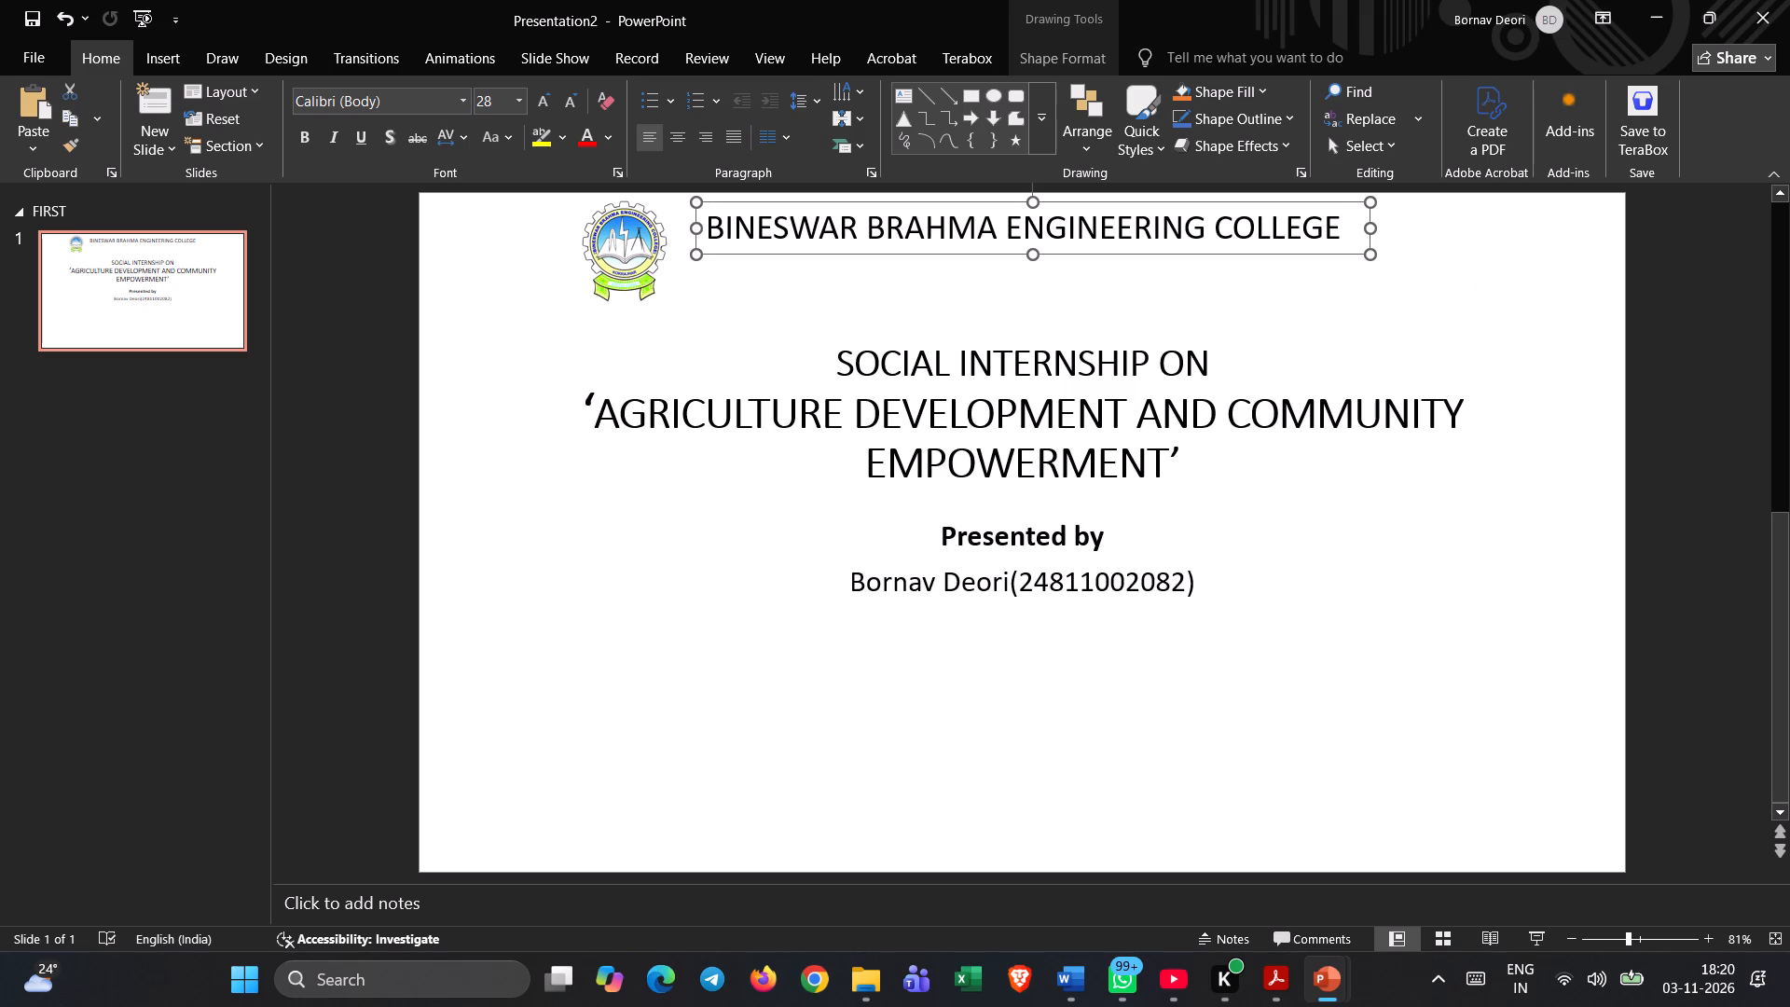
left_click(1340, 230)
key("Return")
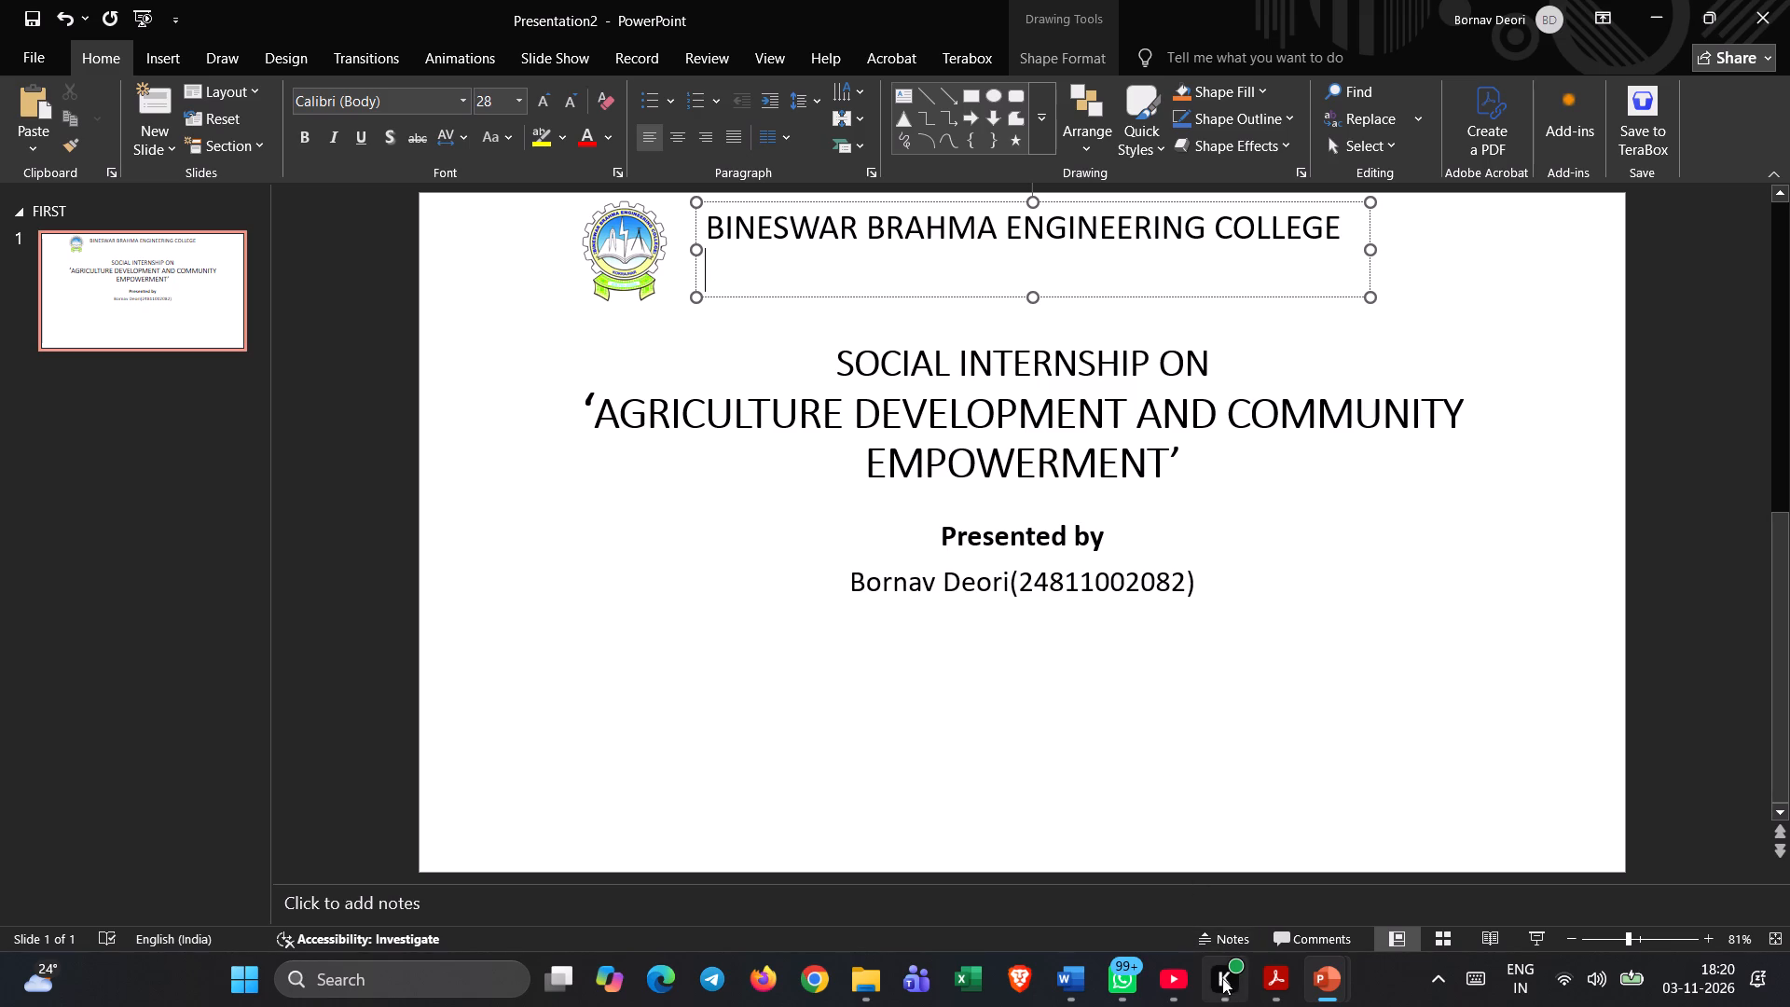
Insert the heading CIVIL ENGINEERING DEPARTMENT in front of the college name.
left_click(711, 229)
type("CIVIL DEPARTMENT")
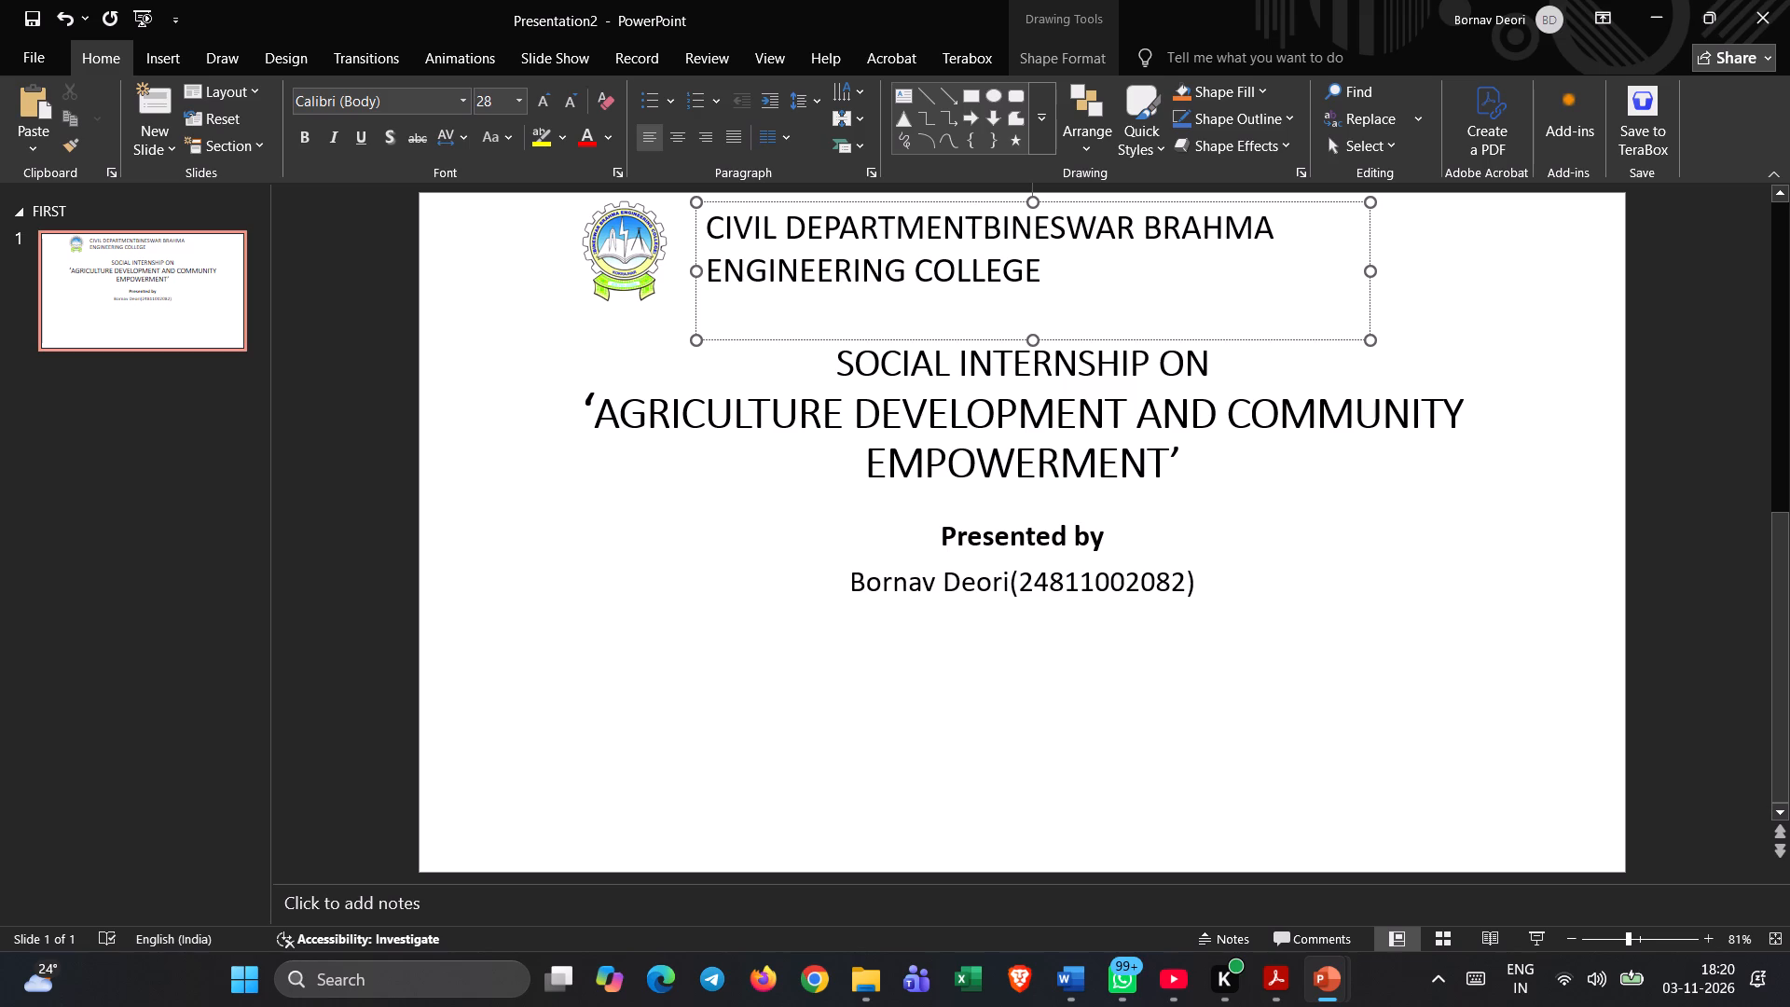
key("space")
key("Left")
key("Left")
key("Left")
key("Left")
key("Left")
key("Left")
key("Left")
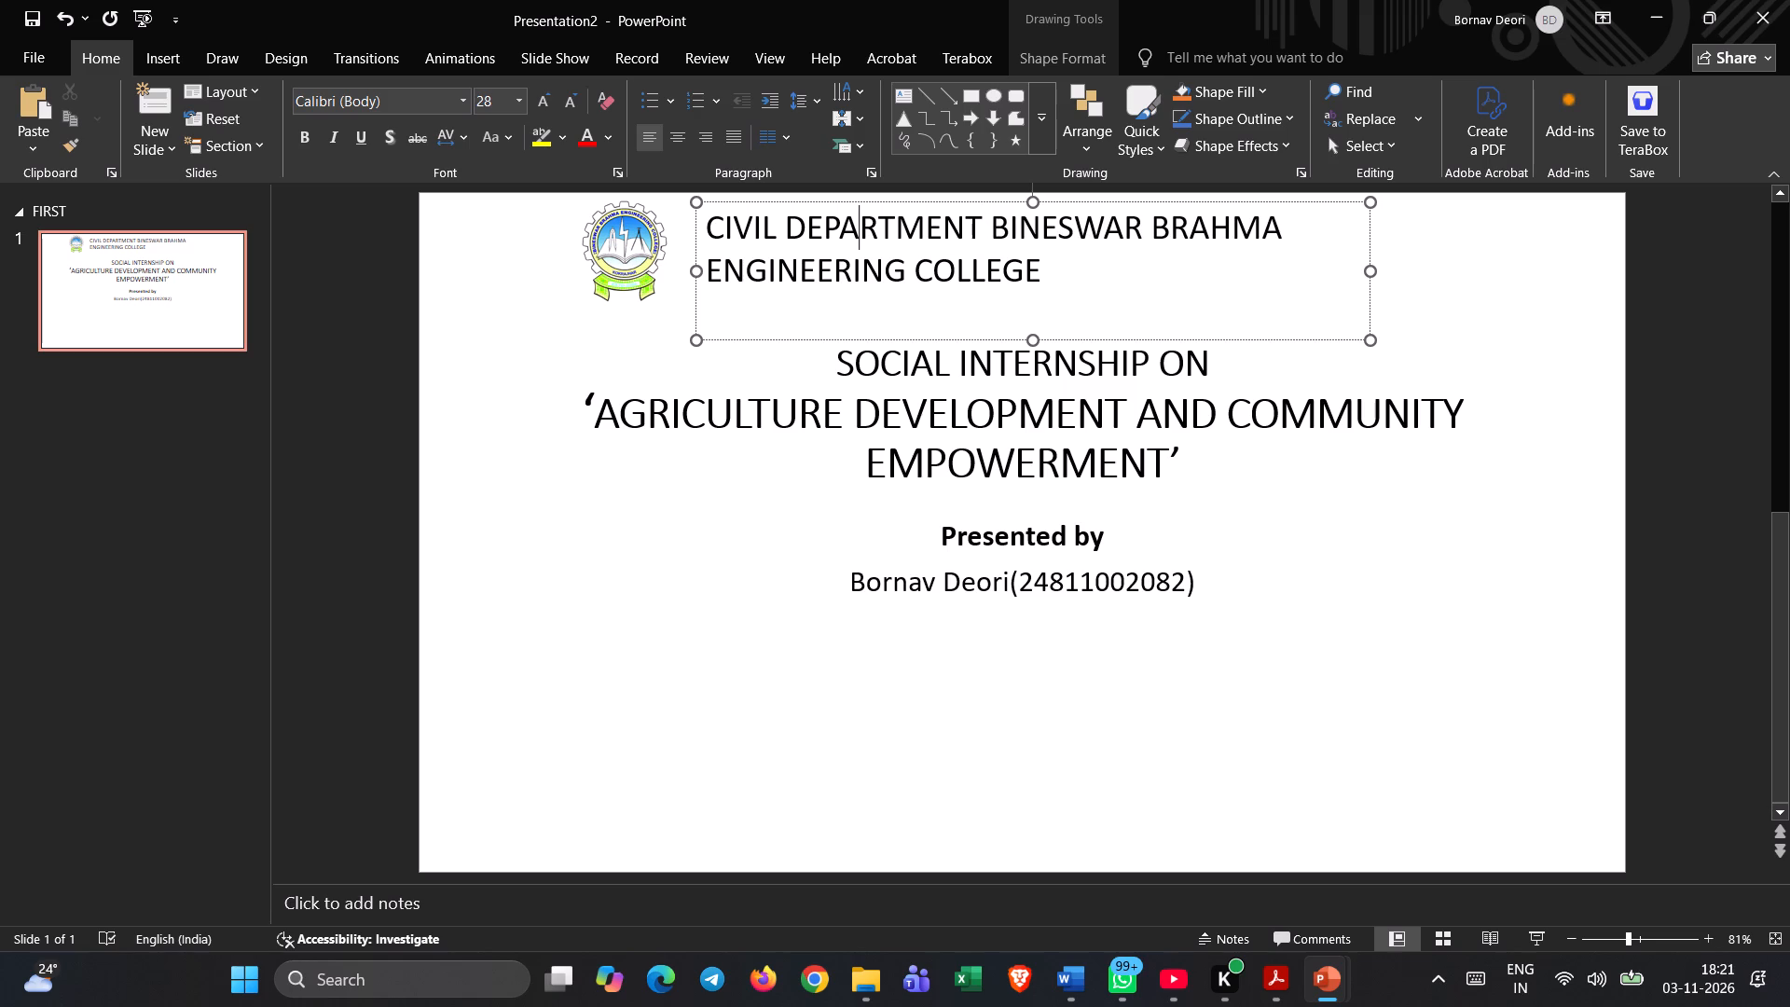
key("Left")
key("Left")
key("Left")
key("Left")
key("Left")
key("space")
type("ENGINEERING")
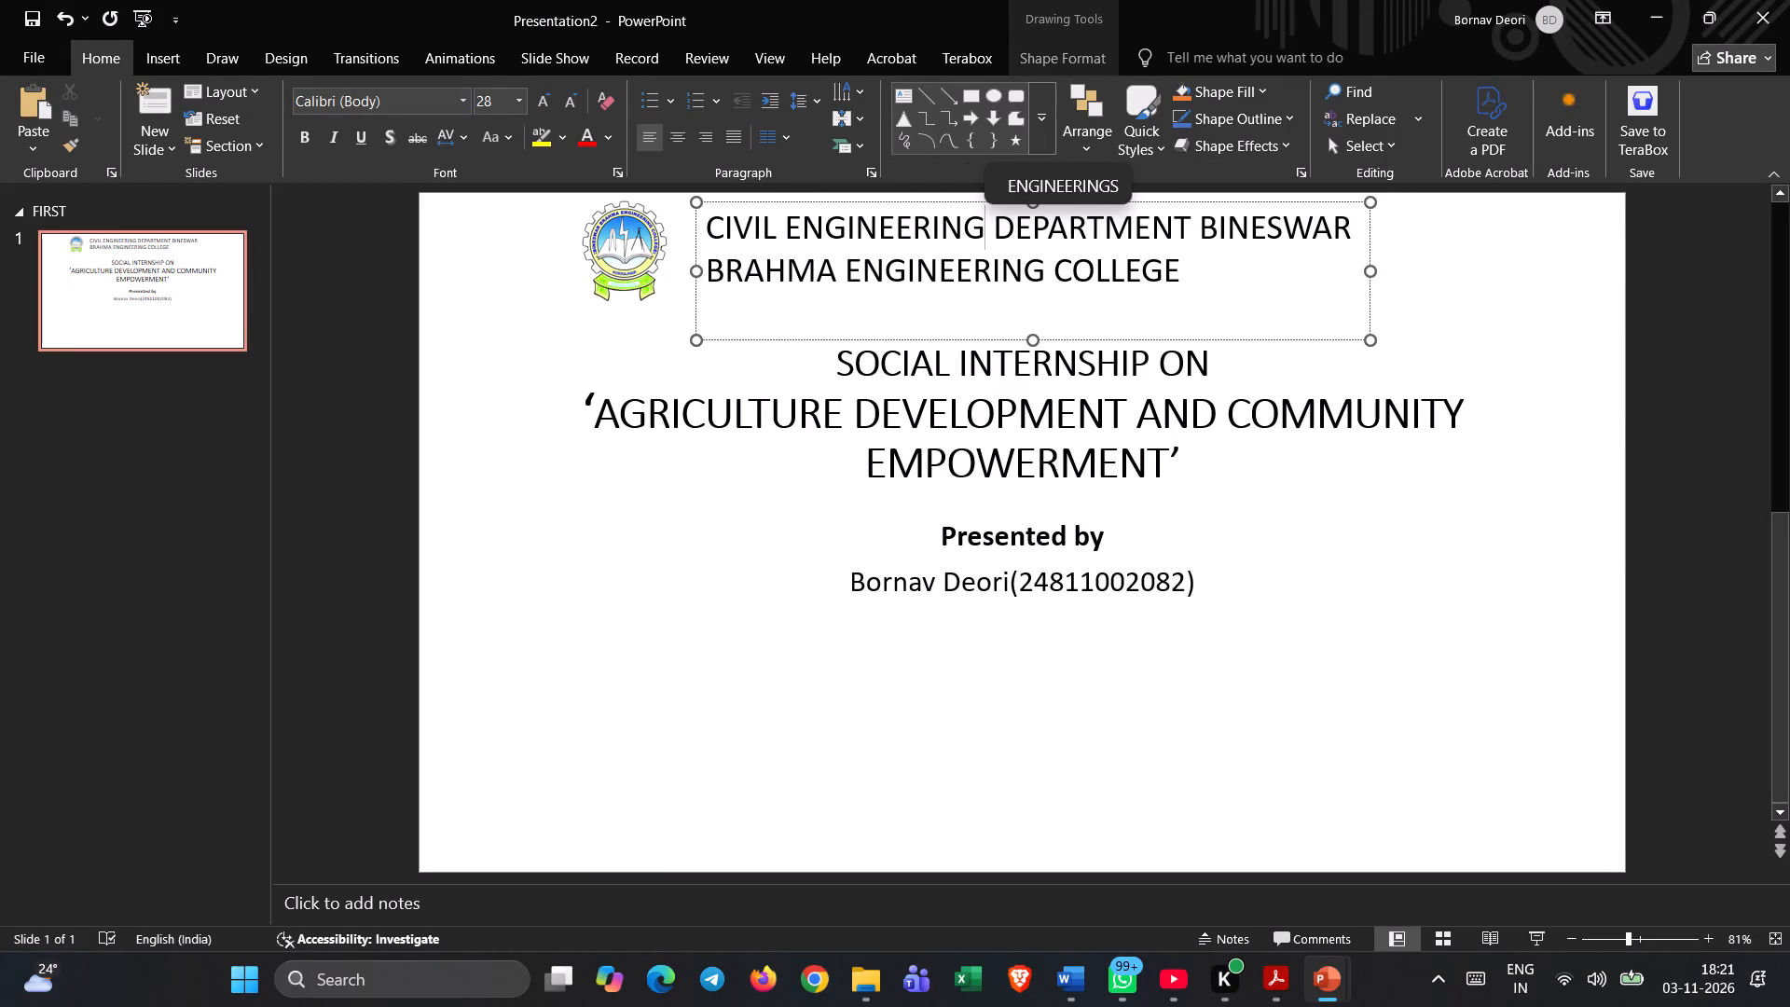
Break the line before BINESWAR so the college name starts on its own line below the department heading.
key("ctrl+Right")
key("ctrl+Right")
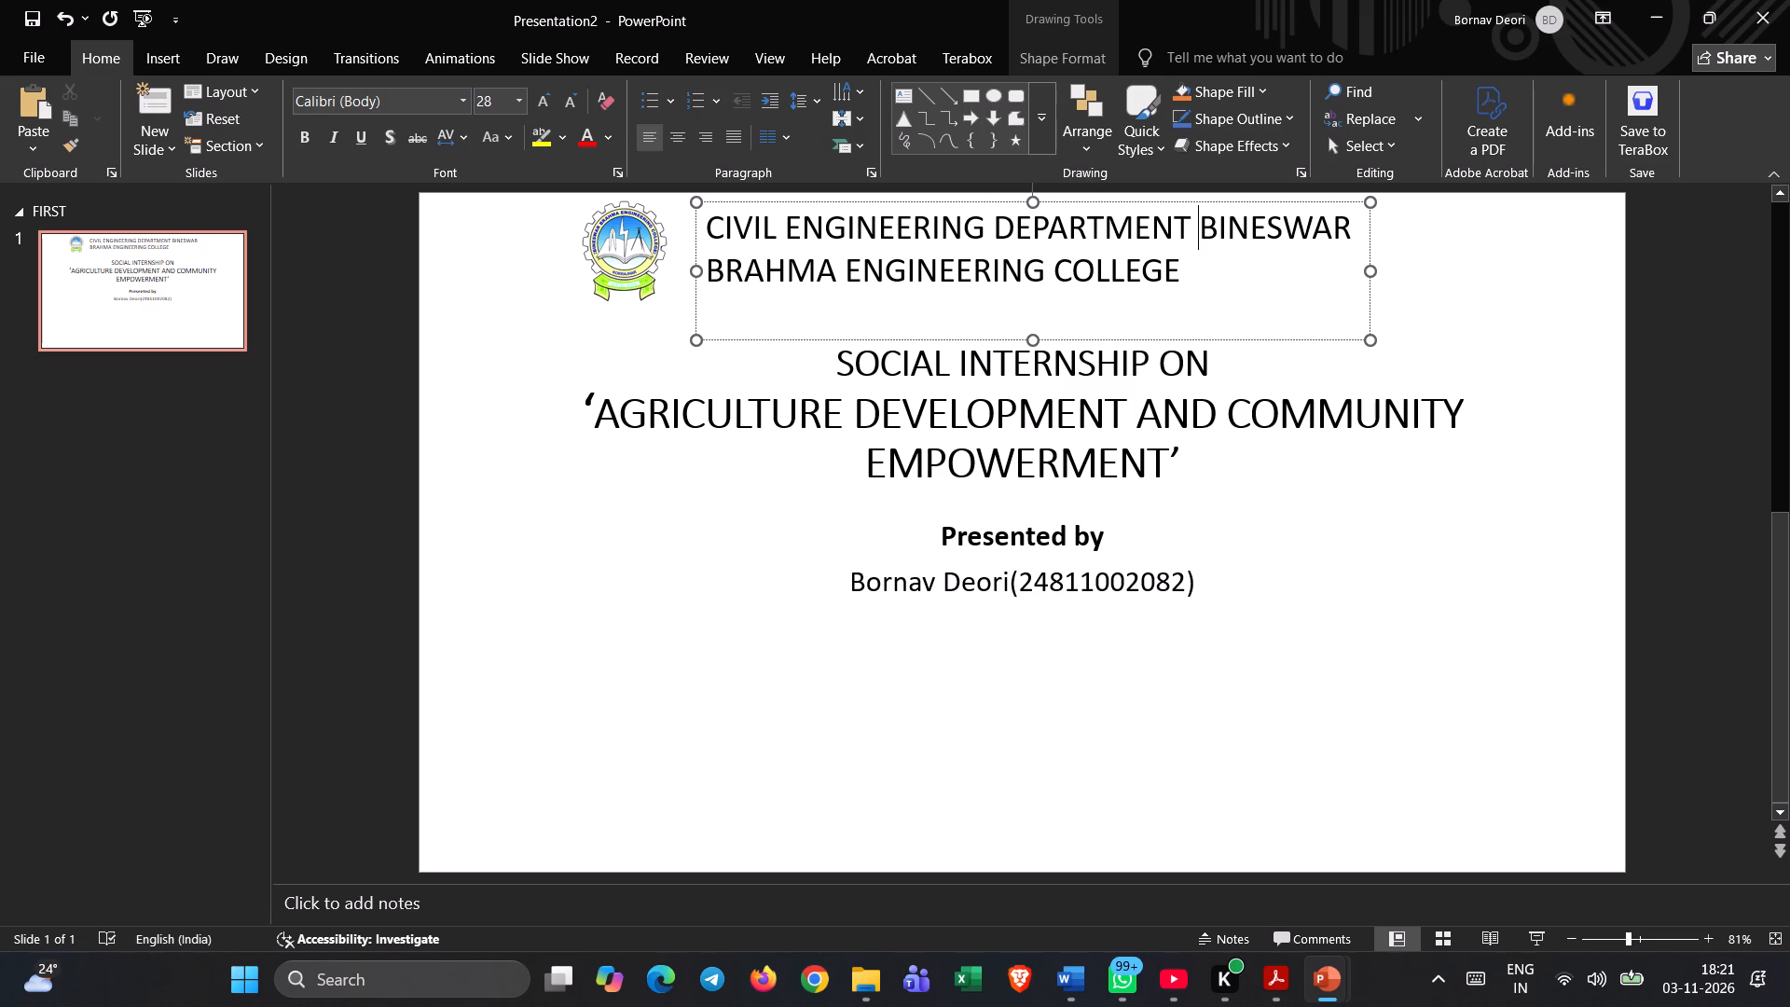
key("Return")
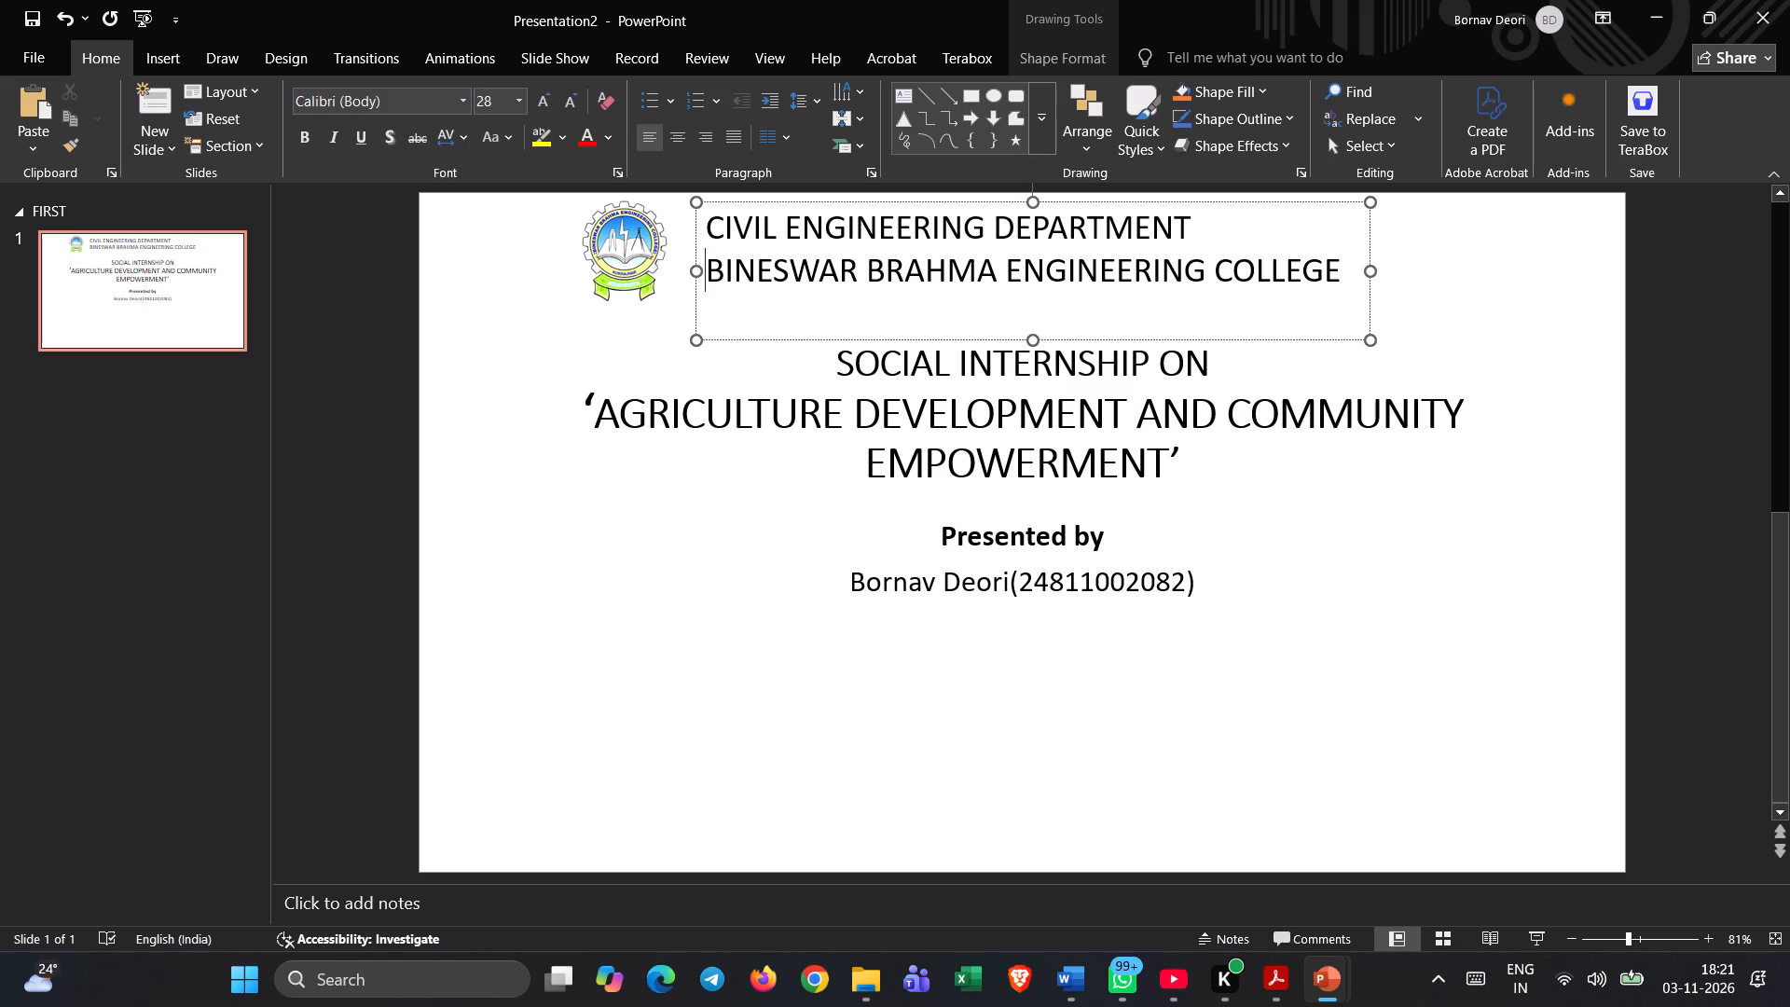
Indent the department heading by one tab stop over the college name.
left_click(710, 231)
key("Tab")
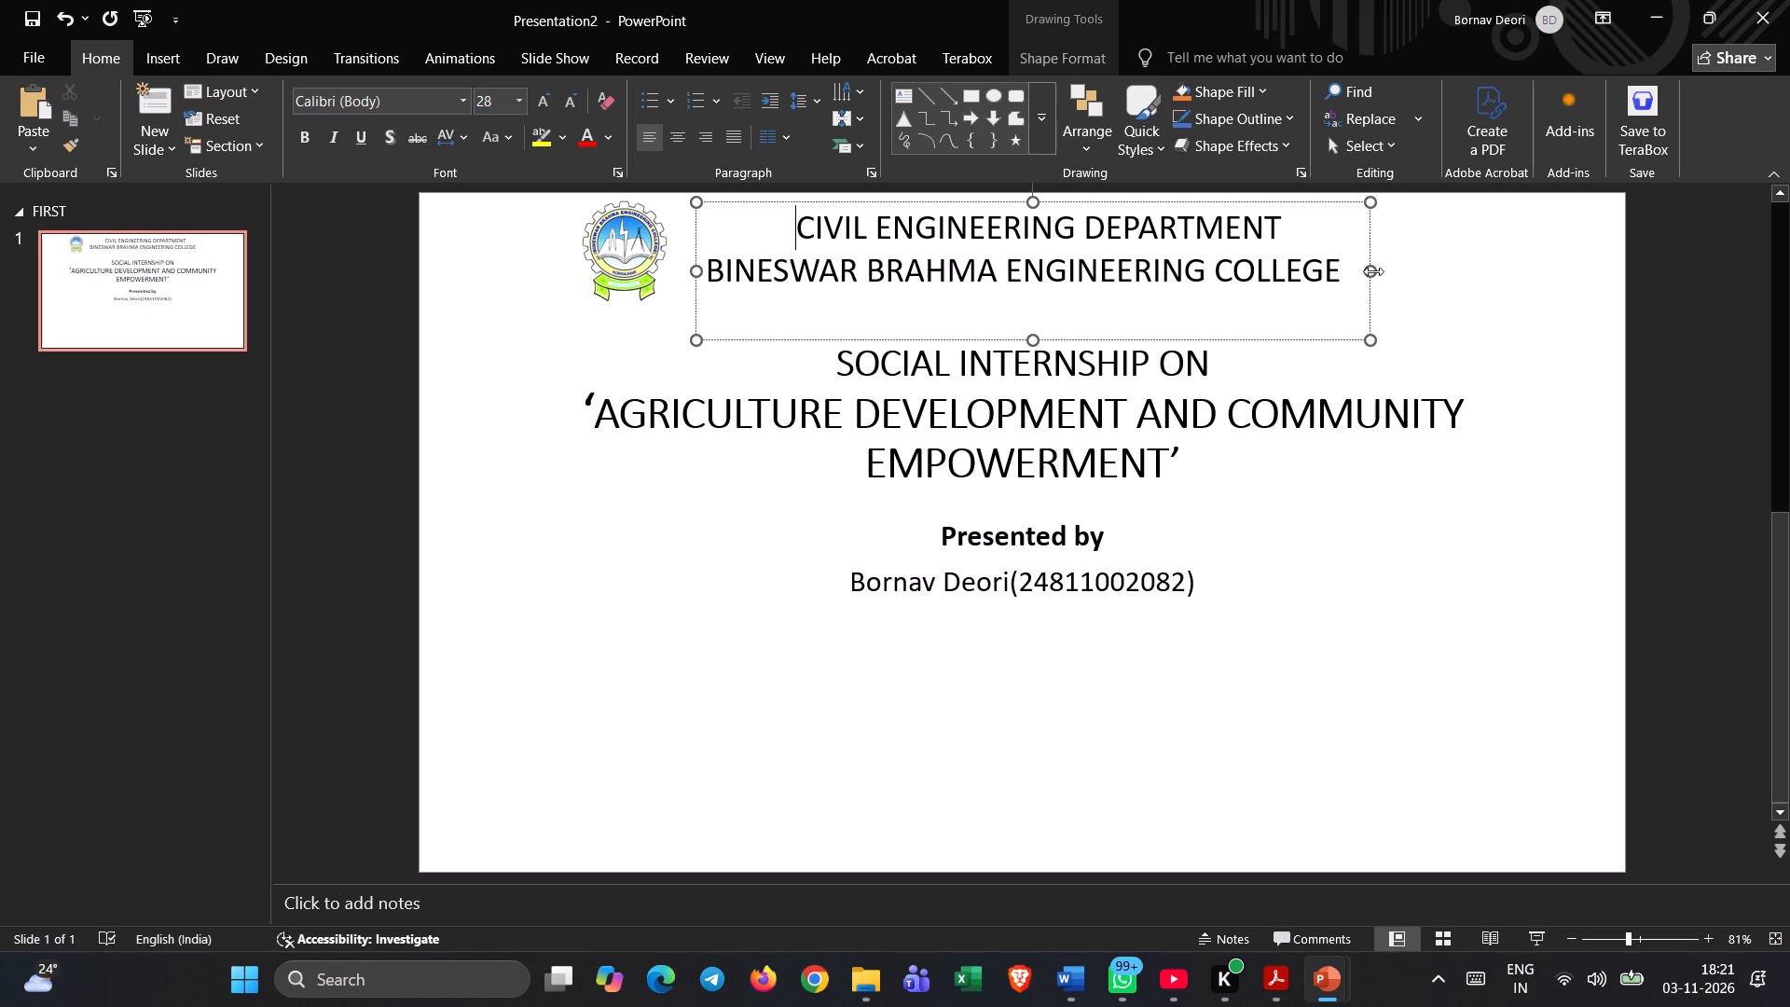
Widen the header text box away from the logo, extending it slightly past the end of the title text.
left_click_drag(1372, 271, 1519, 261)
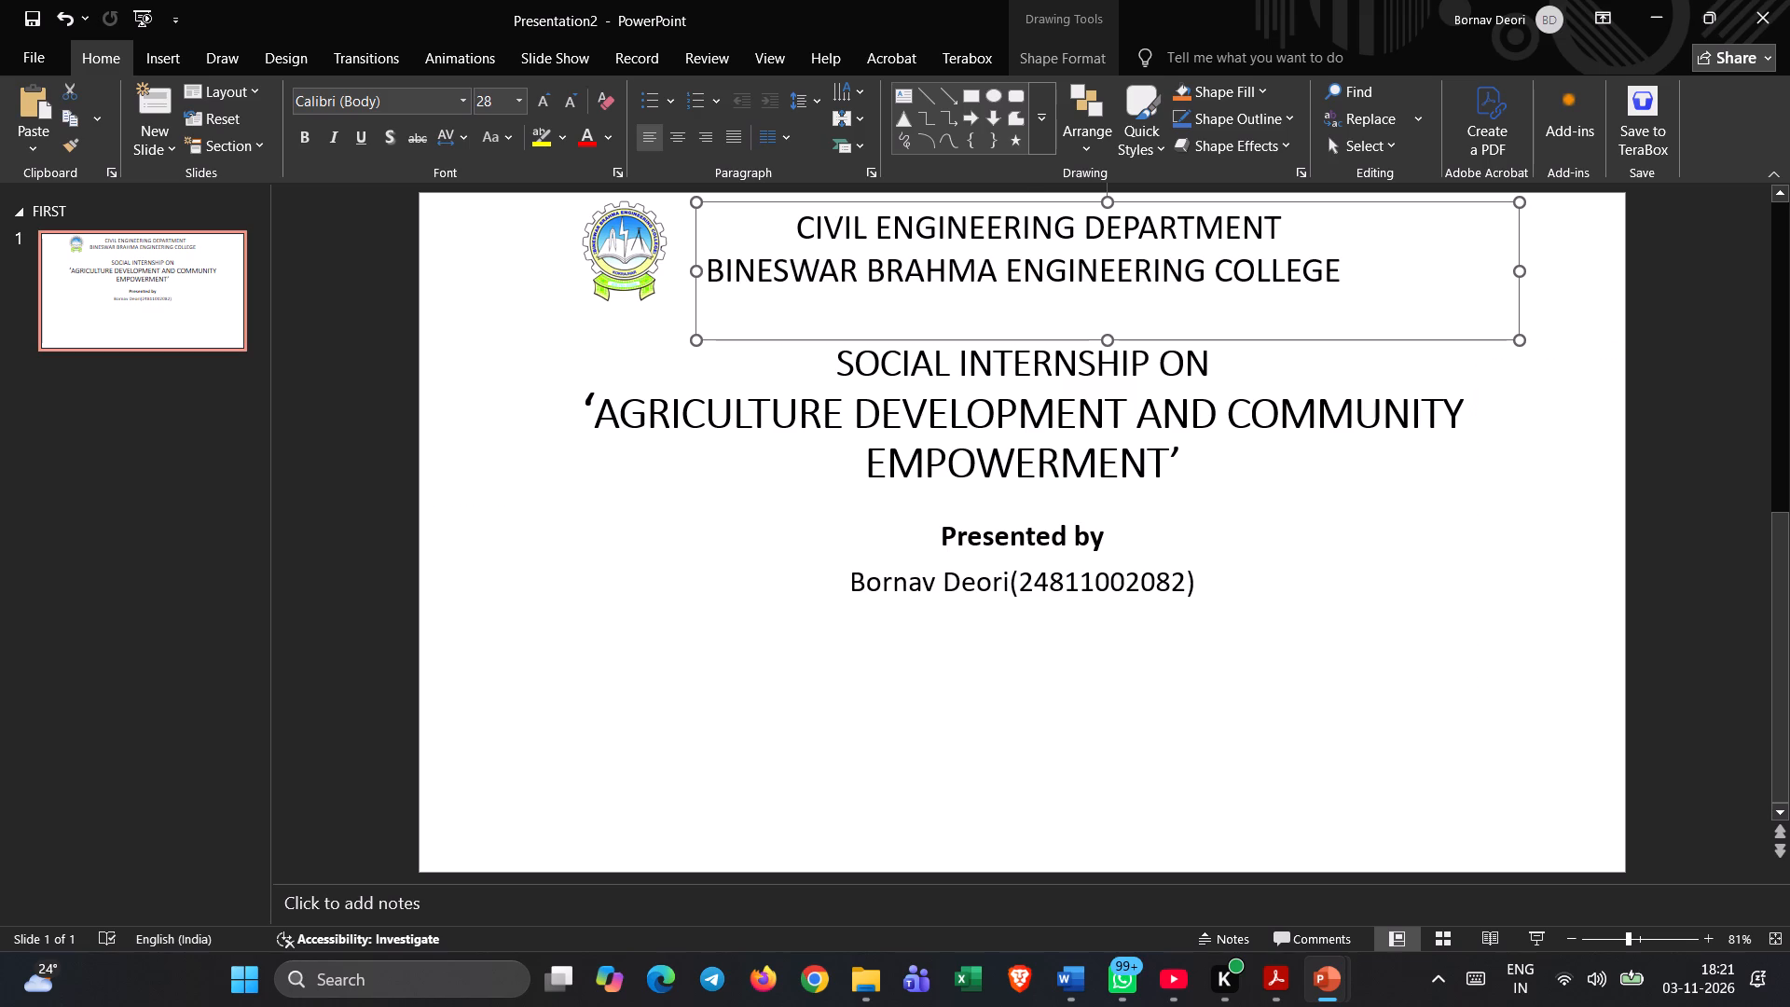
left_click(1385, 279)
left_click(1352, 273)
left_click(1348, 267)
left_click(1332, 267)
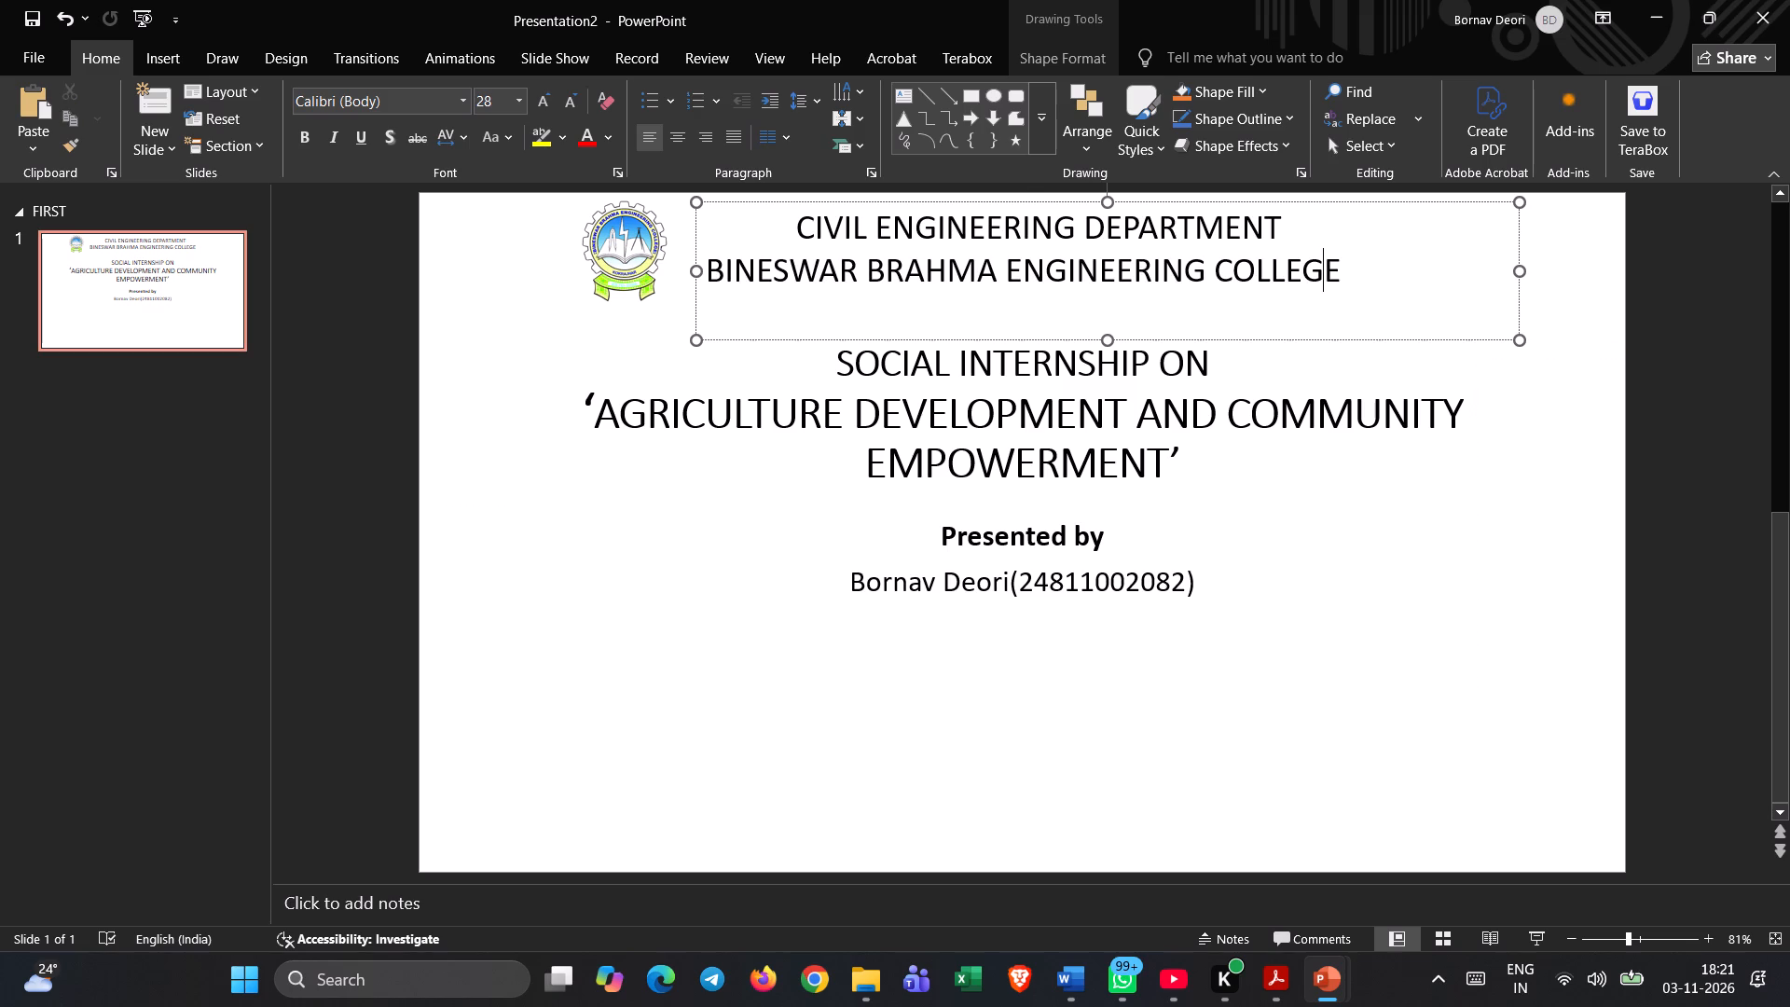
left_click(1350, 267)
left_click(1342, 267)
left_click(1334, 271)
Replace the department heading with DEPARTMENT OF CIVIL ENGINEERING.
left_click_drag(1286, 221, 837, 242)
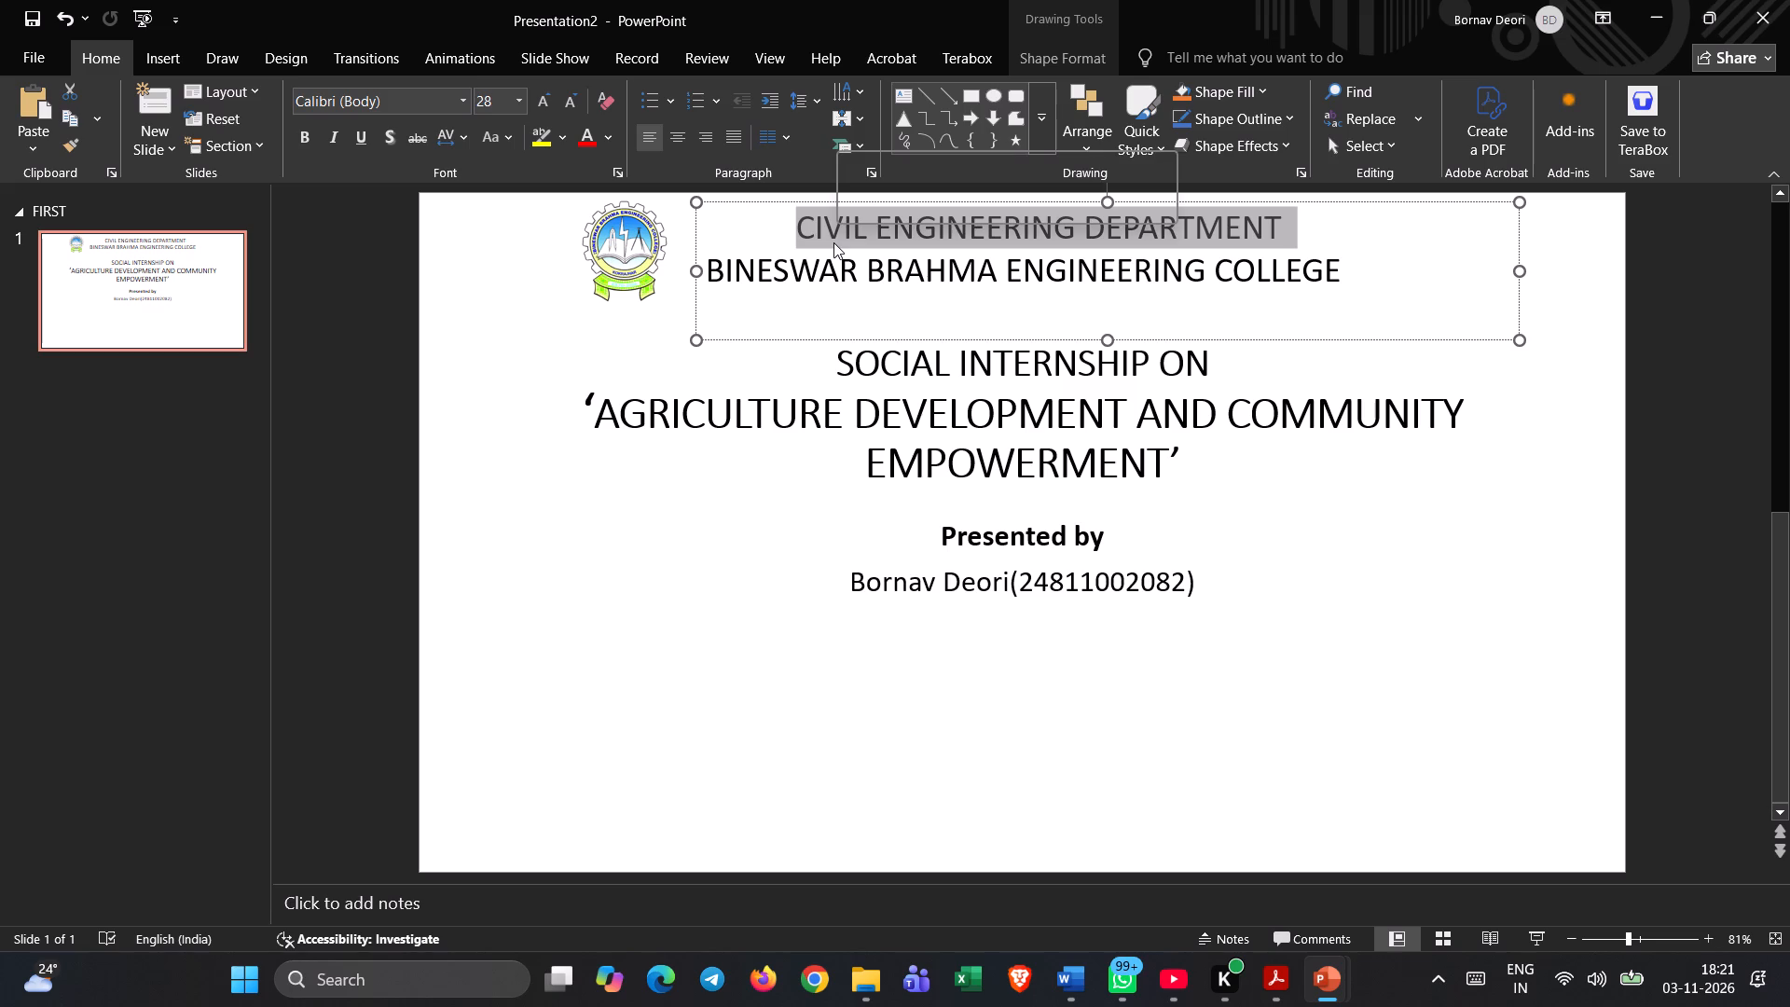
type("DE")
type("PARTMENT OF CIVIL ENGINEERING")
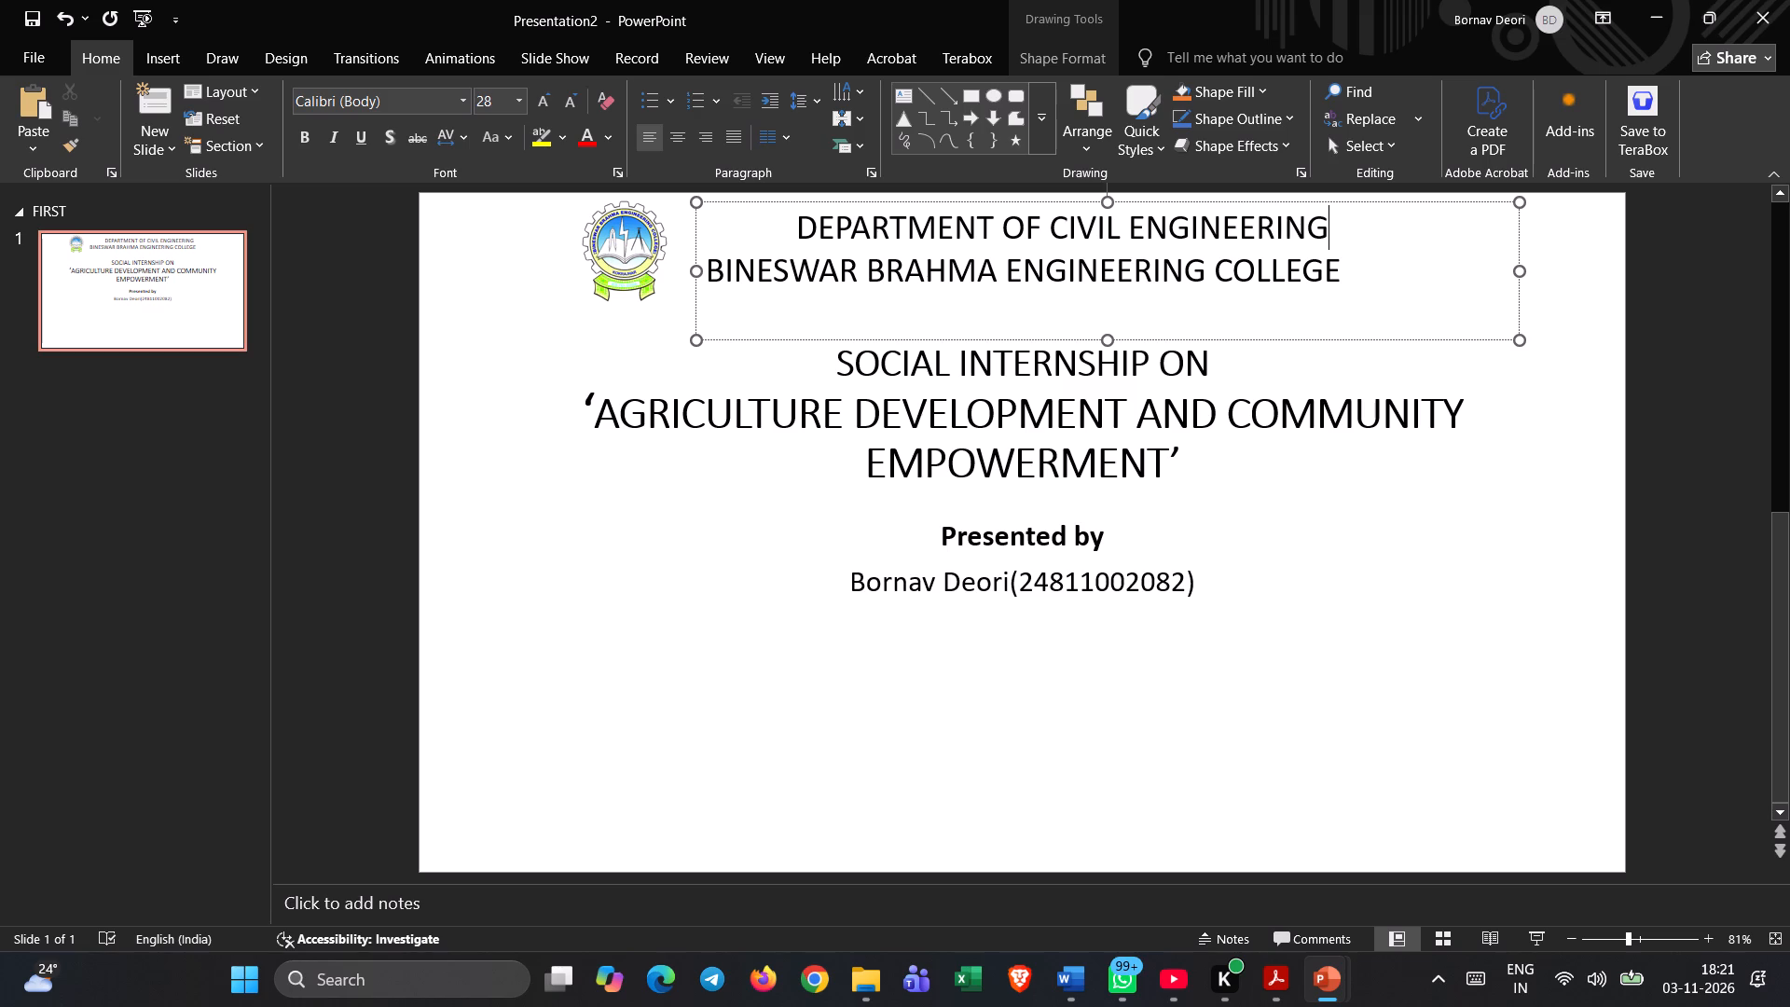
Indent the college name line with five spaces so it is centred beneath the department heading.
left_click(704, 272)
left_click(735, 269)
key("Left")
key("Left")
key("Tab")
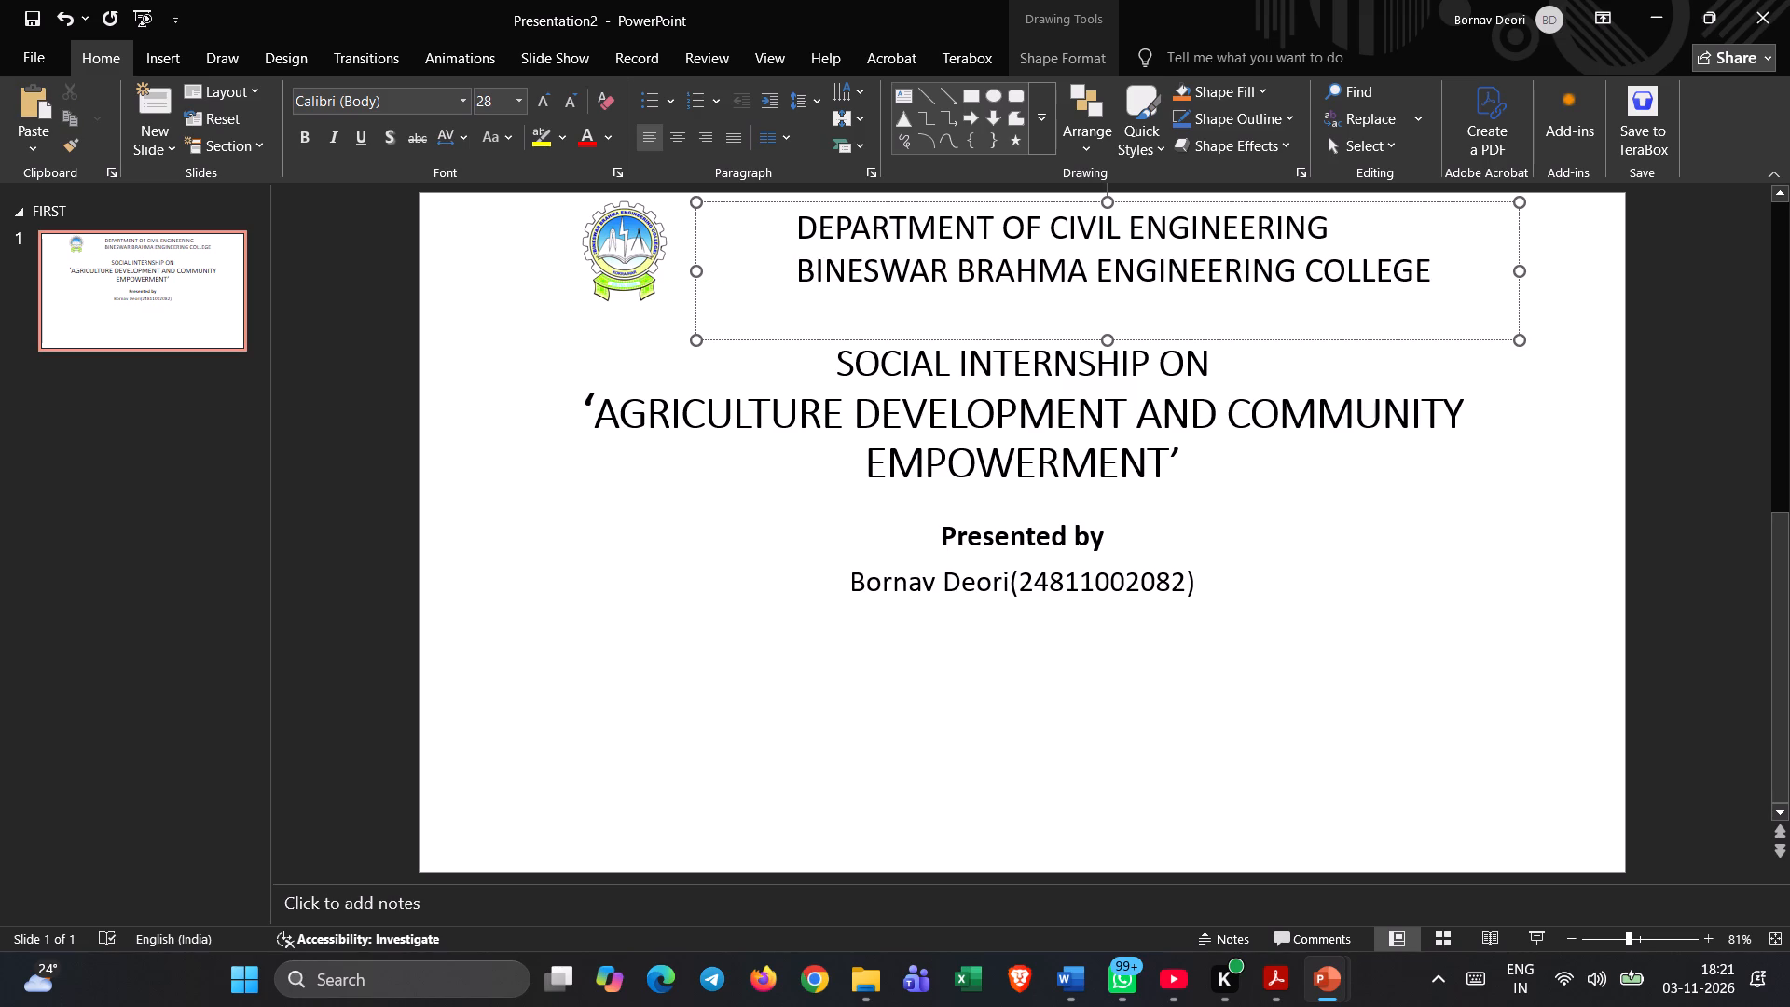
key("BackSpace")
key("space")
key("space")
key("space")
key("space")
key("space")
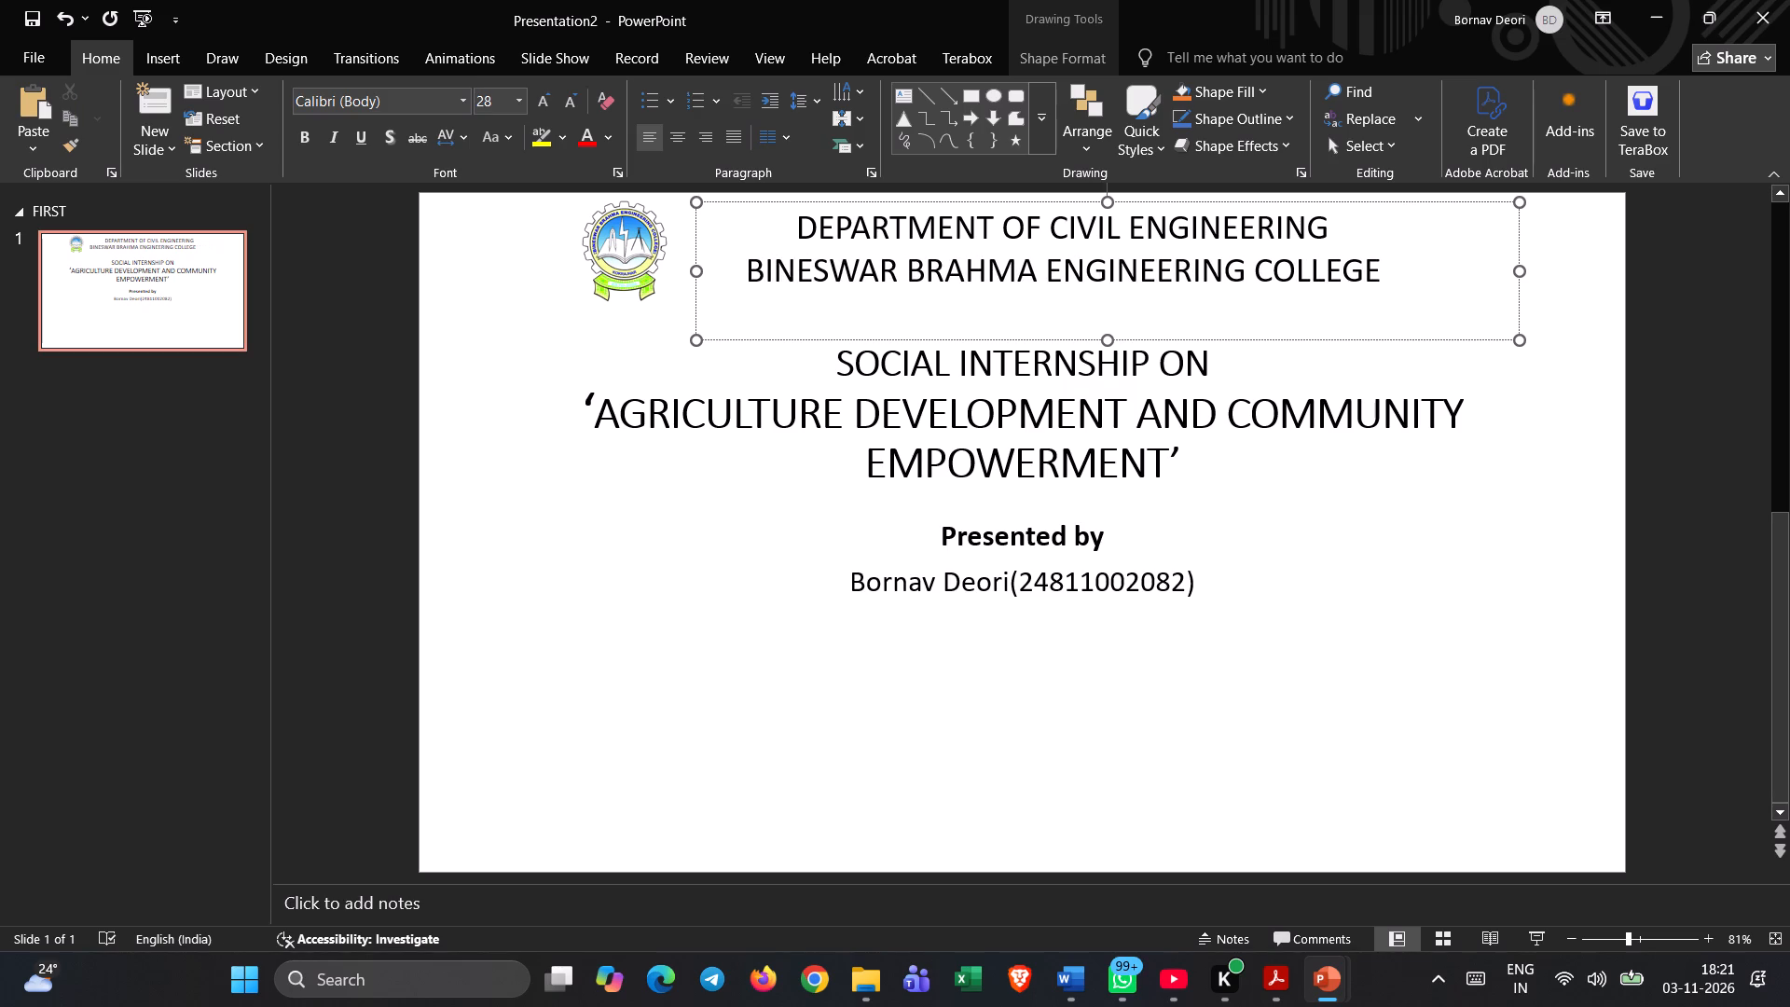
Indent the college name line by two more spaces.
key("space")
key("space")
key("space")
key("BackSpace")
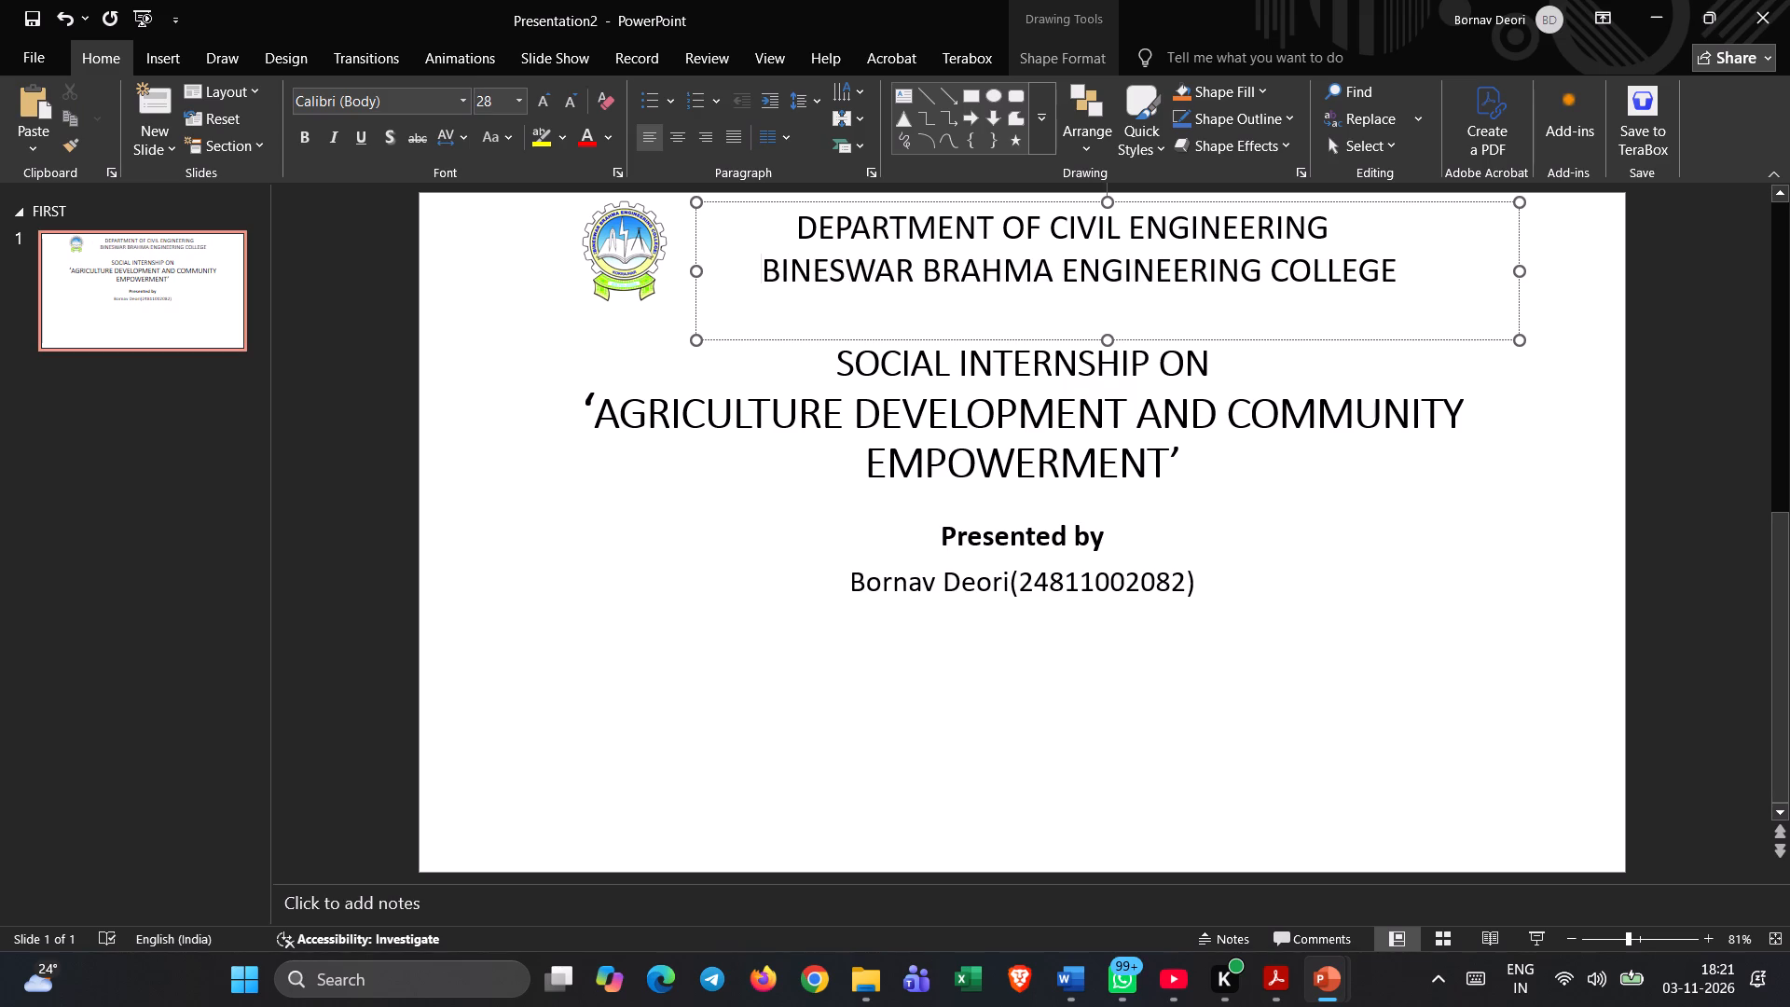
Justify the department heading and the college name line.
left_click_drag(788, 224, 789, 224)
left_click_drag(789, 224, 1339, 335)
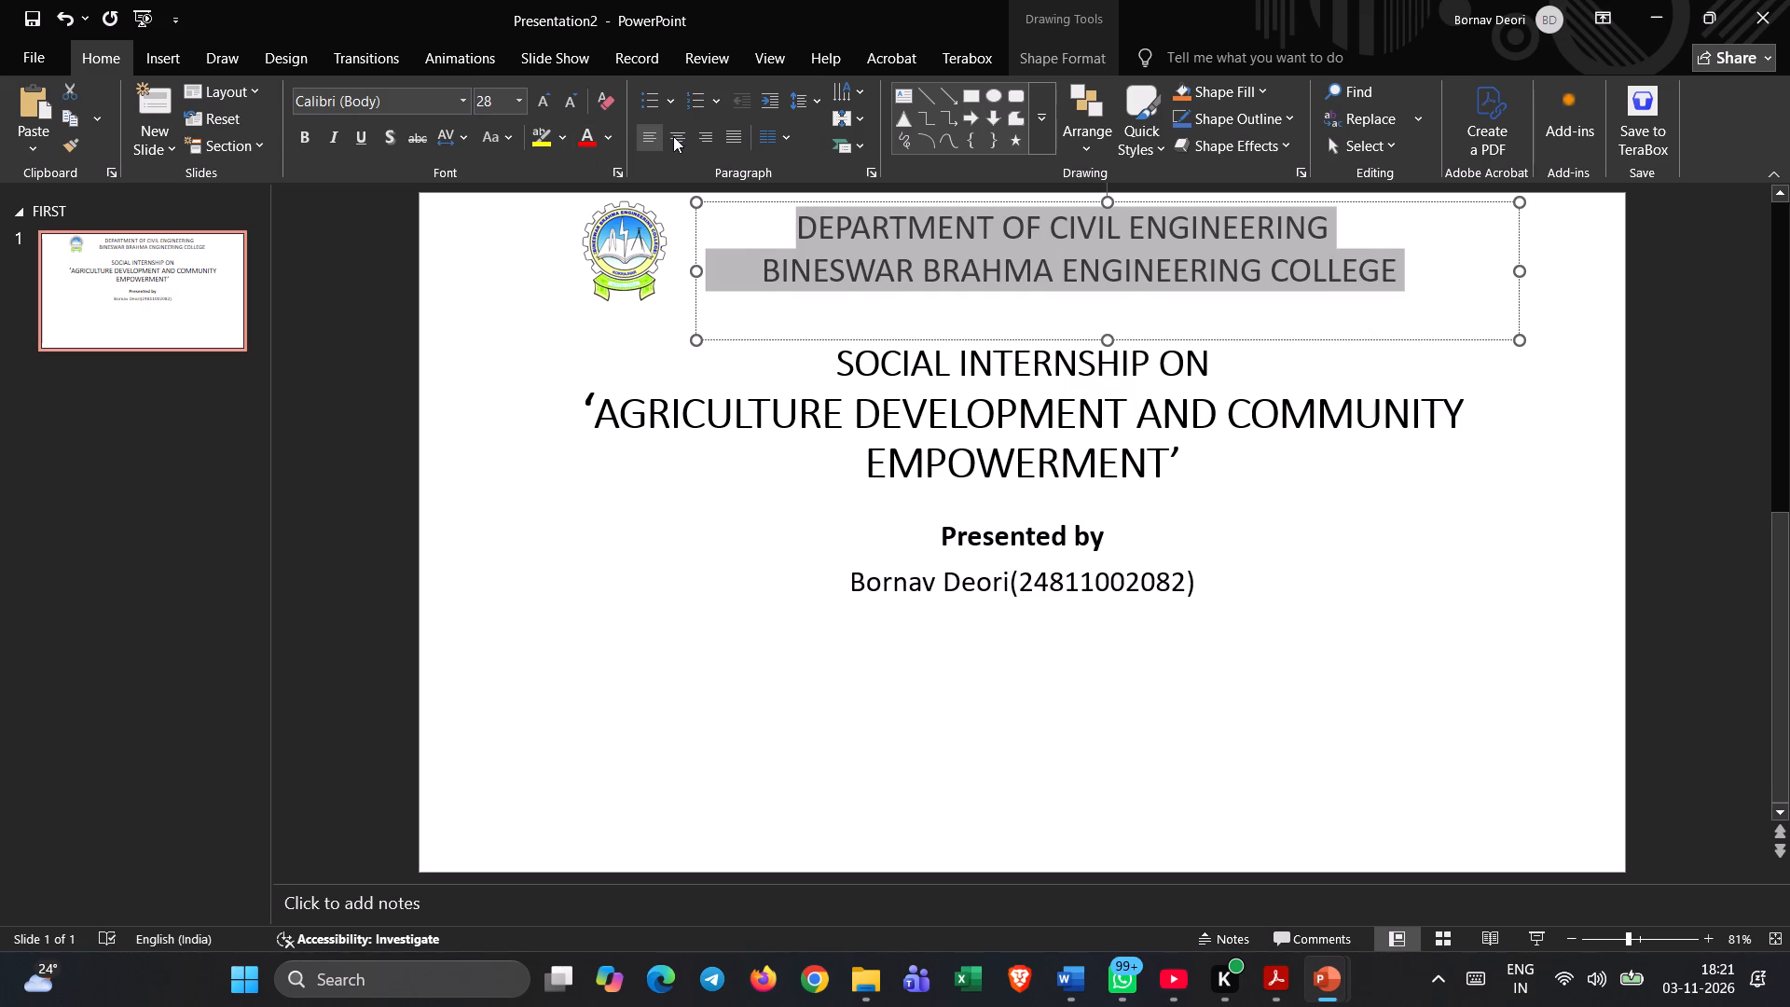
left_click(673, 136)
left_click(729, 134)
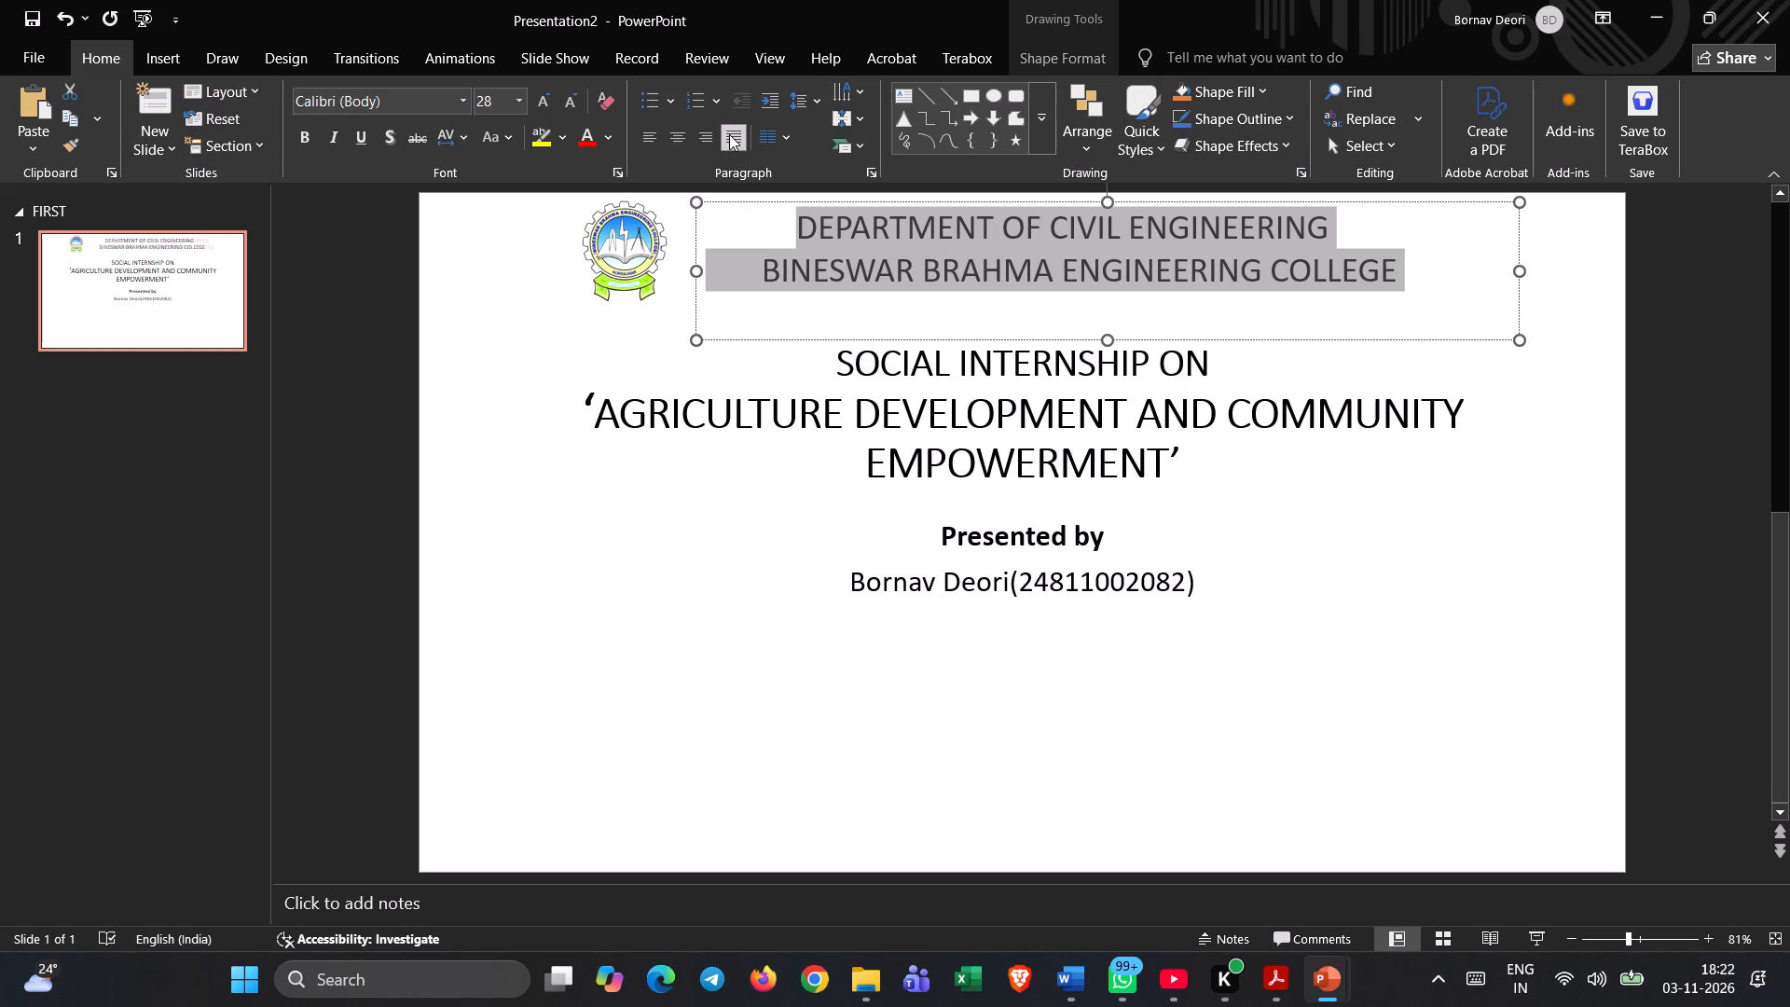
Append KOKRAJHAR ASSAM to the end of the college name line.
left_click(1401, 269)
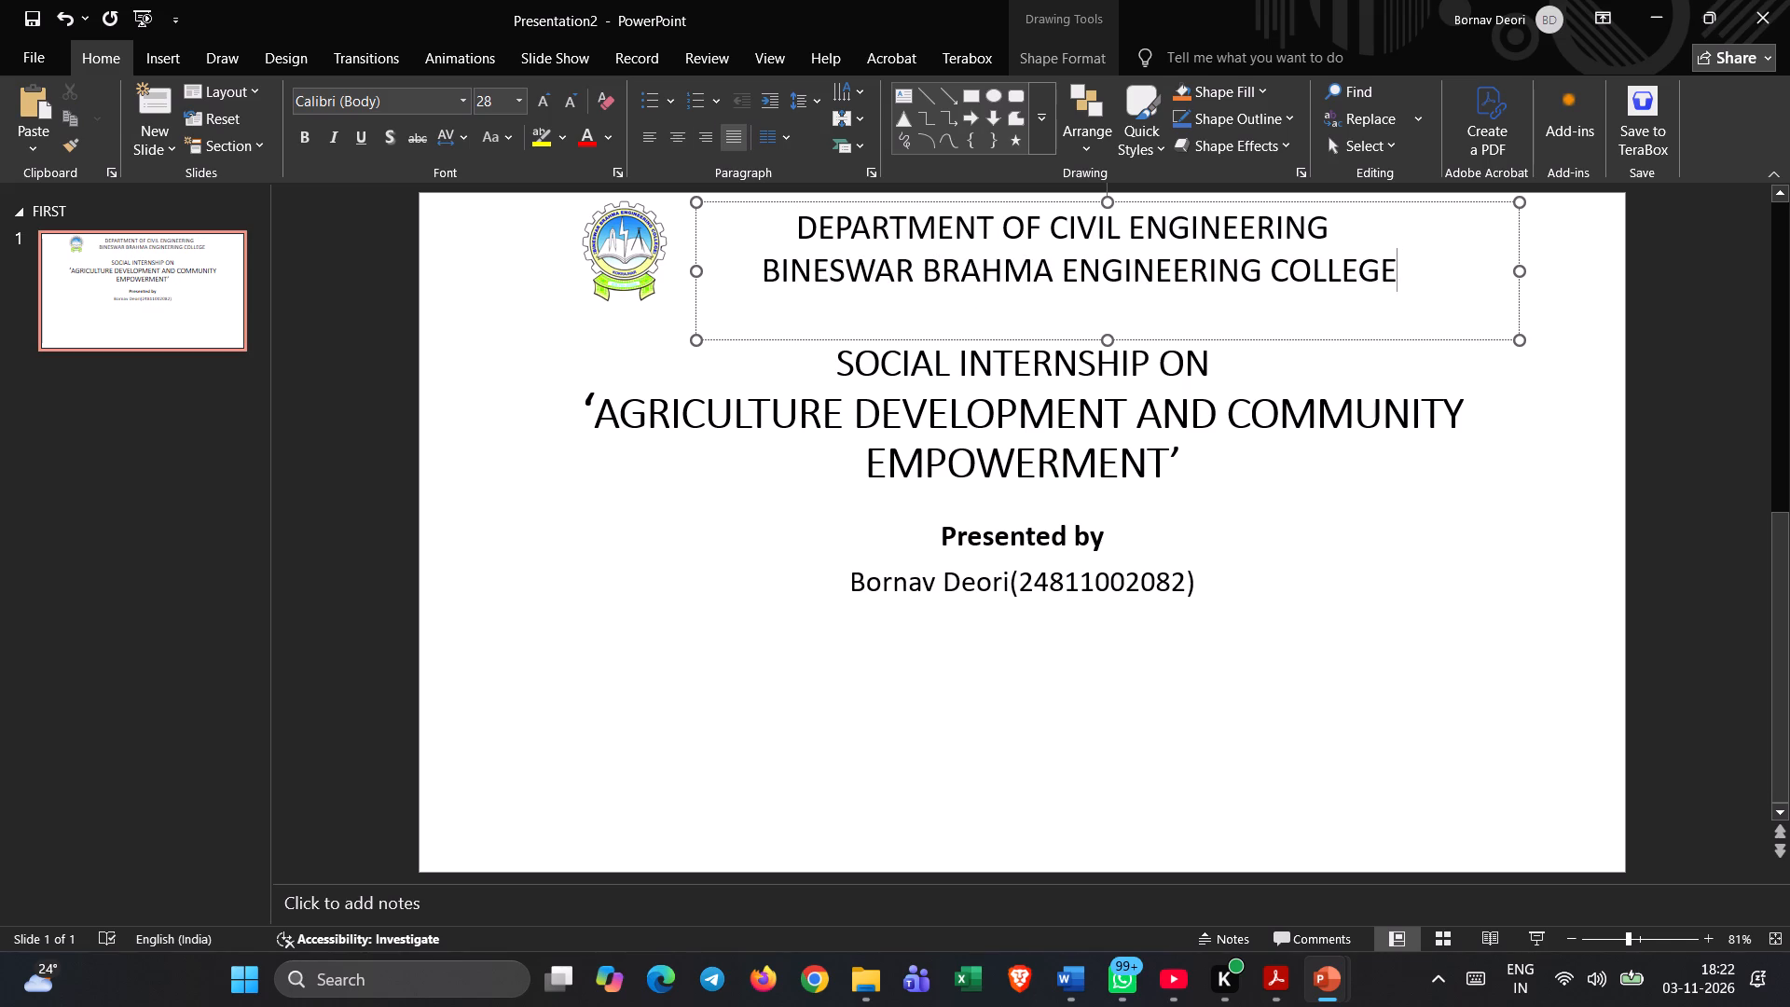
key("space")
type("KOKRAJHAR")
key("space")
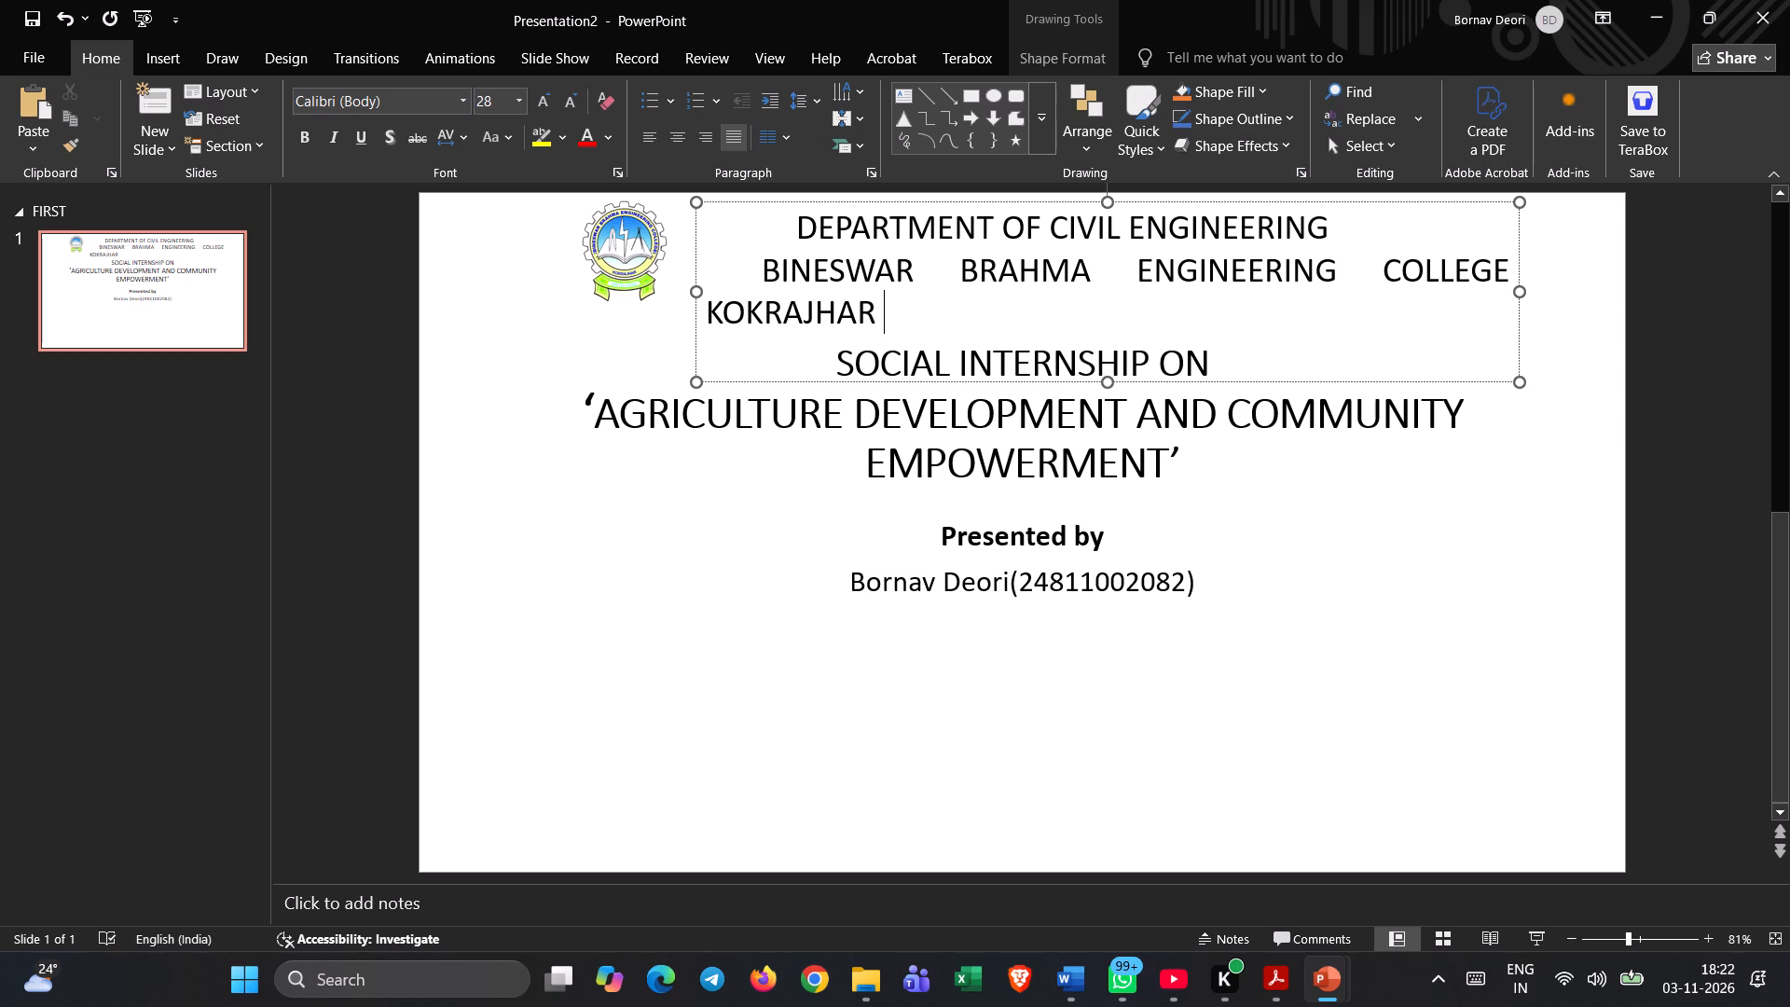
type("ASSAM")
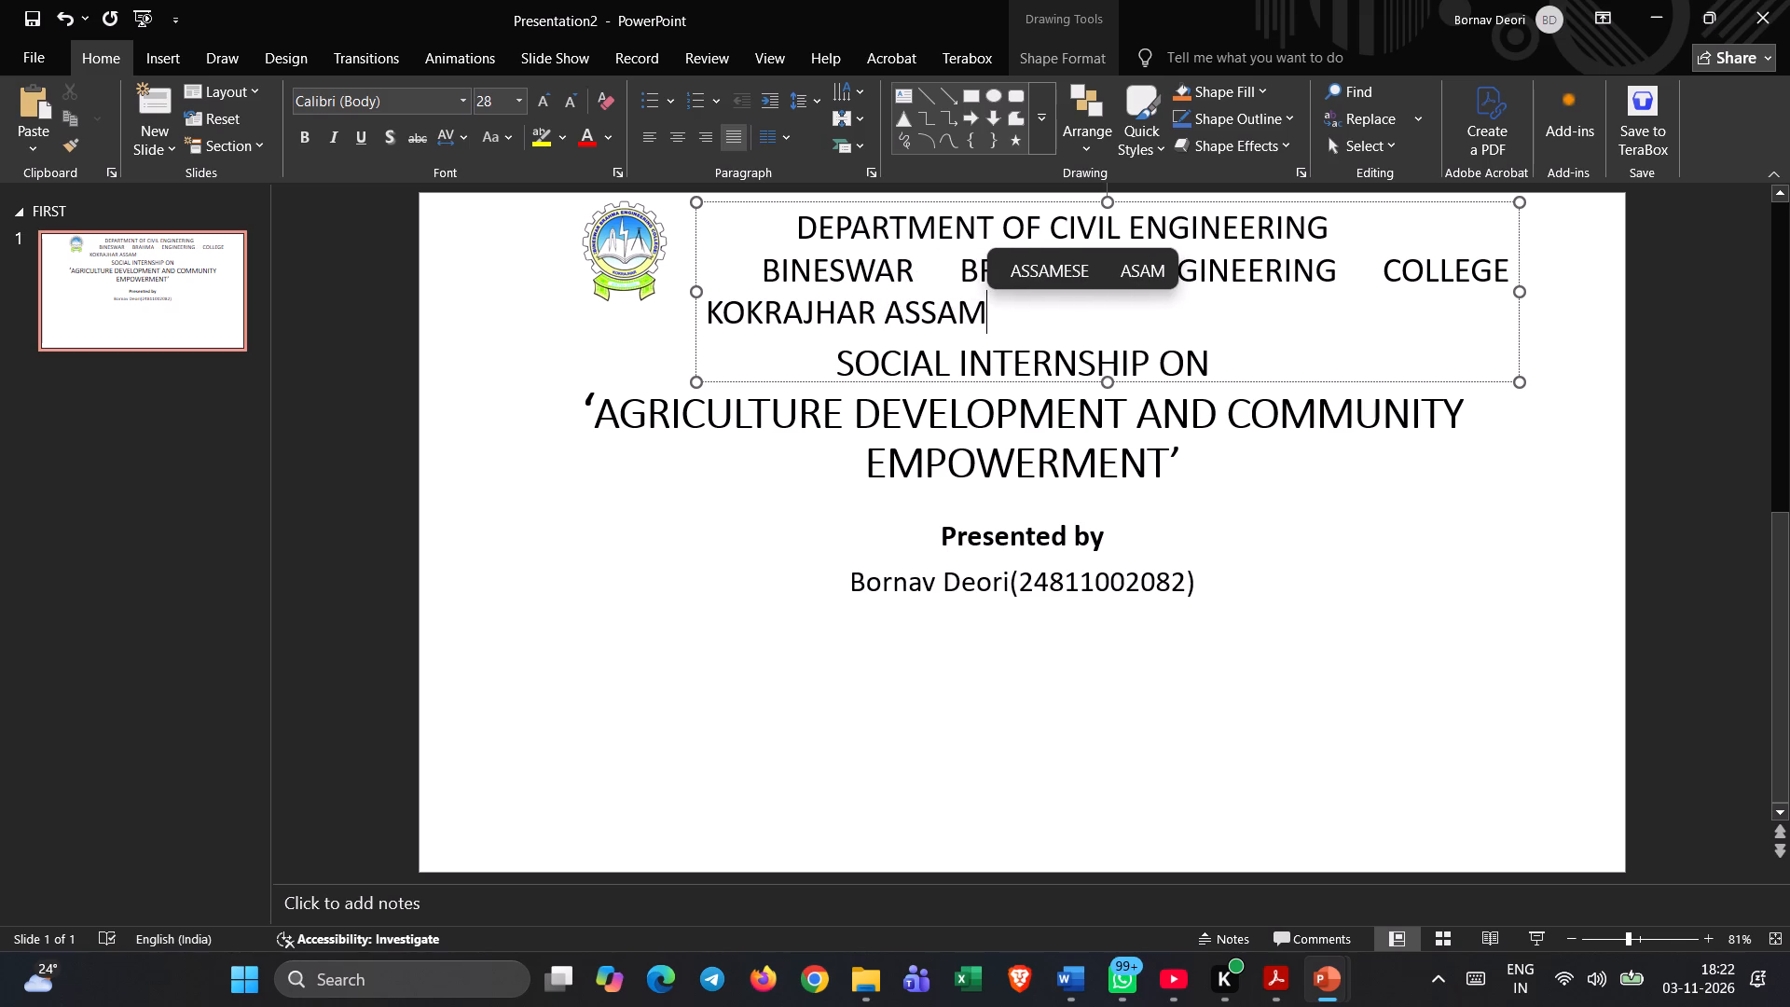
Remove all leading spaces from the college name line so it starts flush with the header text box.
left_click(760, 274)
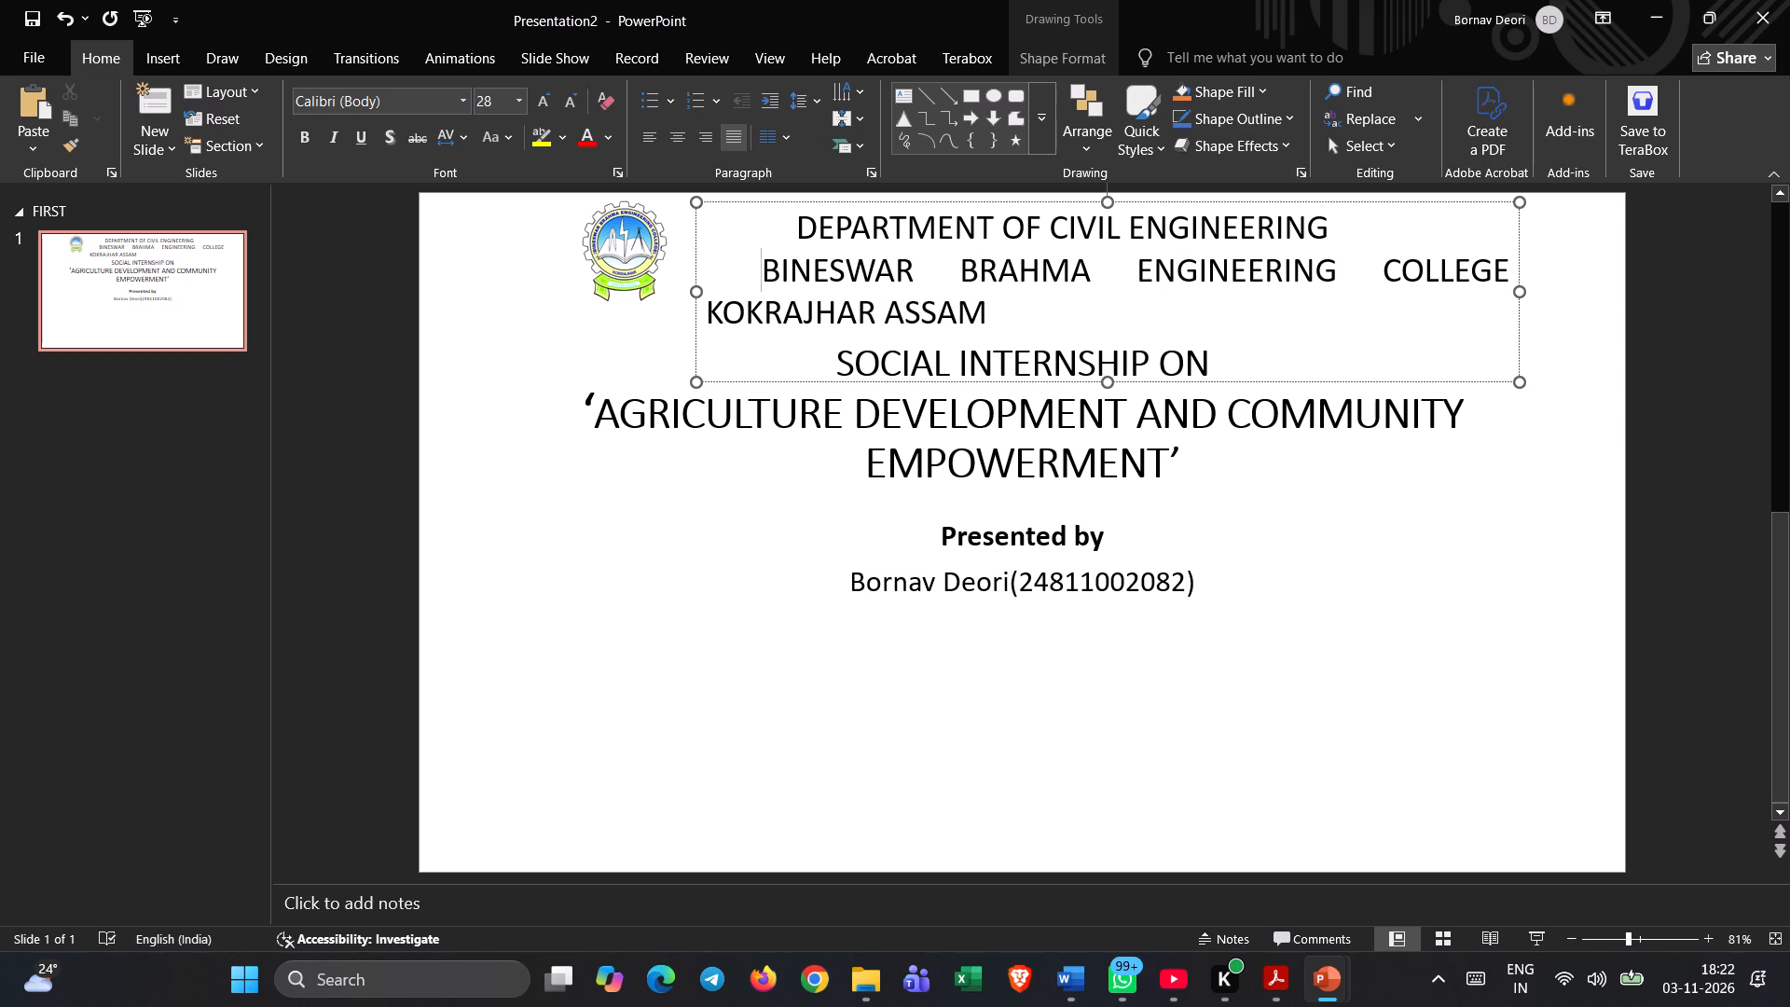
key("BackSpace")
key("BackSpace")
key("BackSpace")
key("BackSpace")
key("BackSpace")
key("BackSpace")
key("BackSpace")
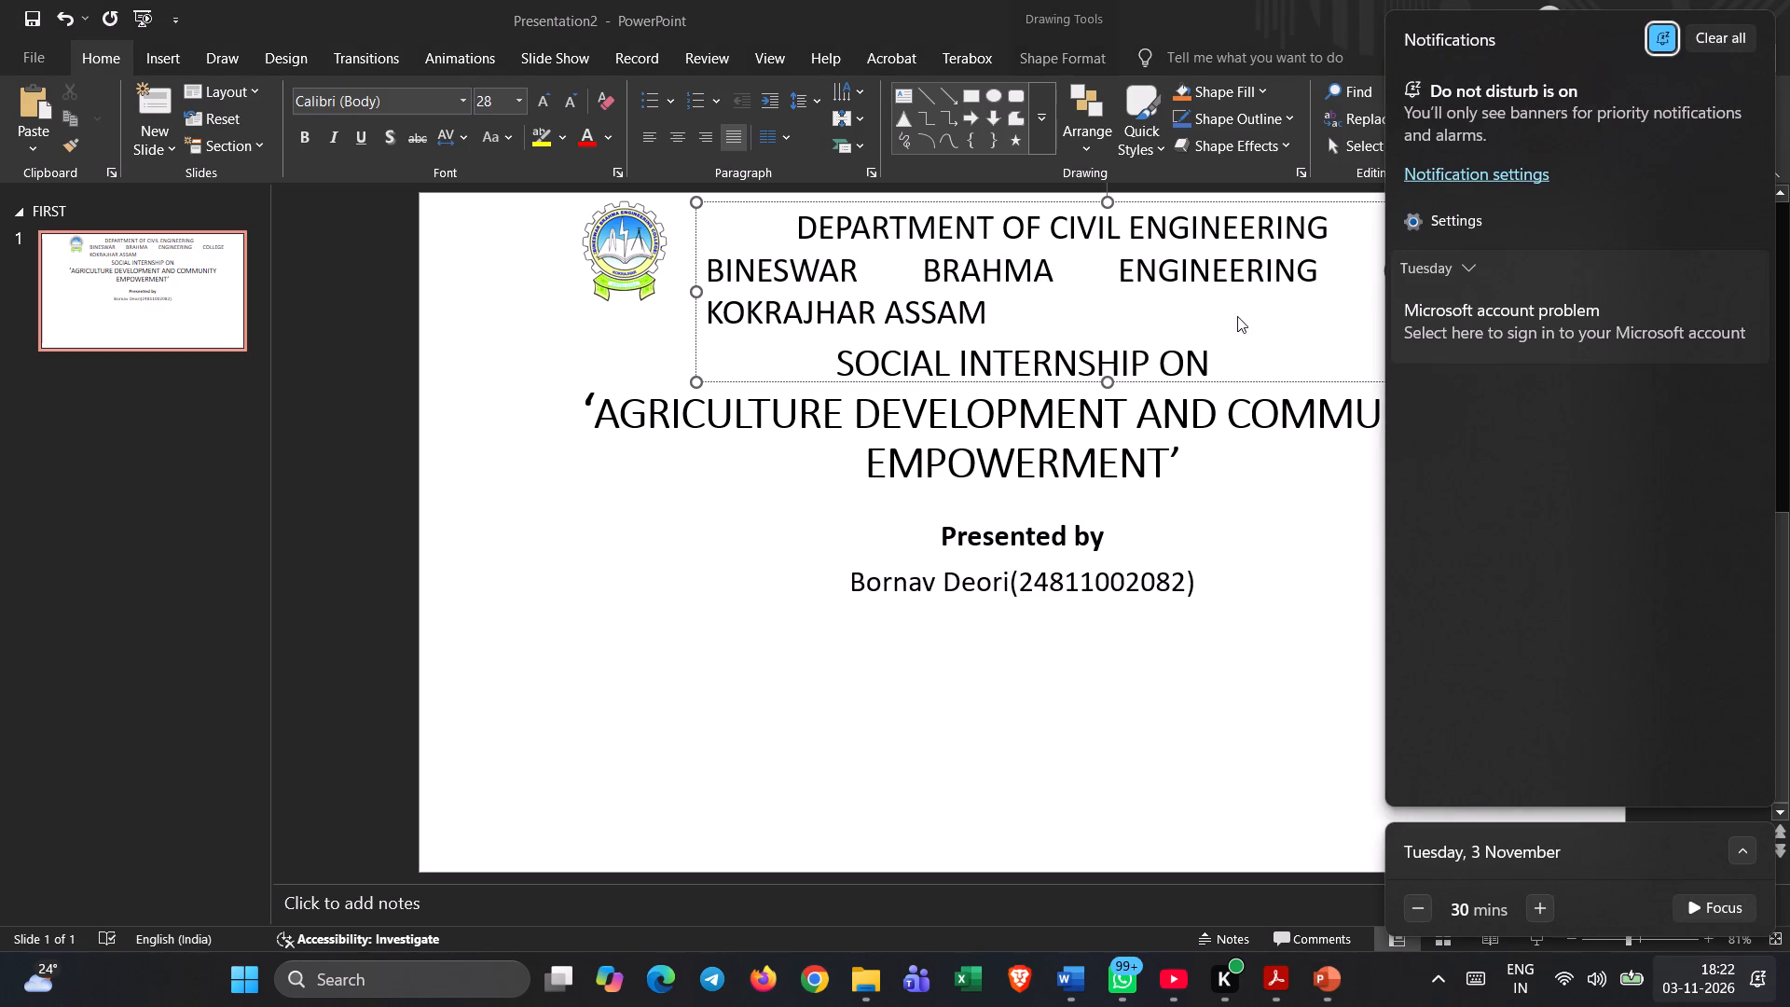
left_click(1238, 316)
Widen the header text box on the side away from the logo, almost to the slide's edge.
left_click_drag(1521, 292, 1581, 276)
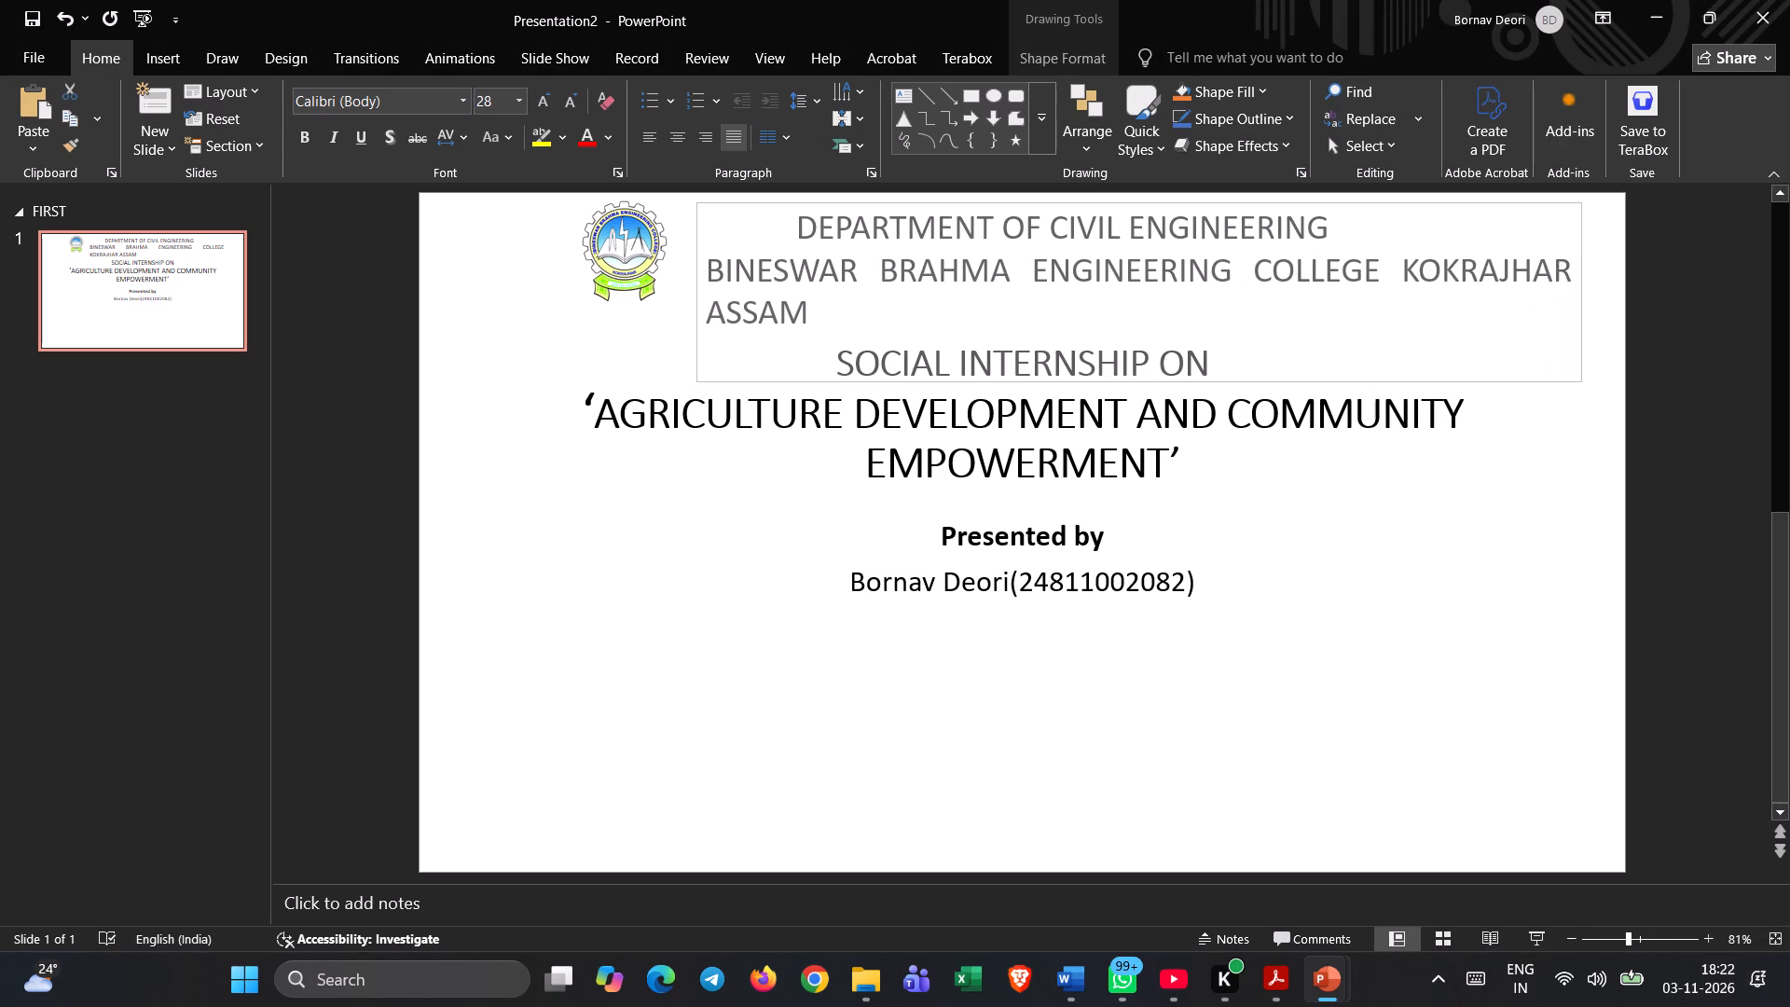
left_click_drag(1581, 276, 1615, 275)
Move the college logo horizontally away from the header text, towards the slide's near edge.
left_click(608, 266)
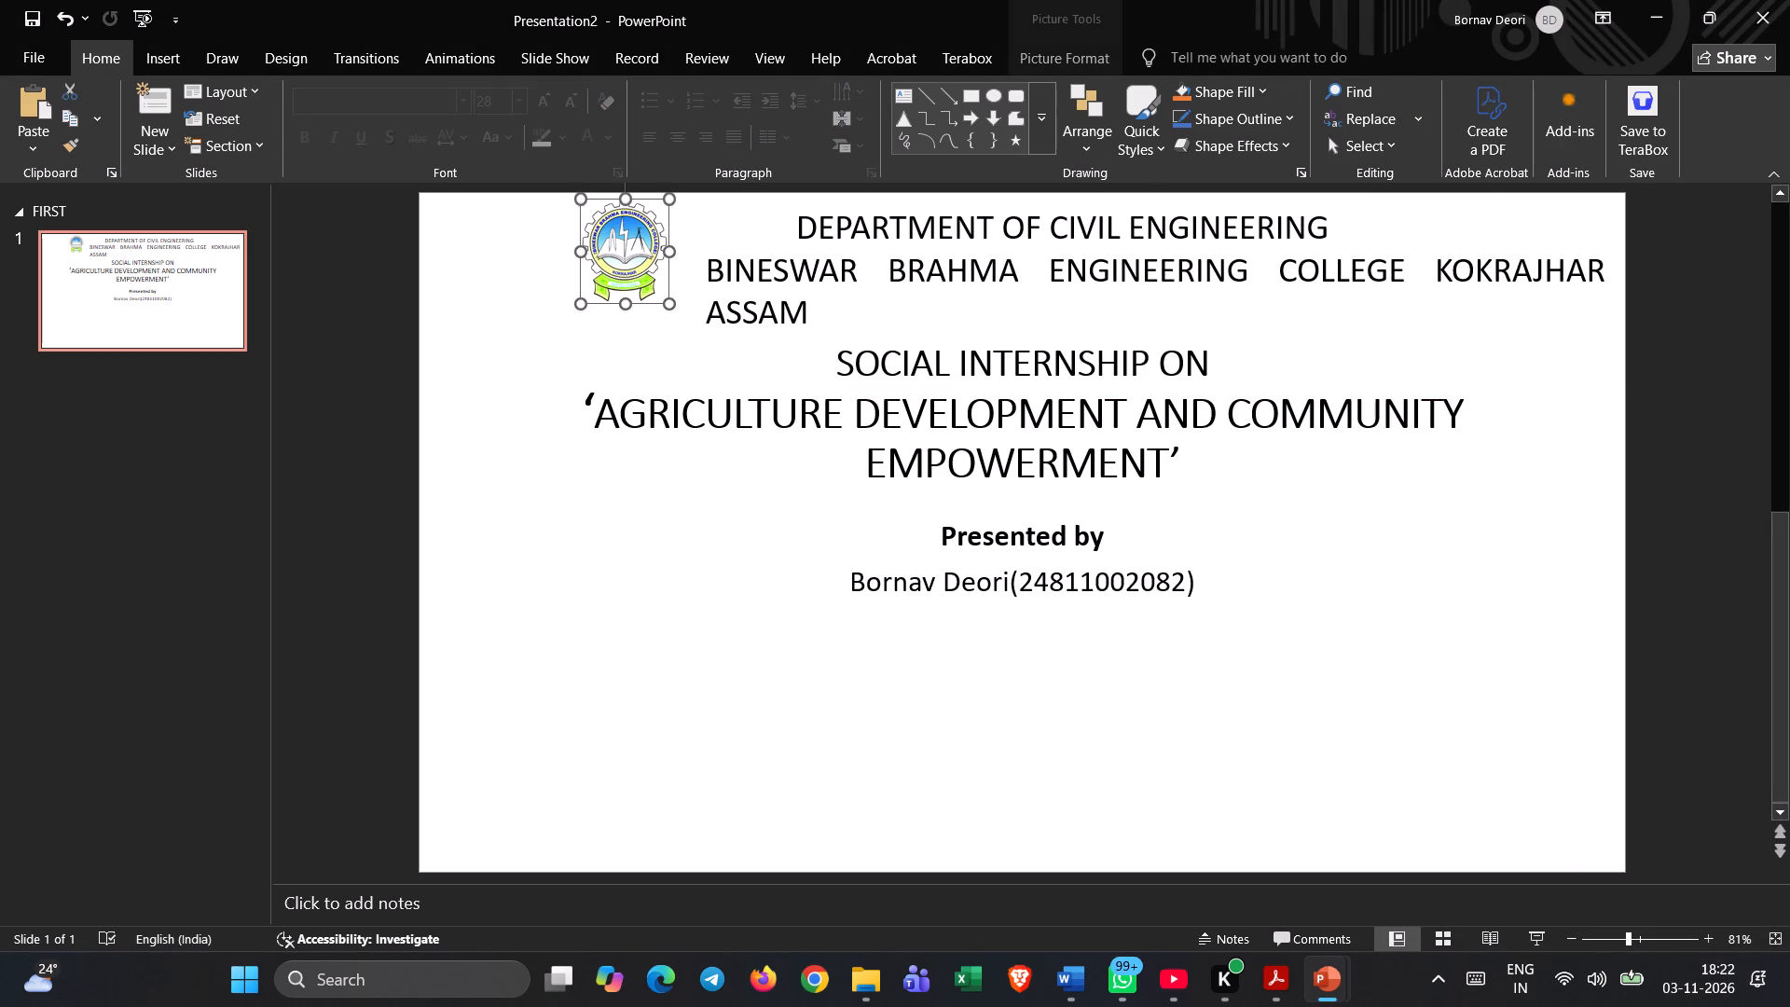
left_click_drag(612, 261, 538, 264)
Extend the header text box towards the logo until it meets it and the college line fits on one row.
left_click(783, 271)
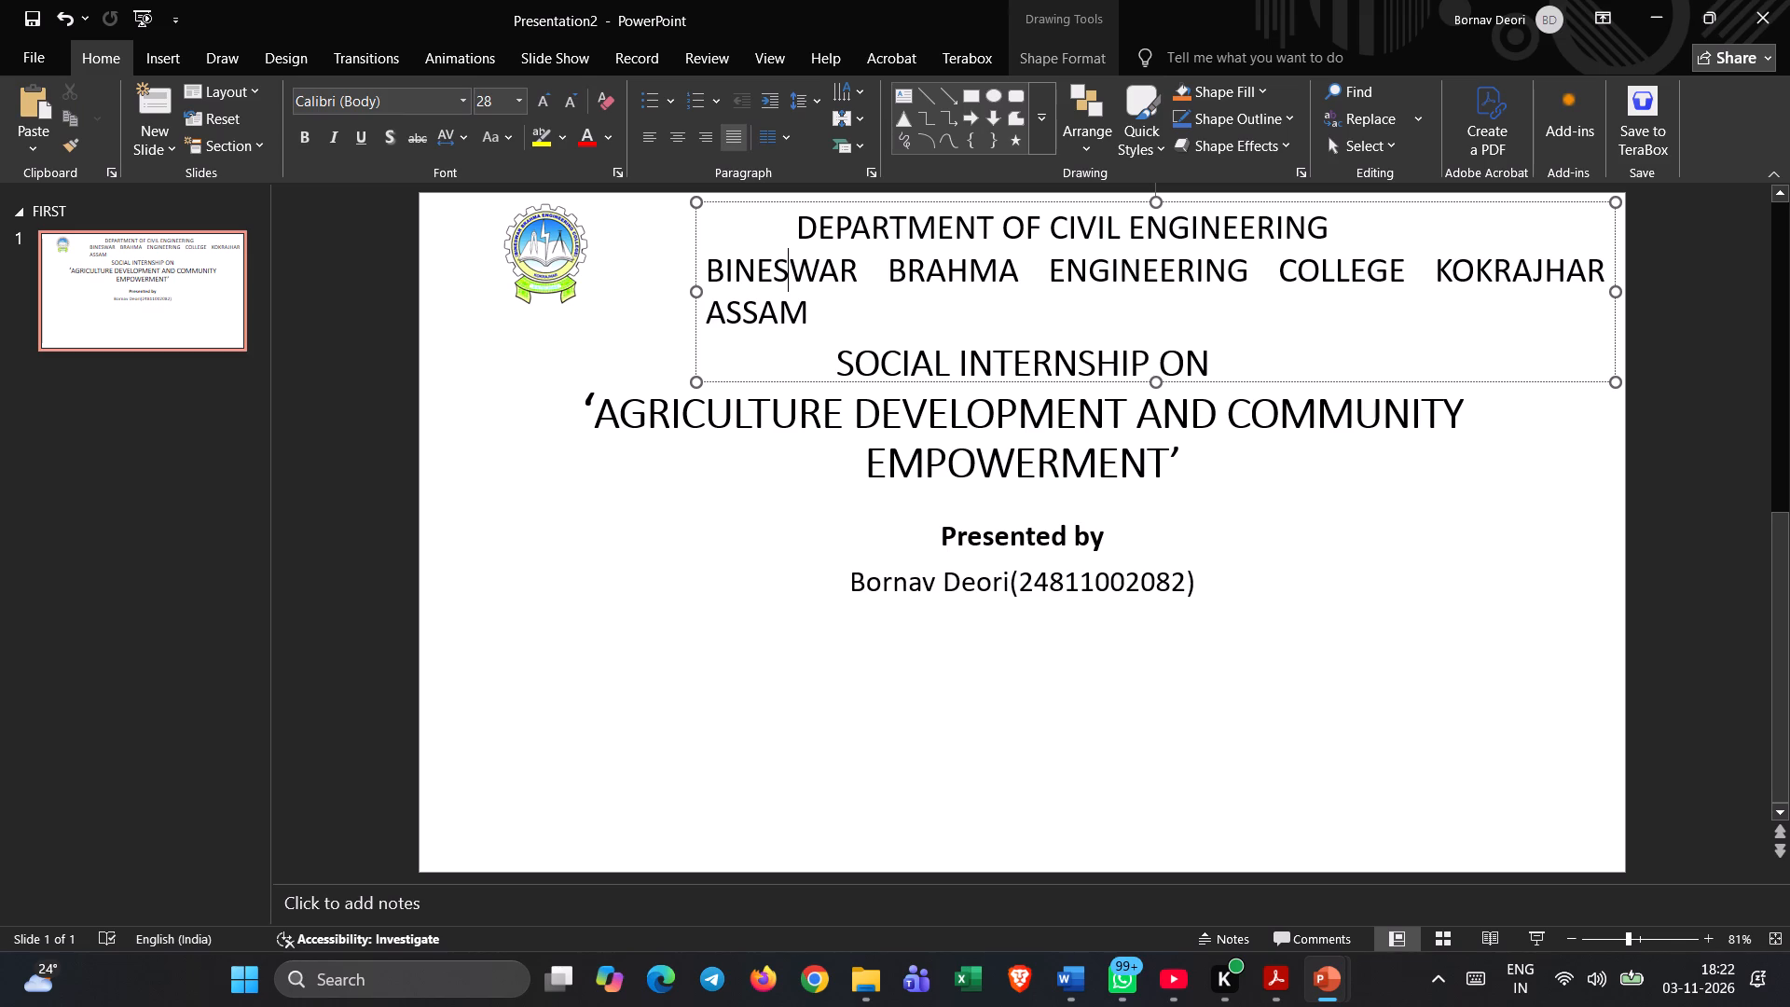
left_click_drag(694, 290, 621, 305)
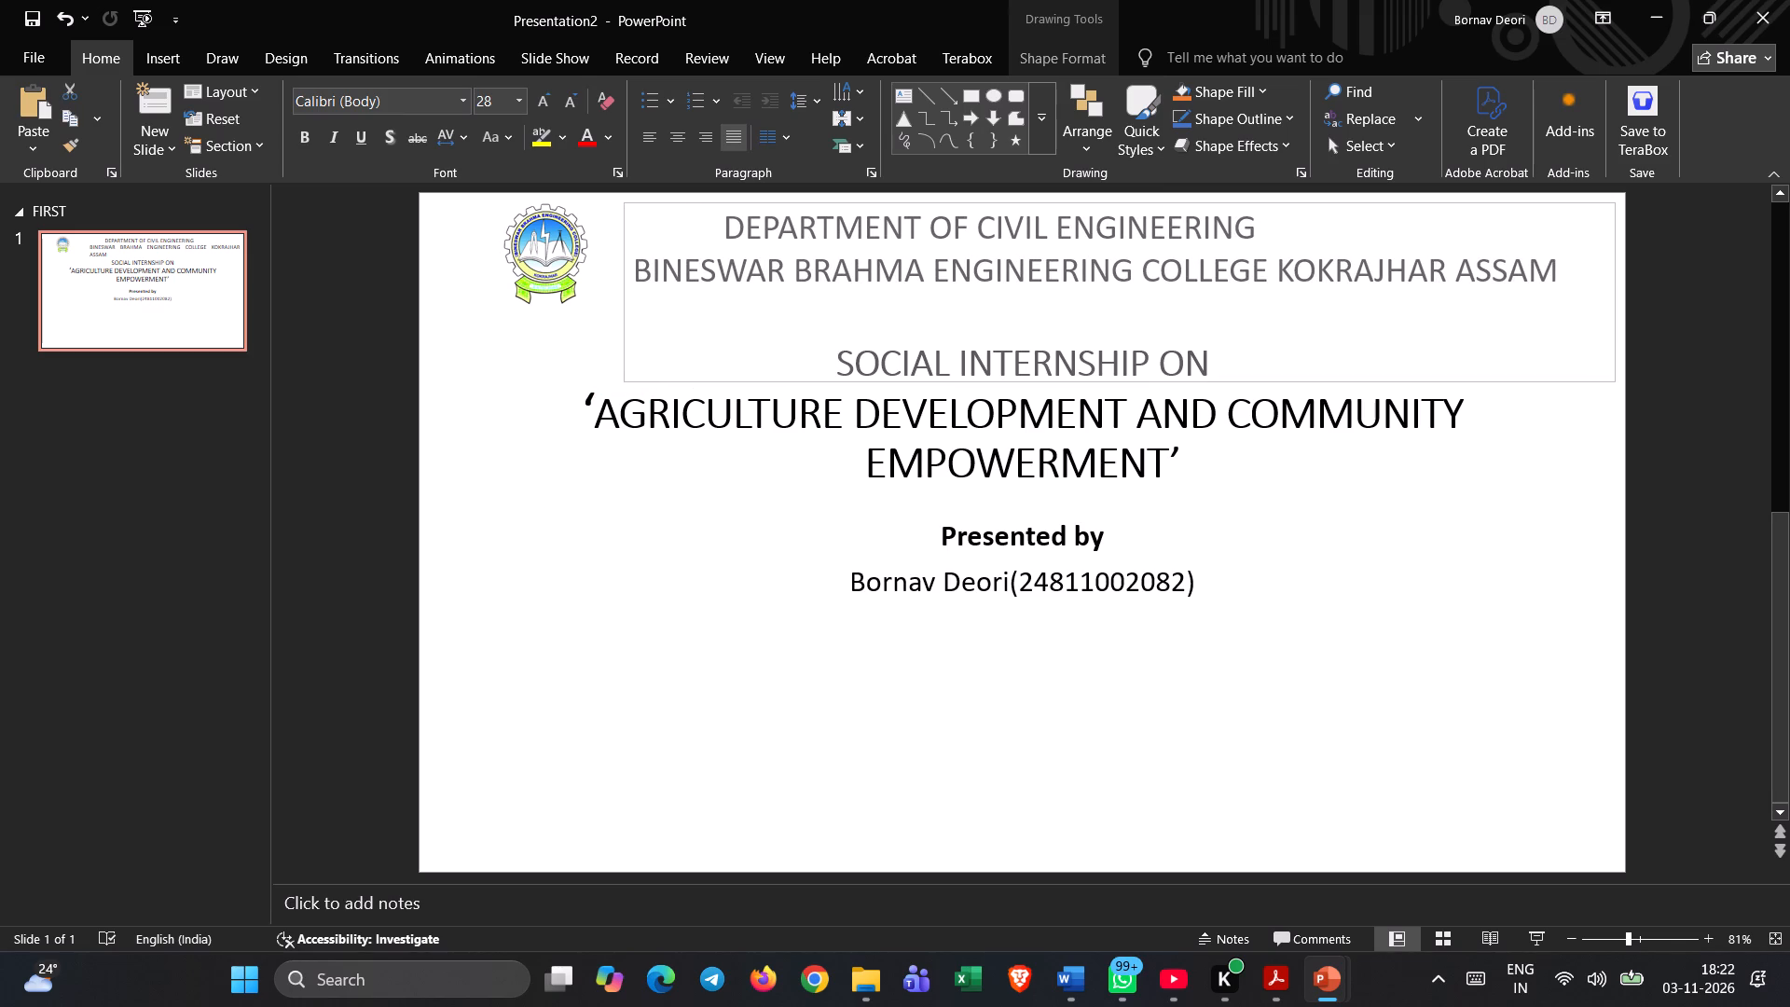
left_click_drag(621, 305, 588, 309)
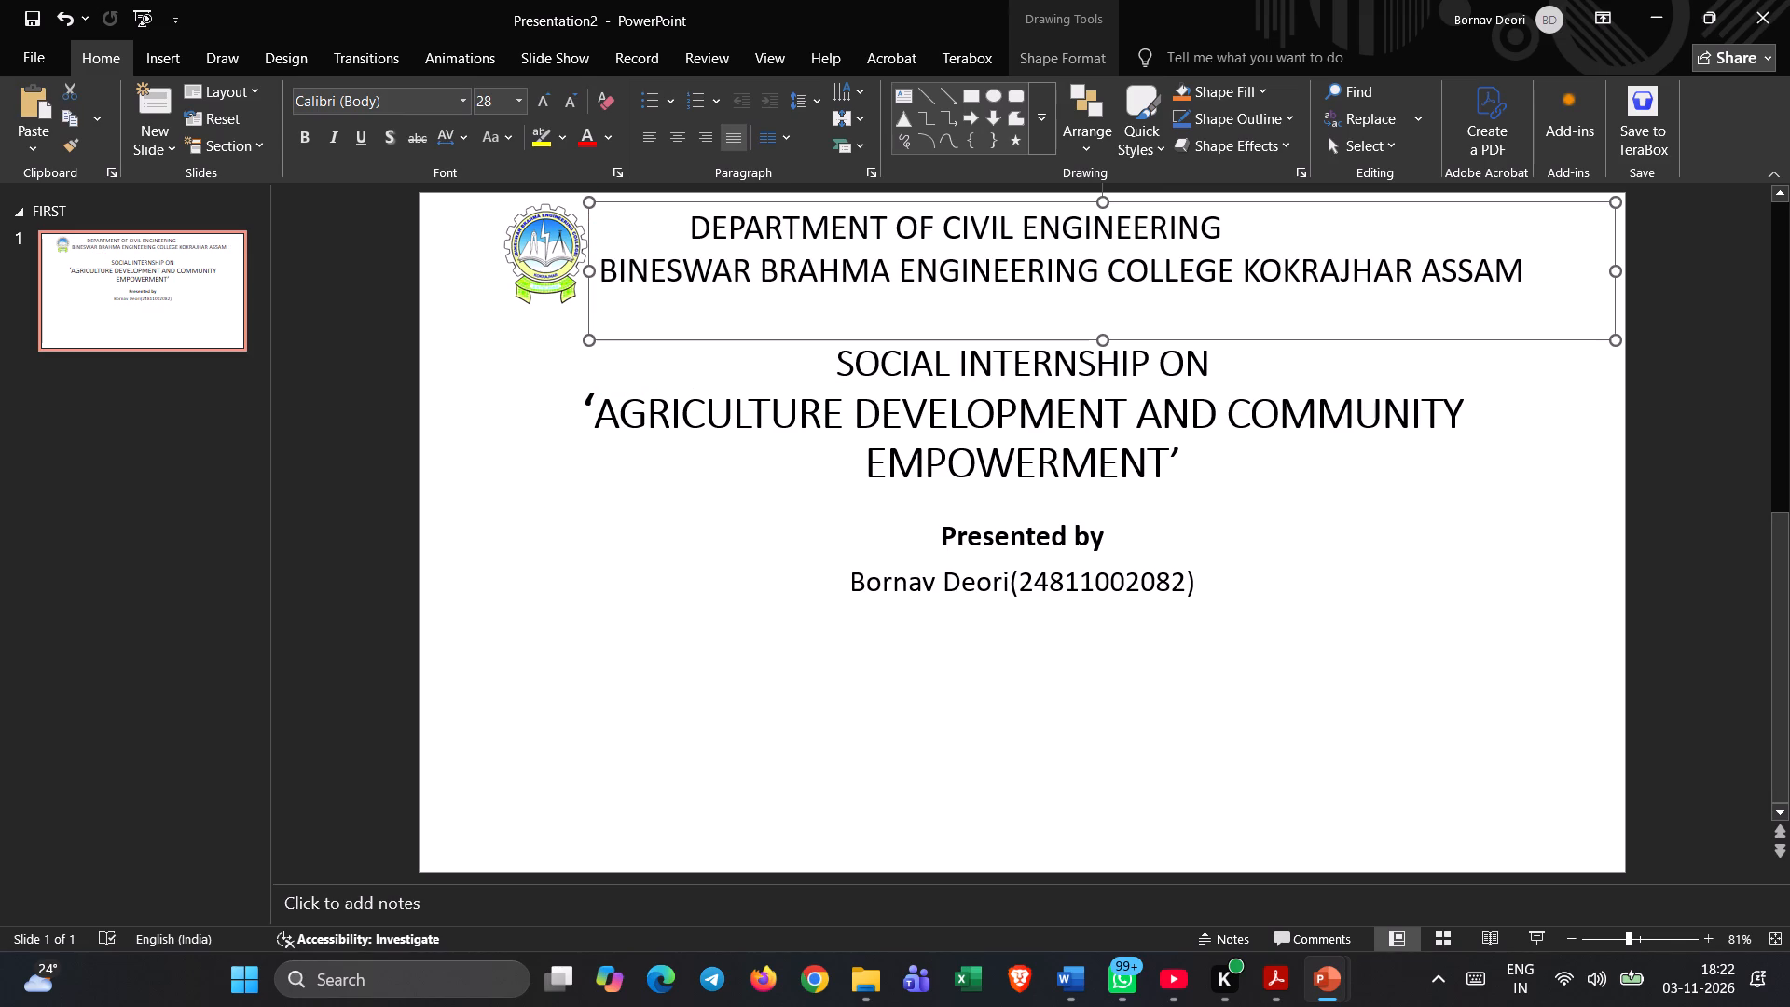
Indent the department heading by one more tab stop over the longer college name line.
left_click(688, 228)
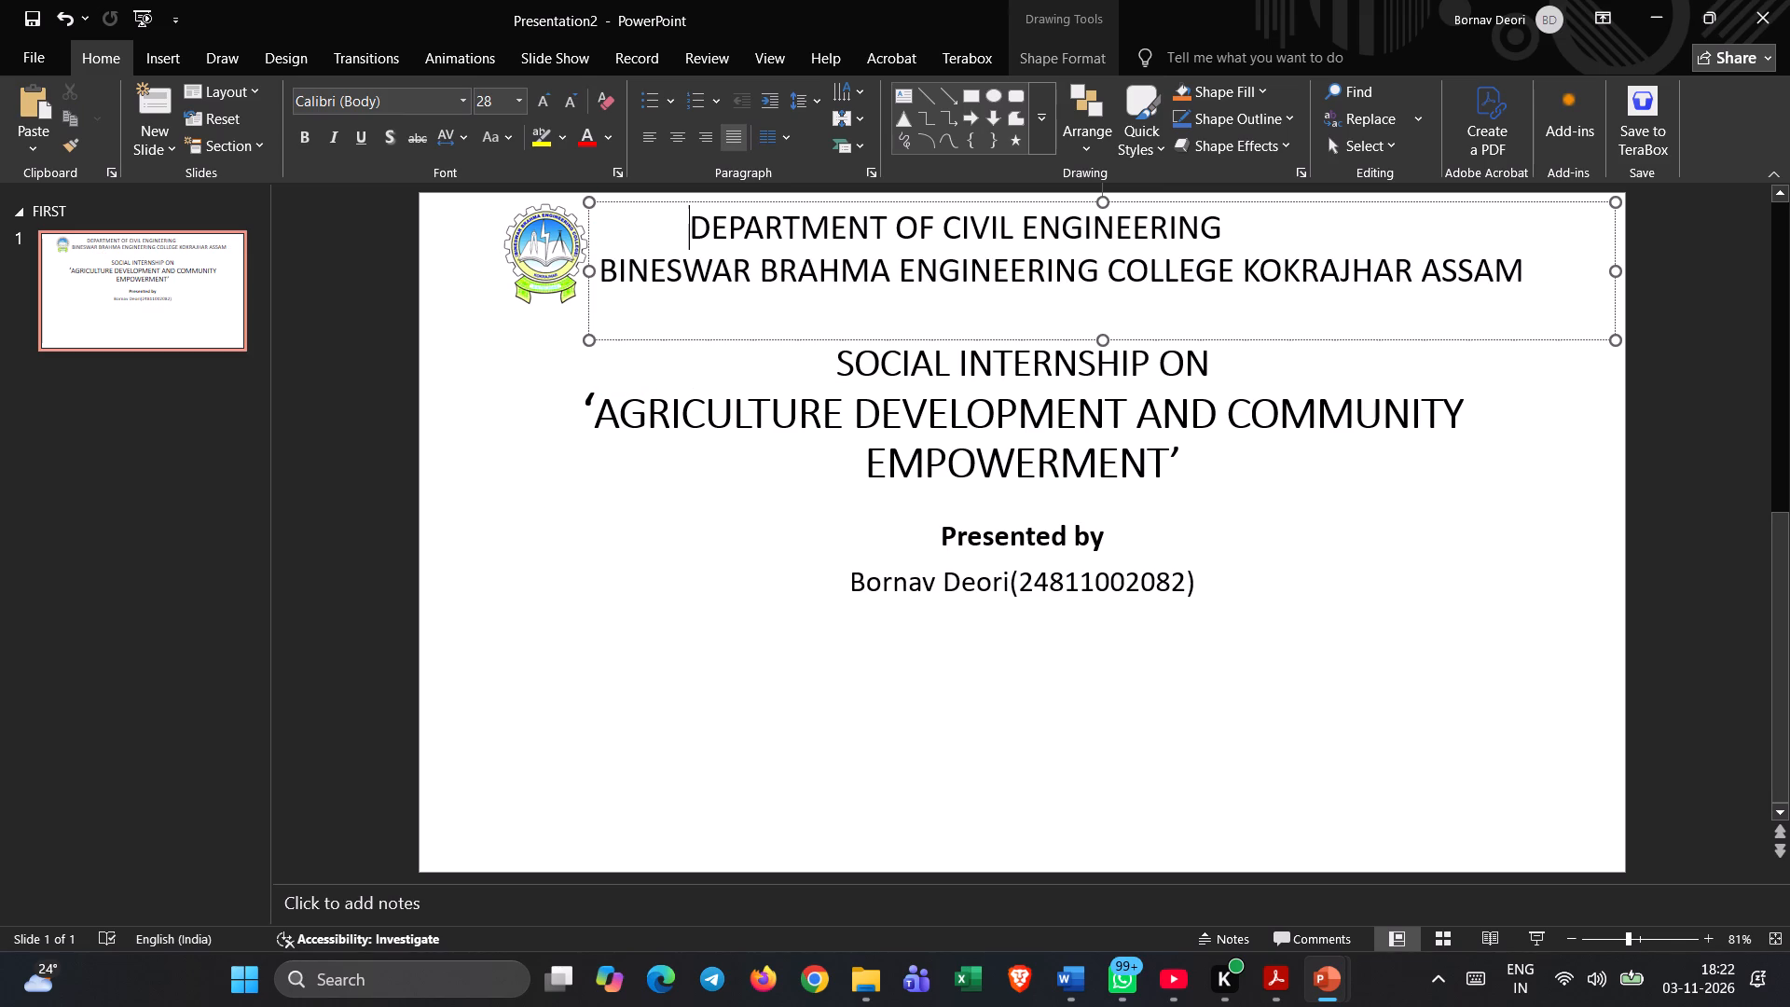
key("Tab")
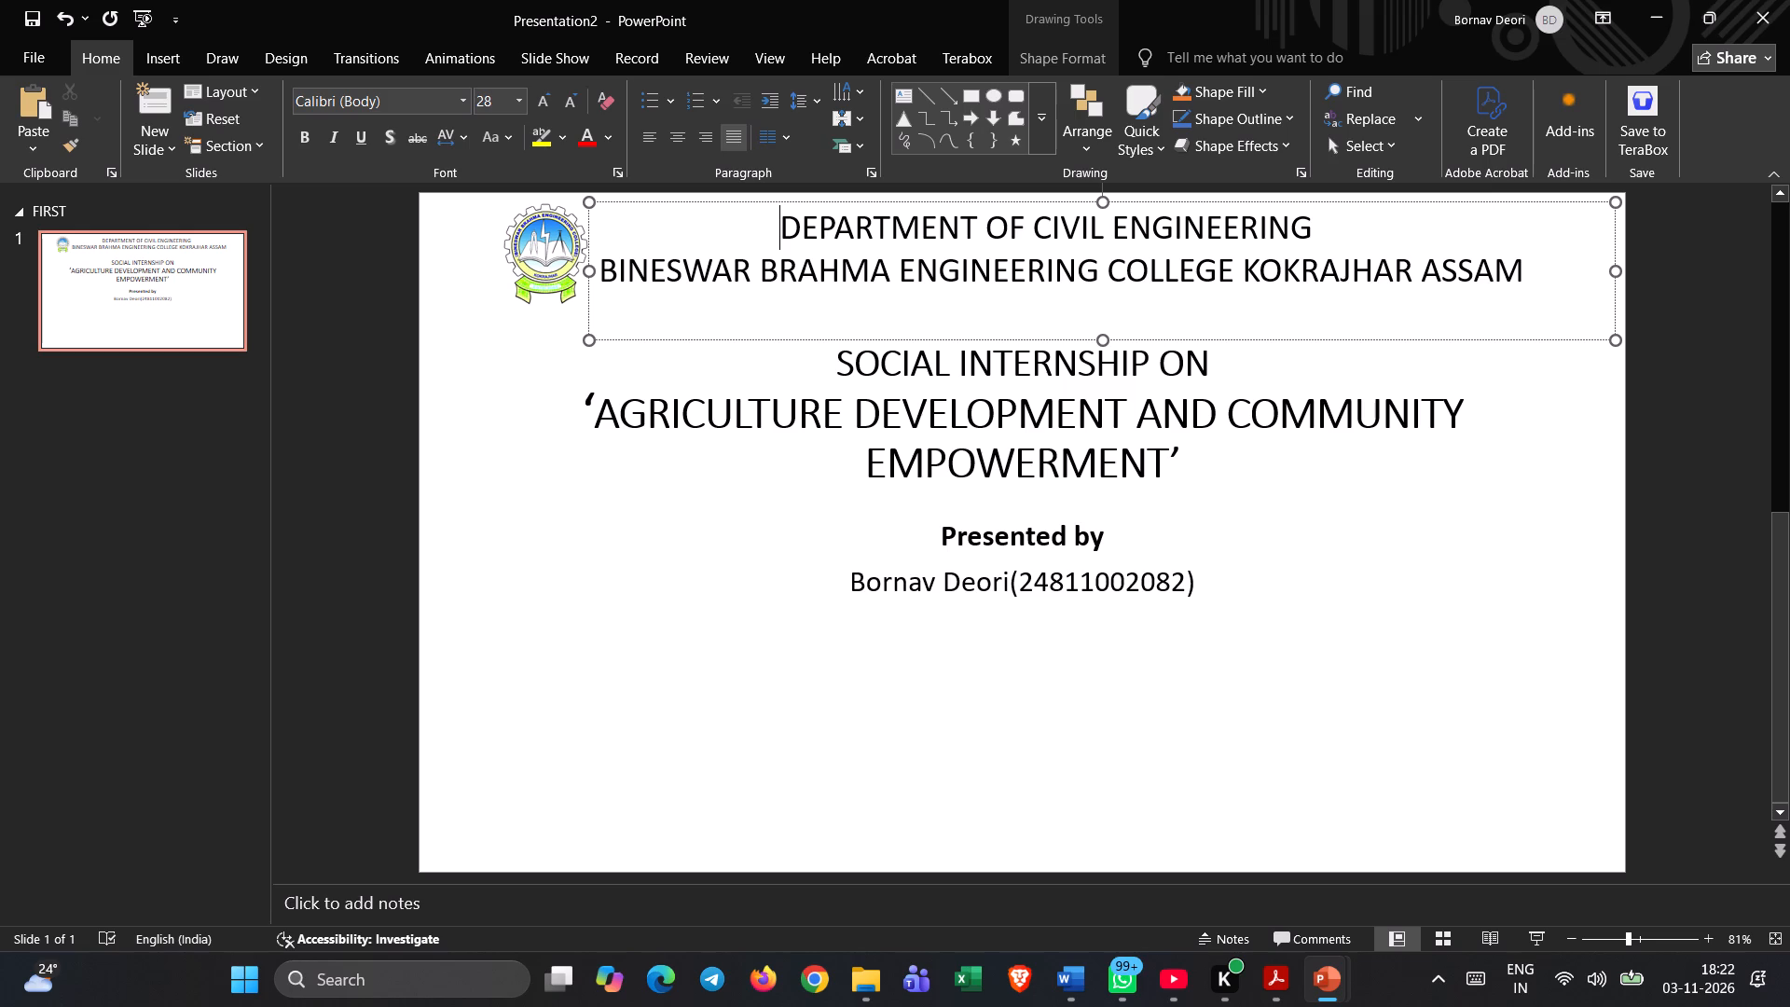
Set the whole college name line to the Calibri Light (Headings) font.
left_click(940, 305)
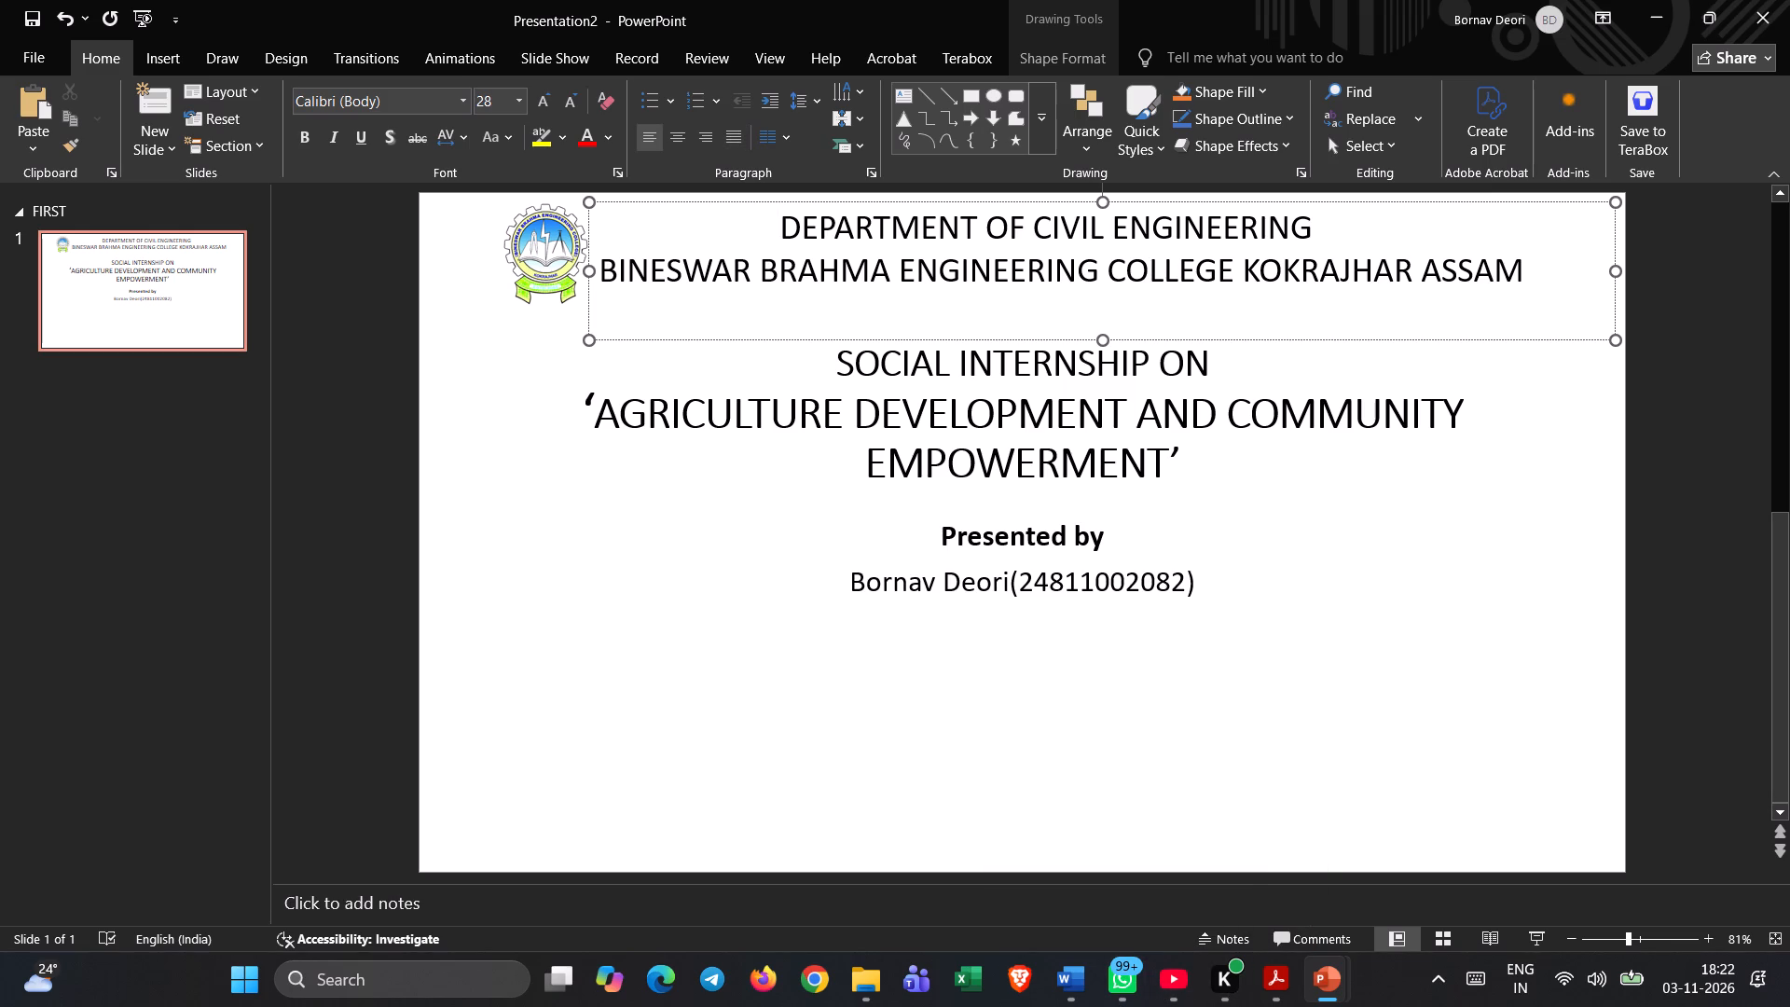
left_click_drag(603, 270, 1438, 280)
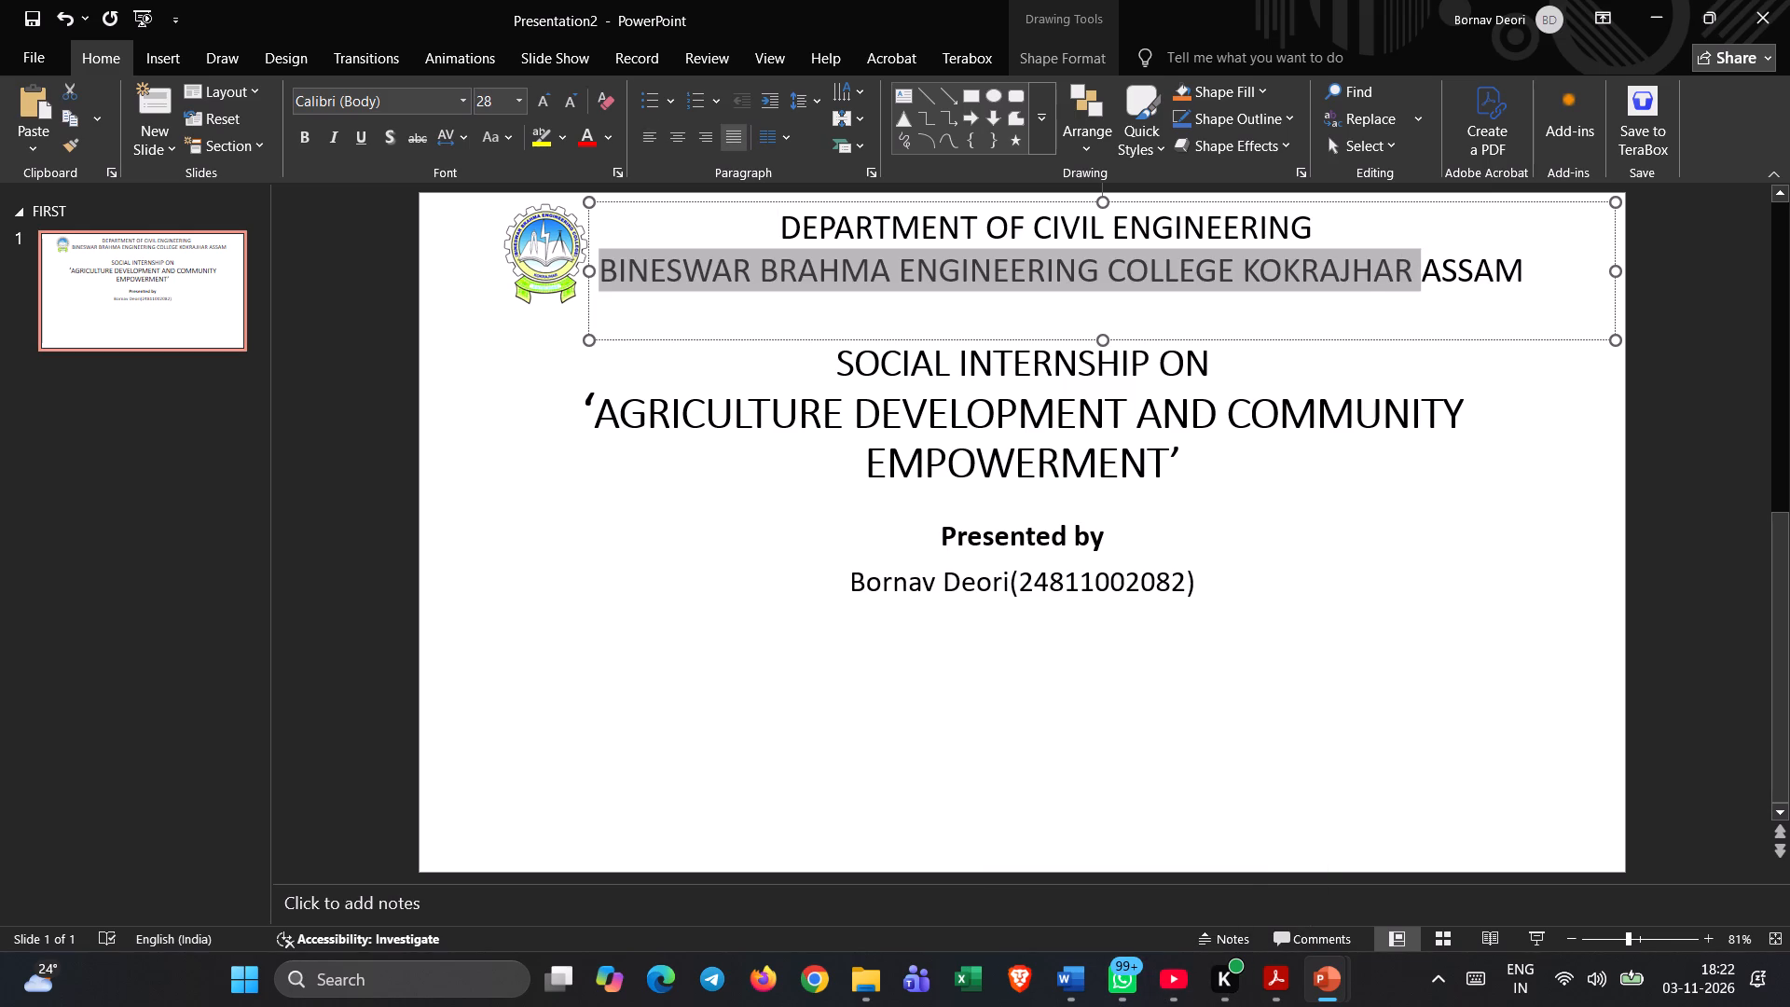
left_click_drag(1438, 280, 1507, 279)
left_click(1550, 206)
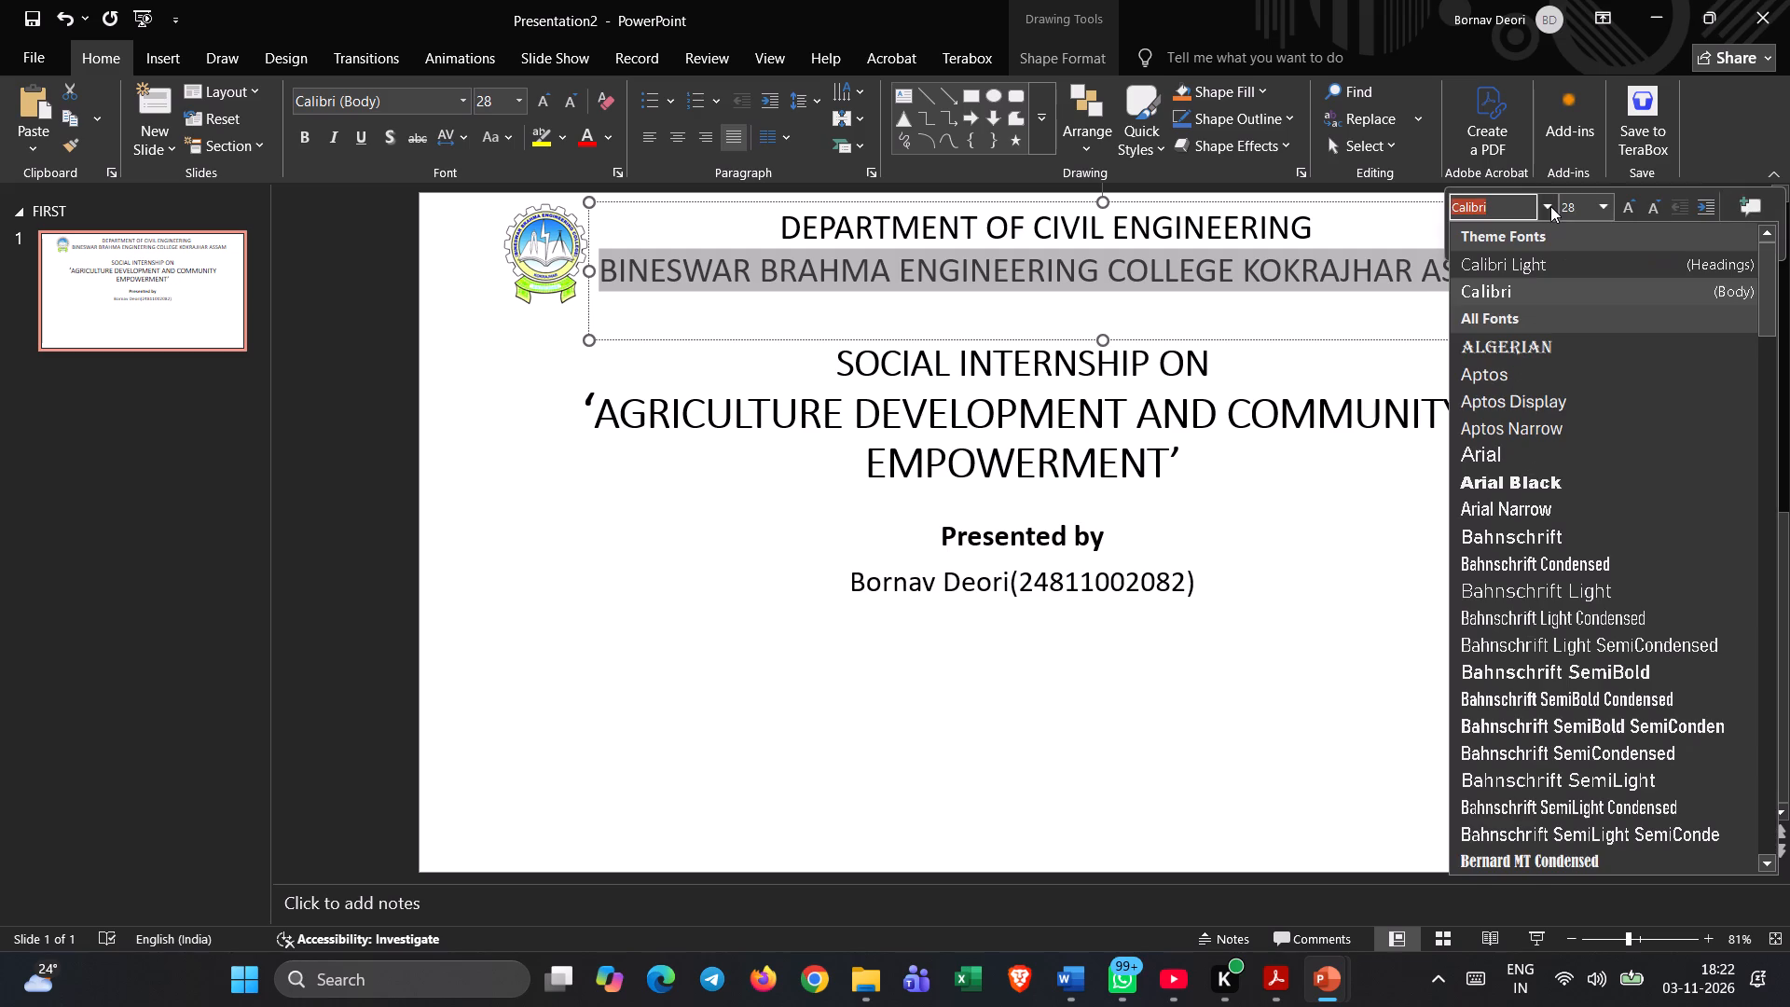
left_click(1544, 259)
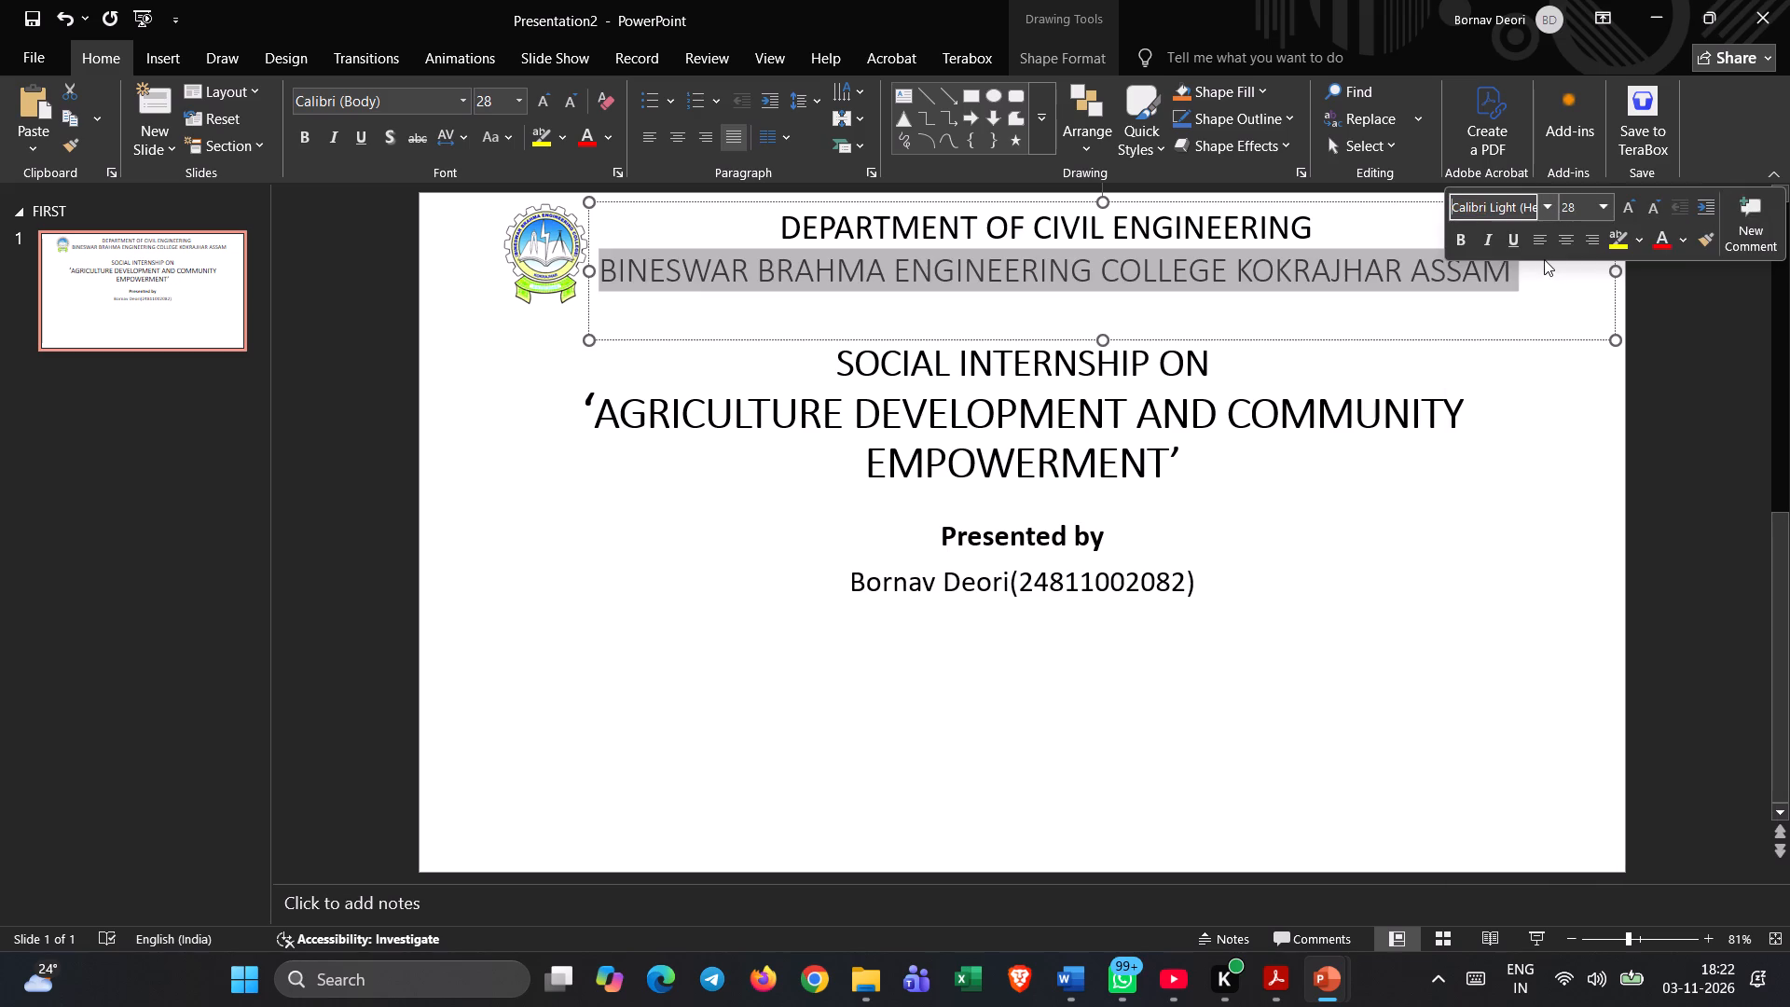
Make the department heading bold and set it to Calibri Light (Headings) at size 28.
left_click_drag(779, 229, 1296, 231)
left_click(1315, 189)
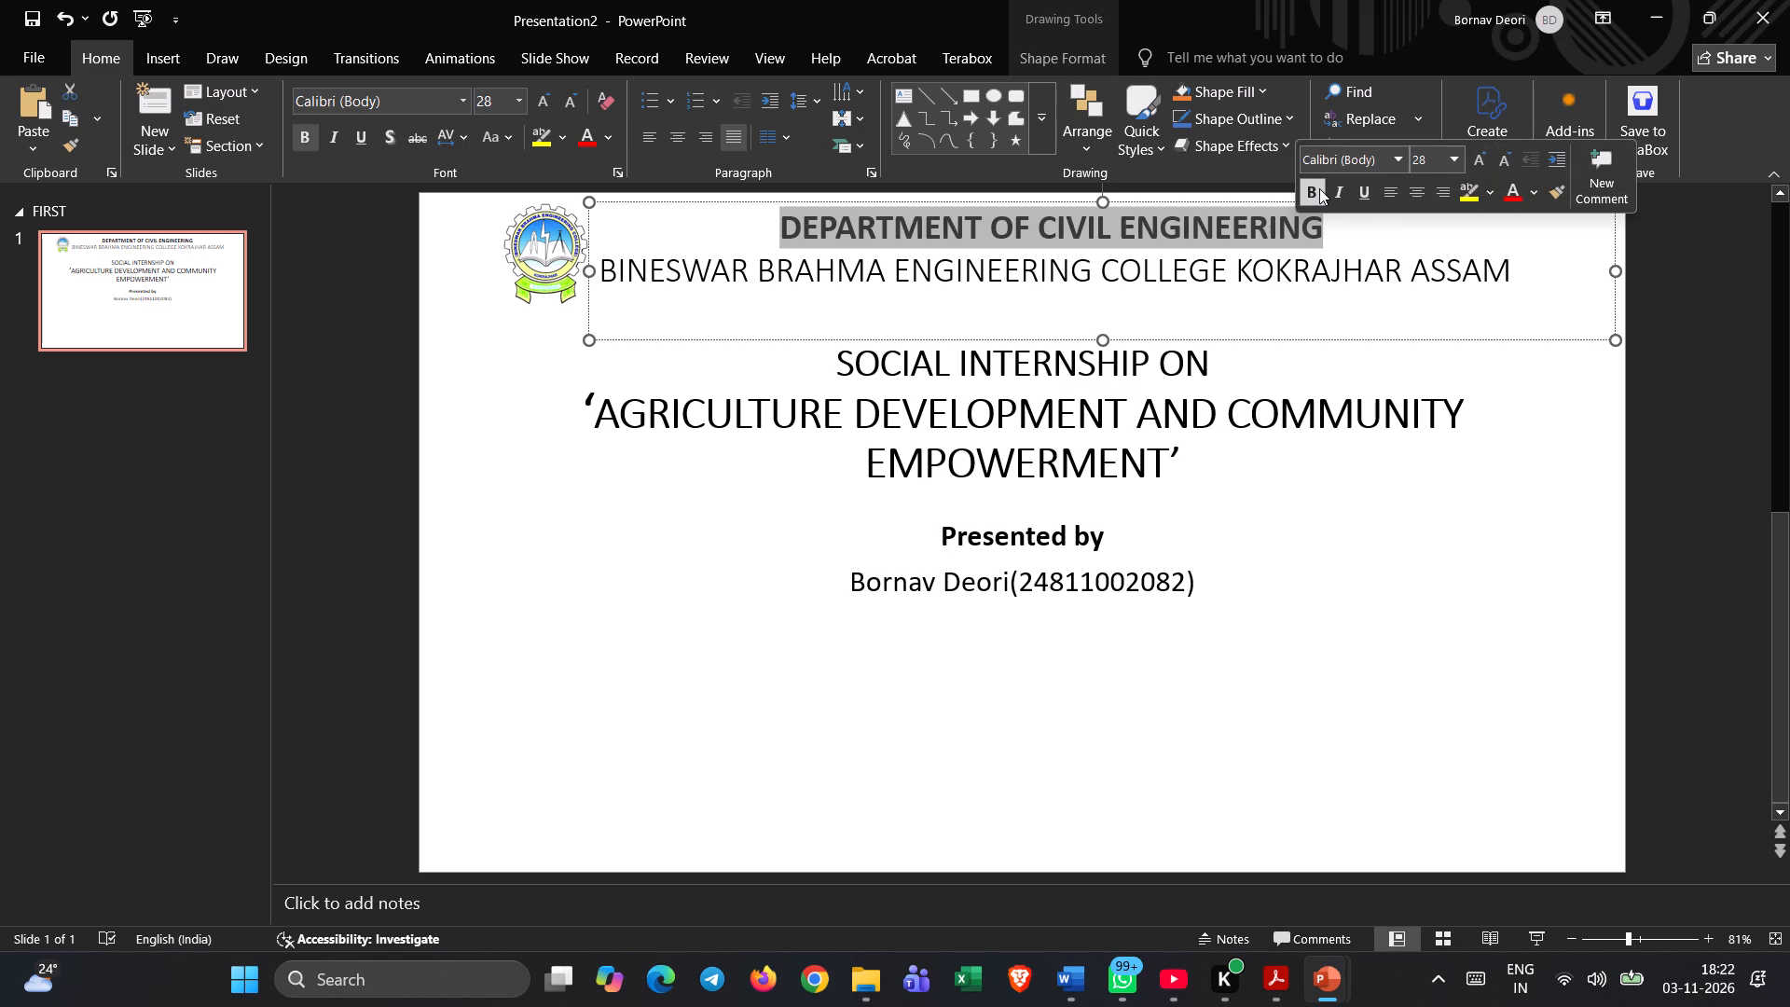
left_click(1397, 156)
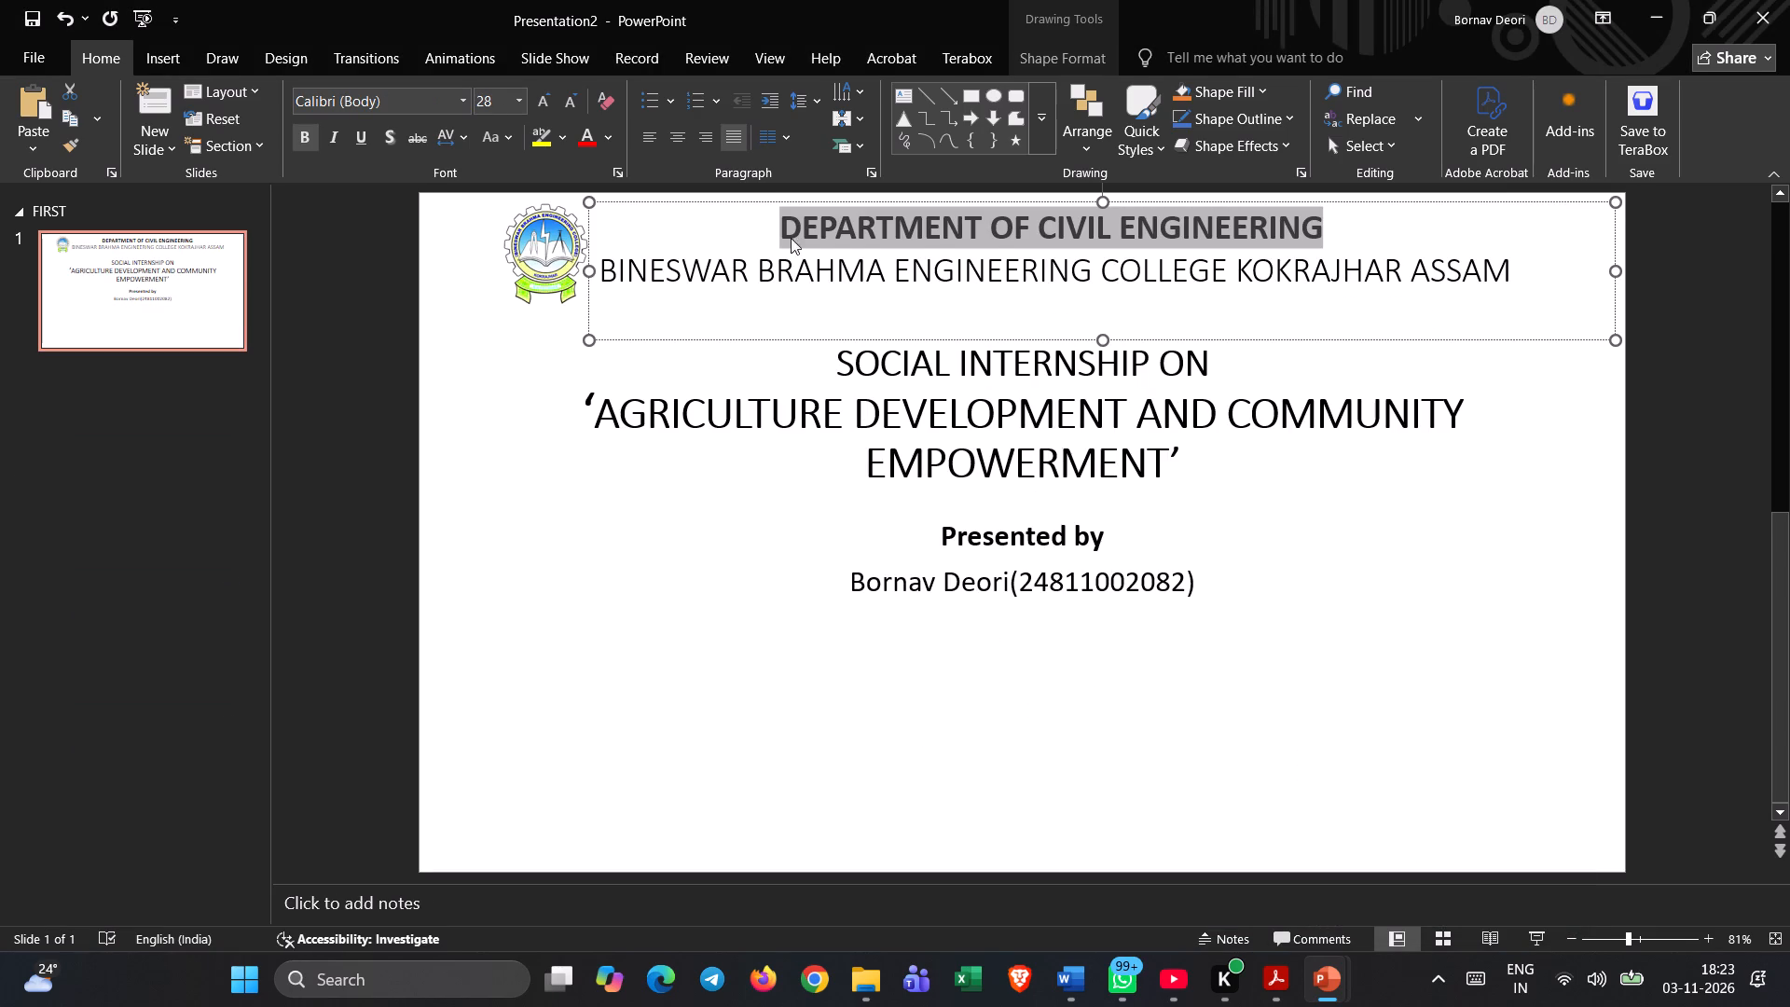
left_click(459, 97)
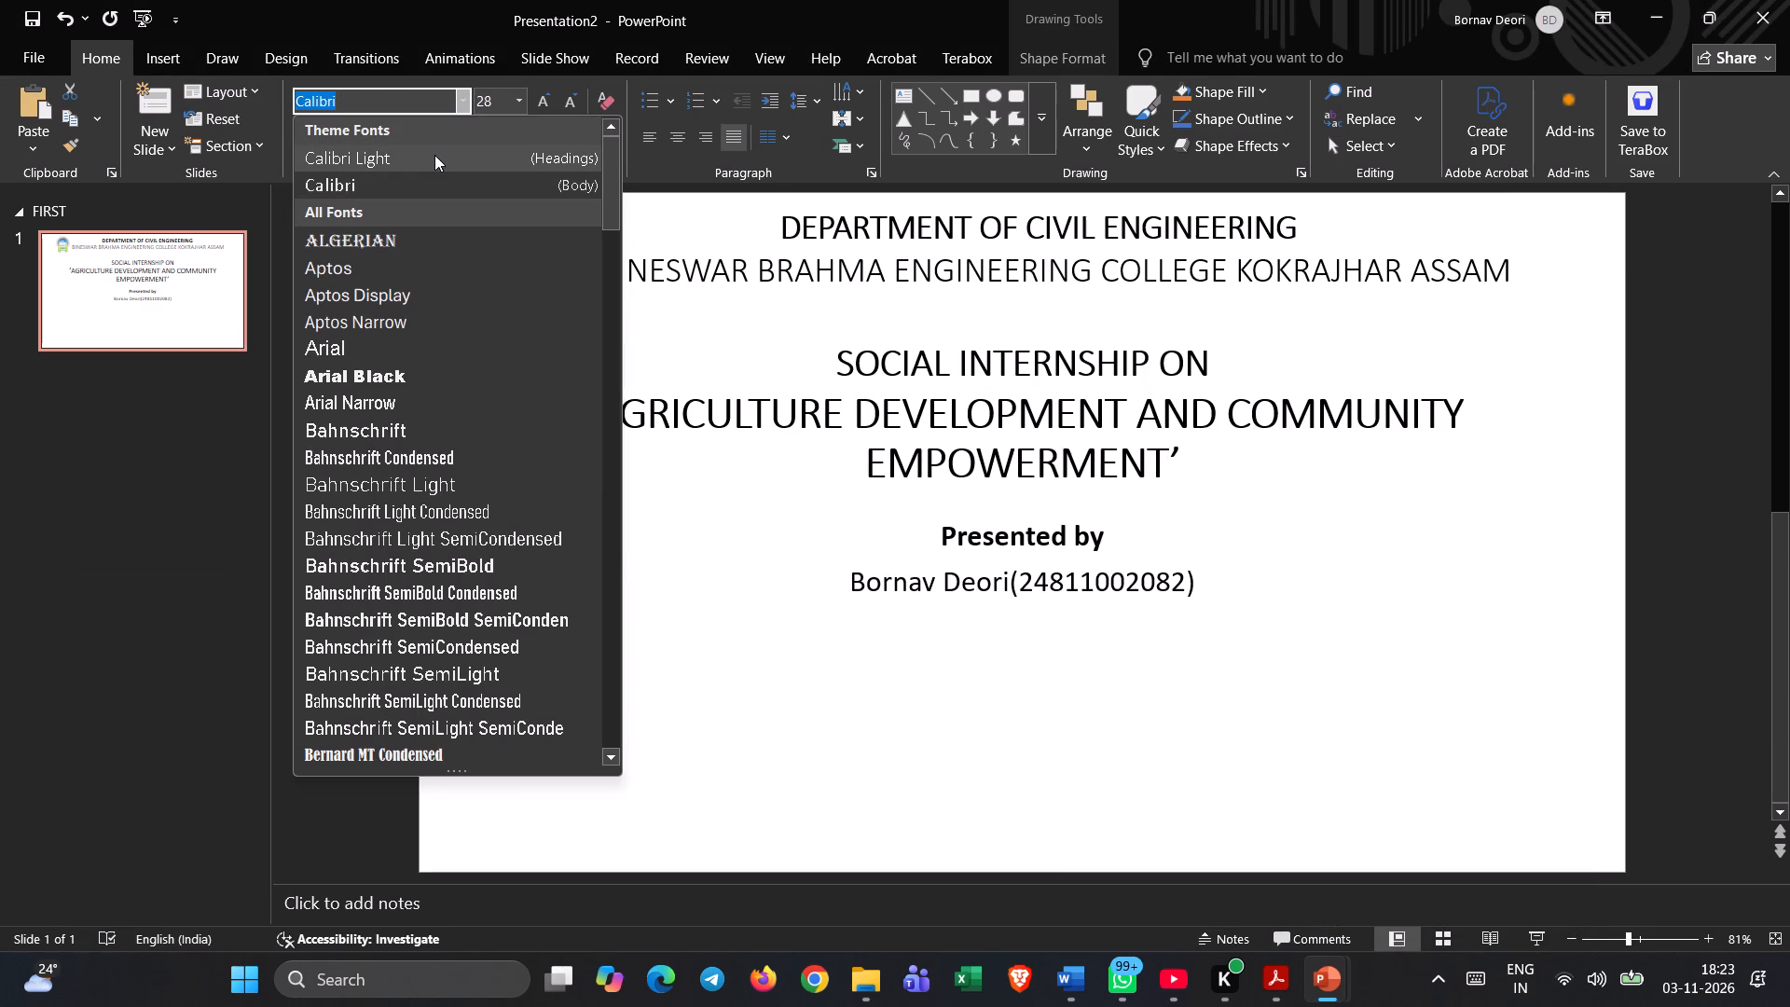
left_click(434, 155)
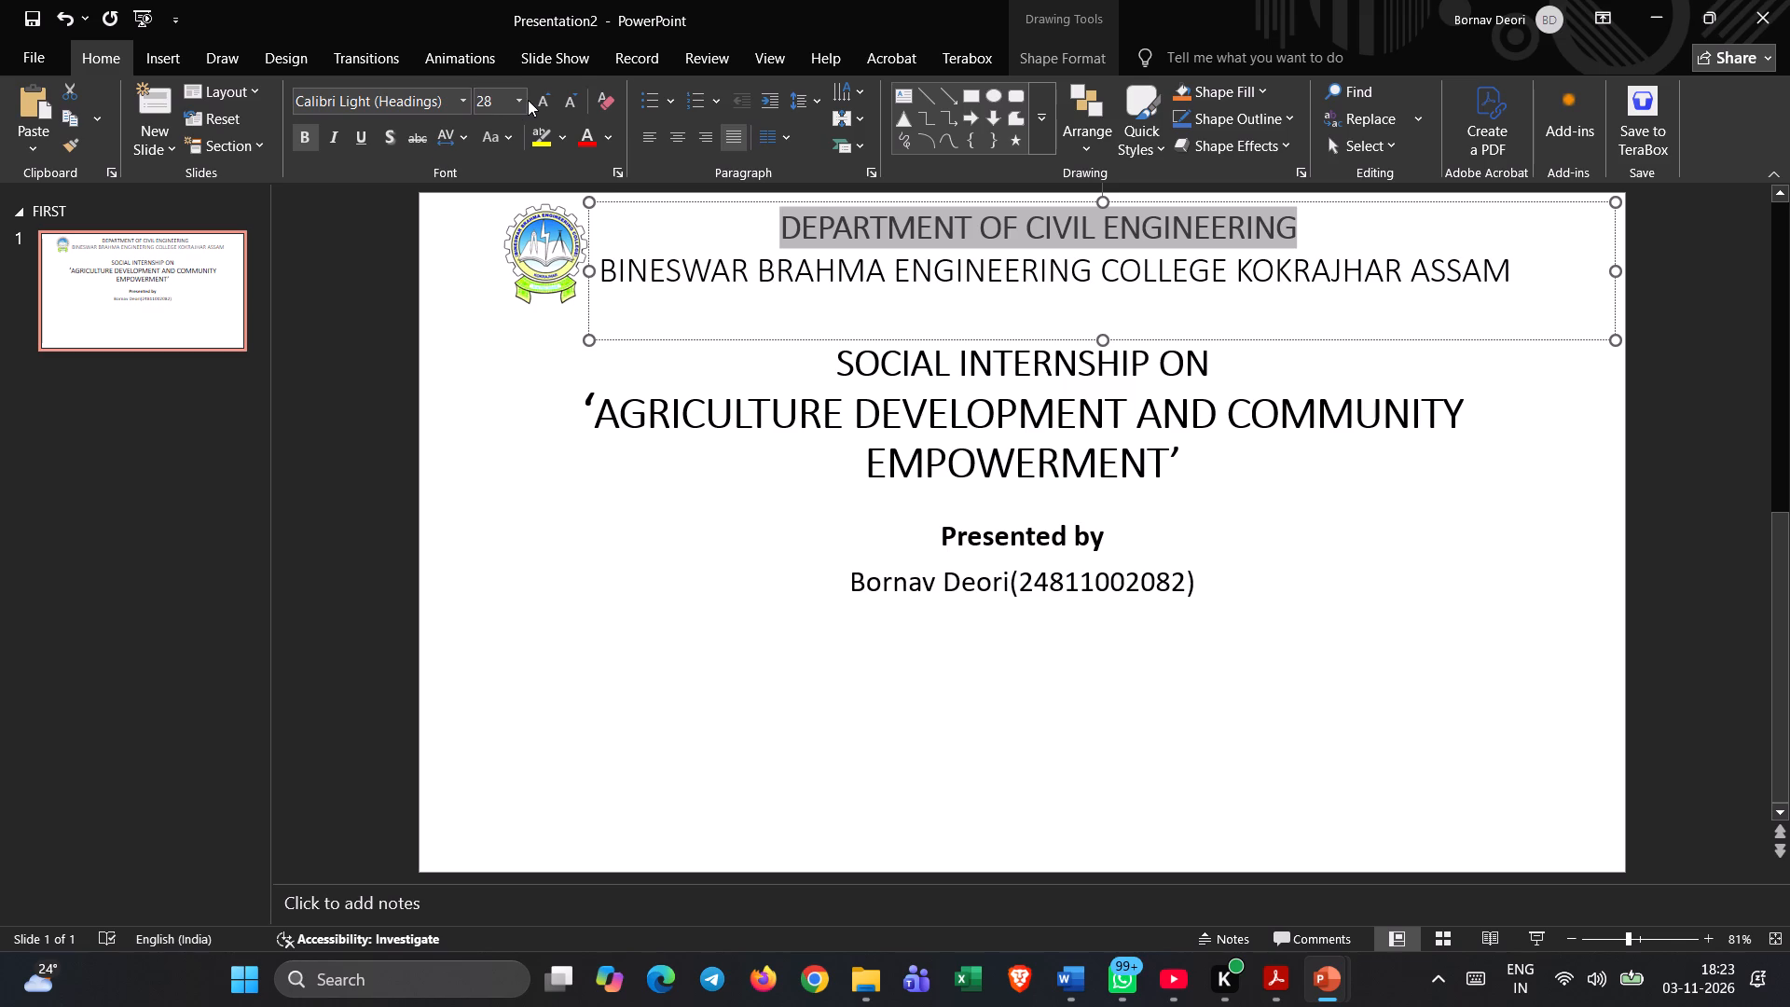
left_click(512, 103)
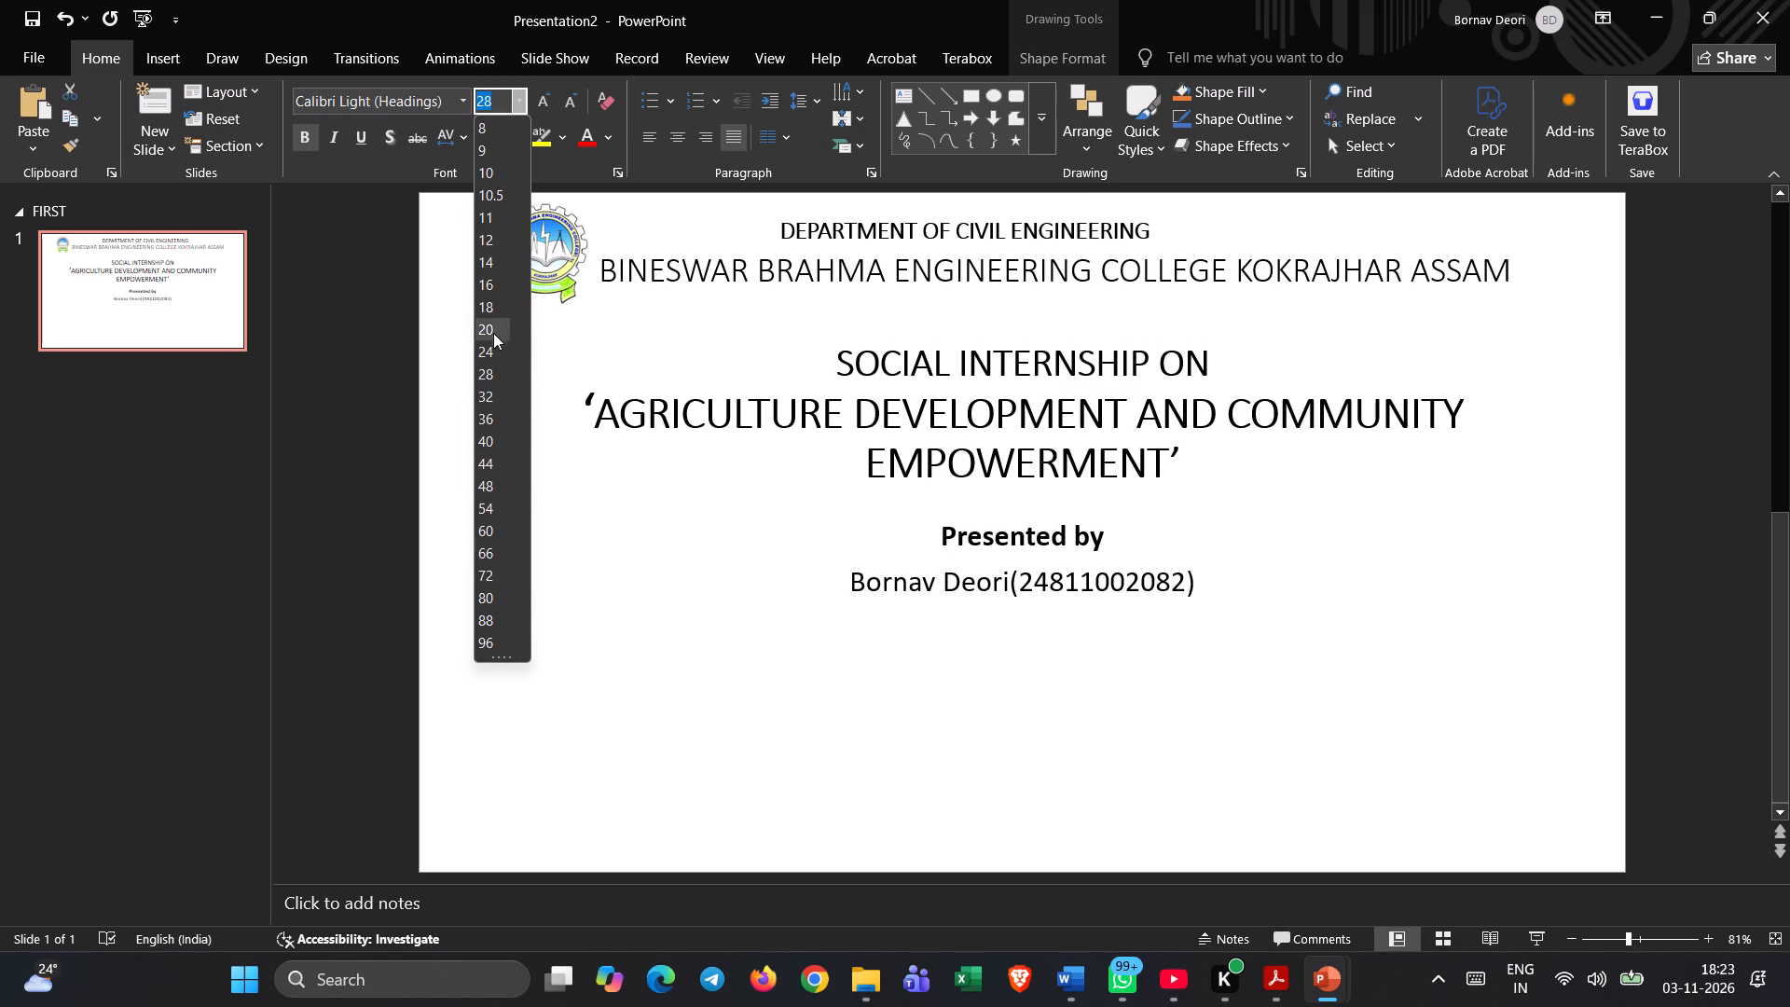
left_click(489, 369)
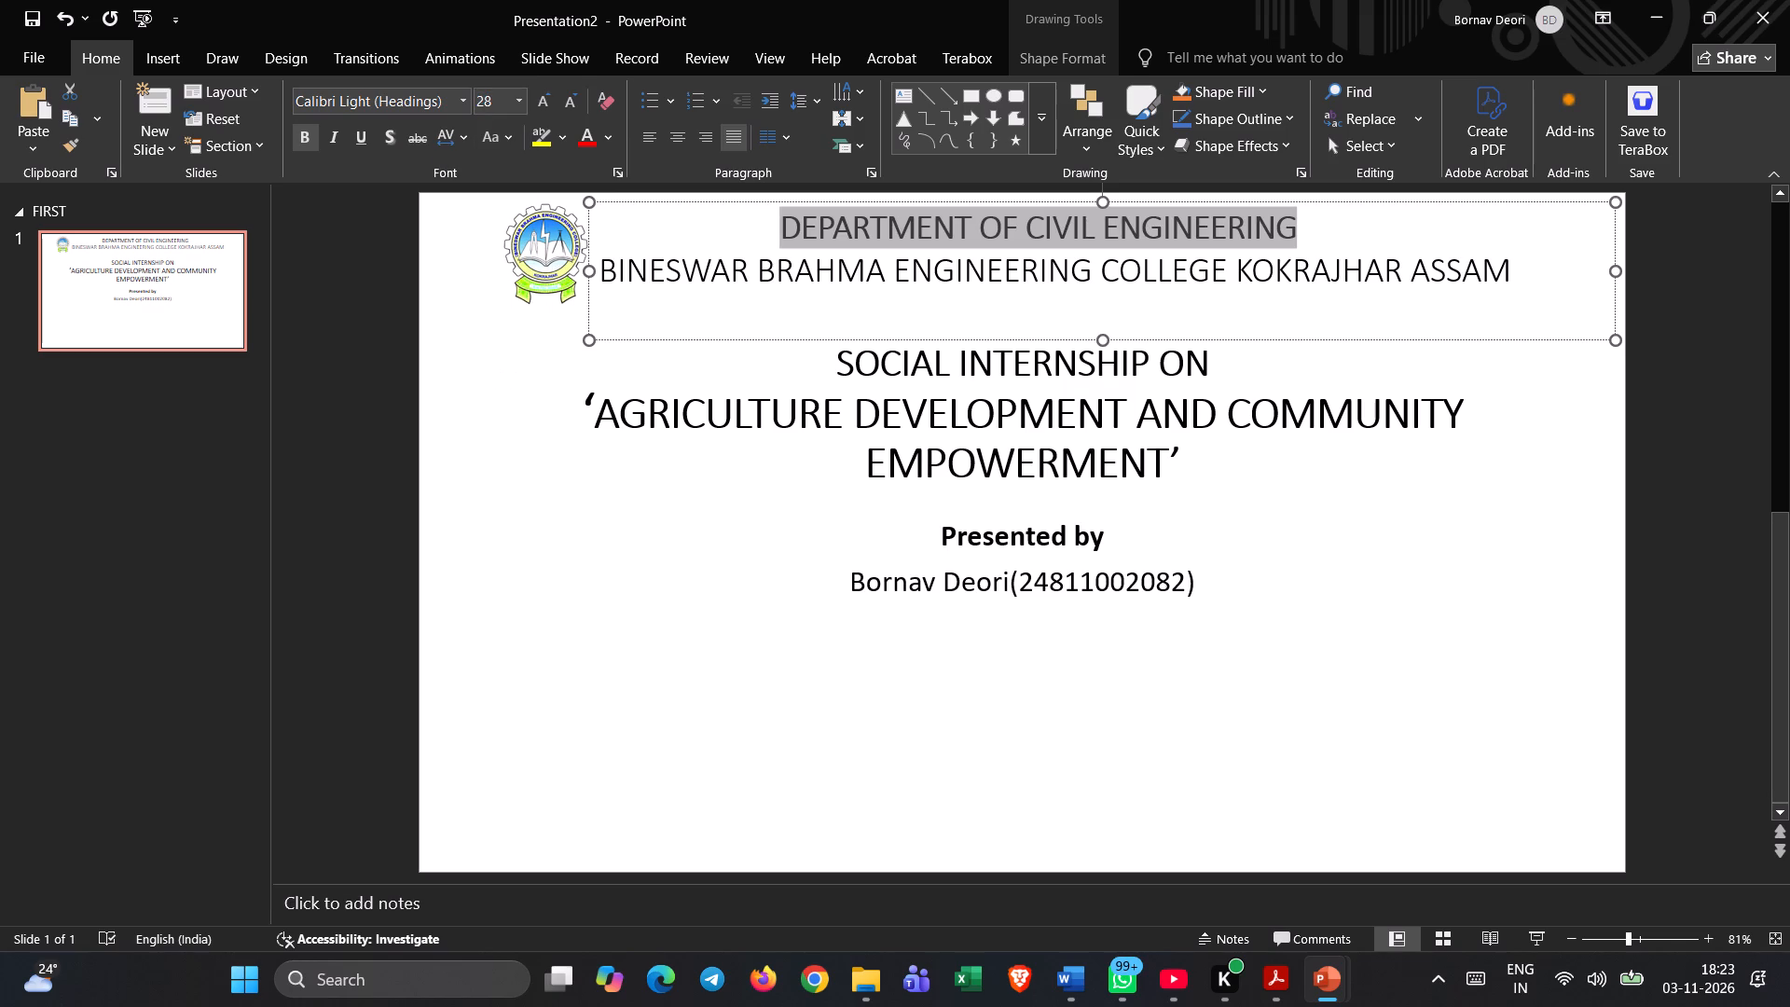
left_click(1514, 284)
left_click(669, 224)
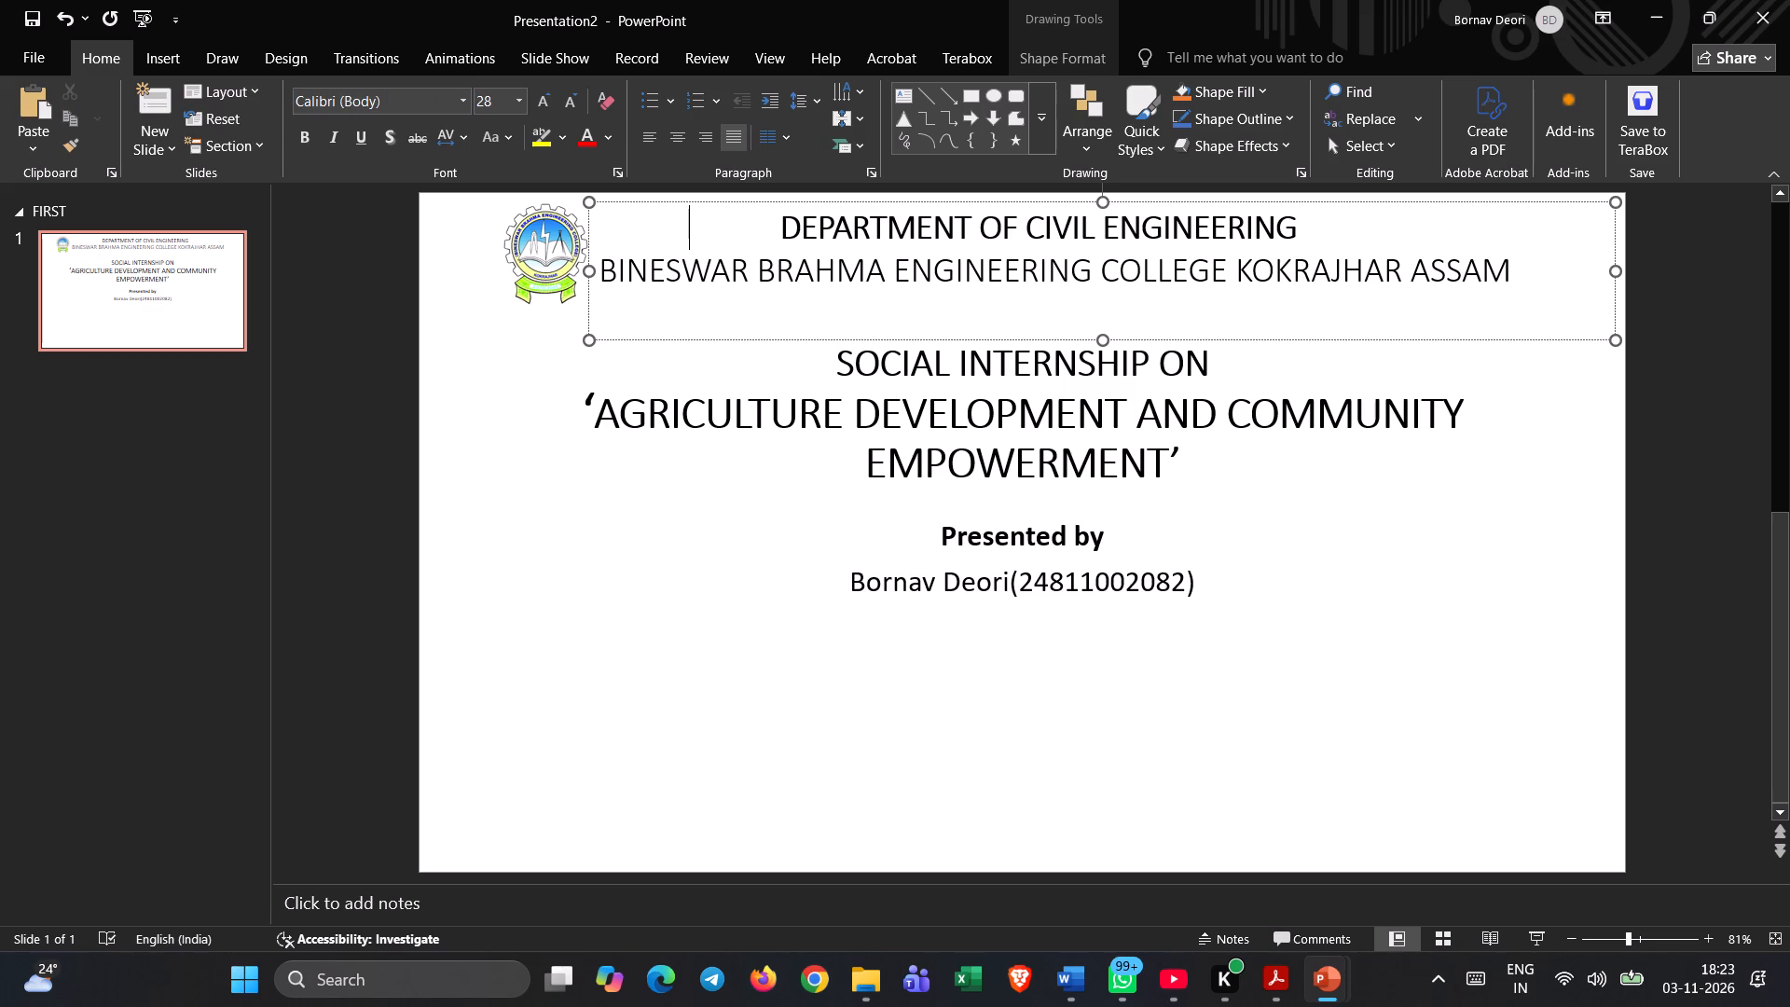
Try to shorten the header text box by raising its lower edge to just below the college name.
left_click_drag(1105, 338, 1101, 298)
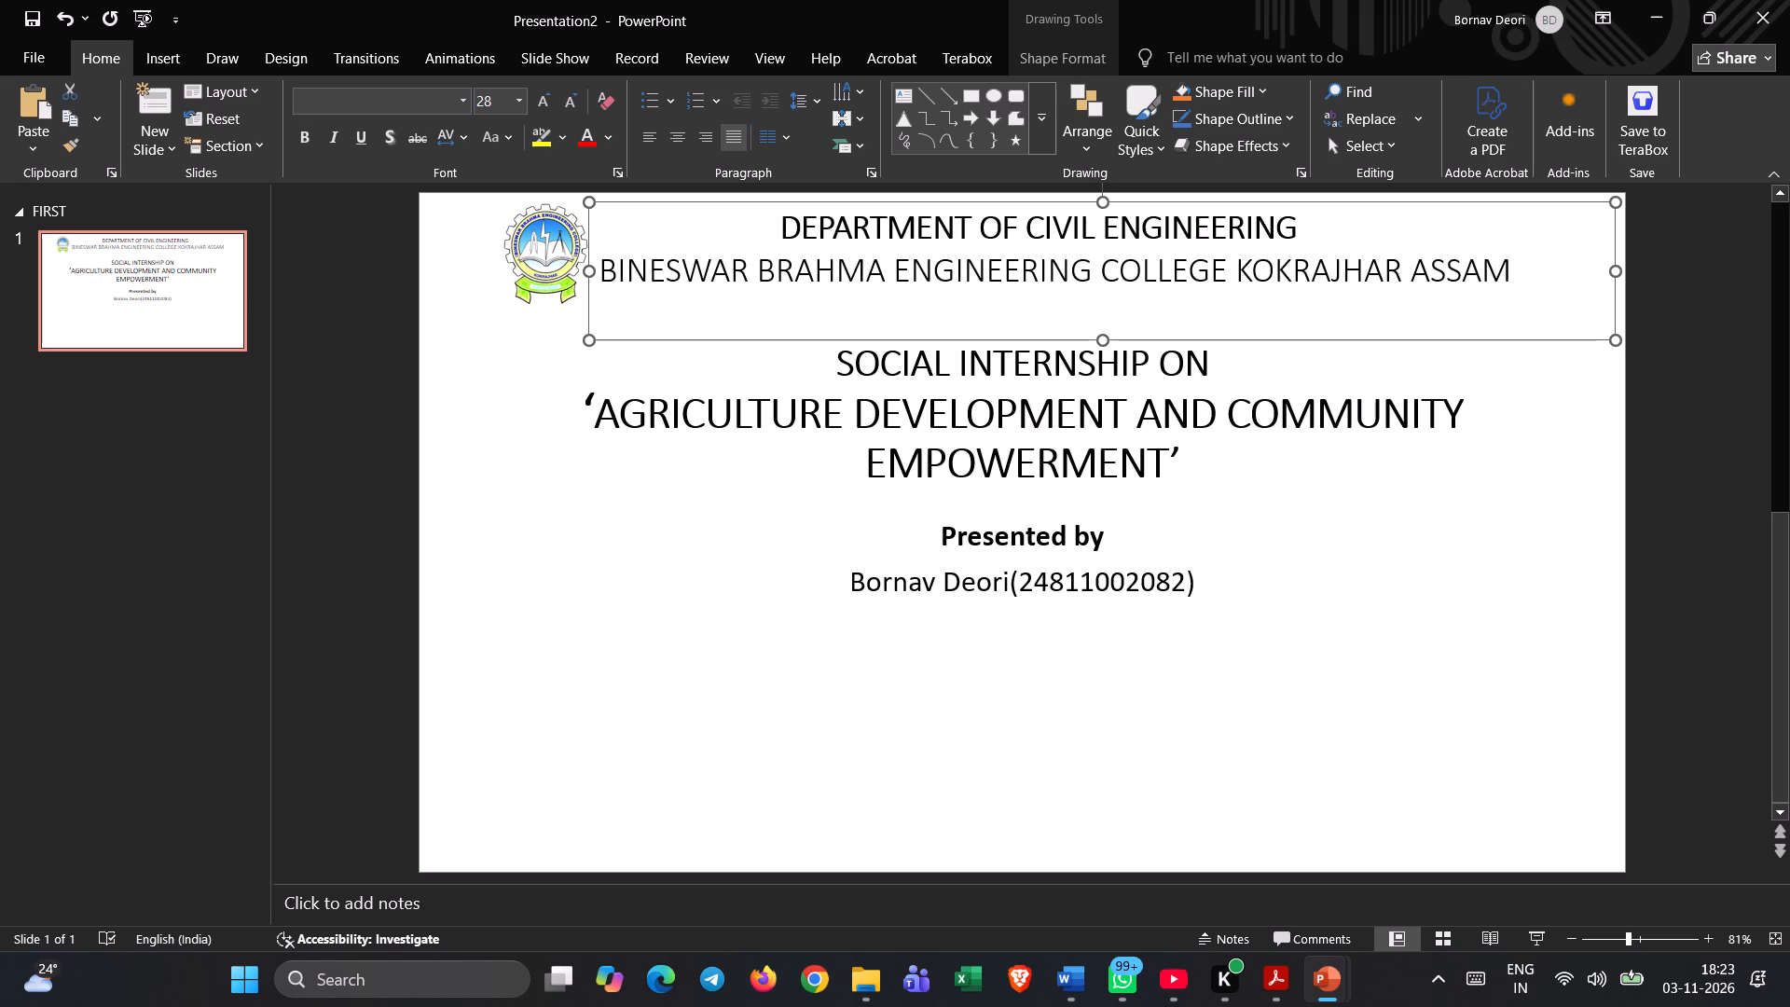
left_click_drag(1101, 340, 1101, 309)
Shift the college logo slightly farther away from the header text box.
left_click_drag(536, 273, 523, 278)
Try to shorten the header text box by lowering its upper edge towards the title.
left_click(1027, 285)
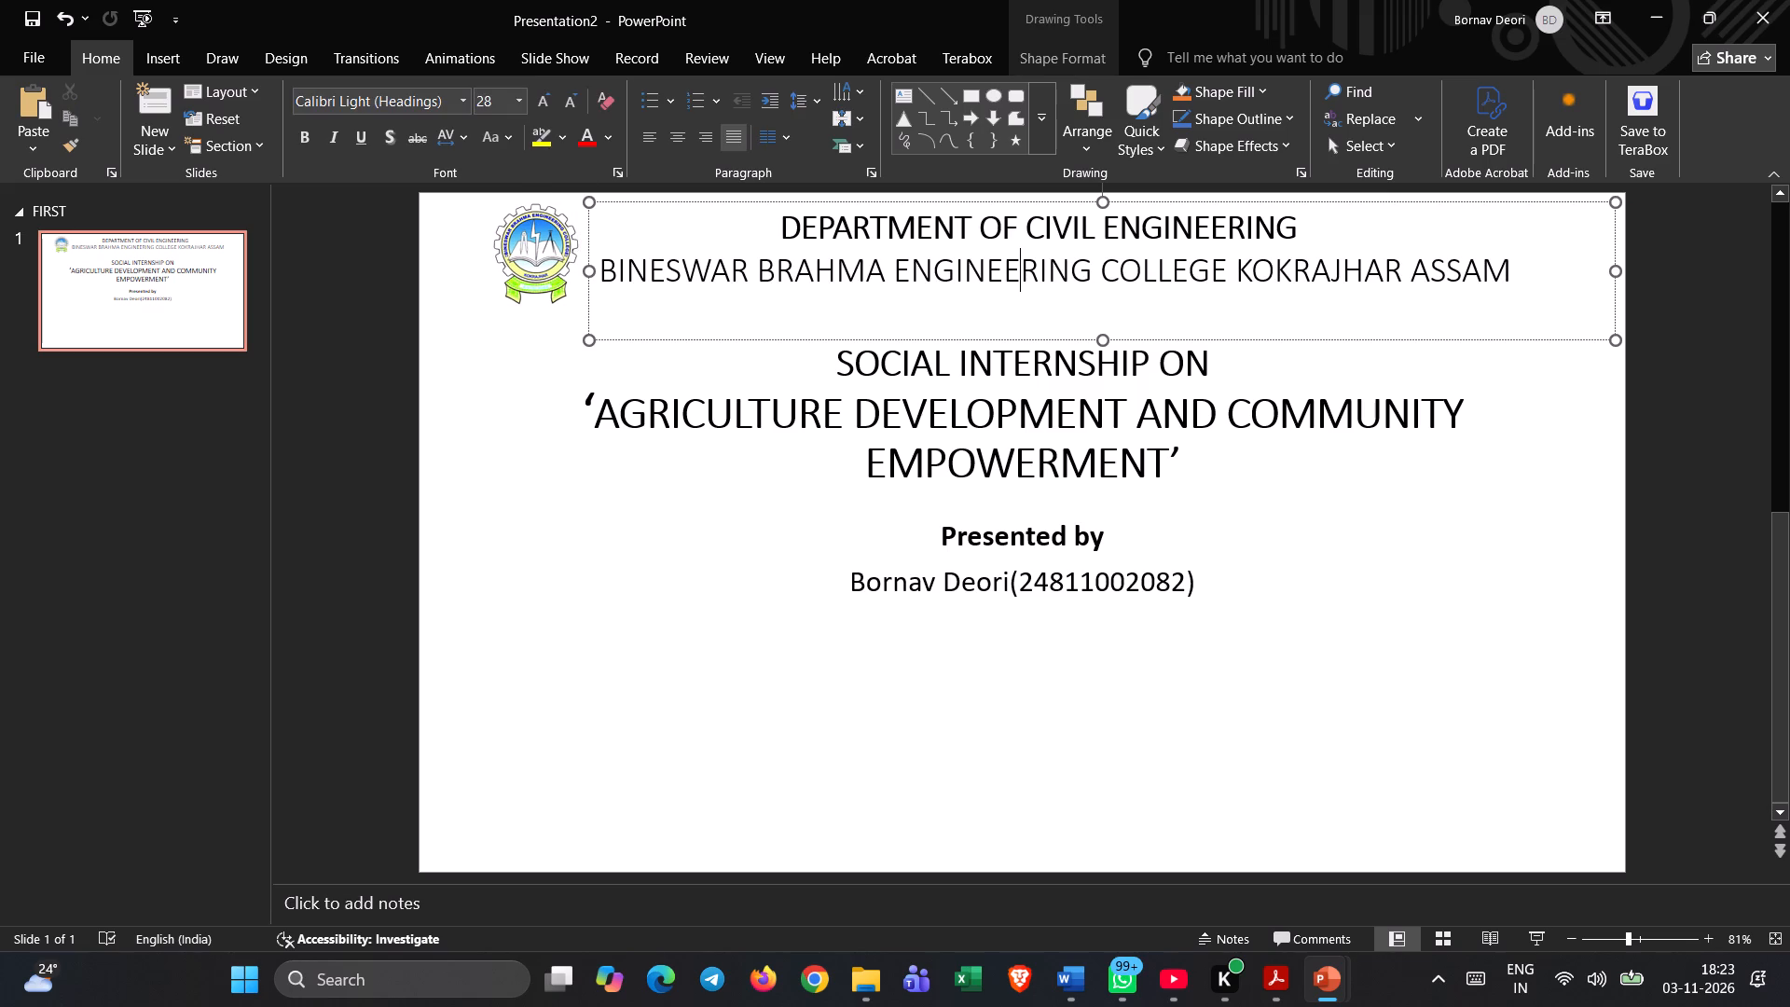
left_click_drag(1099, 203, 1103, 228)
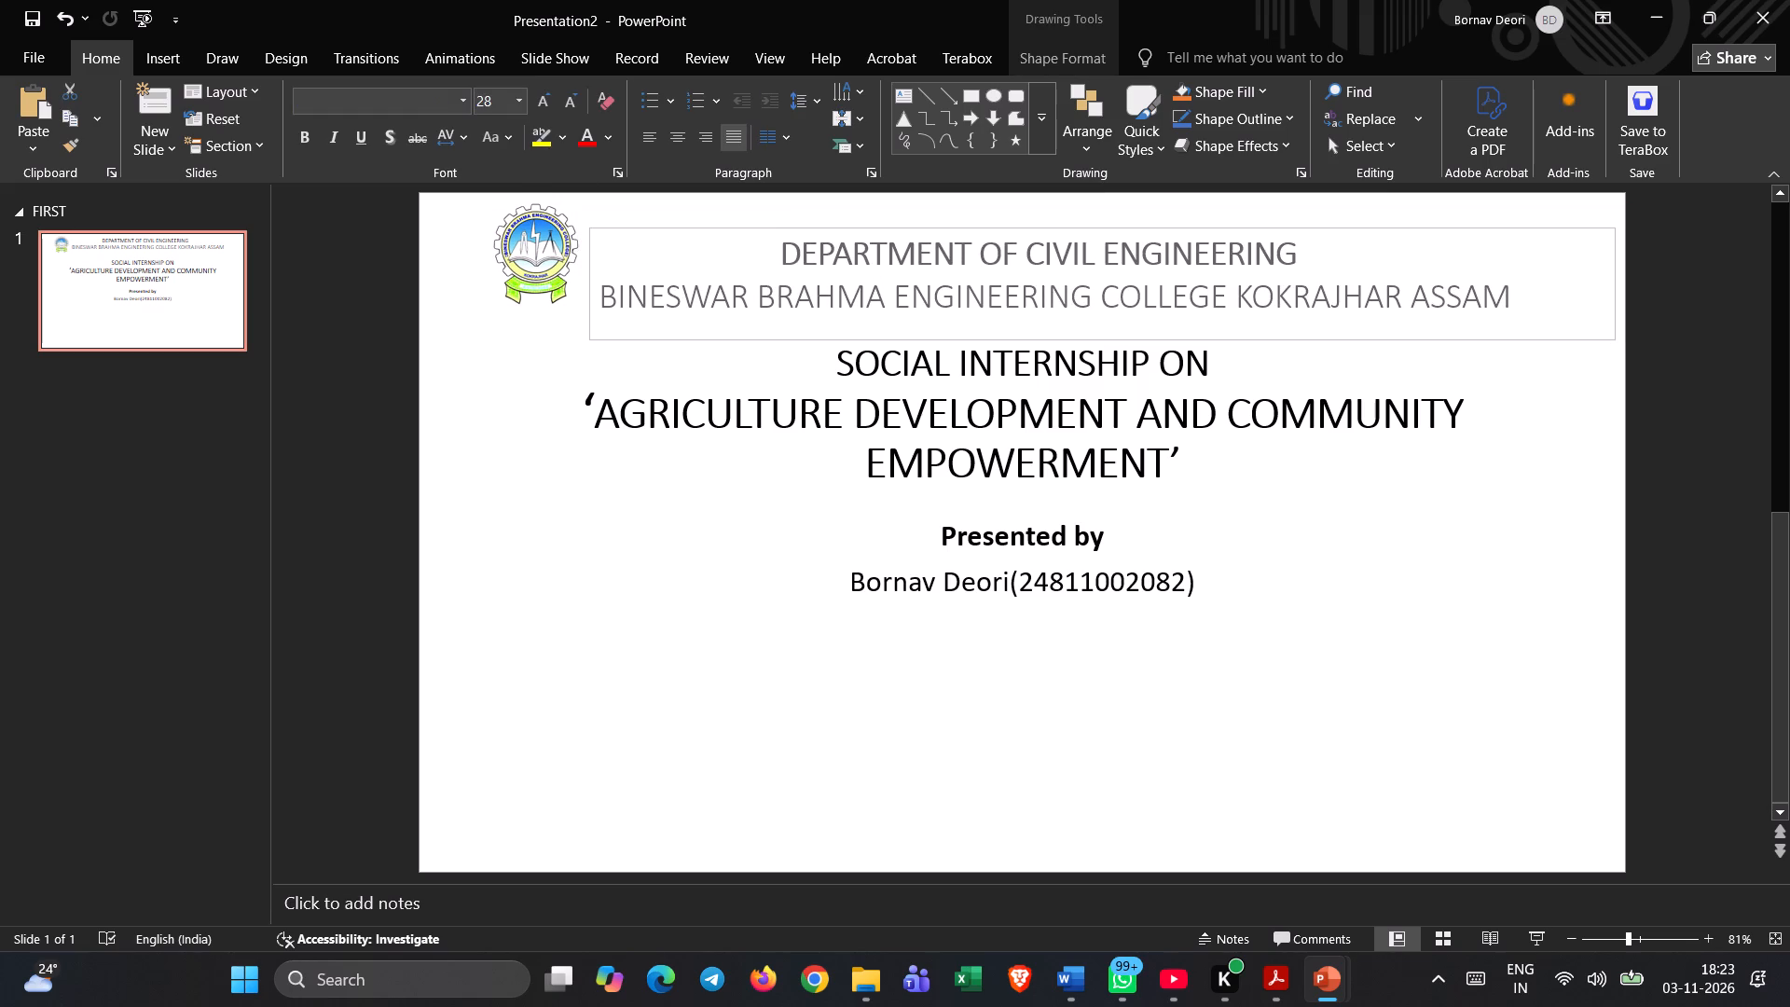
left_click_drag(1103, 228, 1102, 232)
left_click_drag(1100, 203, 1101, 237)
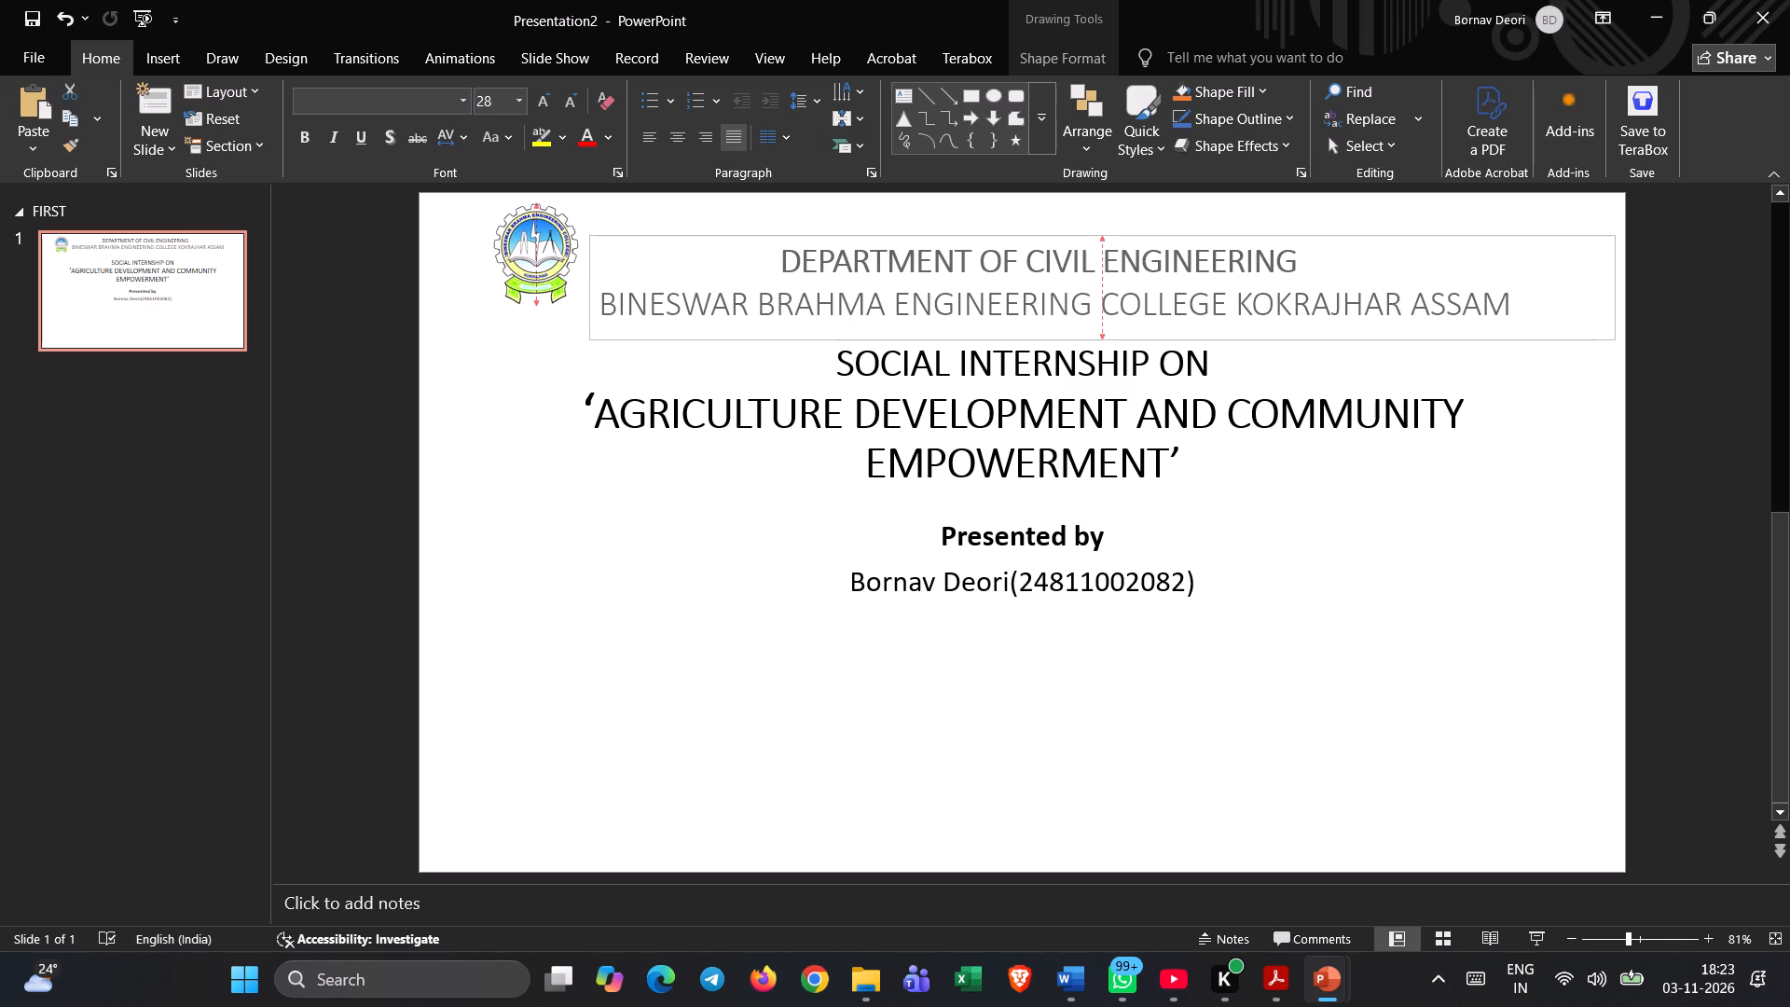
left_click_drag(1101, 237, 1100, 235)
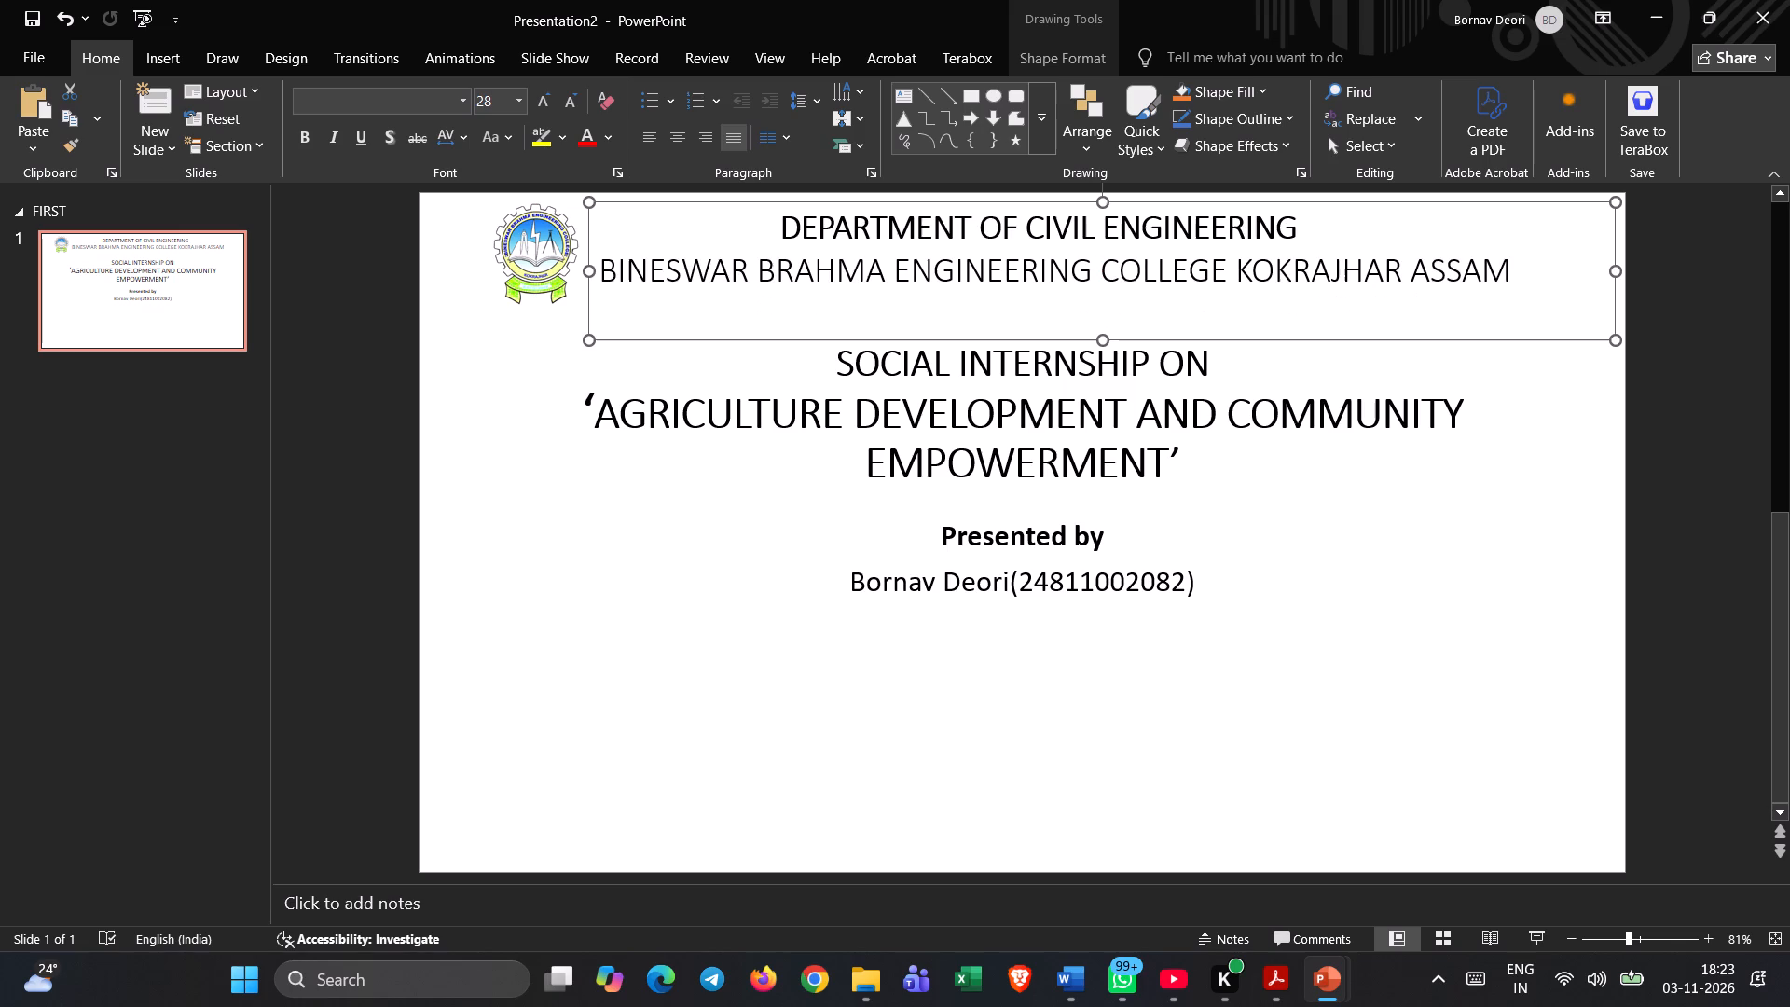
Delete the empty line below the college name in the header text box.
left_click_drag(1070, 303, 1055, 297)
left_click(1003, 312)
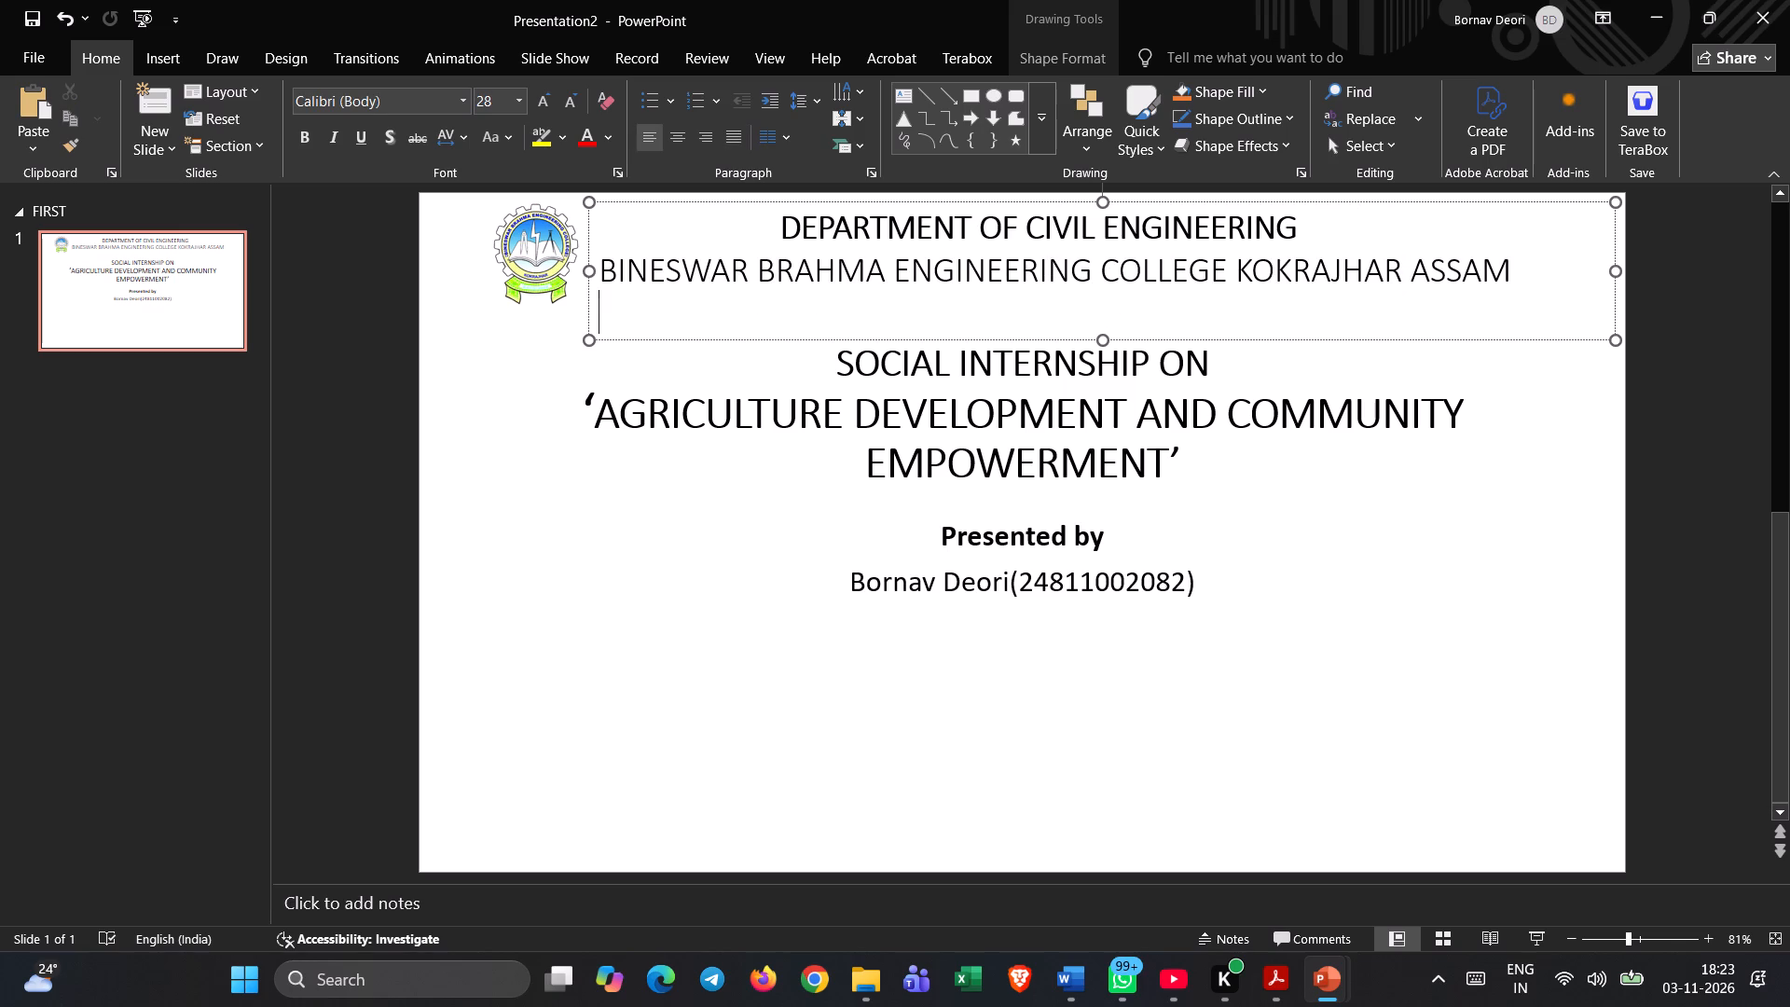
key("BackSpace")
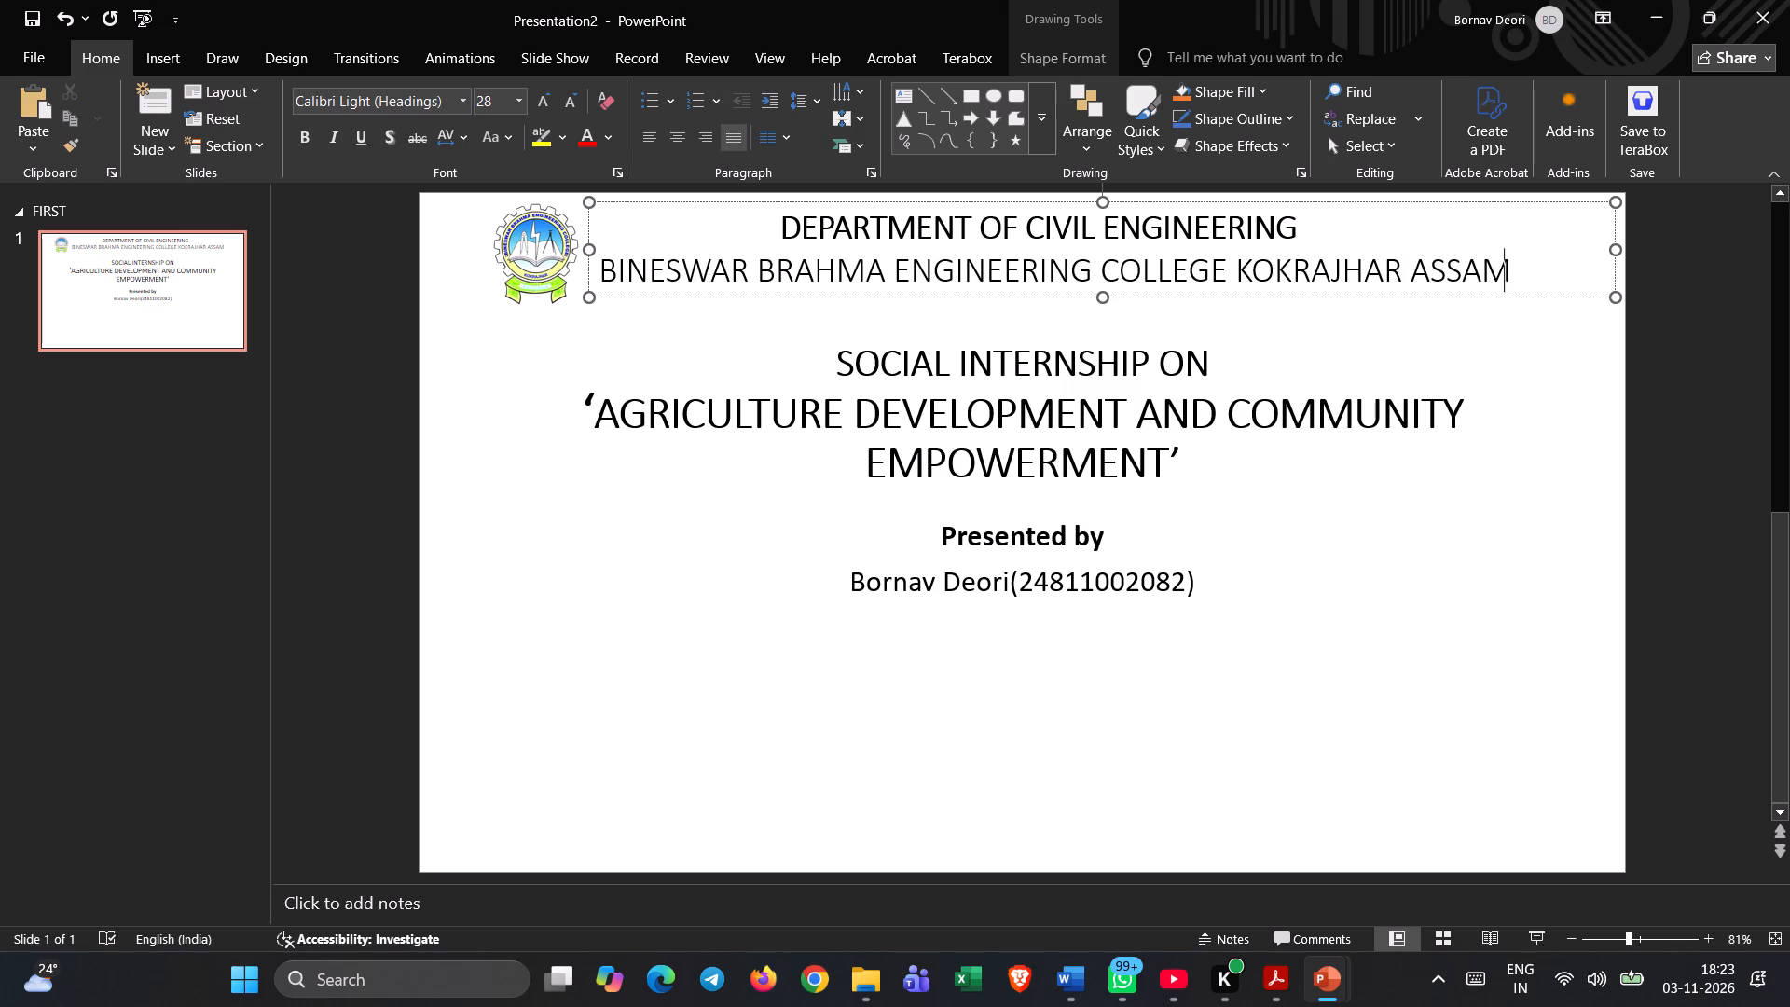
Move the department and college header slightly down and closer to the logo.
left_click_drag(1008, 200, 1001, 217)
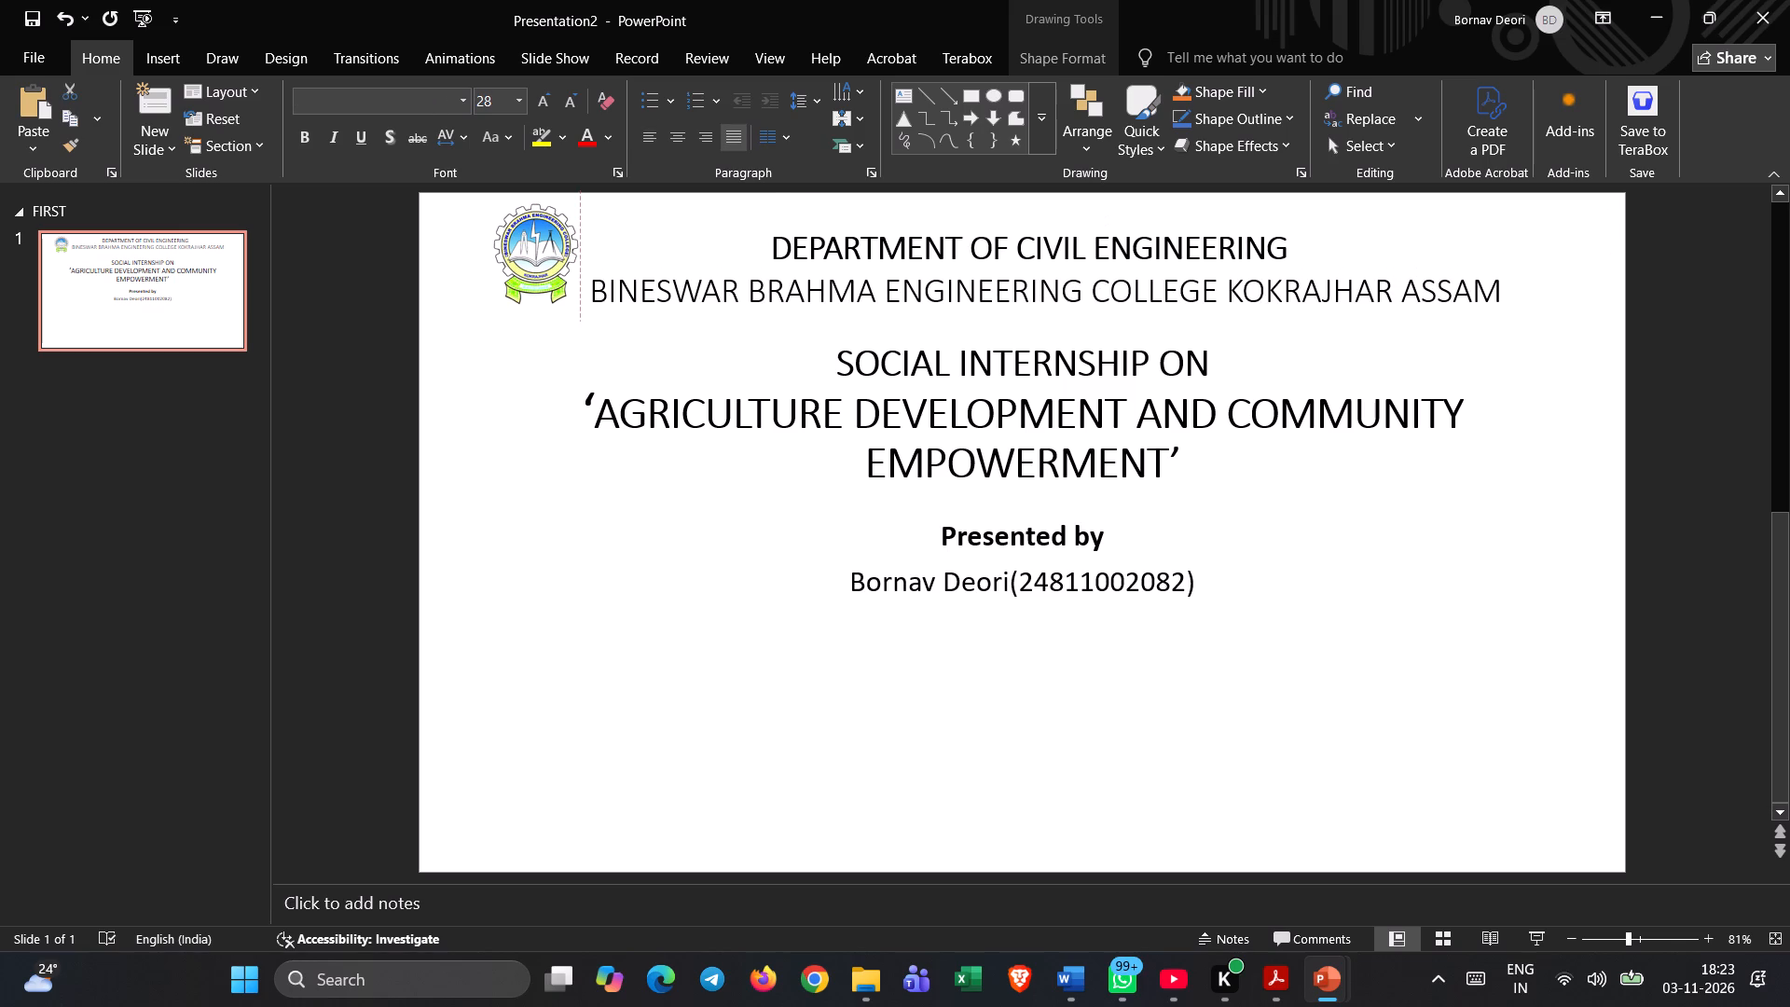
left_click_drag(1001, 217, 985, 218)
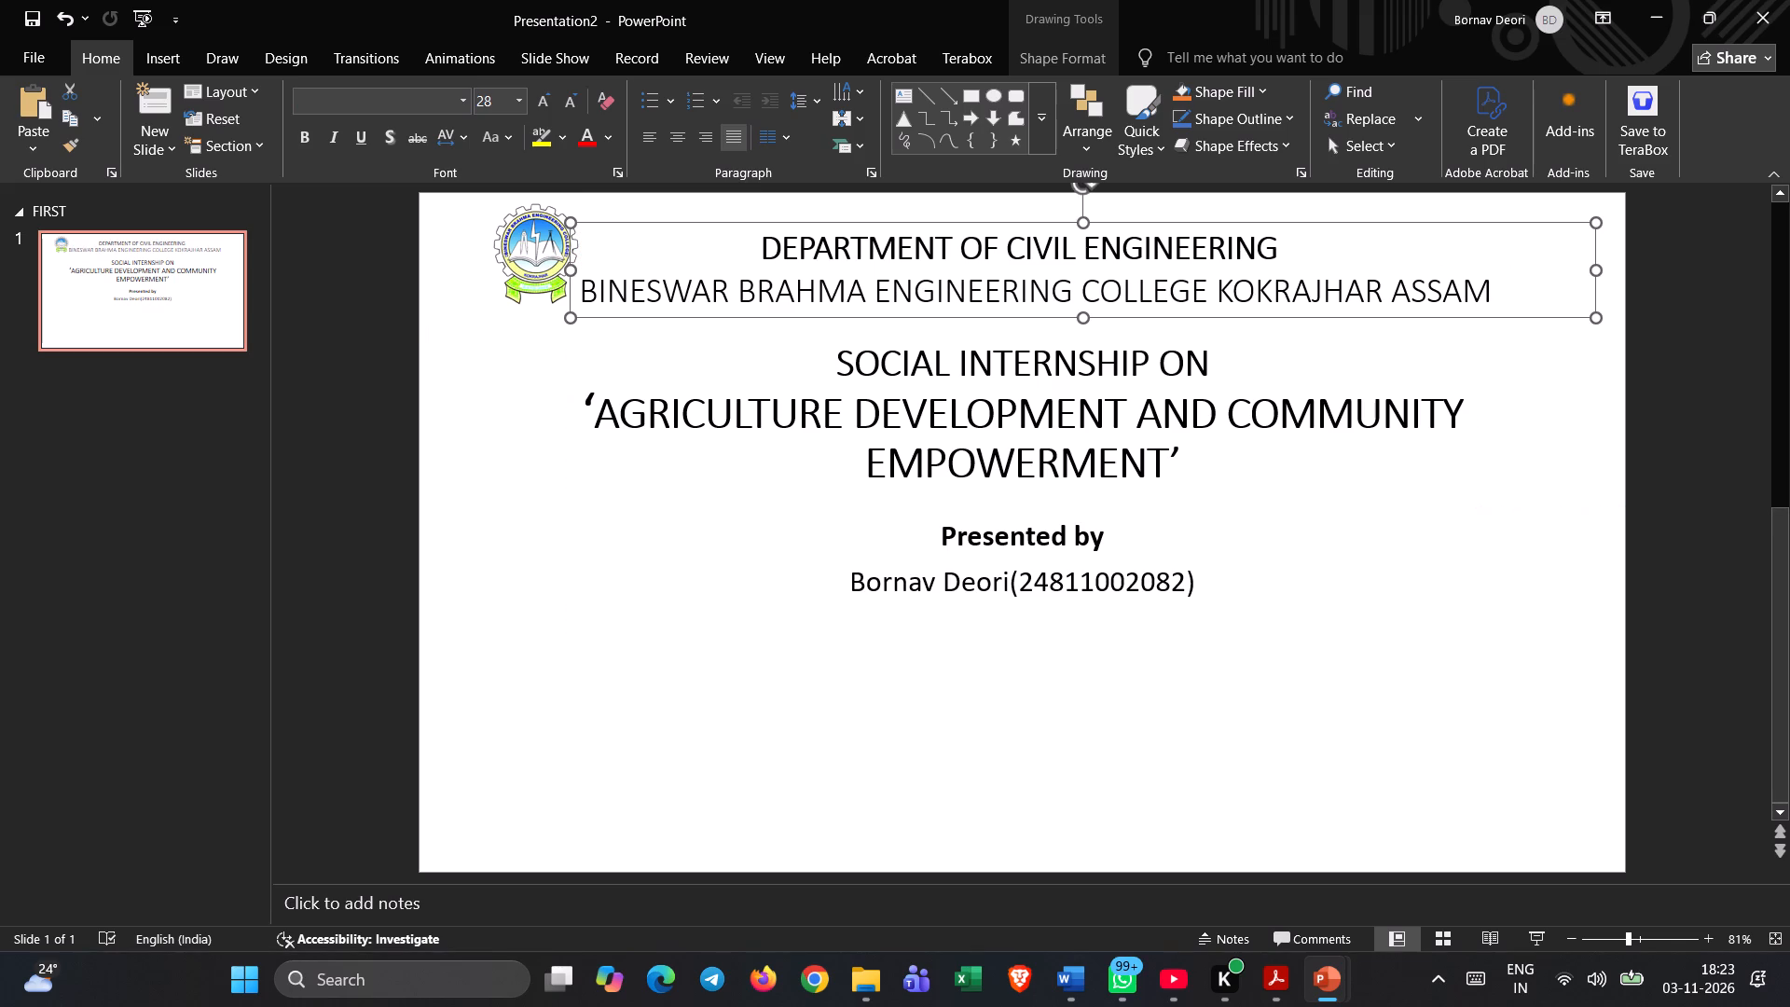
Check the main title's font and size on the first slide of the ARSENIC REMOVAL PPT presentation, and return to Presentation2.
left_click(1276, 402)
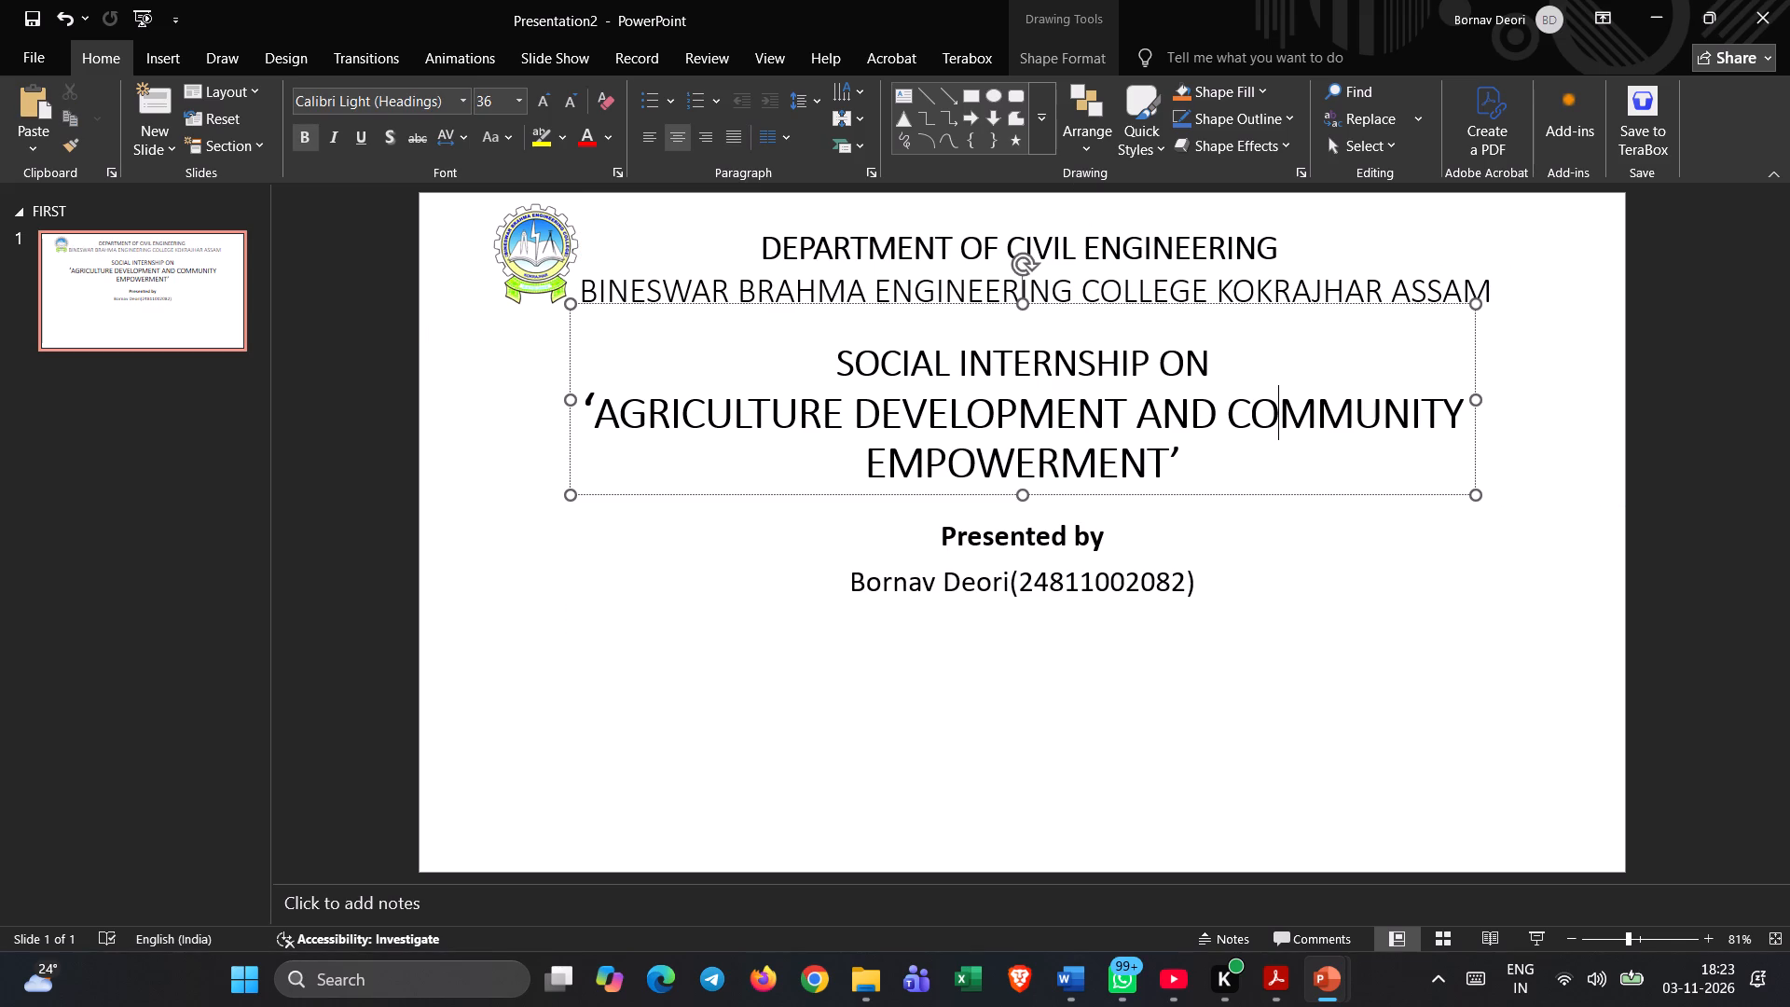
left_click_drag(825, 355, 1288, 449)
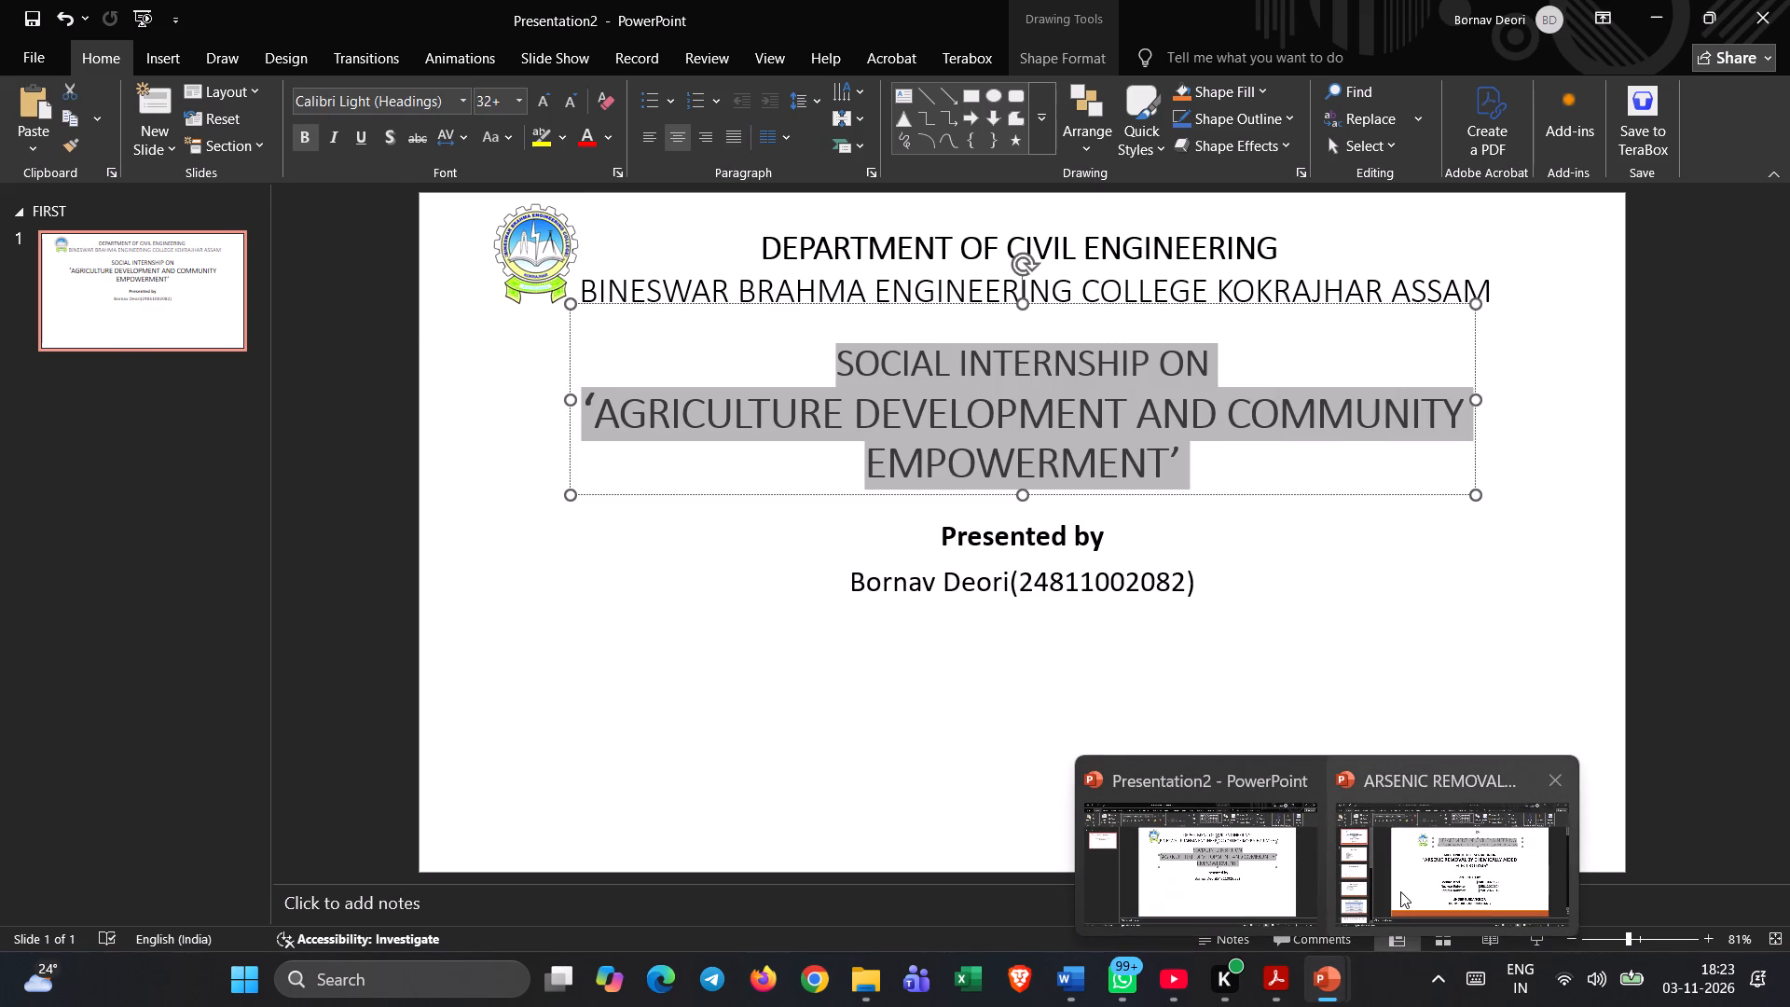
left_click(1402, 890)
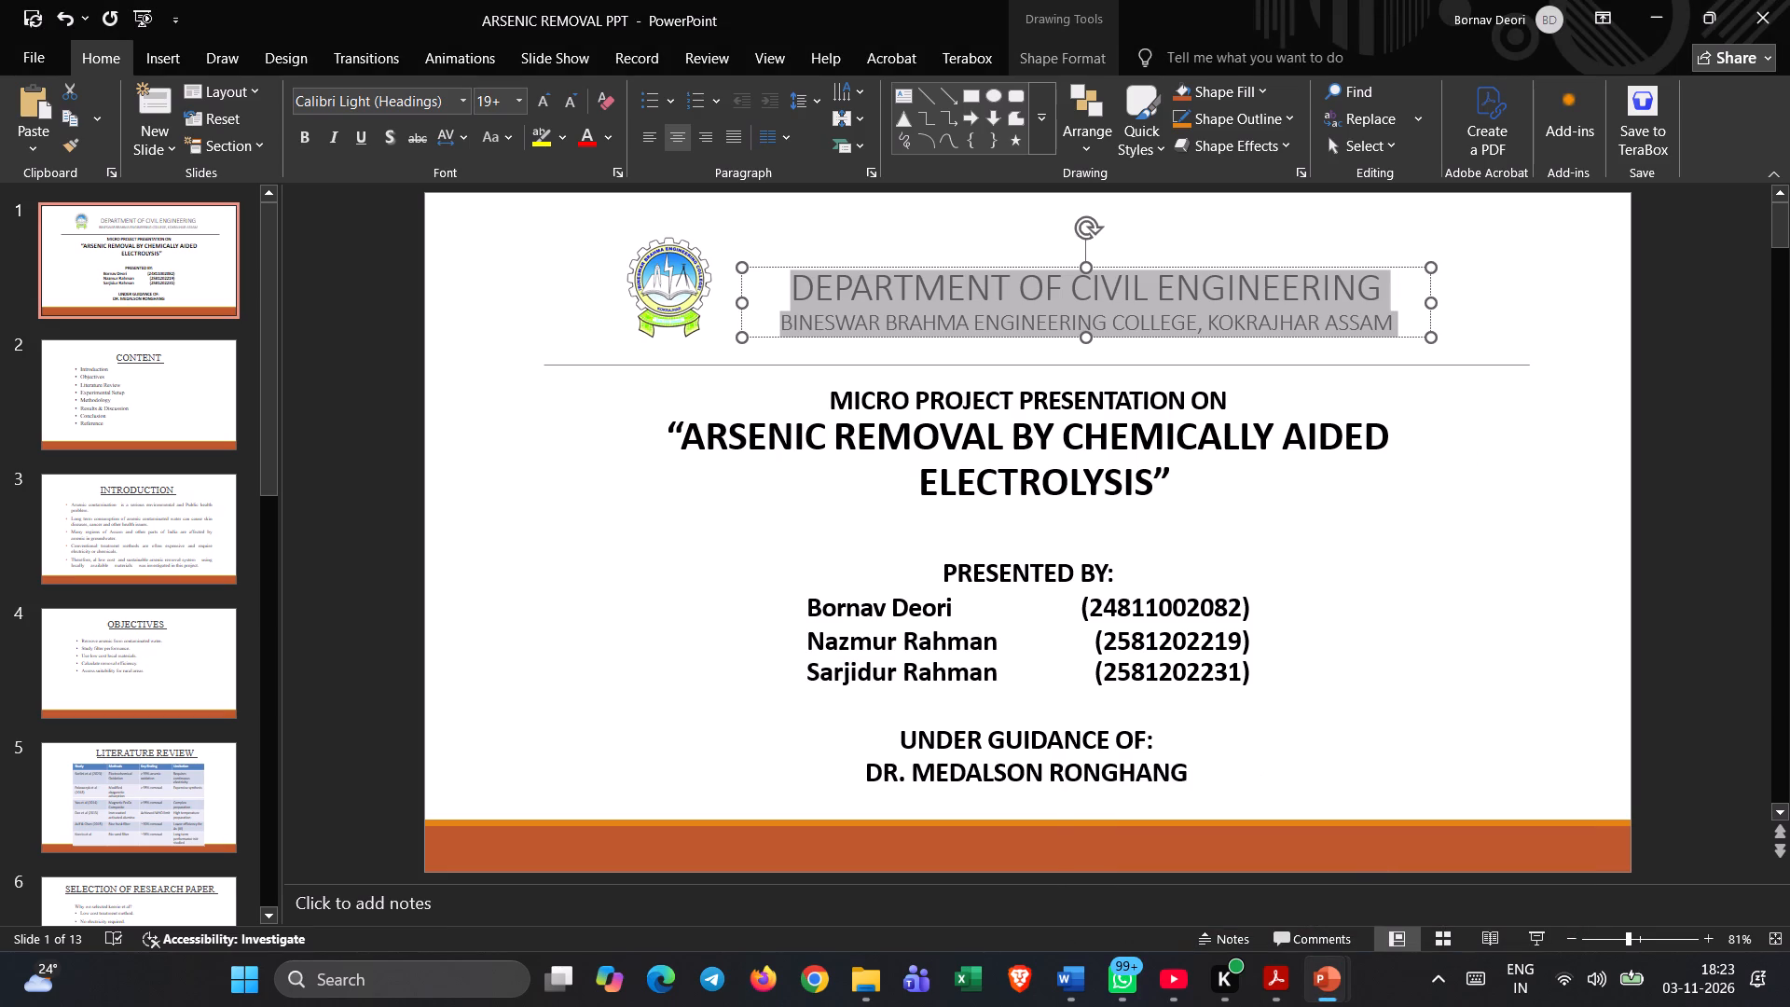
left_click(899, 442)
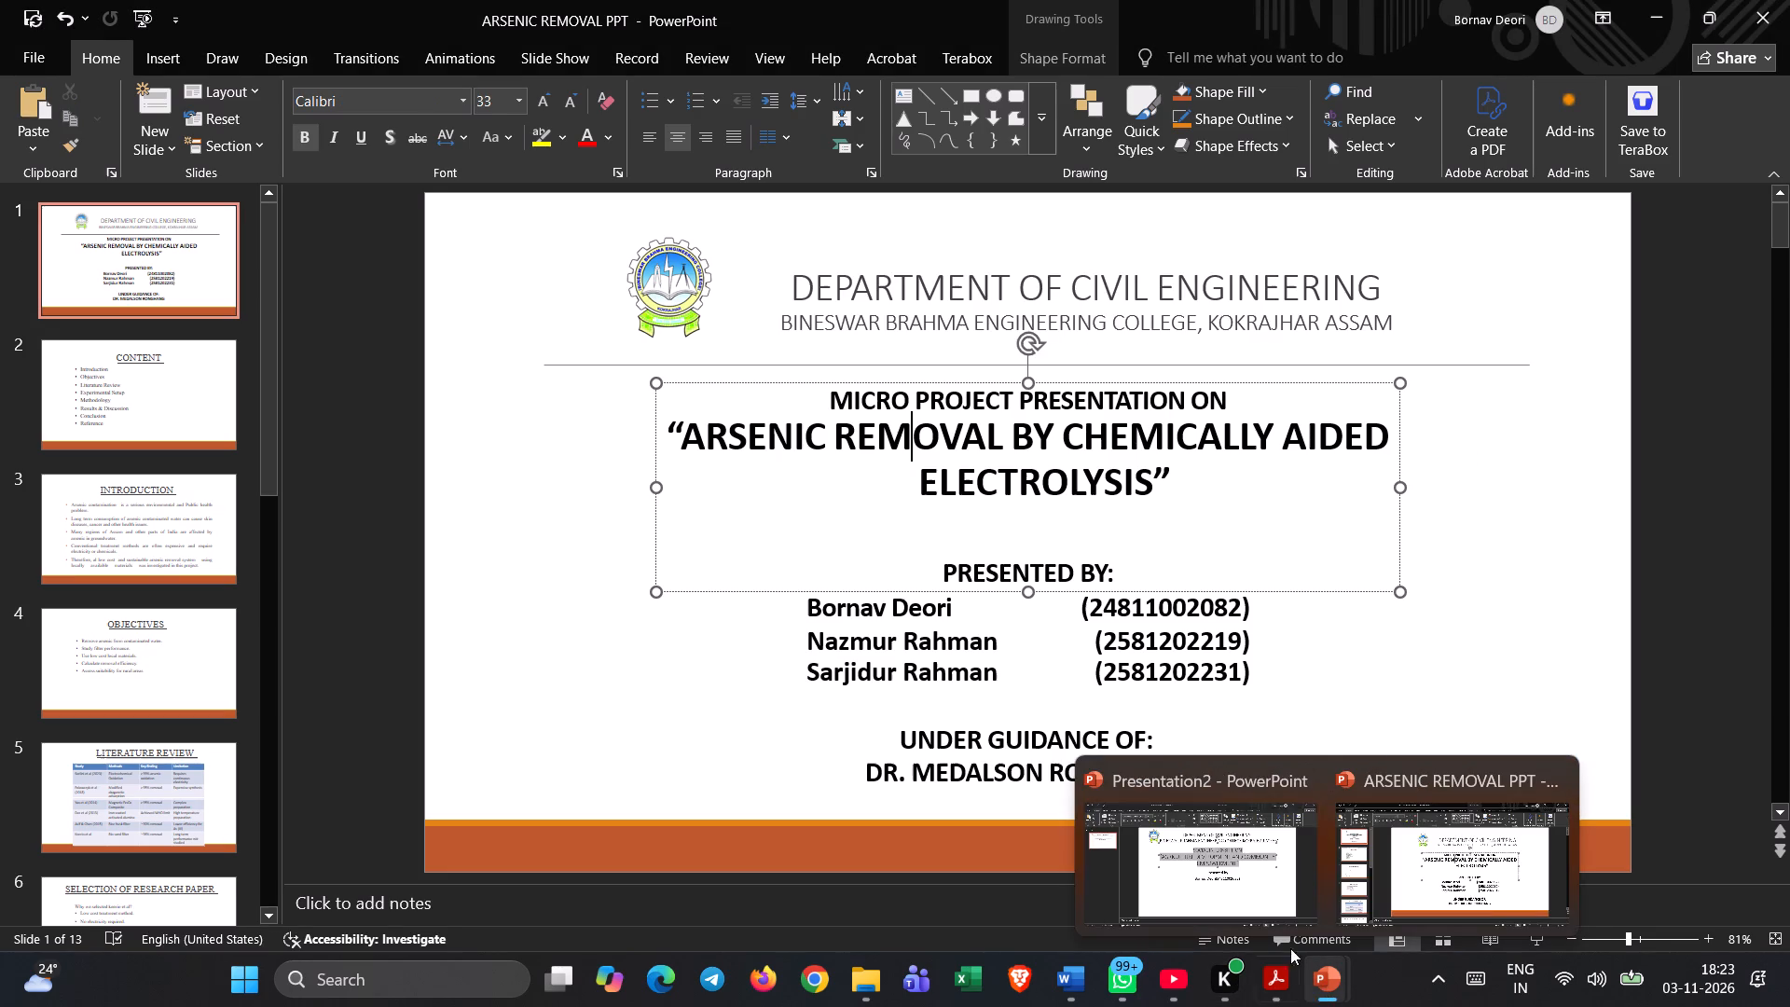
left_click(1275, 910)
Set the font size of the 'AGRICULTURE DEVELOPMENT AND COMMUNITY EMPOWERMENT' title to 33.
left_click(928, 364)
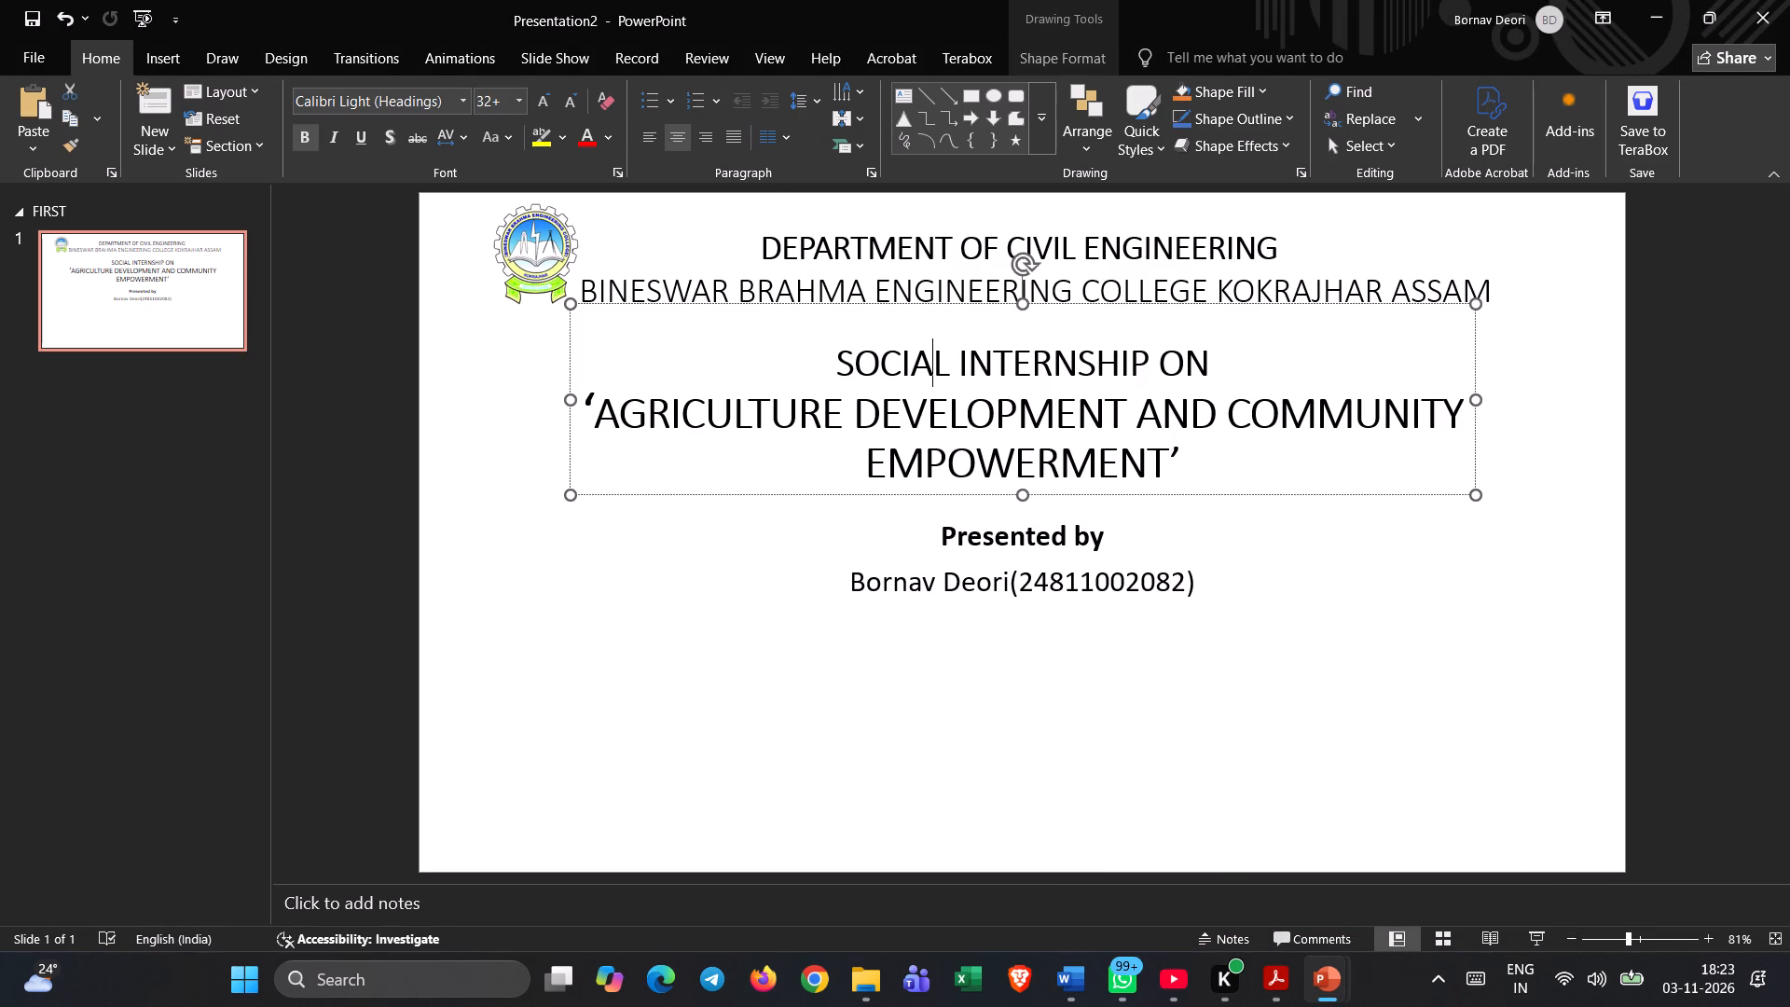
left_click(902, 412)
left_click_drag(577, 402, 808, 410)
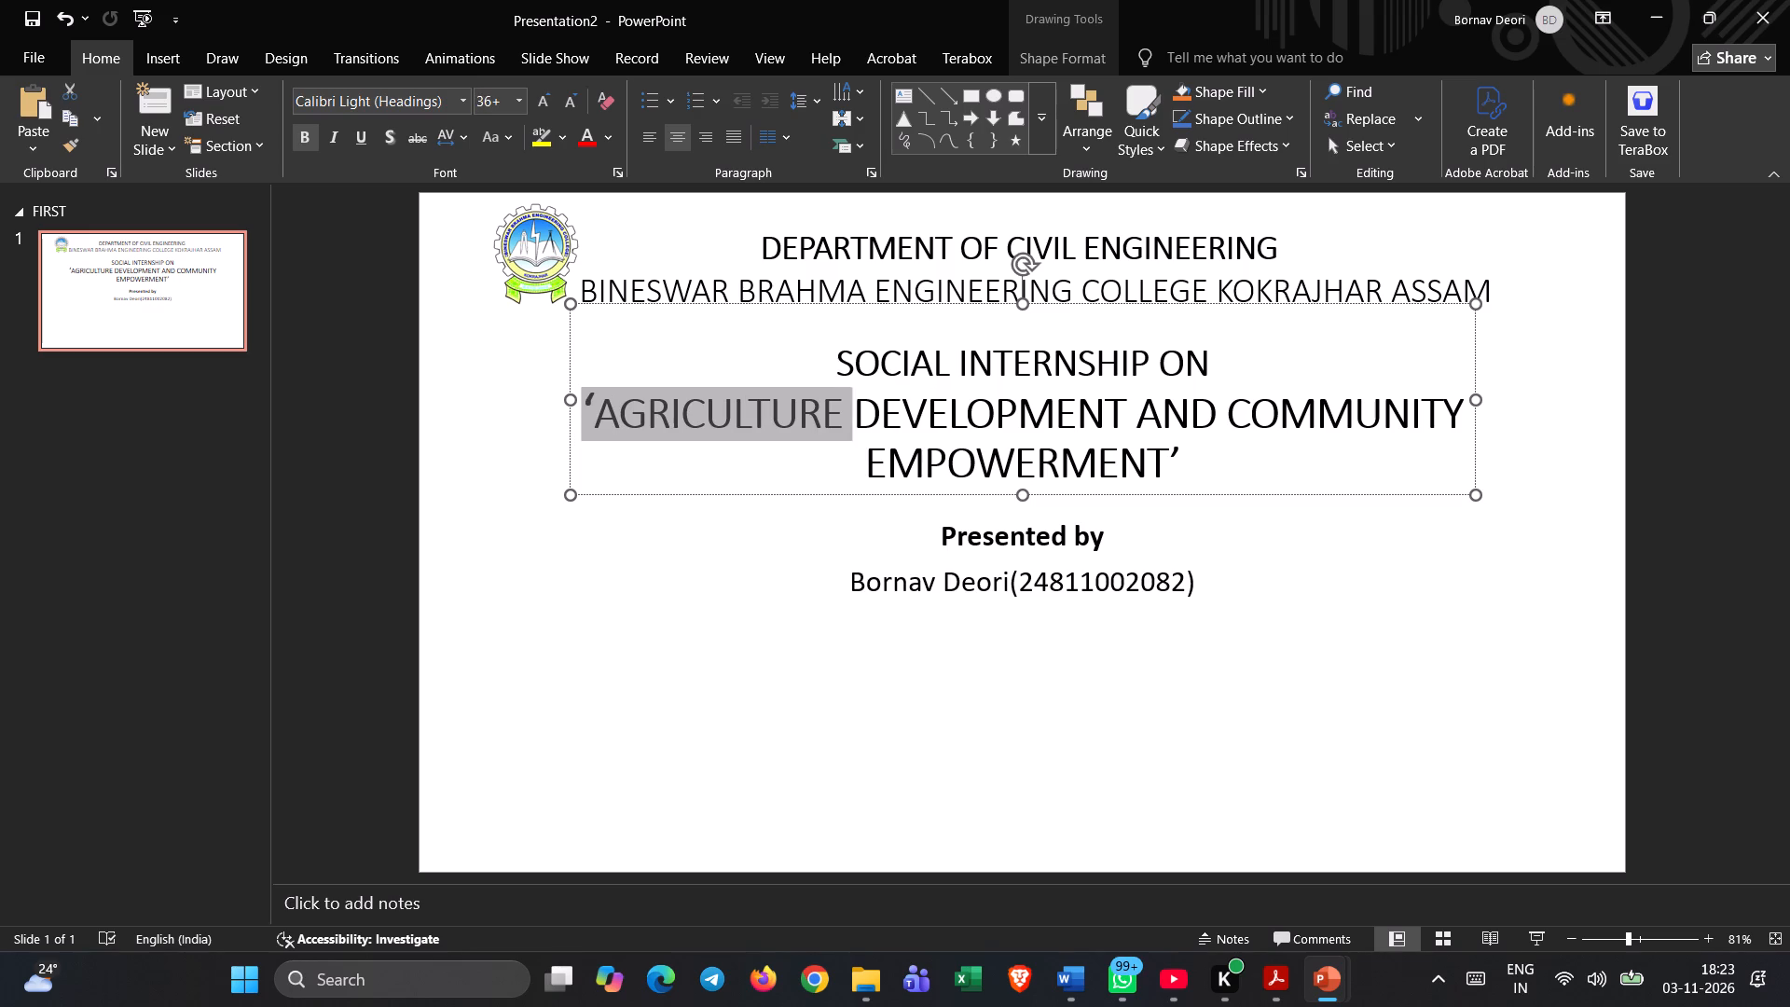
left_click_drag(808, 410, 1428, 458)
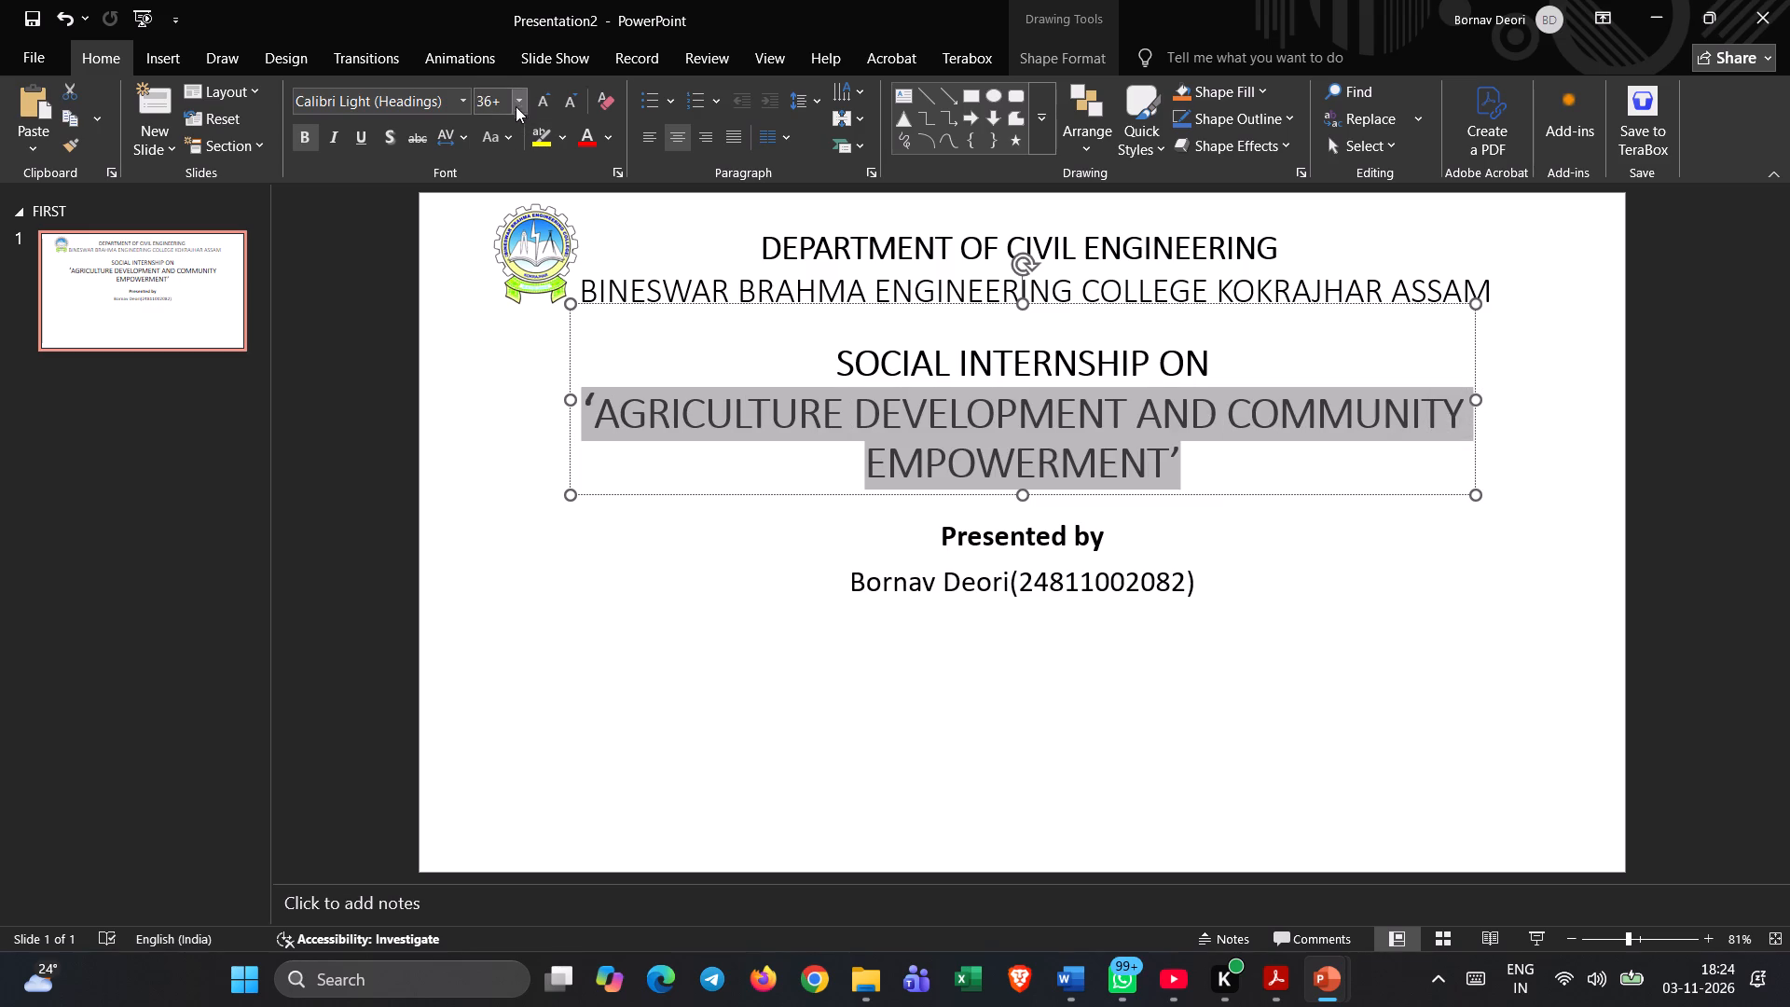
left_click(516, 102)
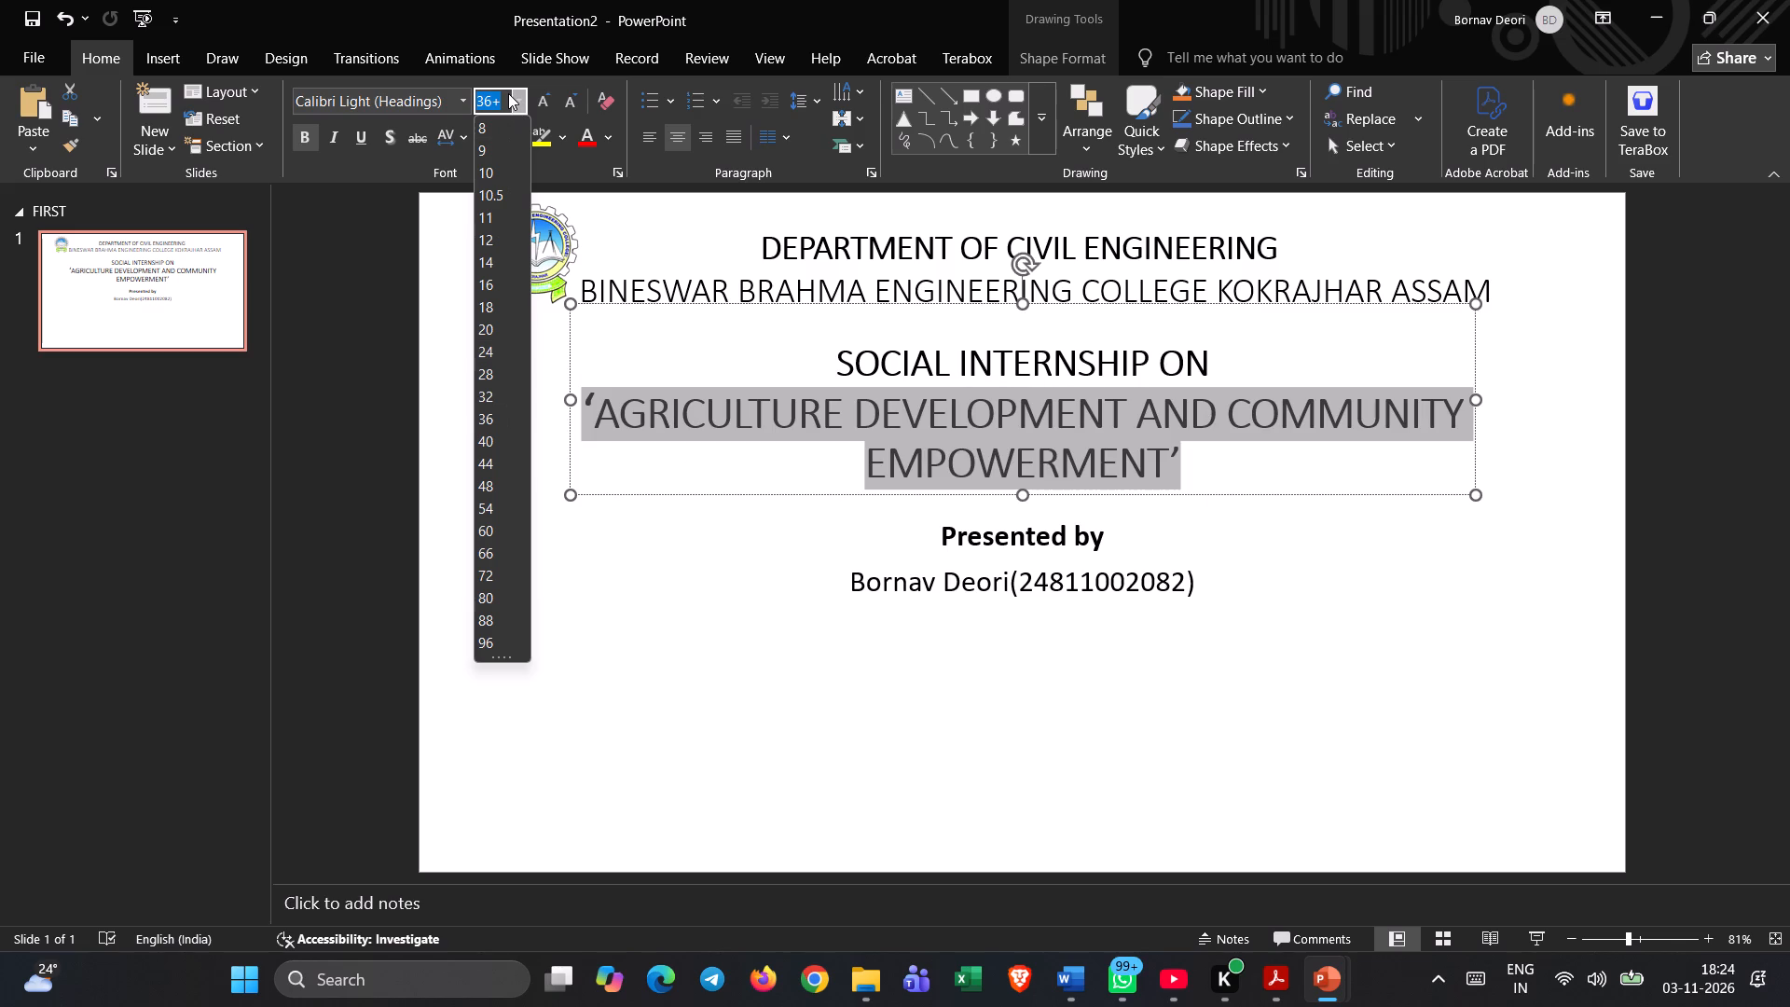
key("BackSpace")
type("33")
key("Return")
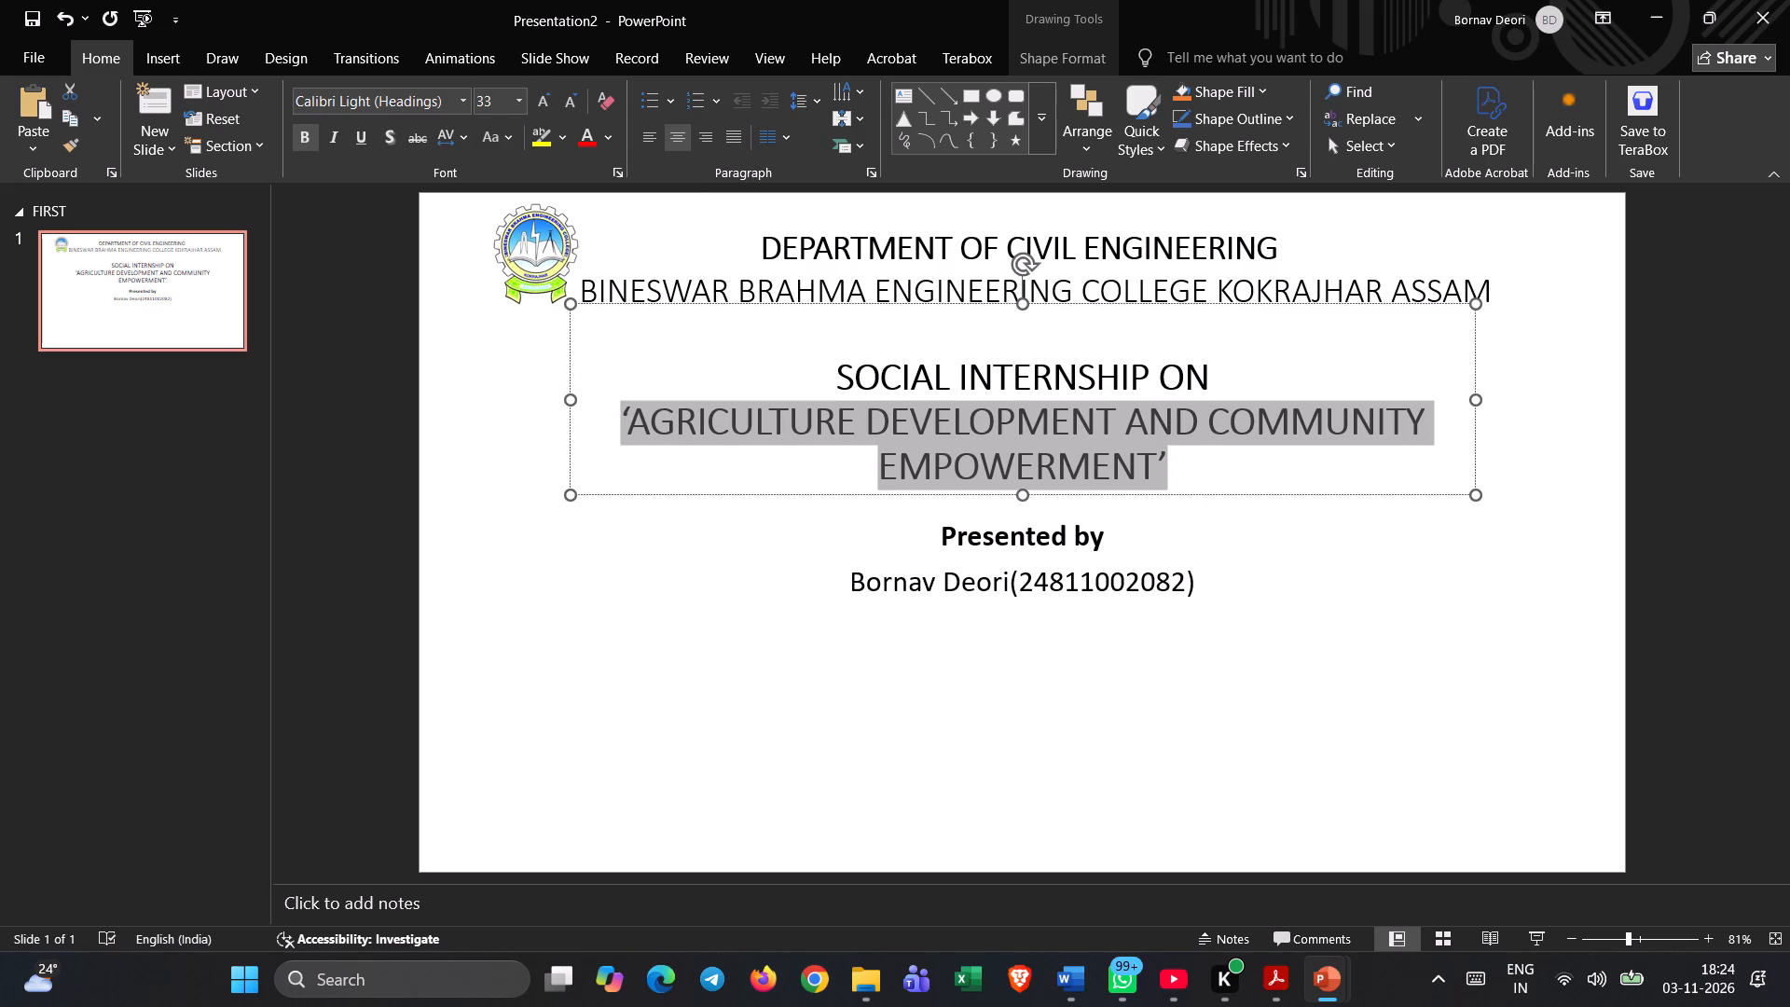
Shorten the title text box by lowering its upper edge to just above SOCIAL INTERNSHIP ON, and nudge the box up slightly.
left_click(834, 375)
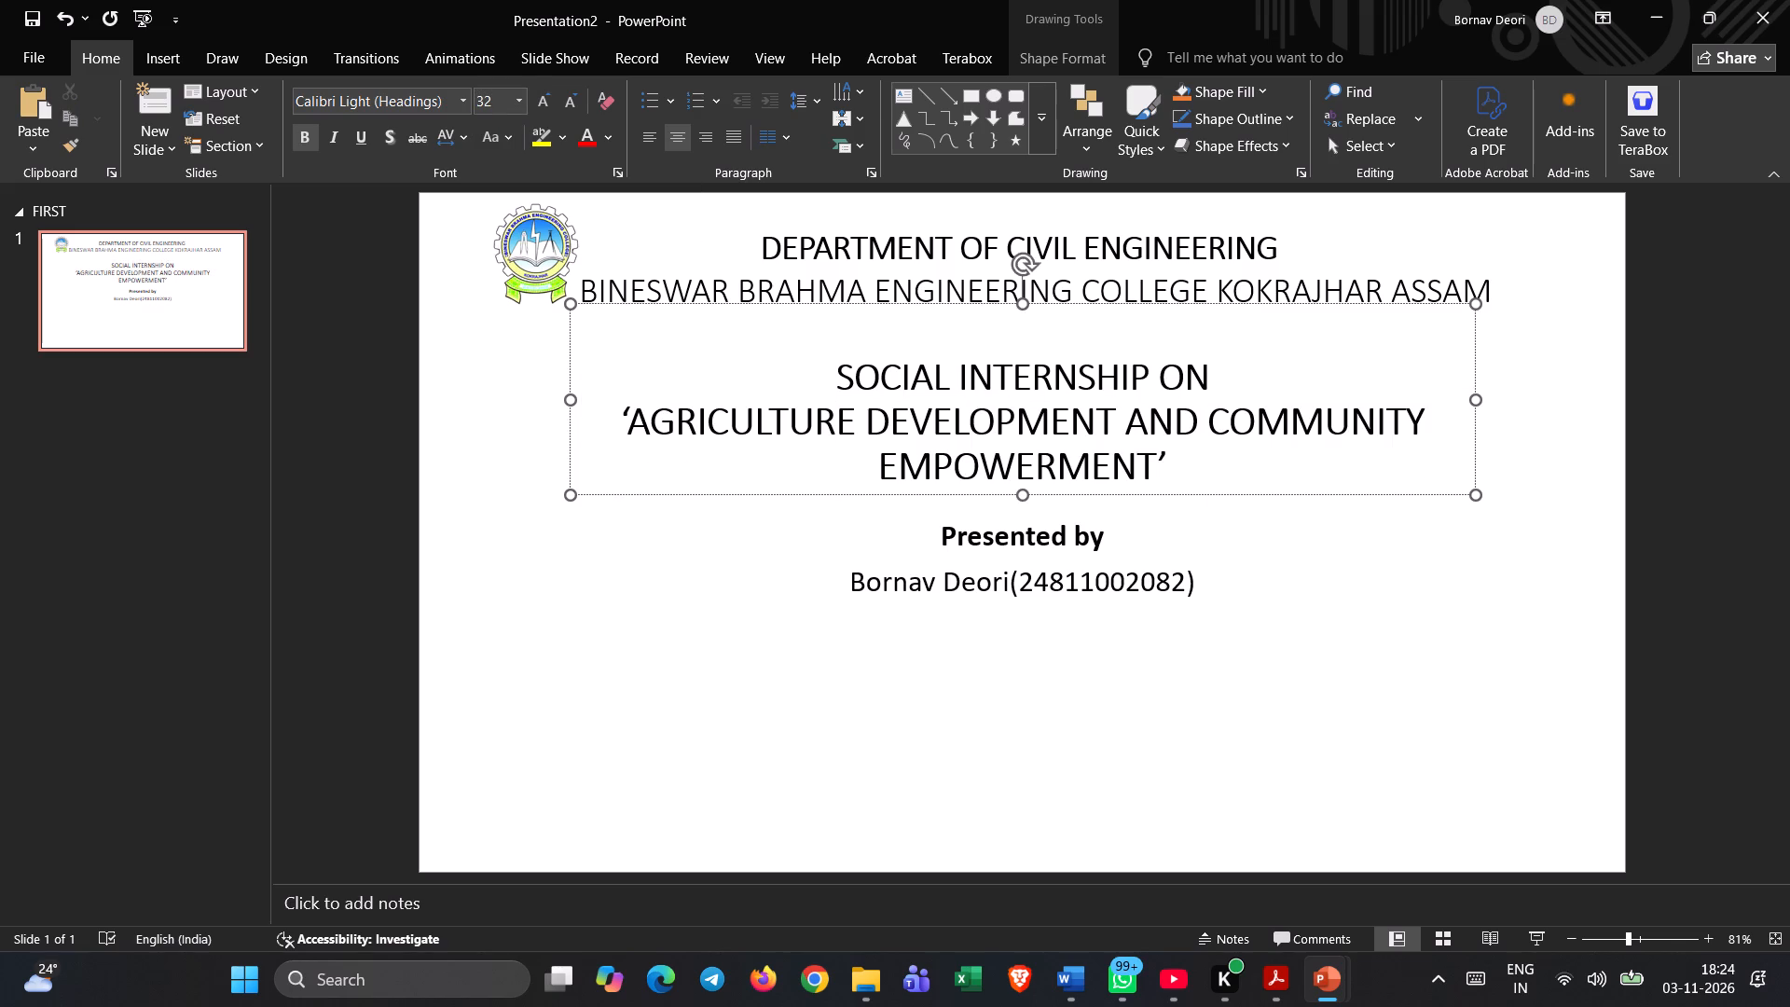
left_click(644, 366)
key("BackSpace")
key("BackSpace")
left_click_drag(1027, 305, 1030, 351)
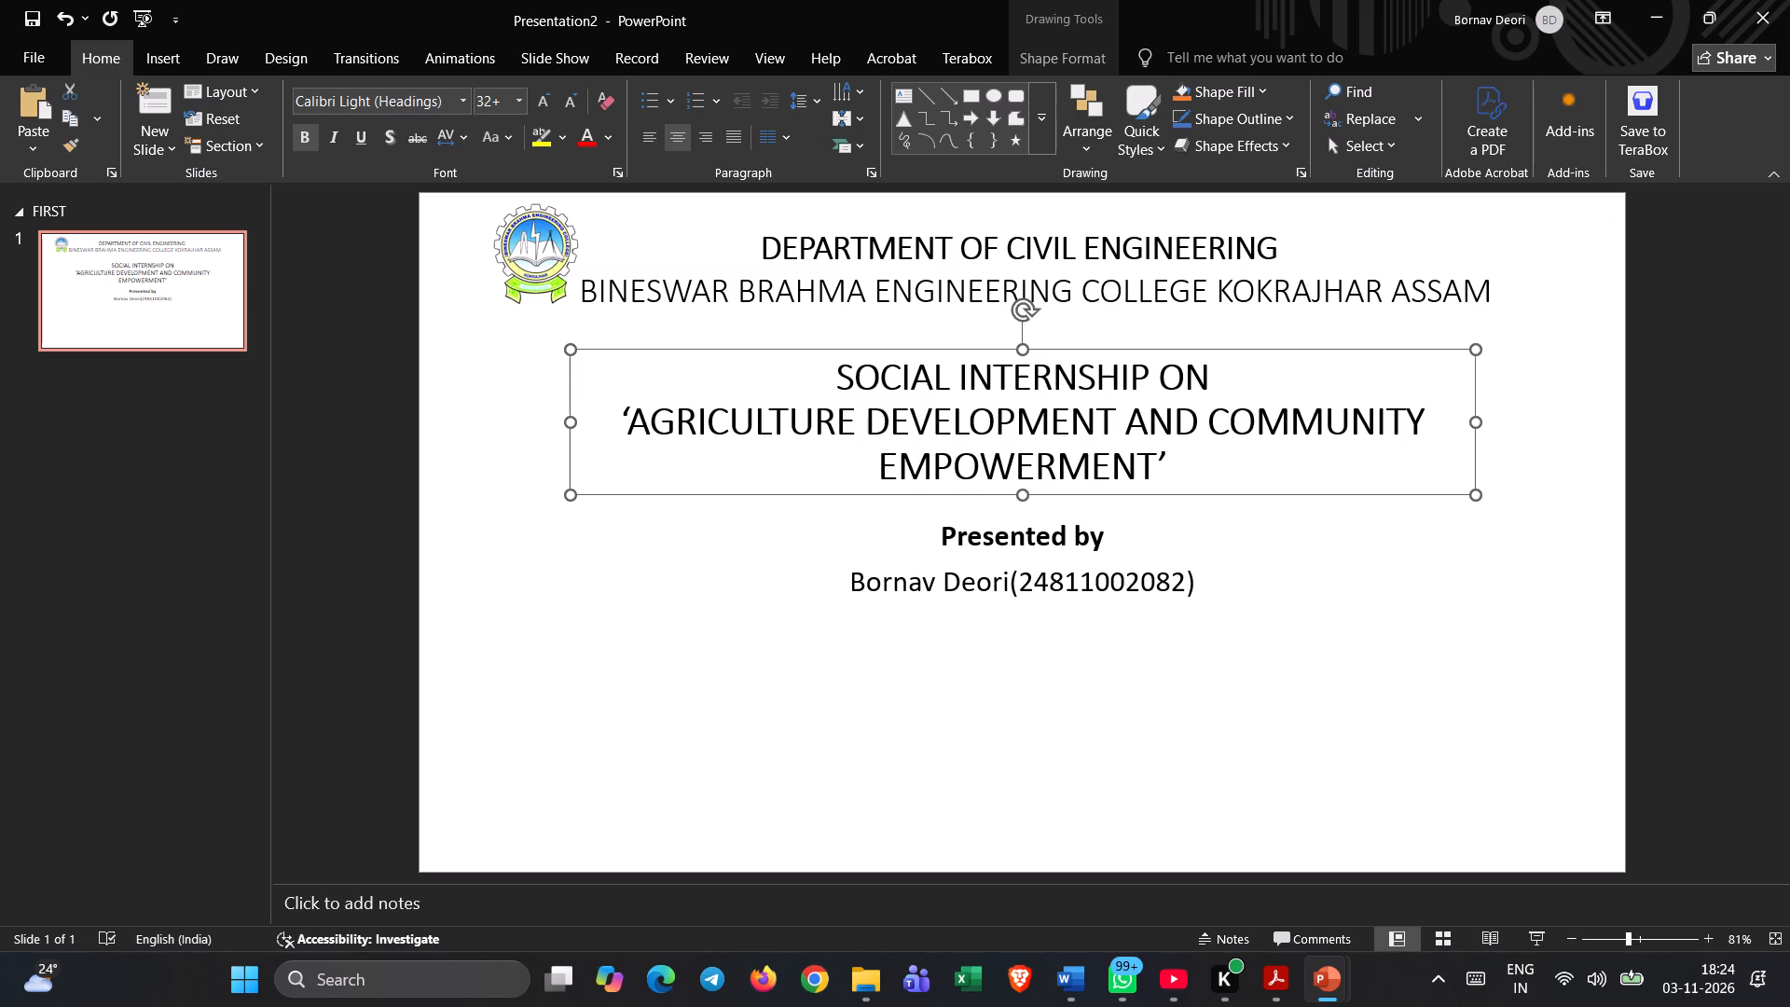
left_click(1060, 352)
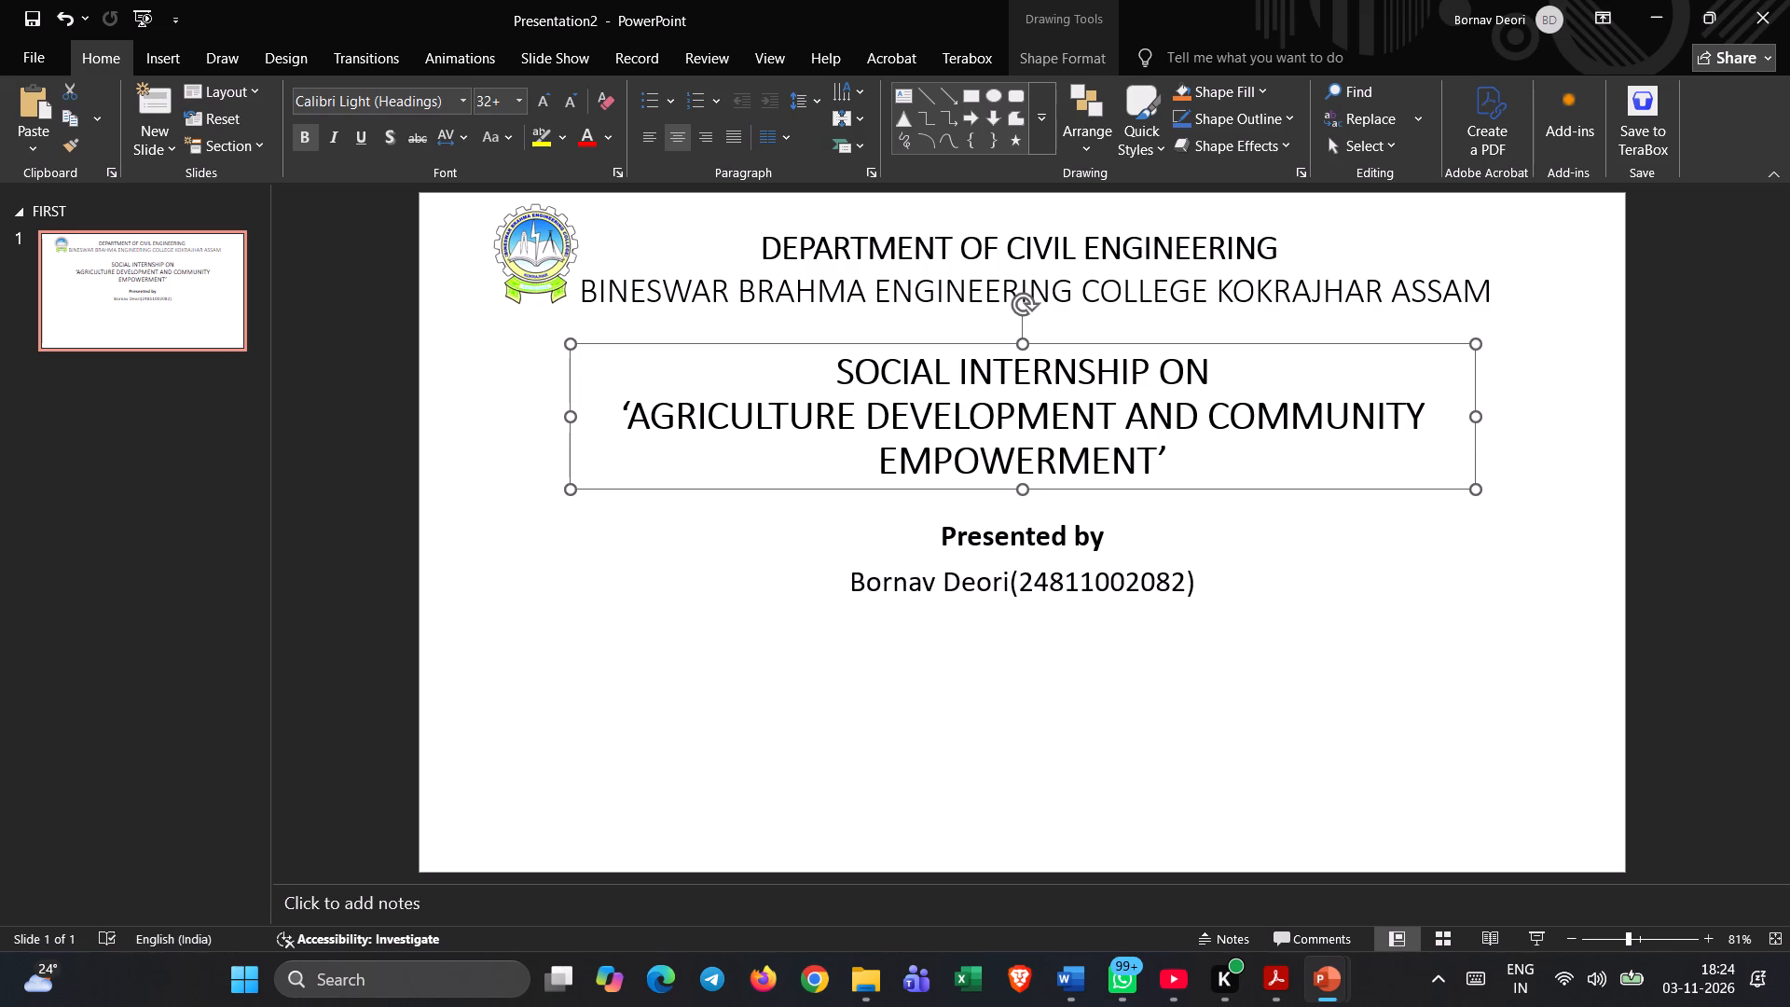
Set the font size of the SOCIAL INTERNSHIP ON line to 24.
left_click_drag(829, 369, 1207, 368)
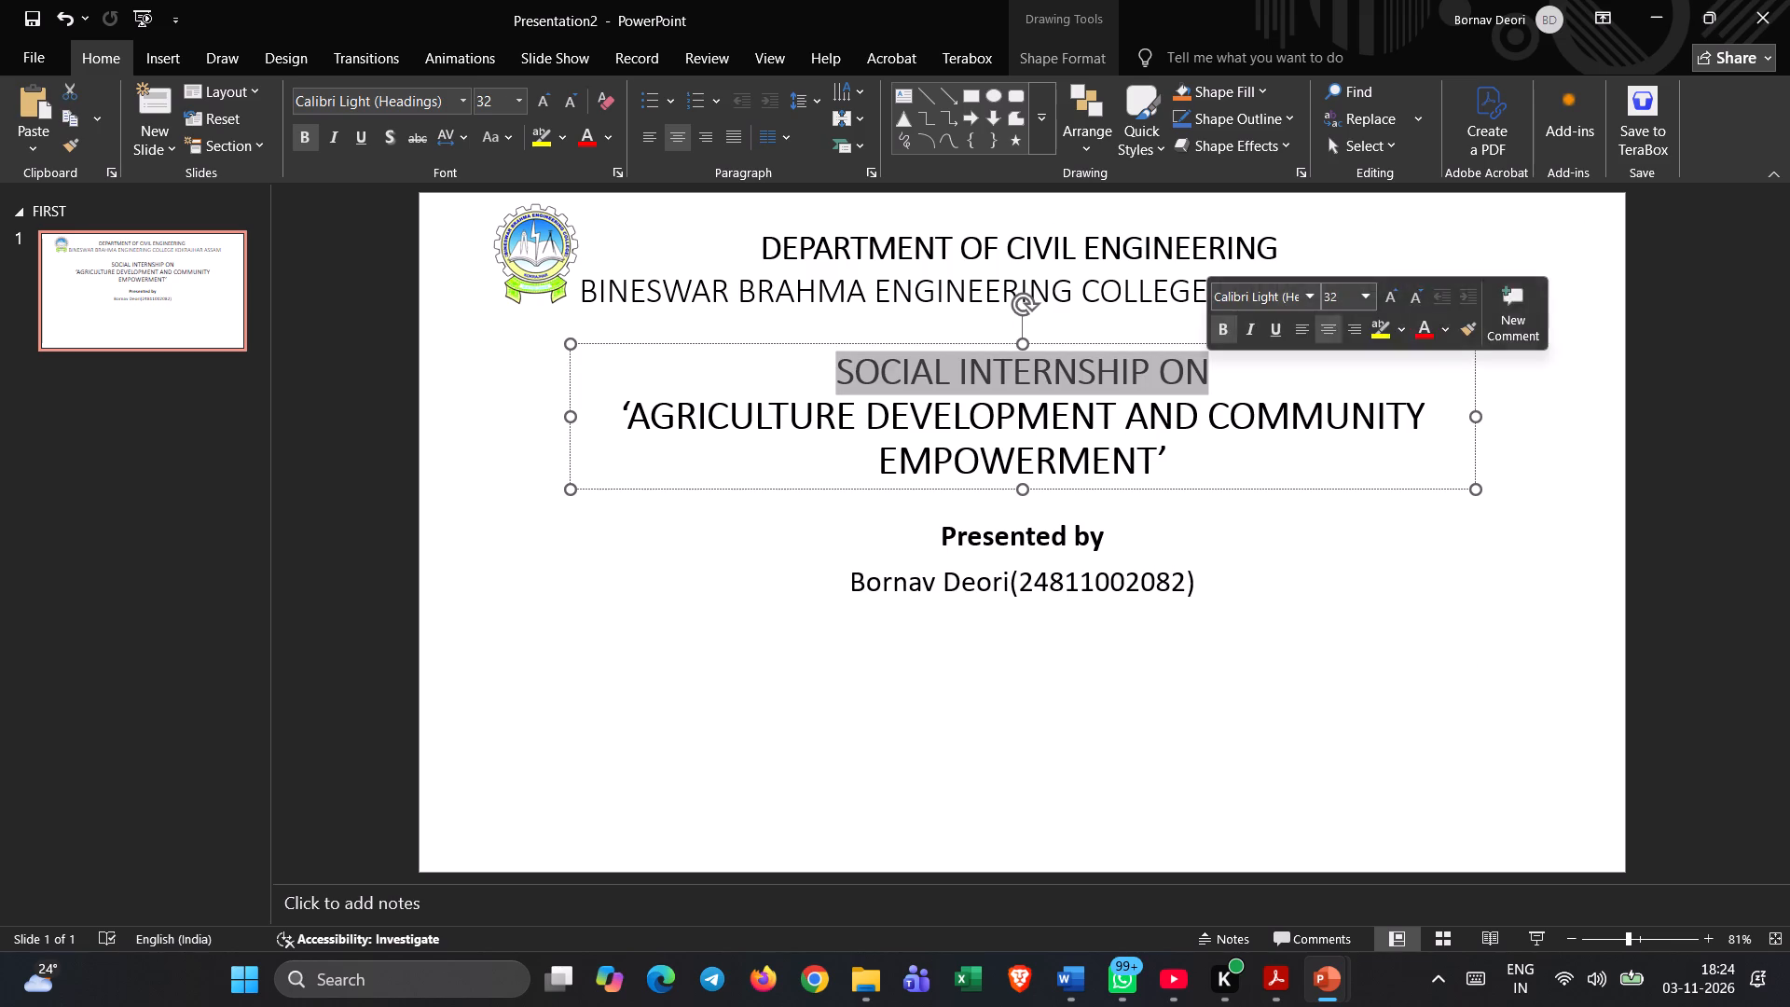
left_click(1366, 295)
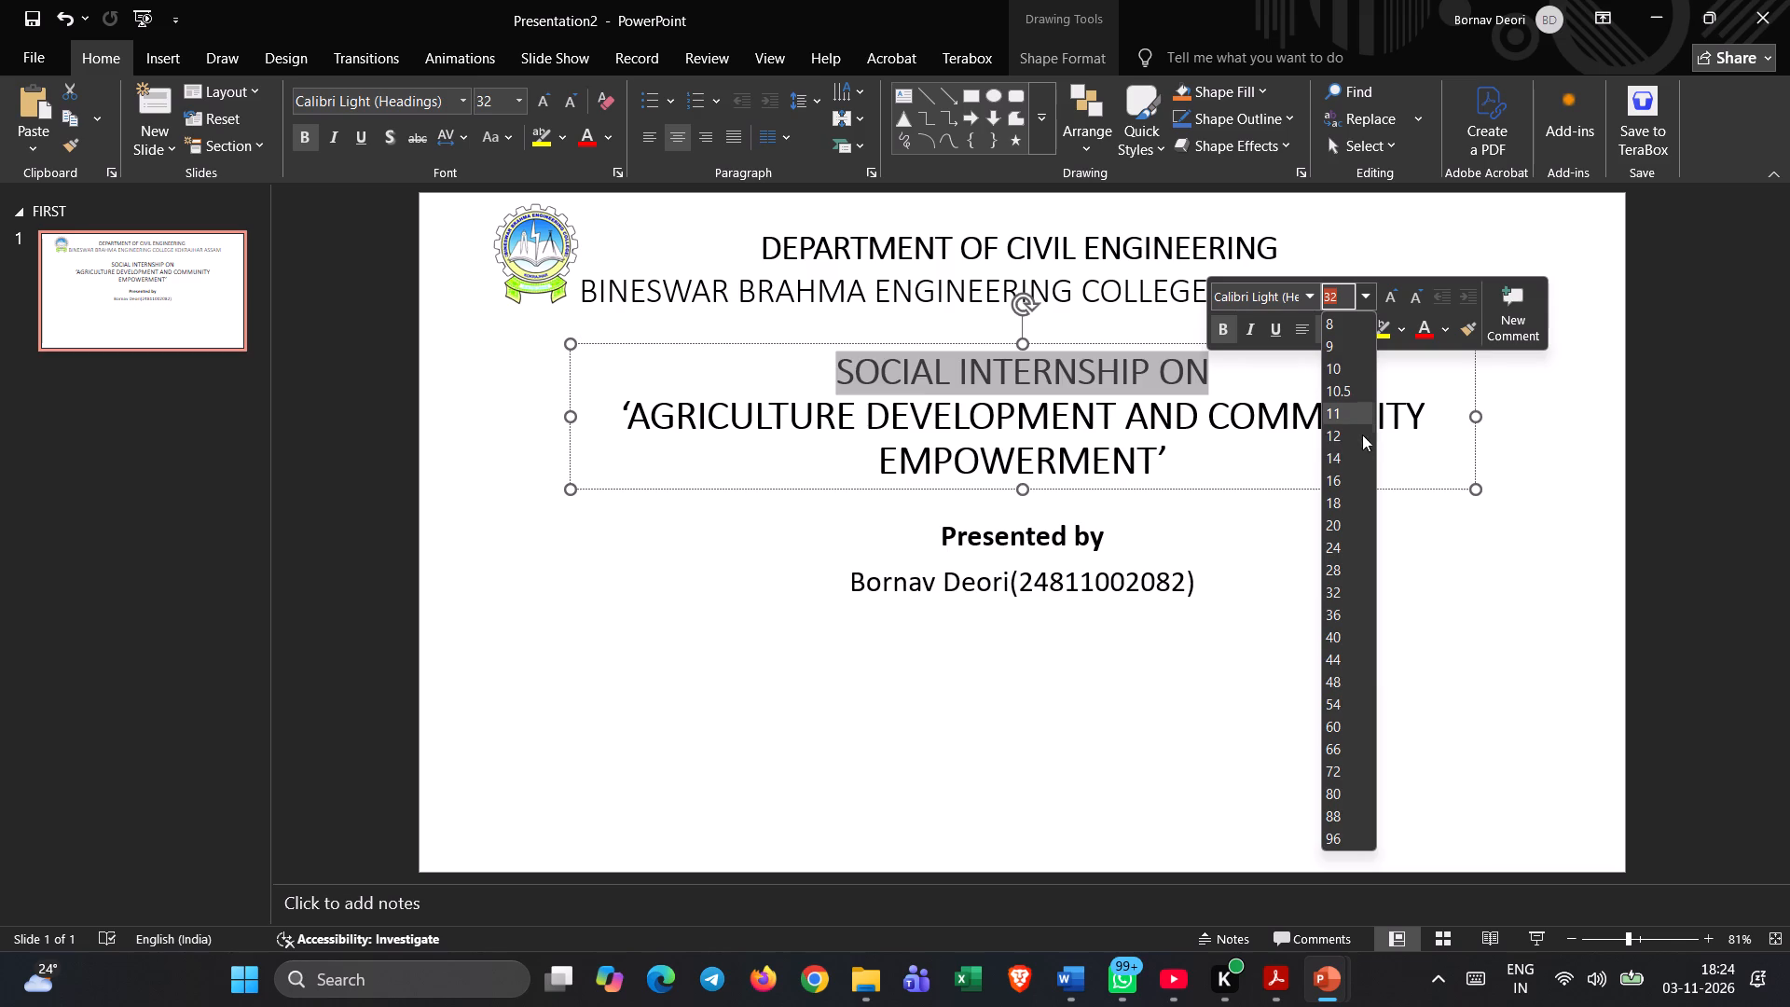
left_click(1331, 554)
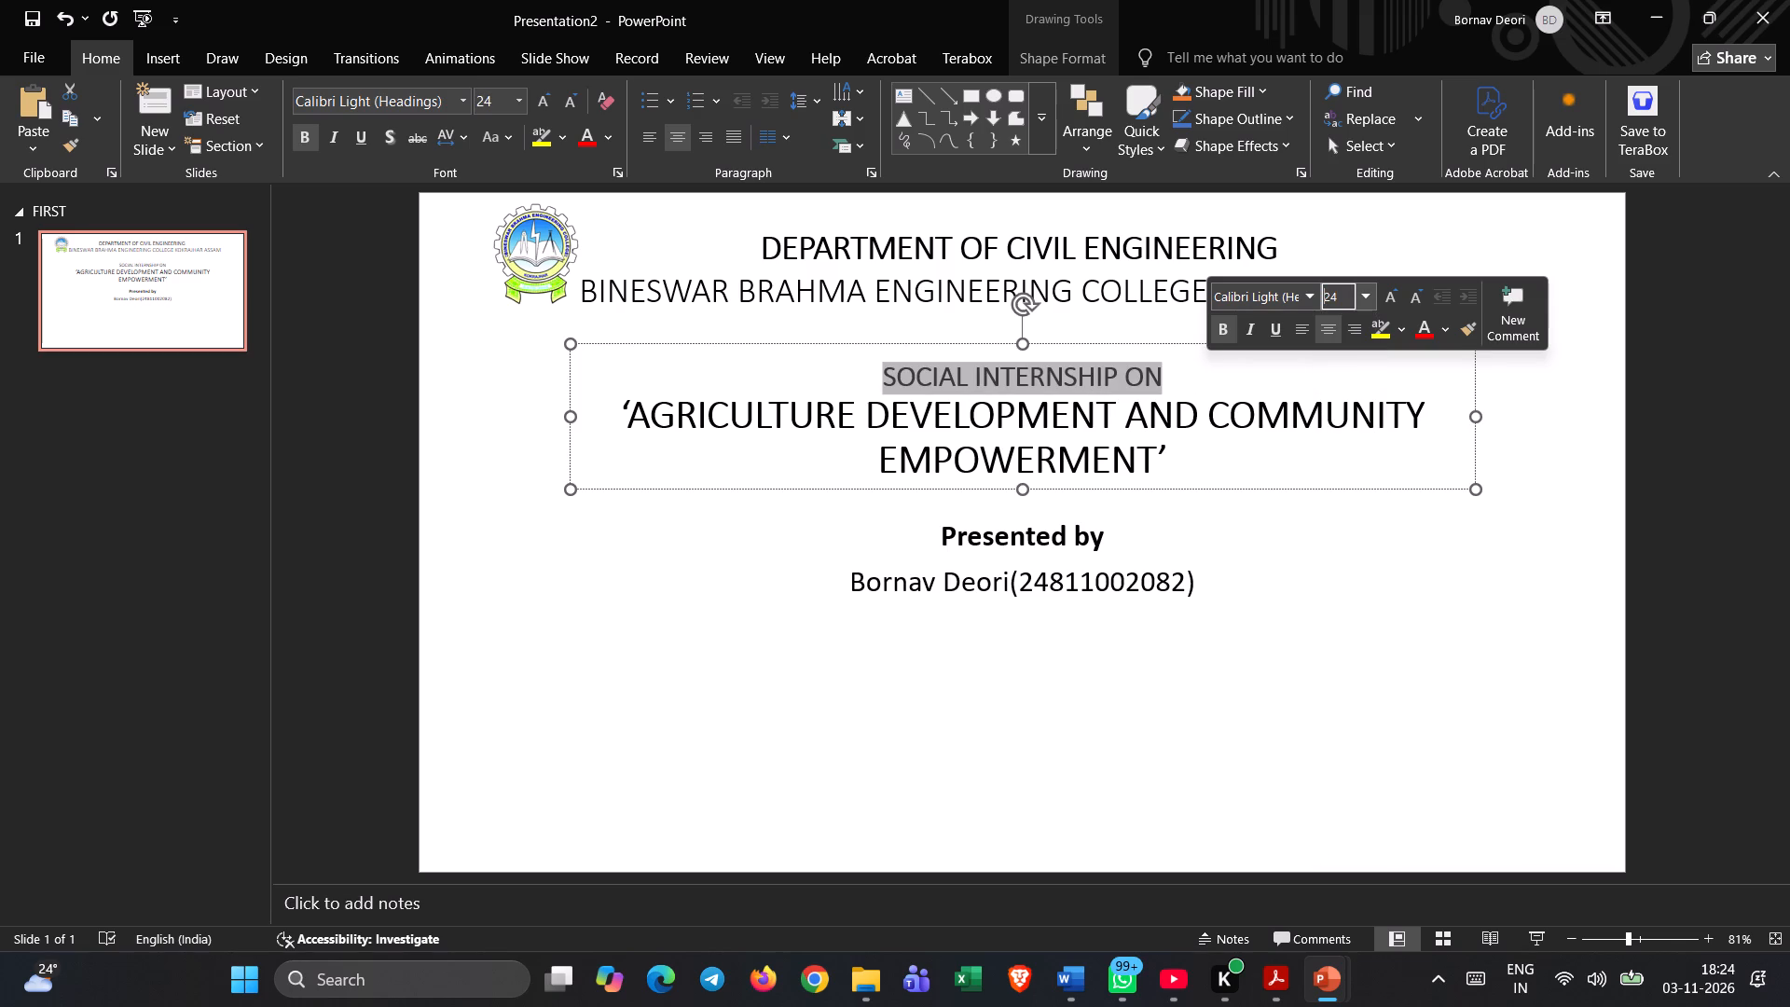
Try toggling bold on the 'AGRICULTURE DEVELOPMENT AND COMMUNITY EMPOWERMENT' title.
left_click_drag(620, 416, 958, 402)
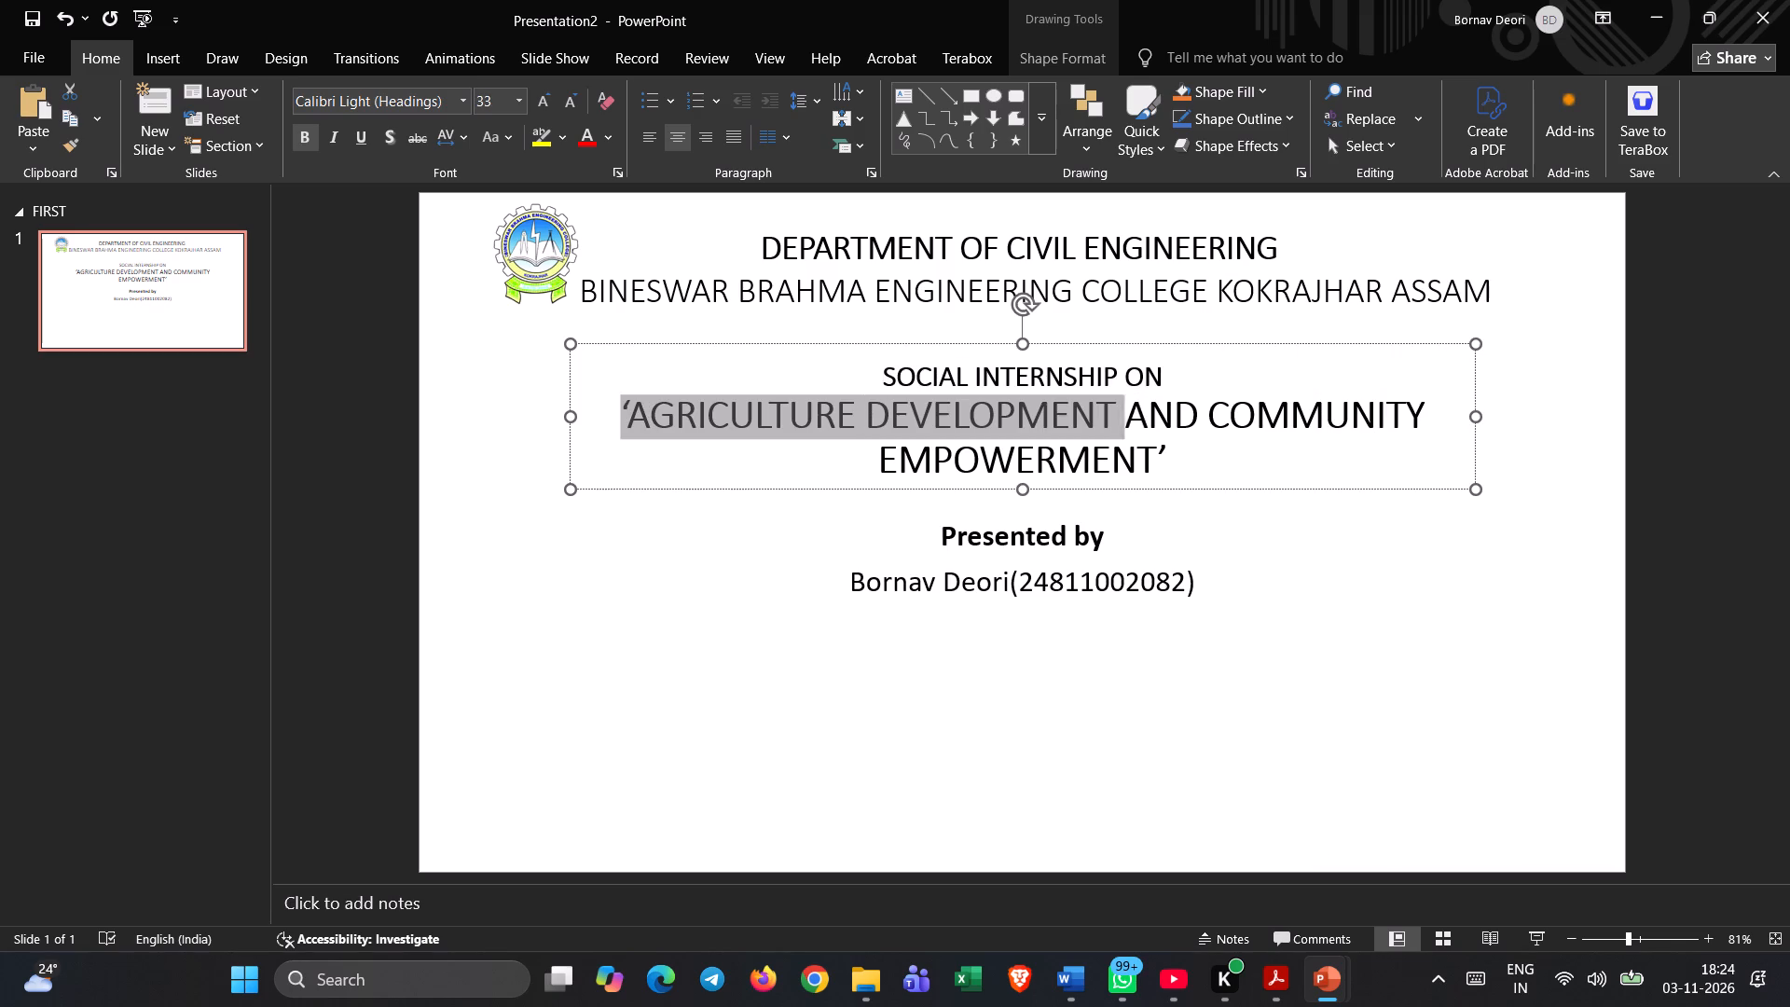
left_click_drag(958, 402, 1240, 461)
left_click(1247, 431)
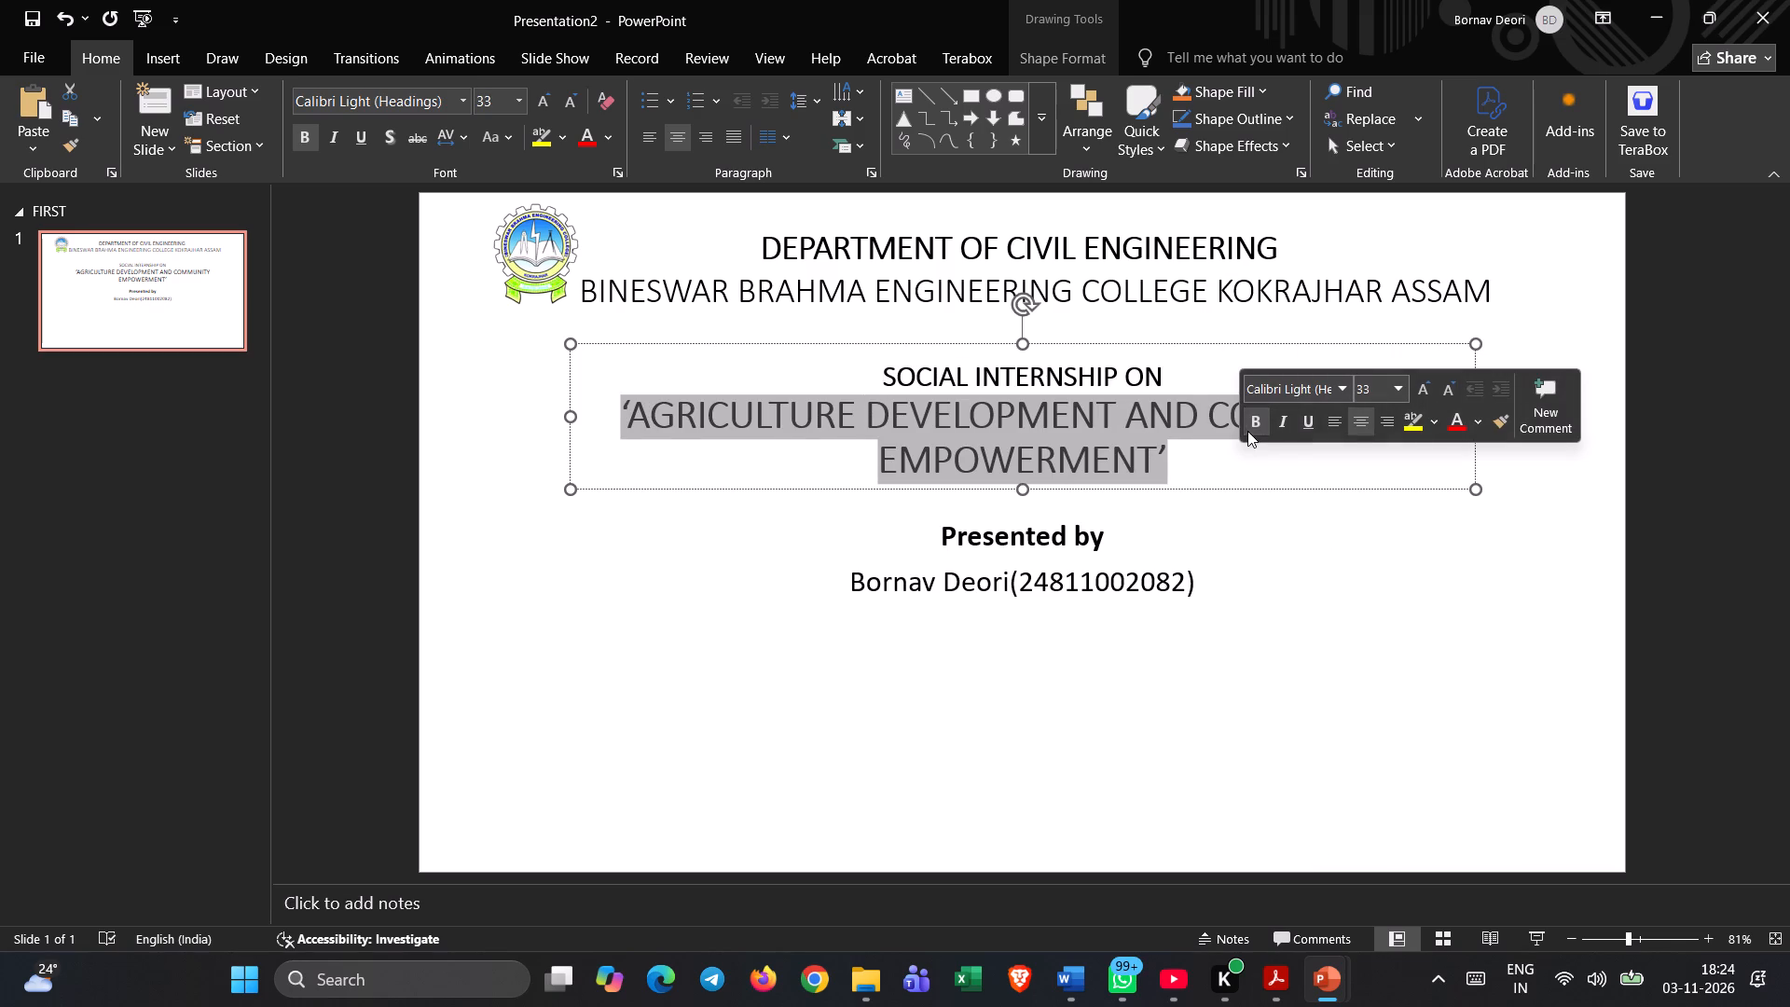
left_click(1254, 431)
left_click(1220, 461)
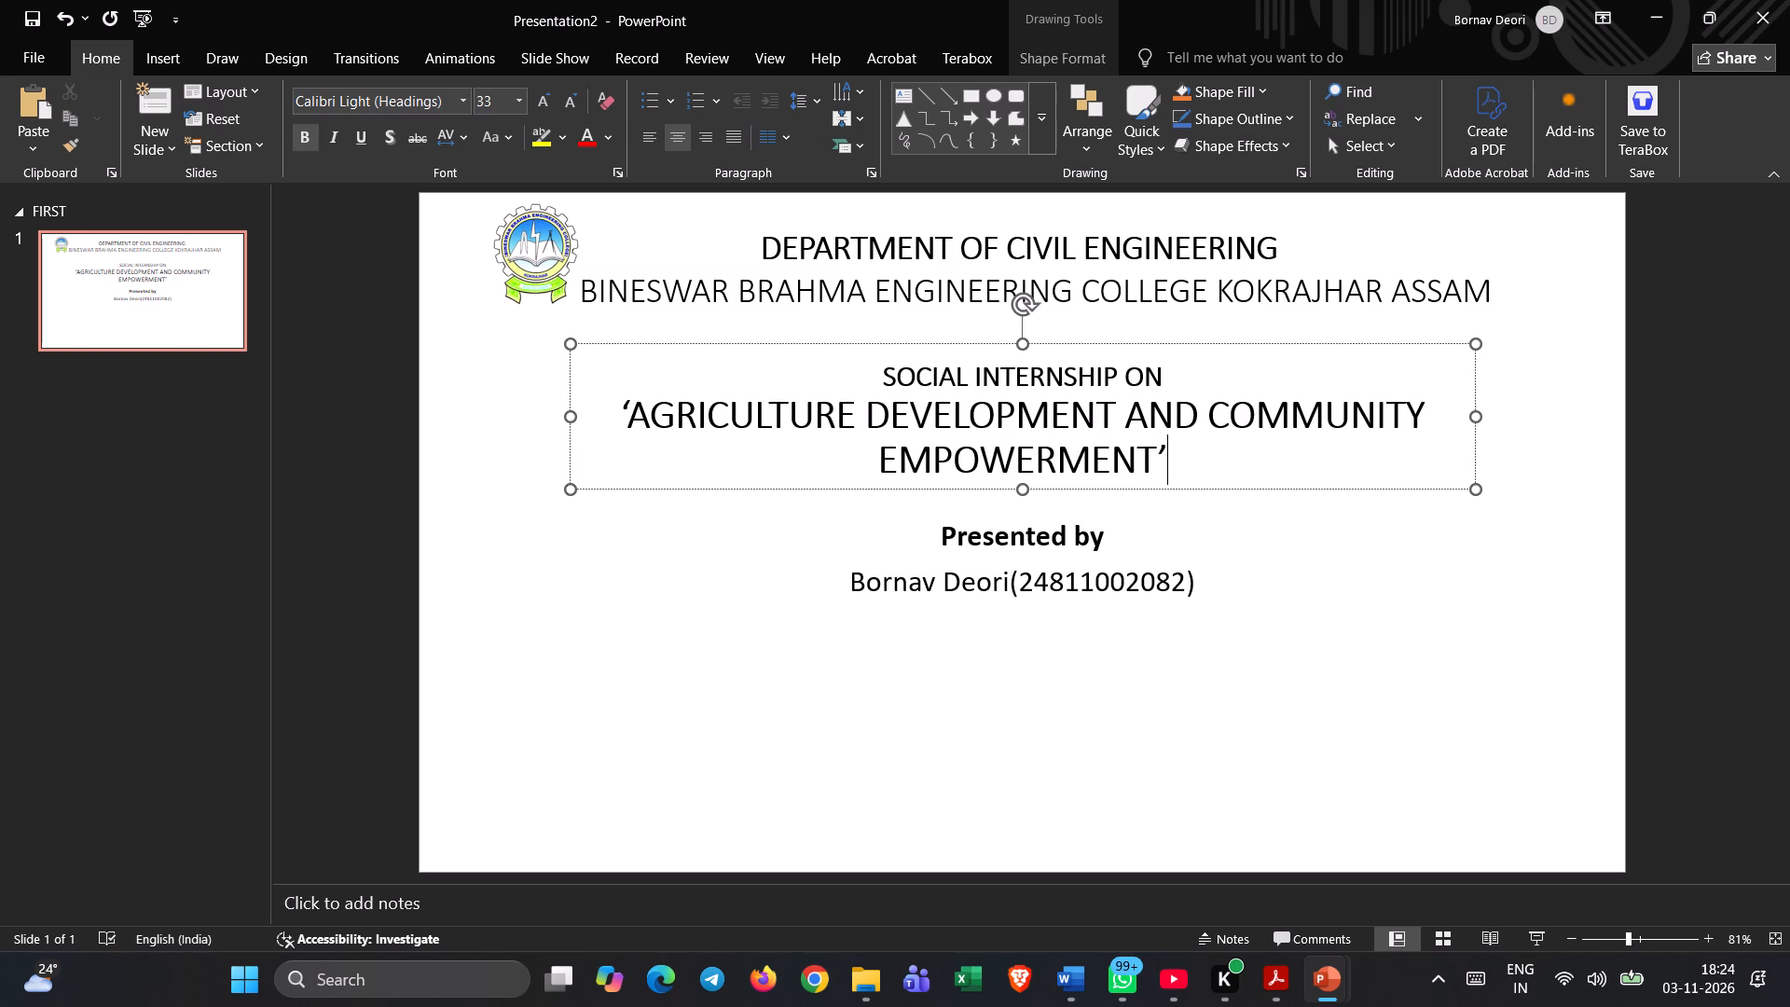
Remove bold from the SOCIAL INTERNSHIP ON line.
left_click_drag(872, 383, 1208, 374)
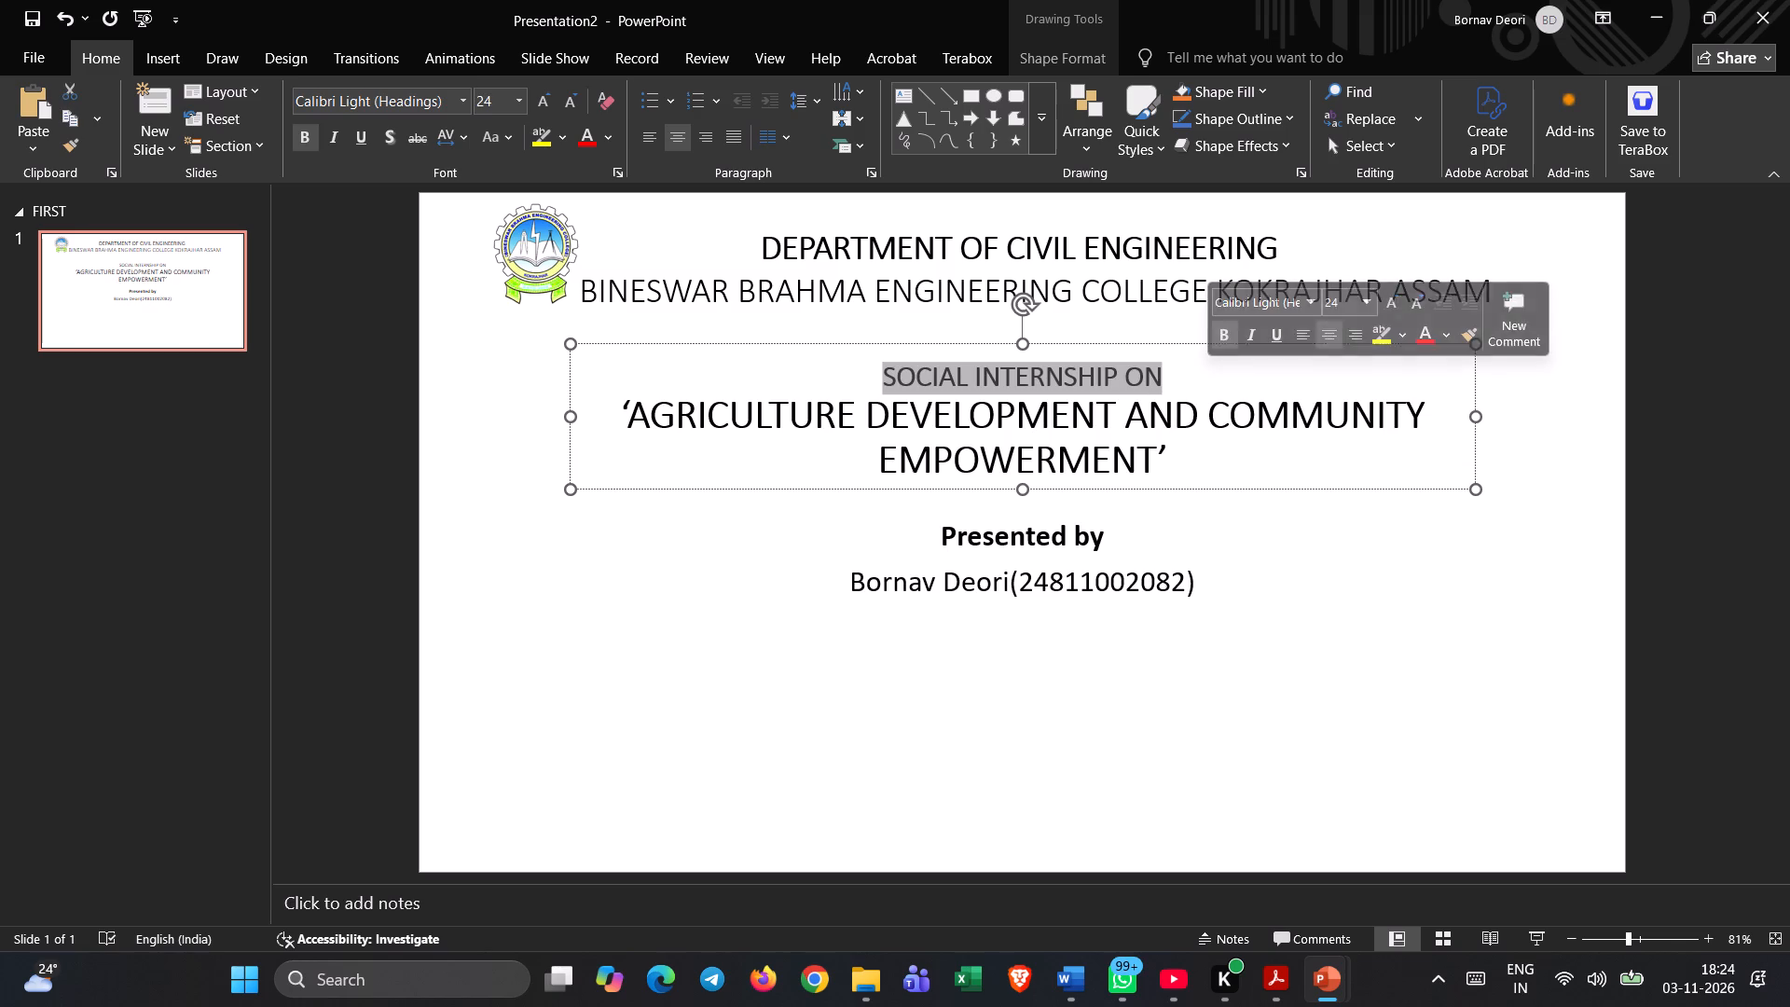
left_click(1223, 338)
left_click(1189, 384)
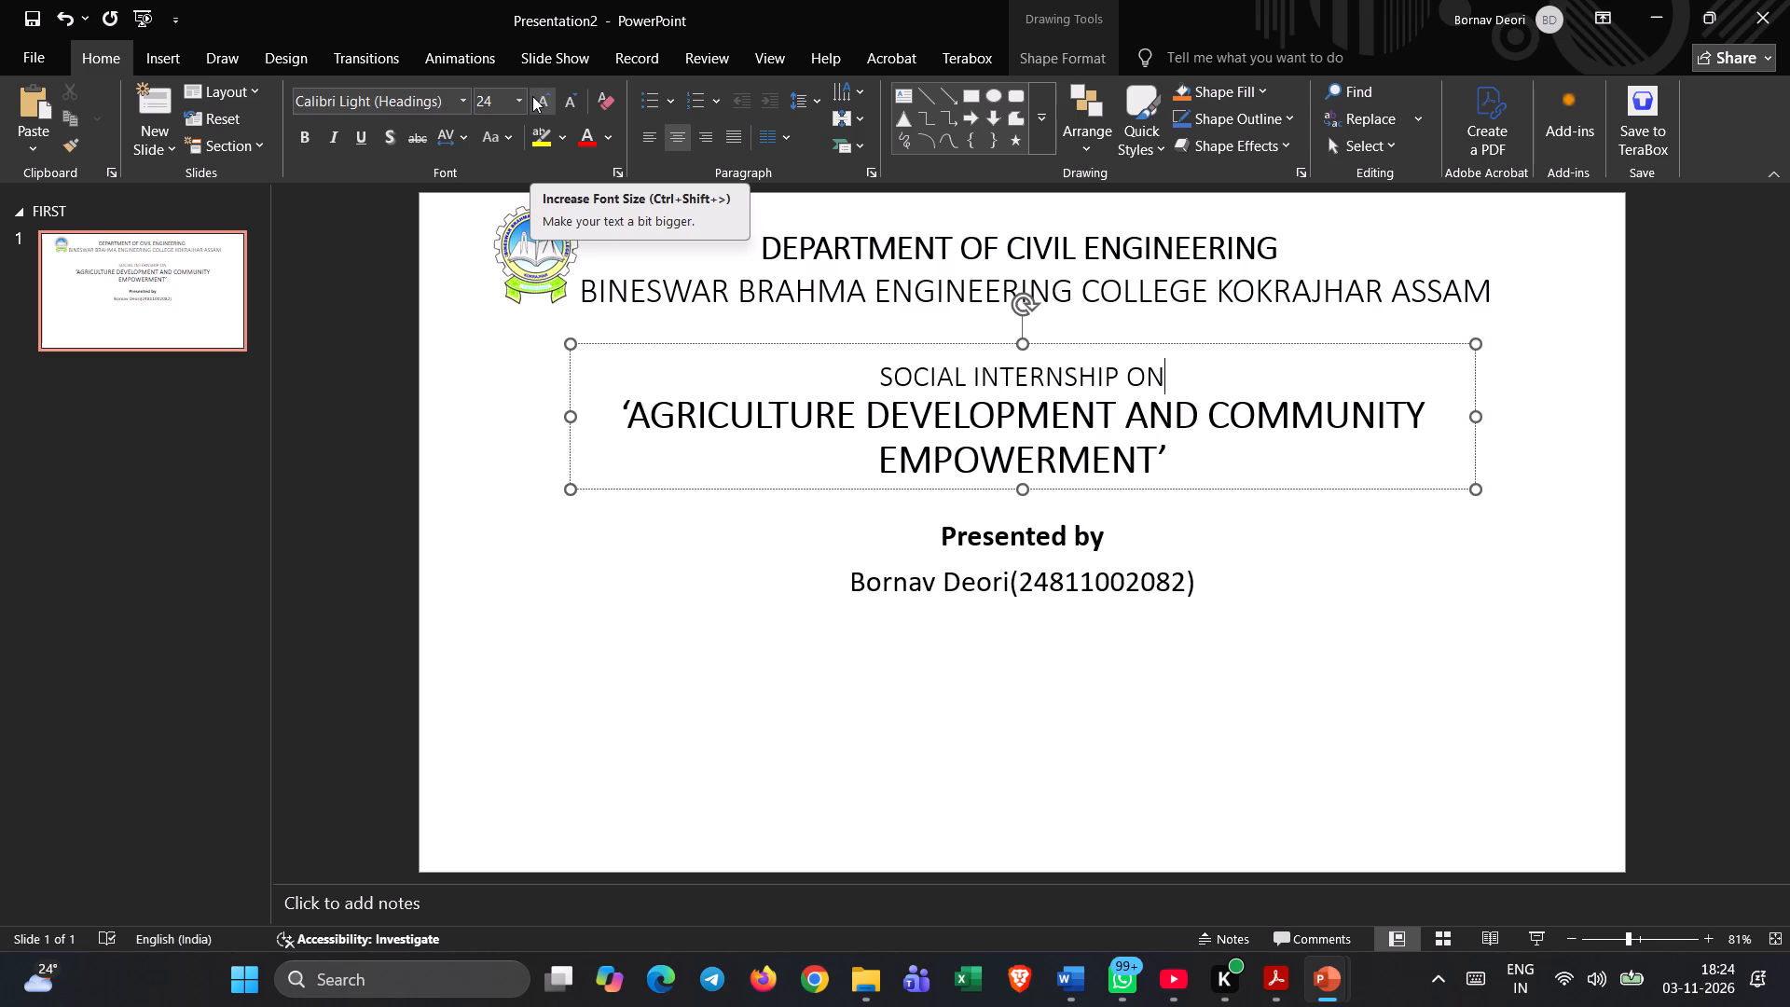
Add a new section at the title slide without giving it a custom name.
left_click(258, 144)
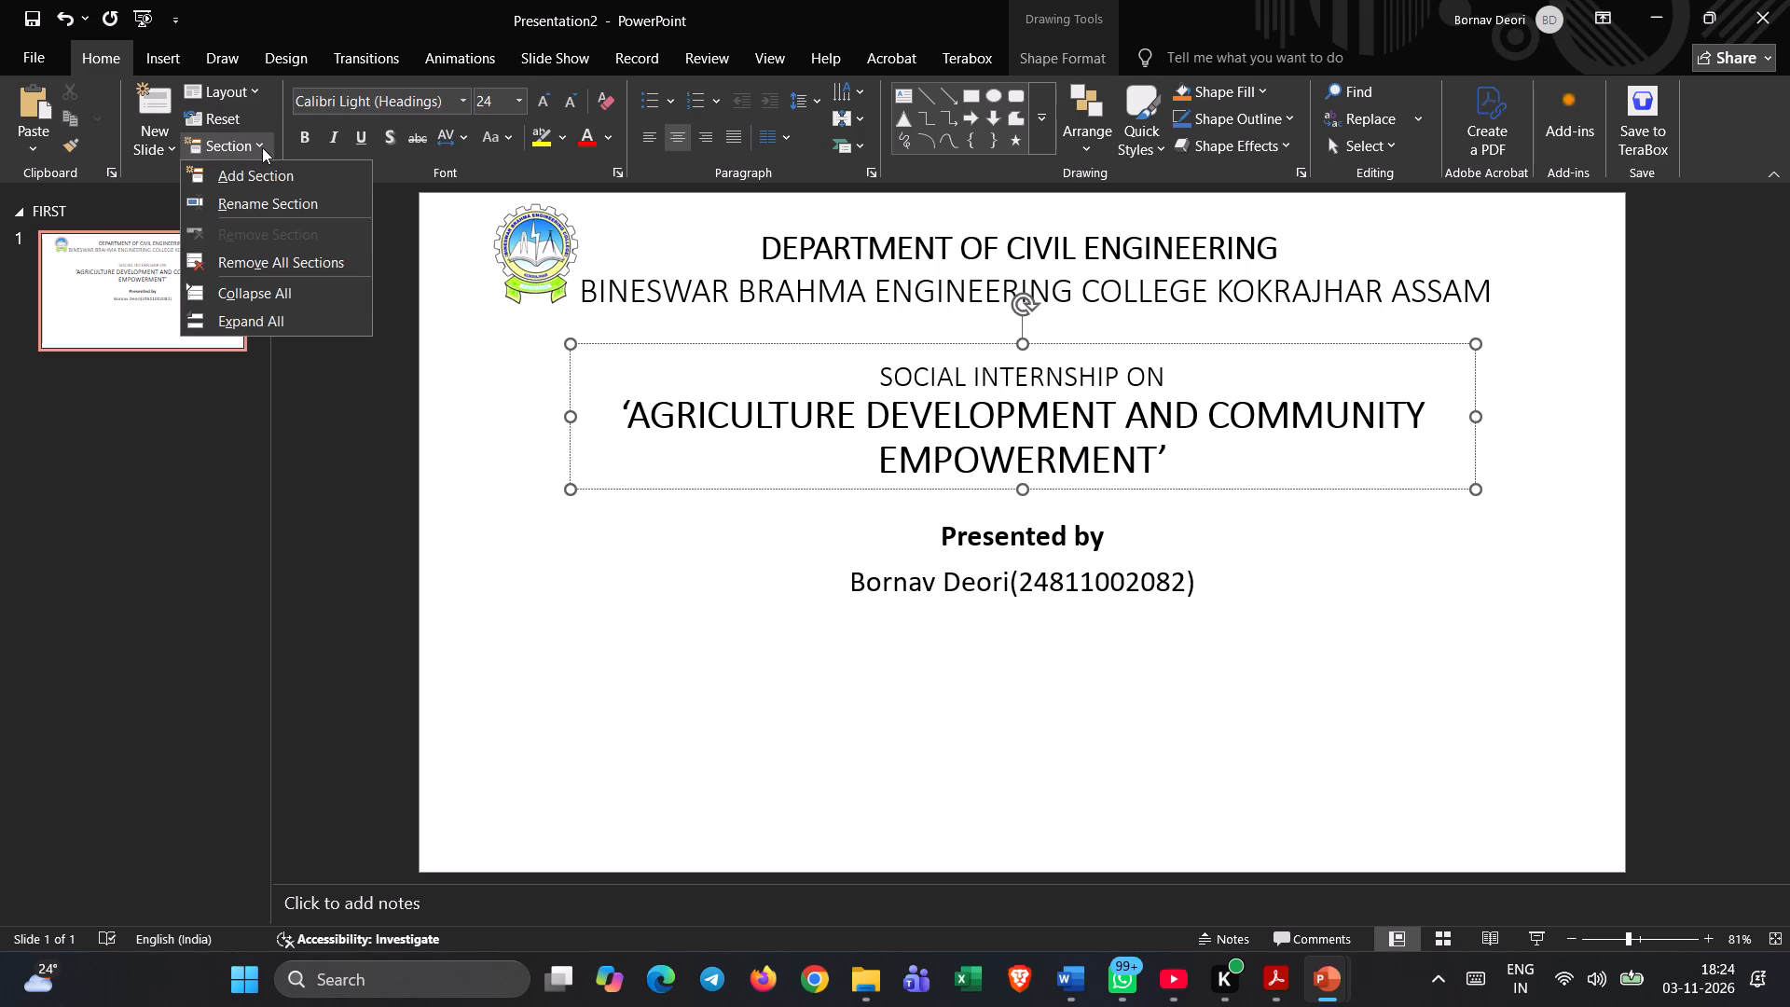
left_click(263, 169)
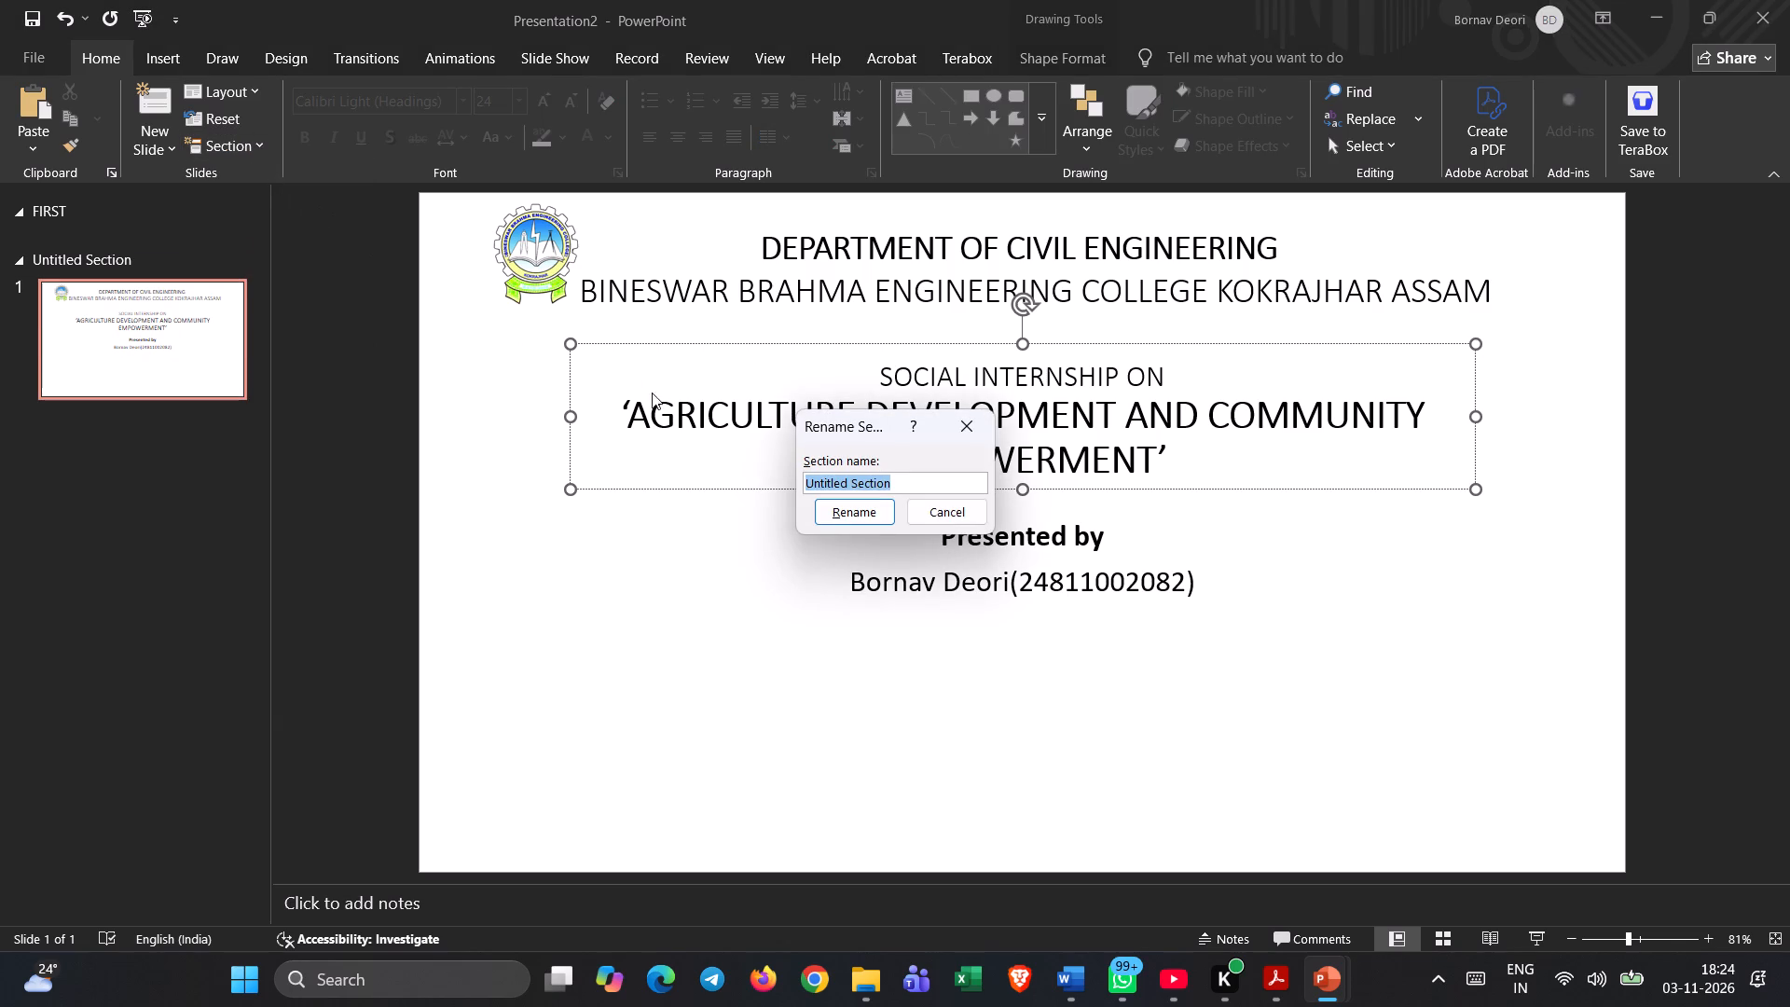
left_click(930, 506)
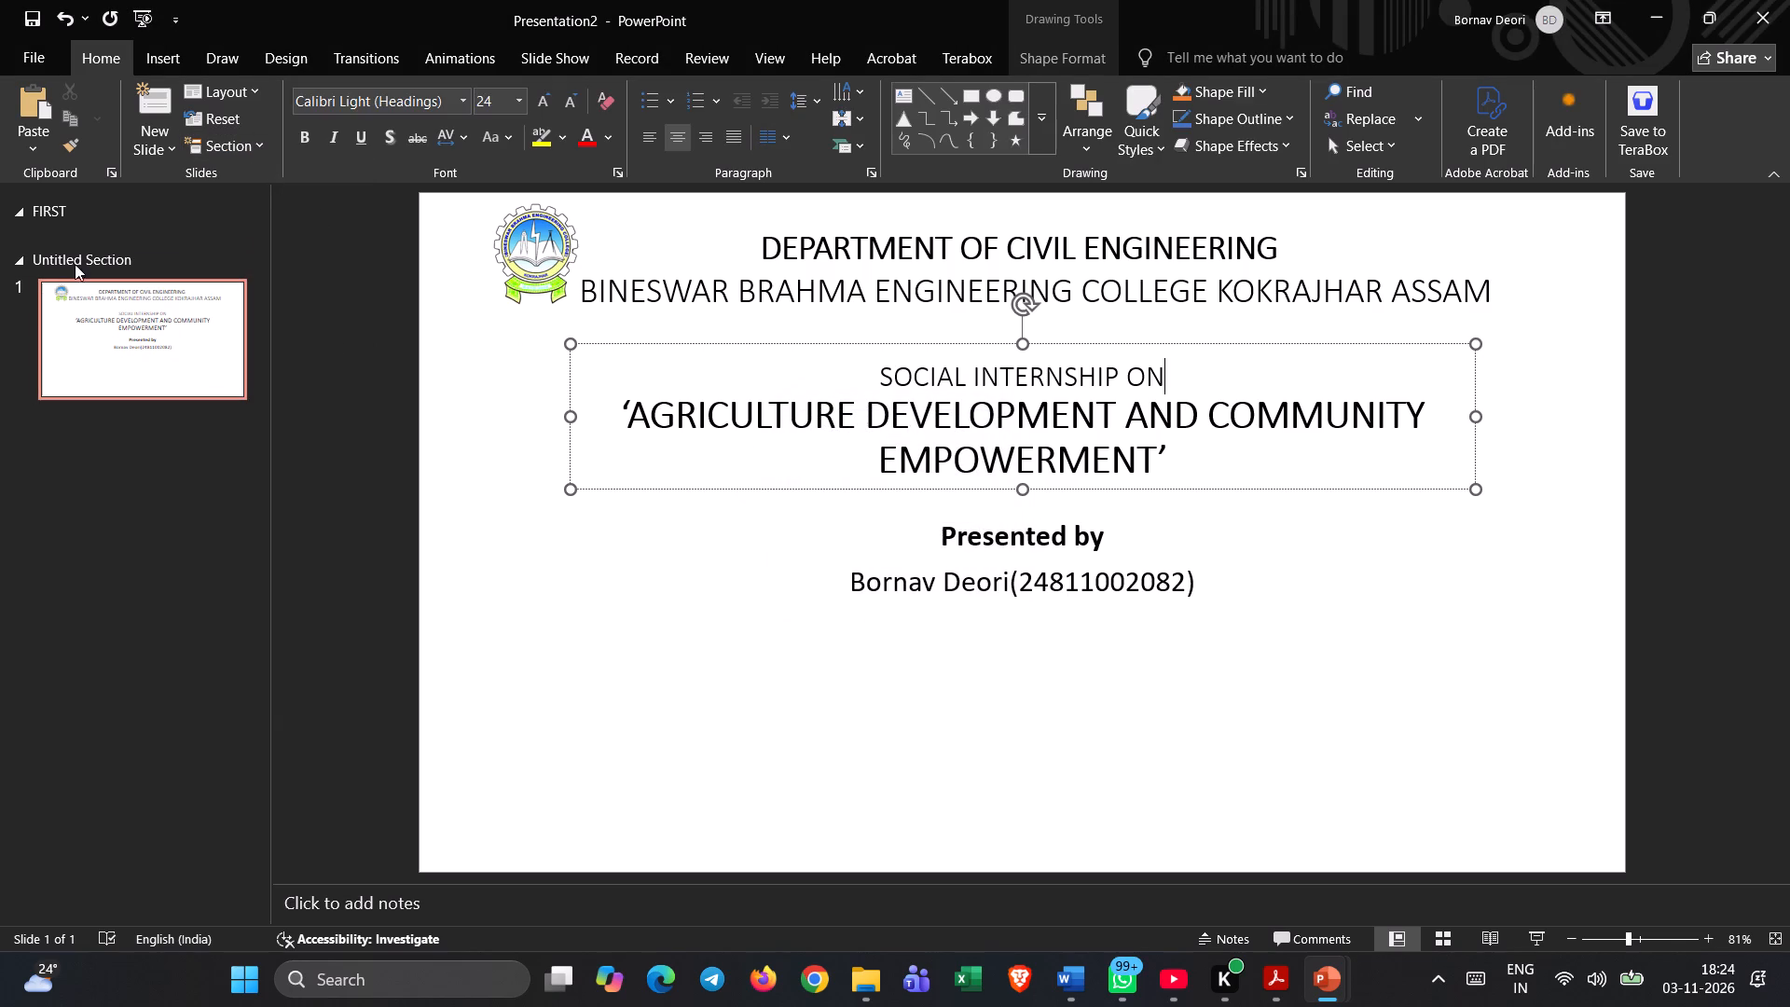
Remove the empty FIRST section from the presentation.
left_click(20, 205)
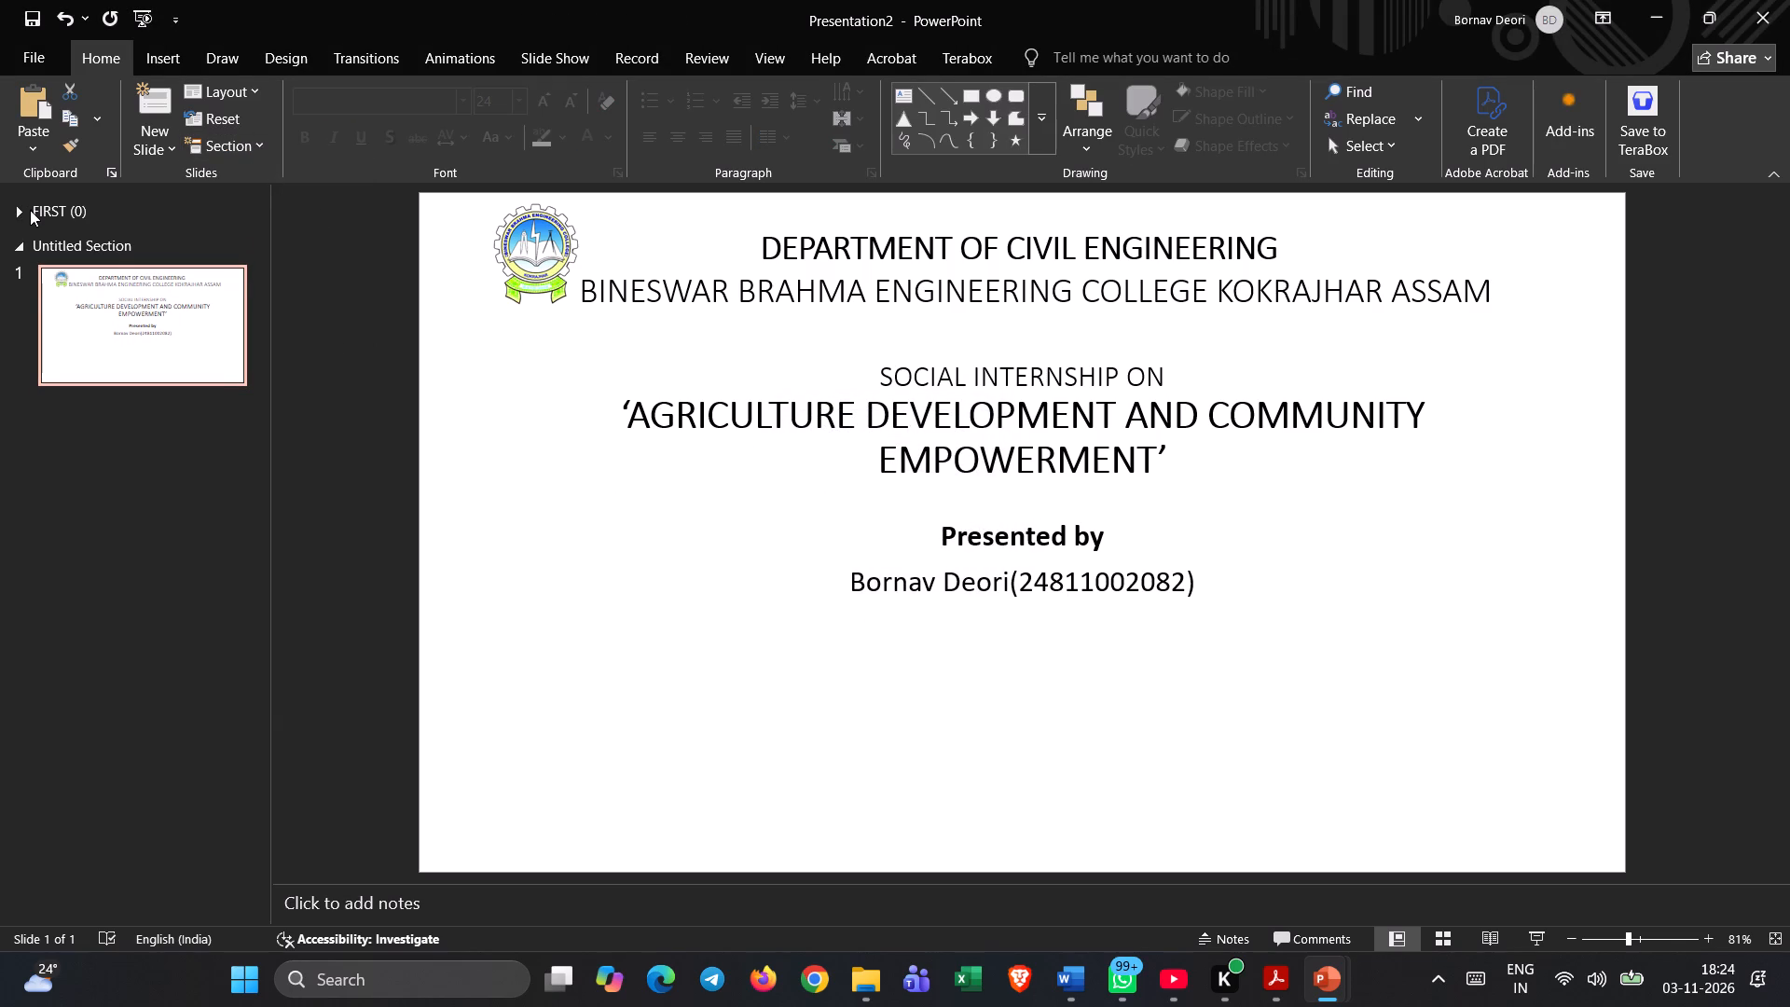
left_click(14, 209)
left_click(14, 209)
right_click(47, 207)
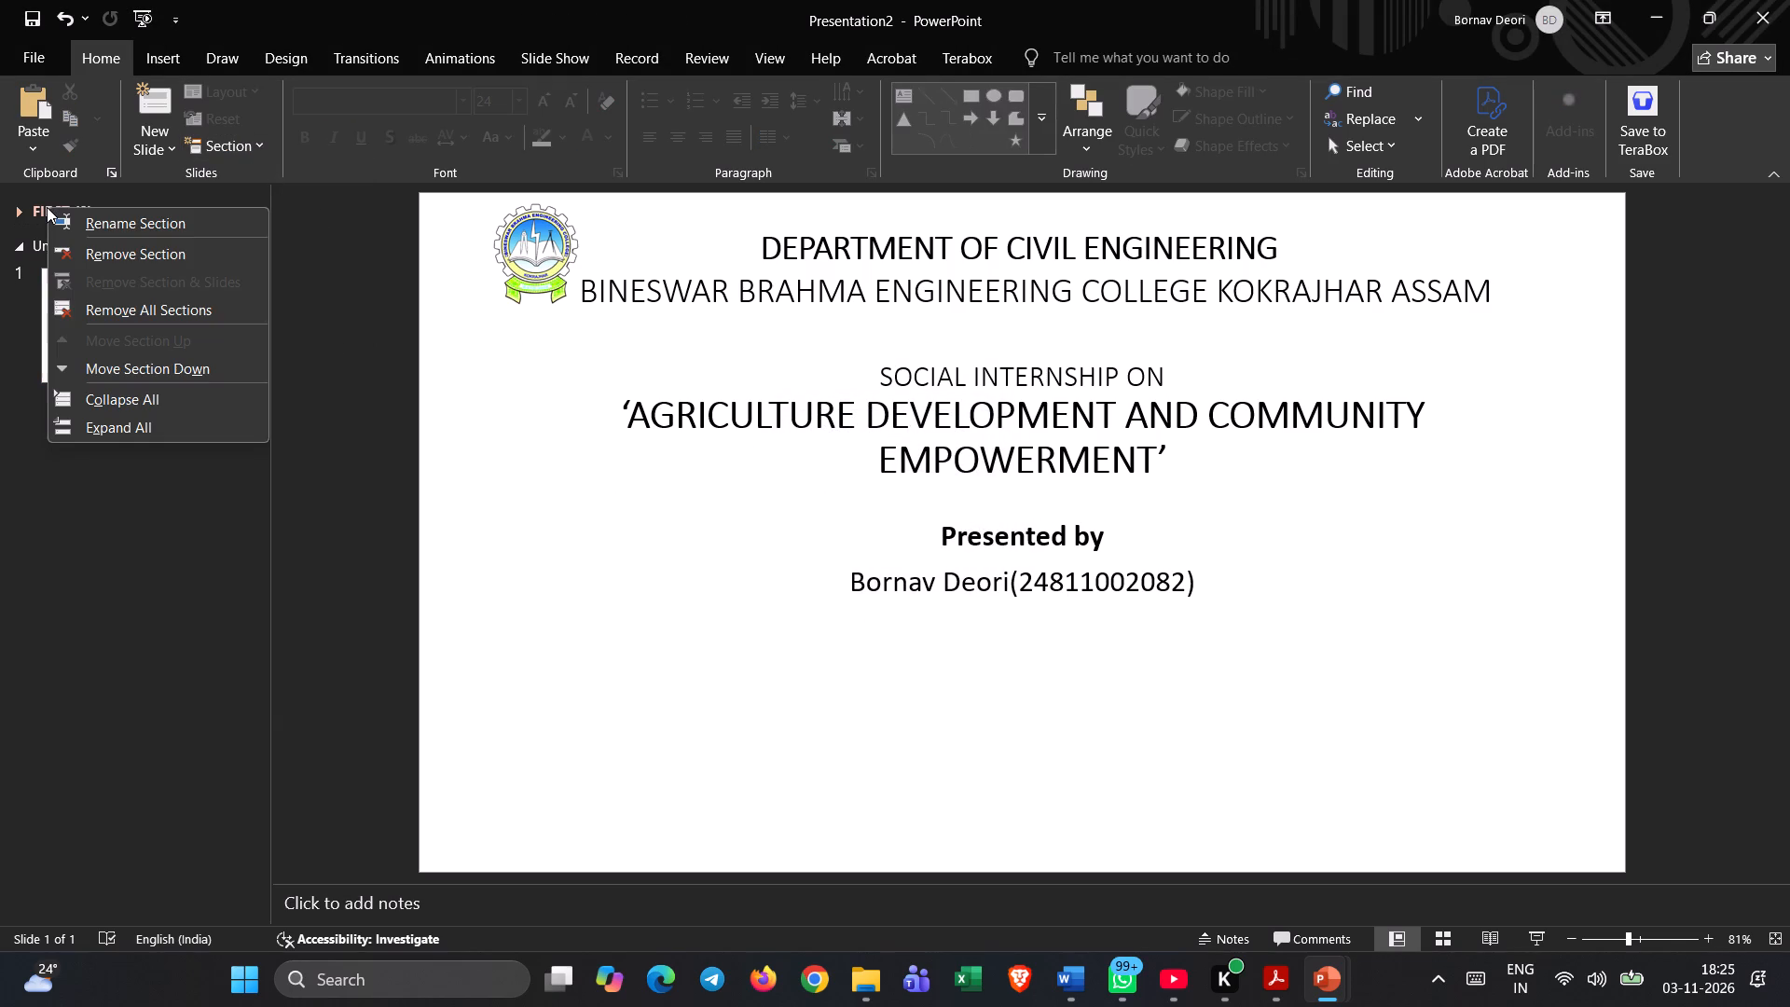
left_click(73, 247)
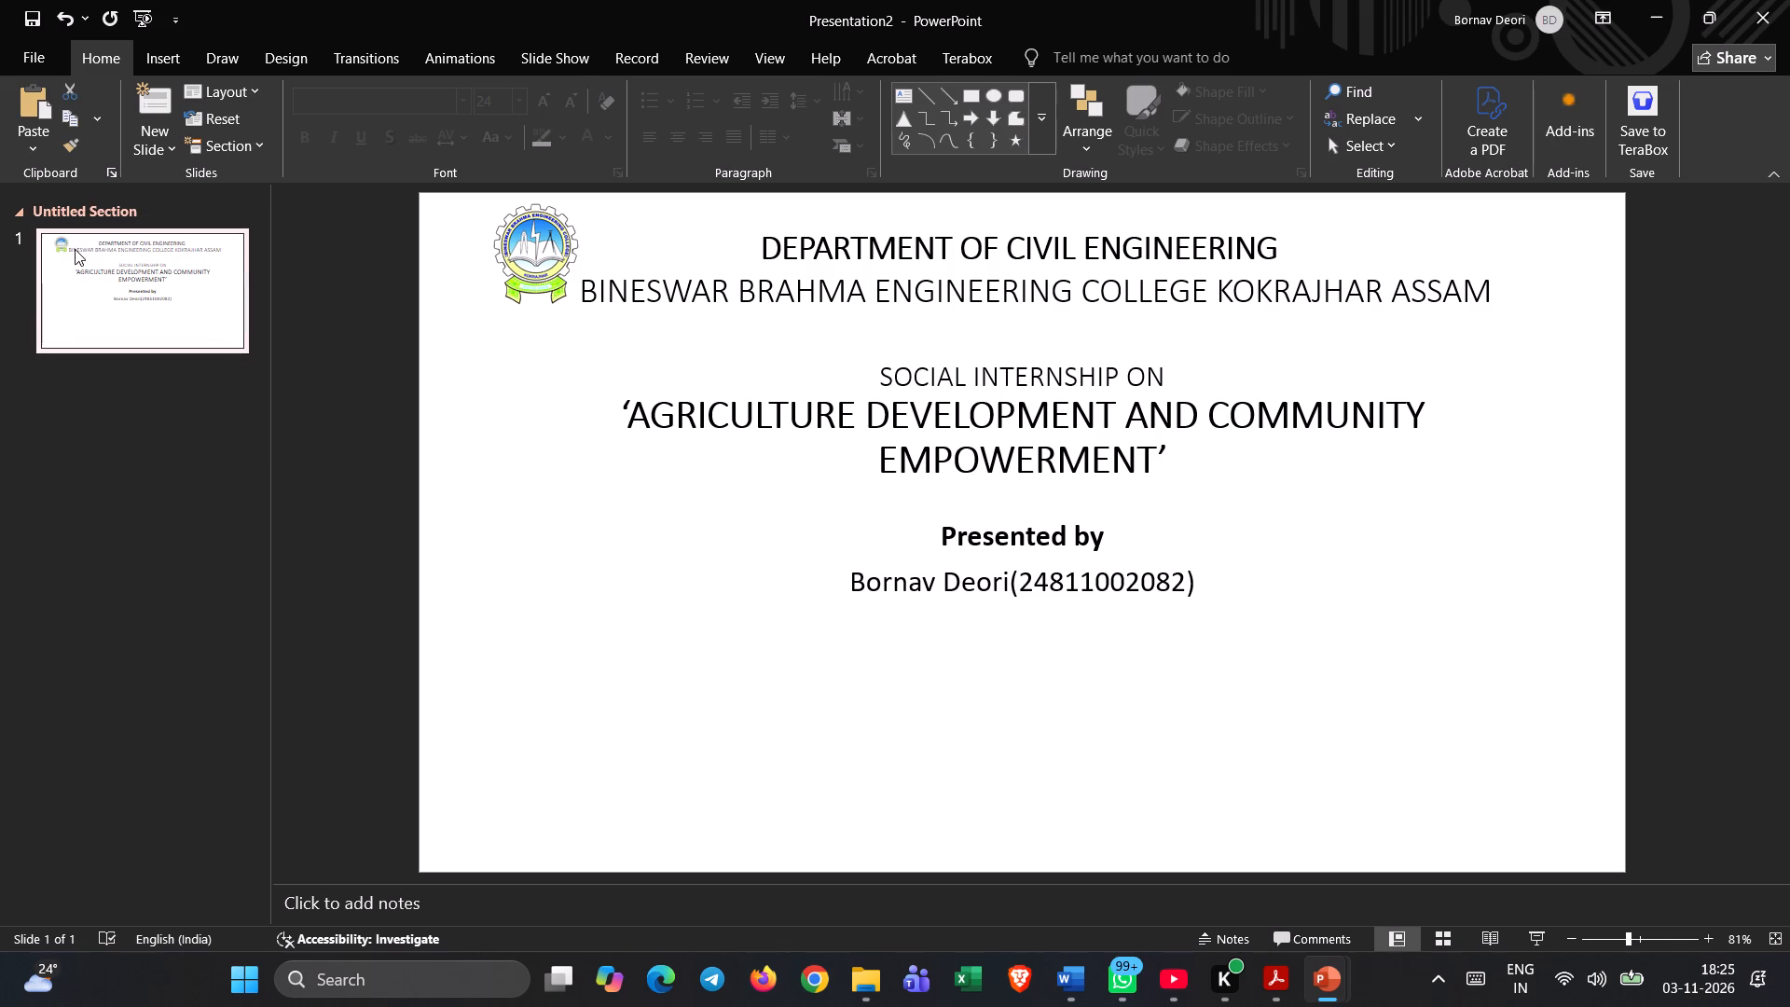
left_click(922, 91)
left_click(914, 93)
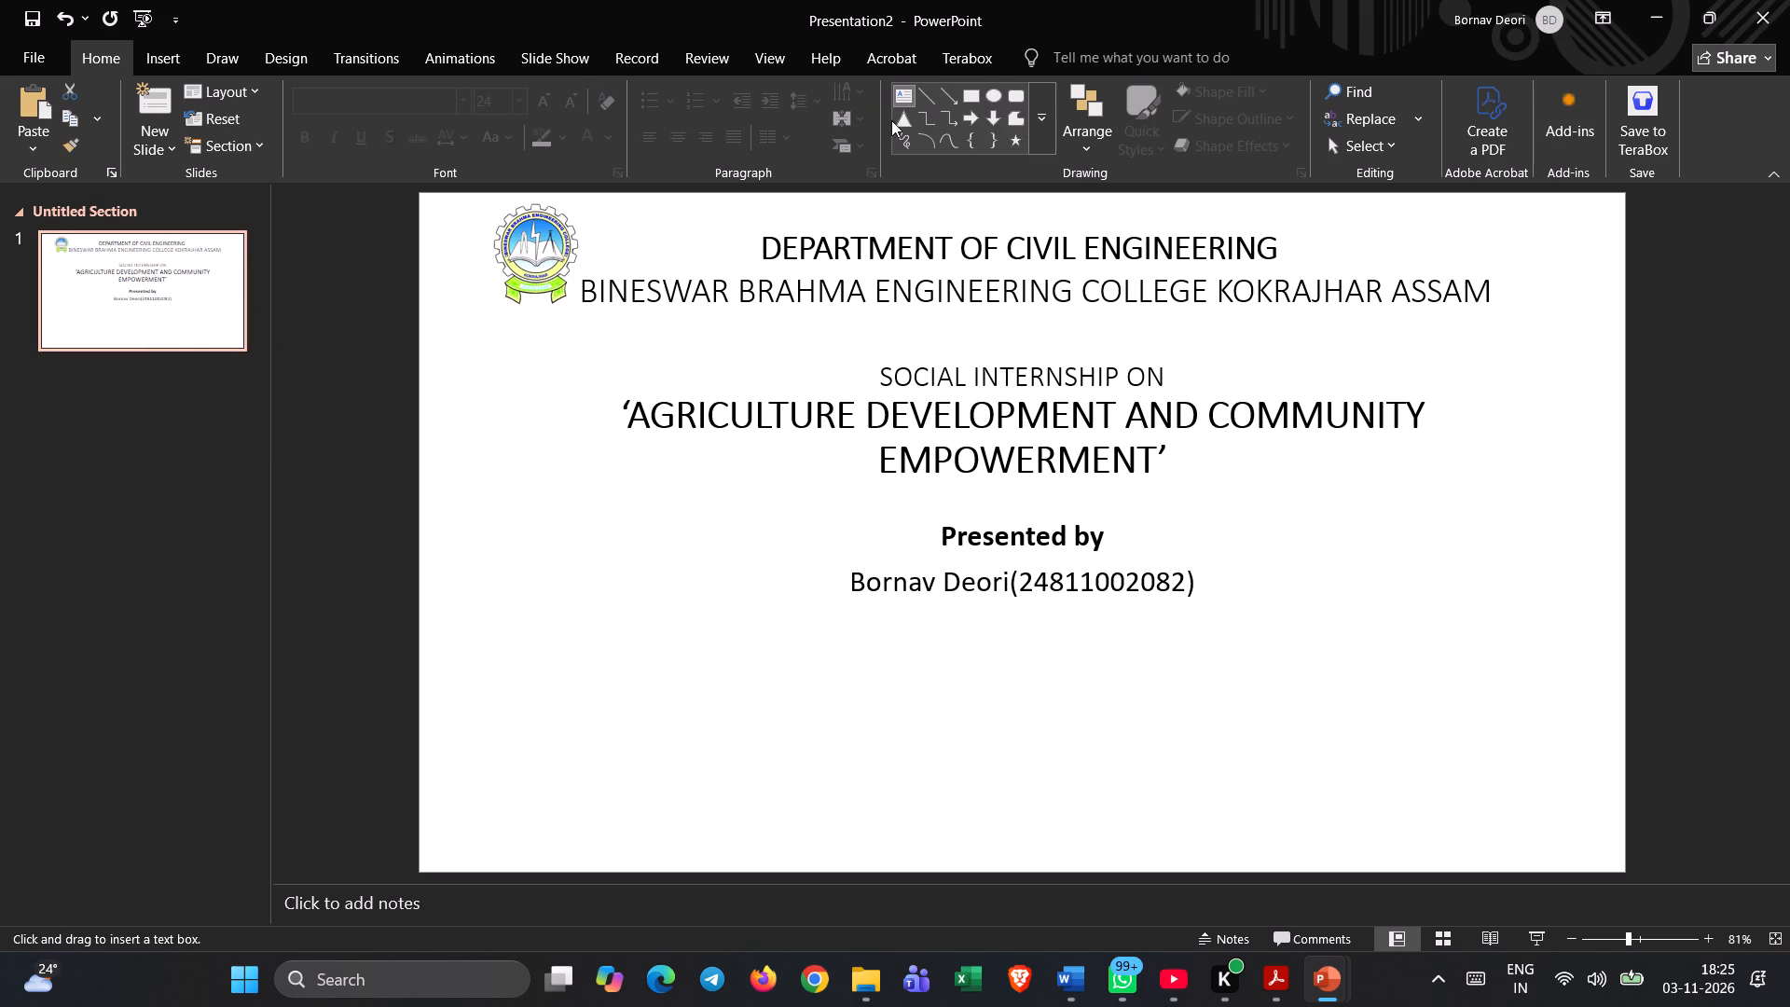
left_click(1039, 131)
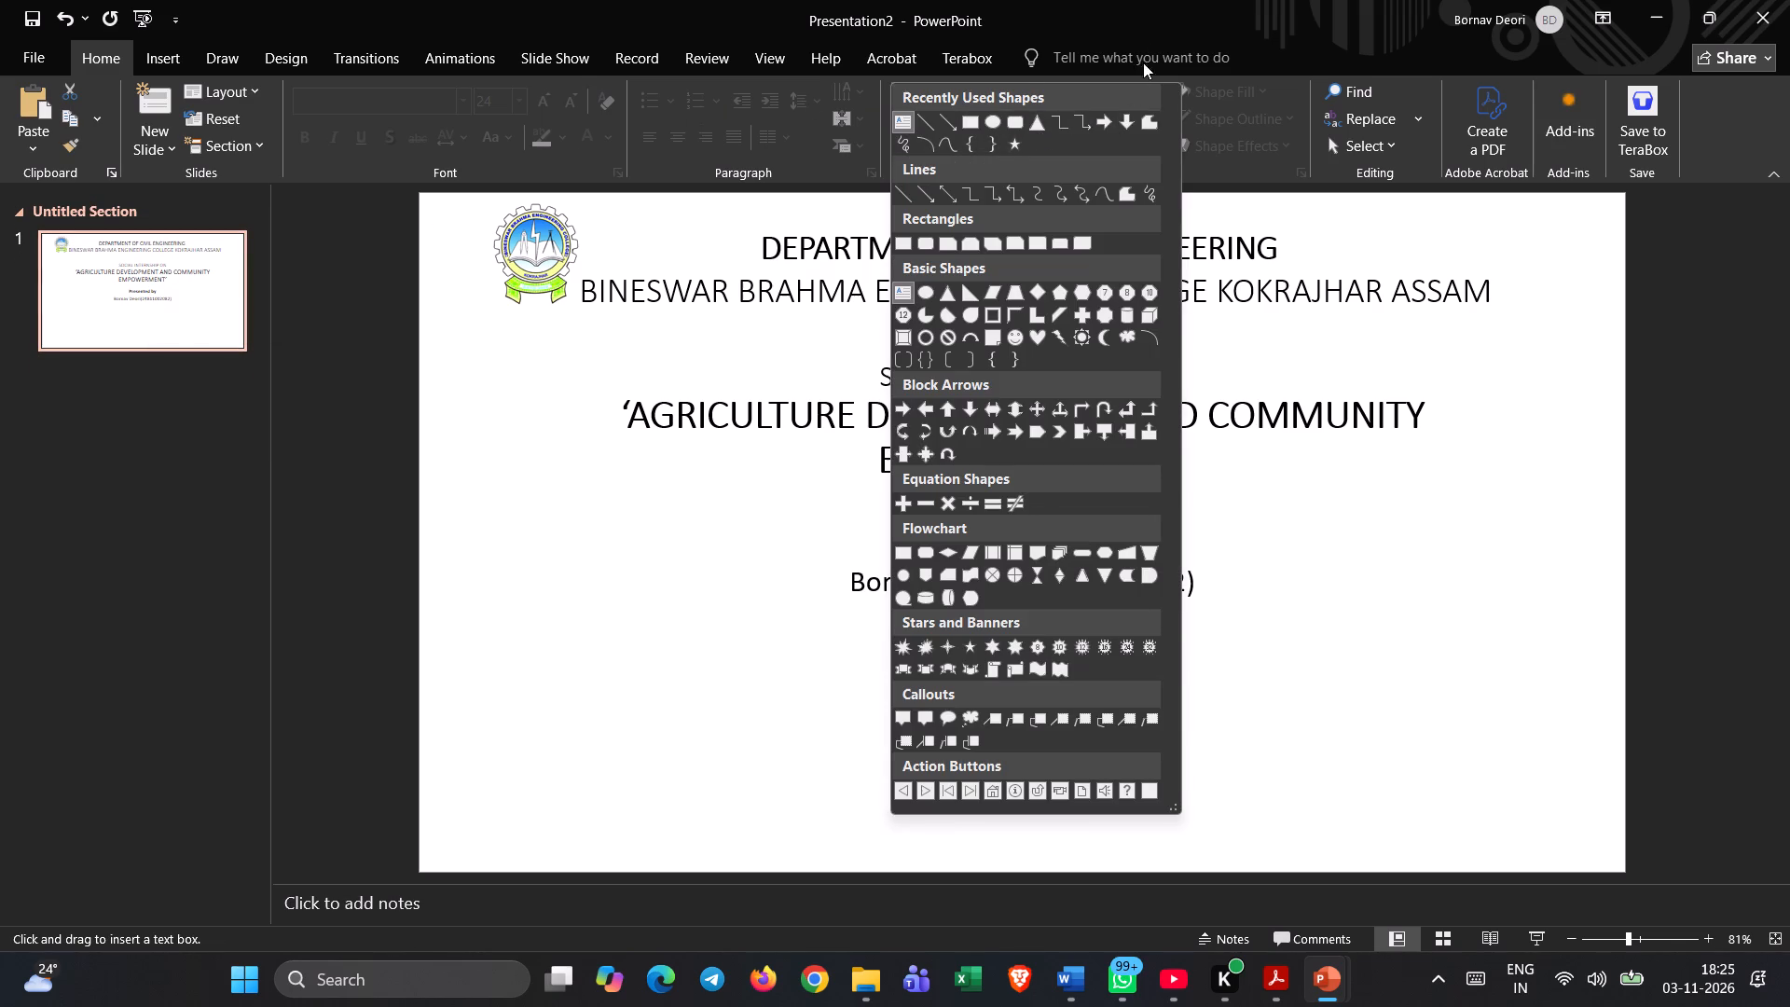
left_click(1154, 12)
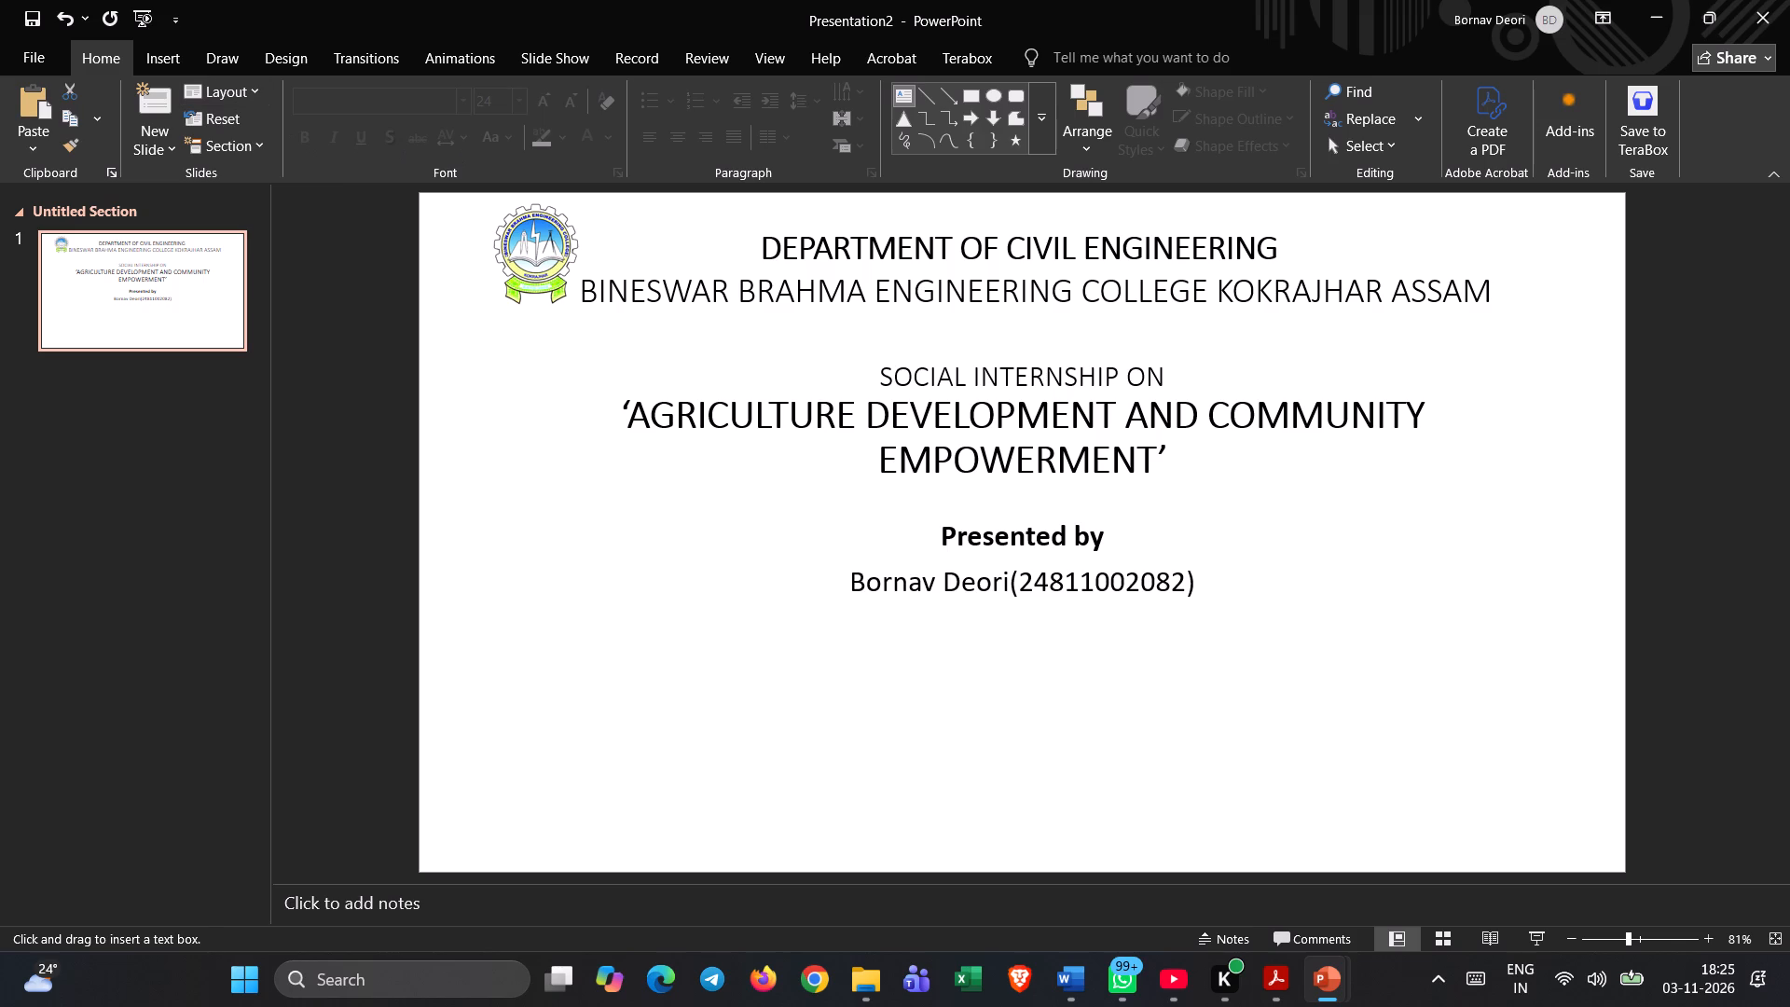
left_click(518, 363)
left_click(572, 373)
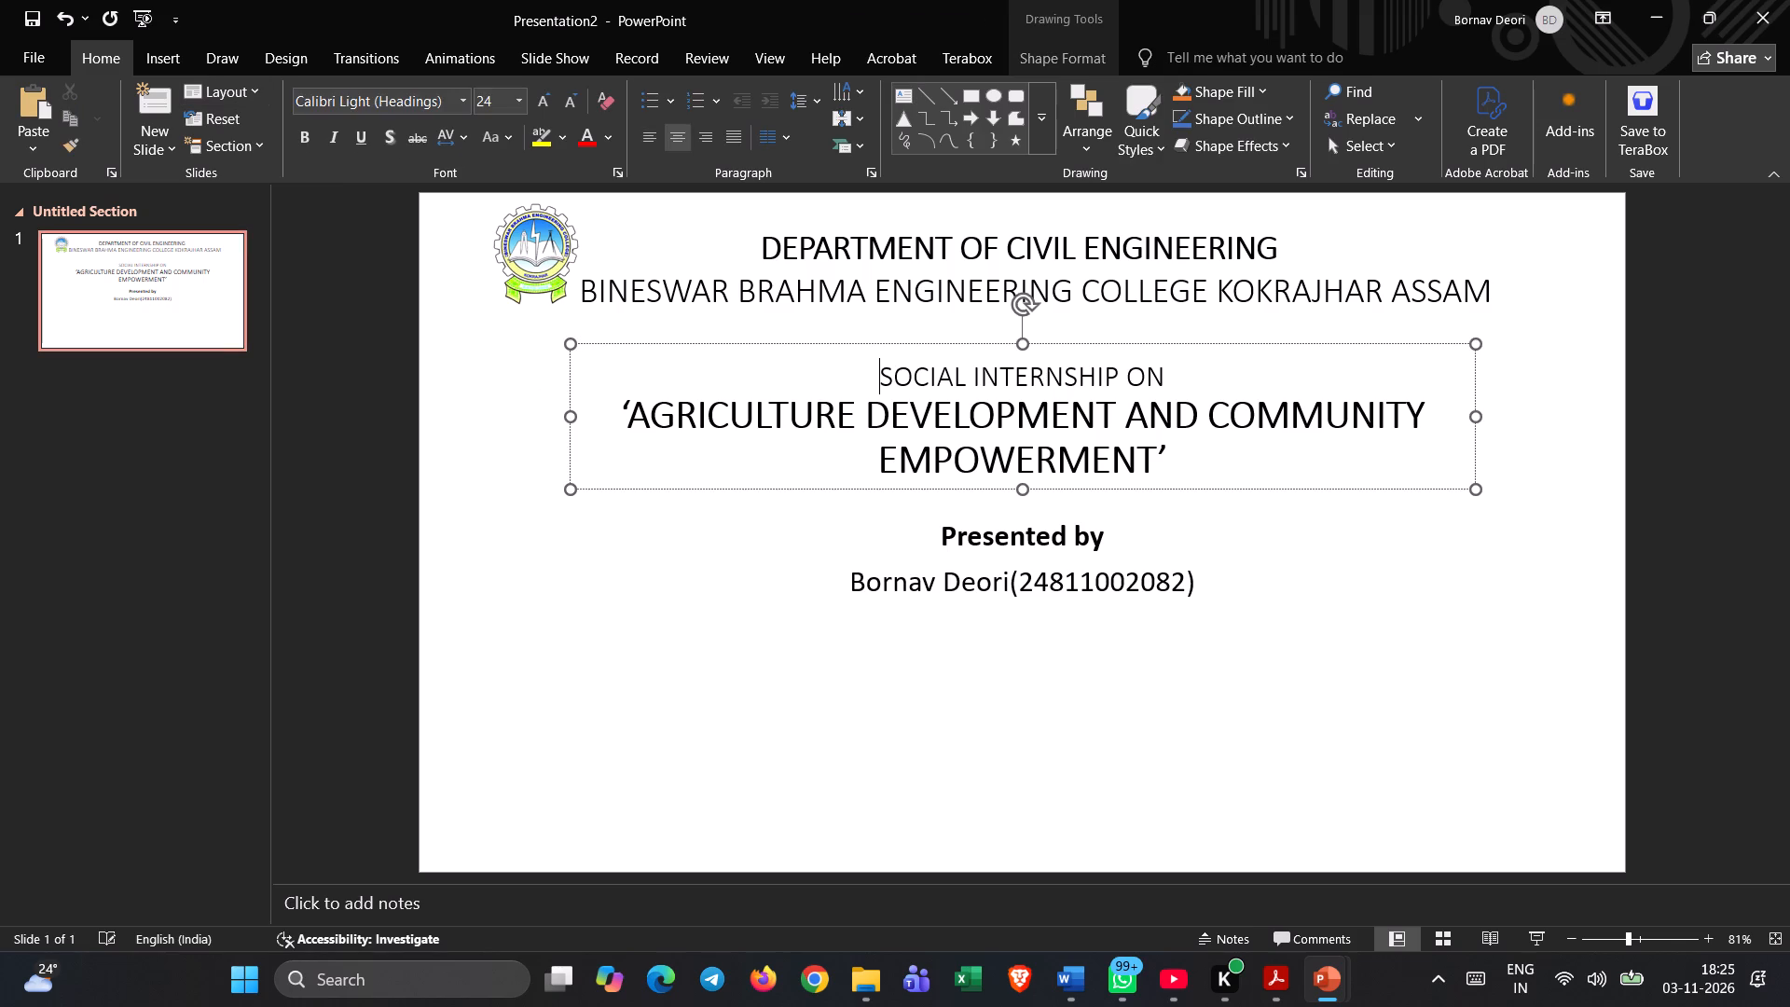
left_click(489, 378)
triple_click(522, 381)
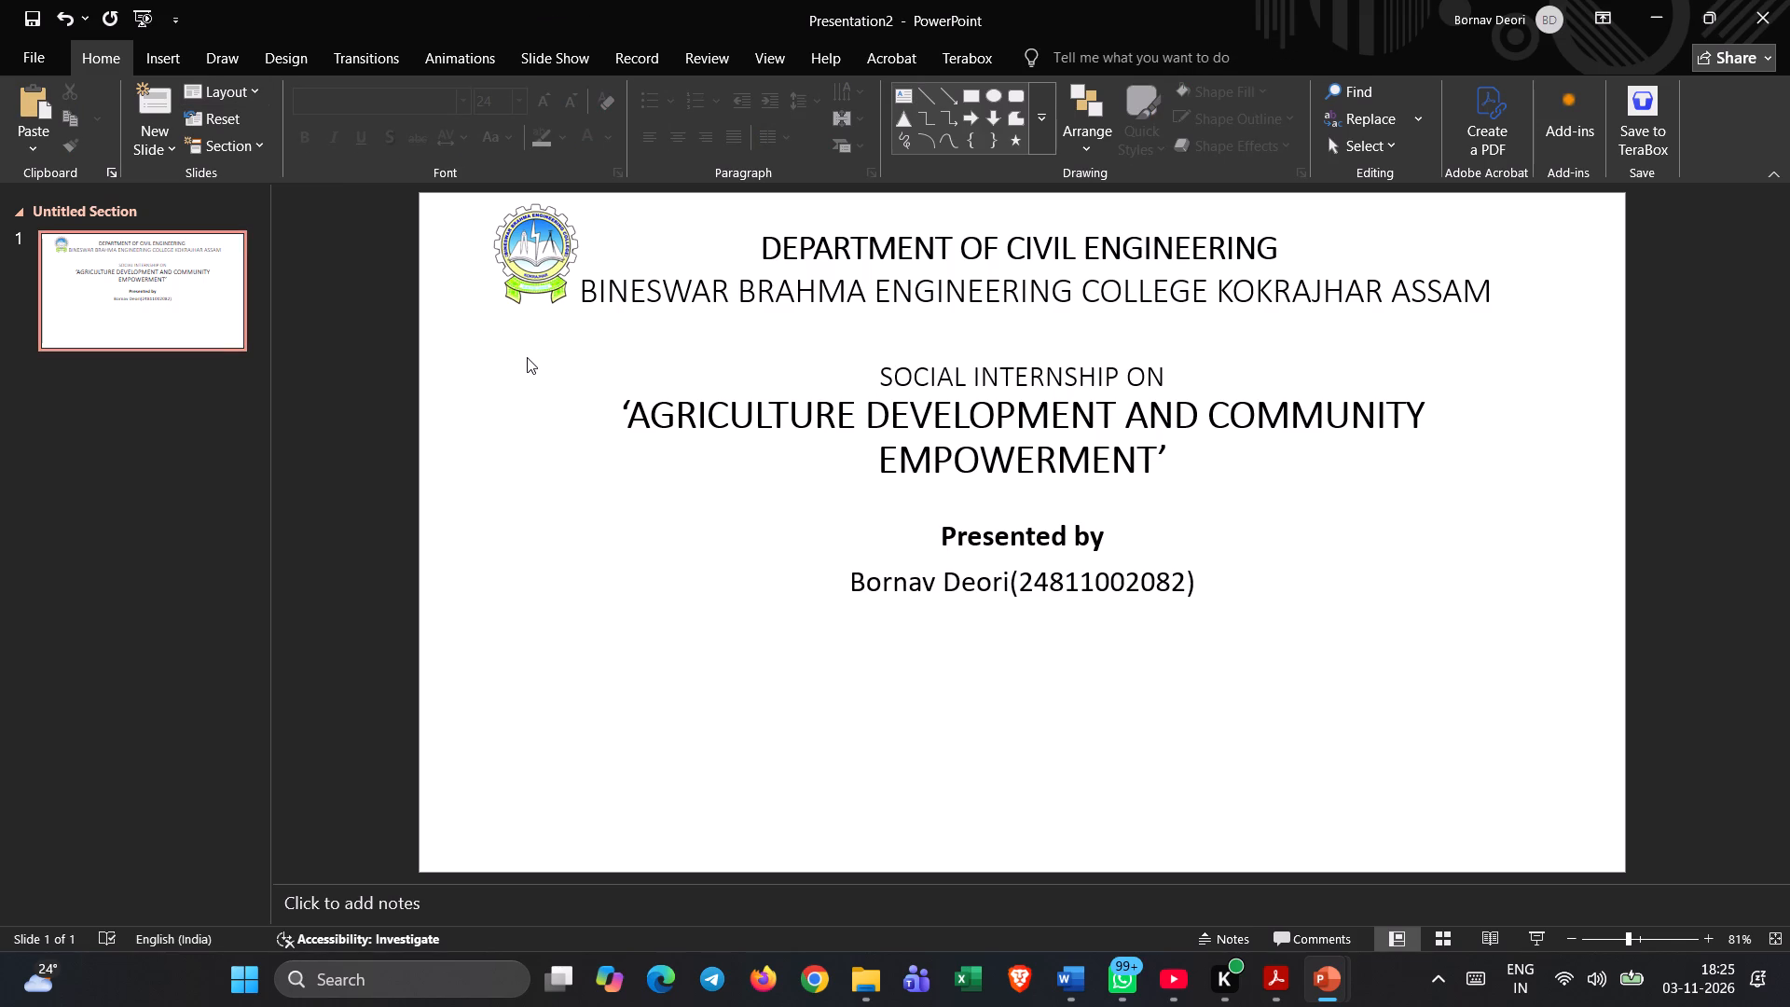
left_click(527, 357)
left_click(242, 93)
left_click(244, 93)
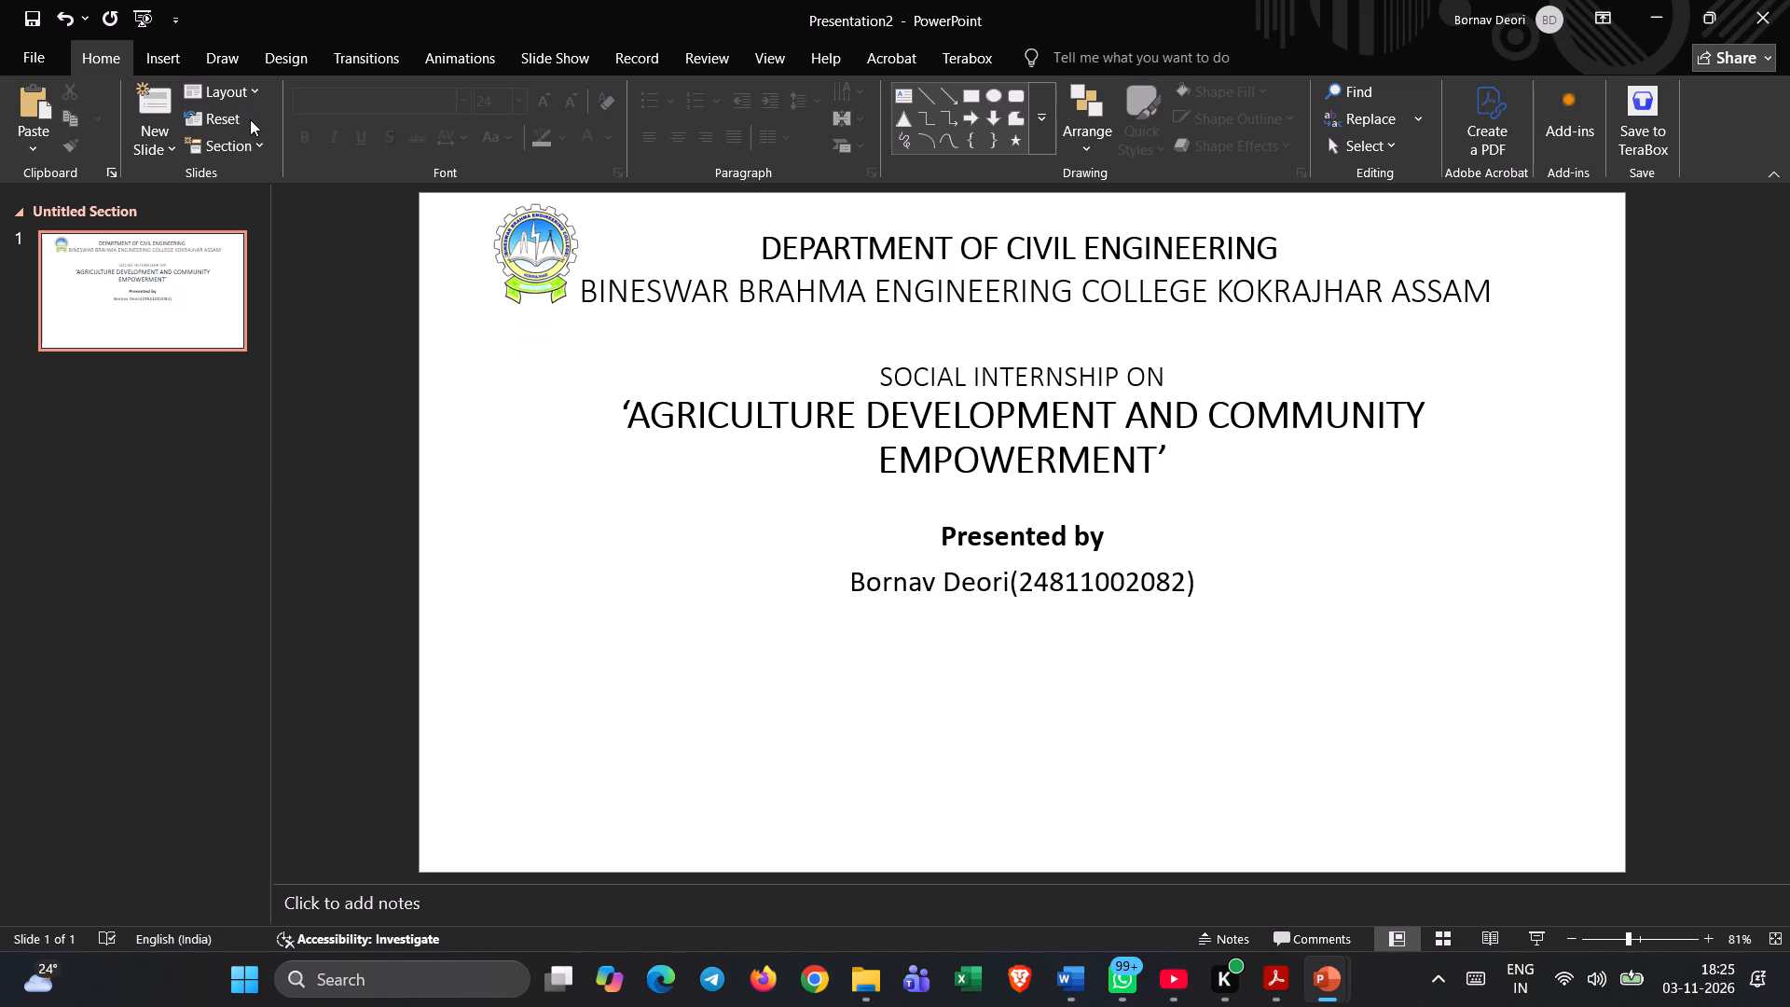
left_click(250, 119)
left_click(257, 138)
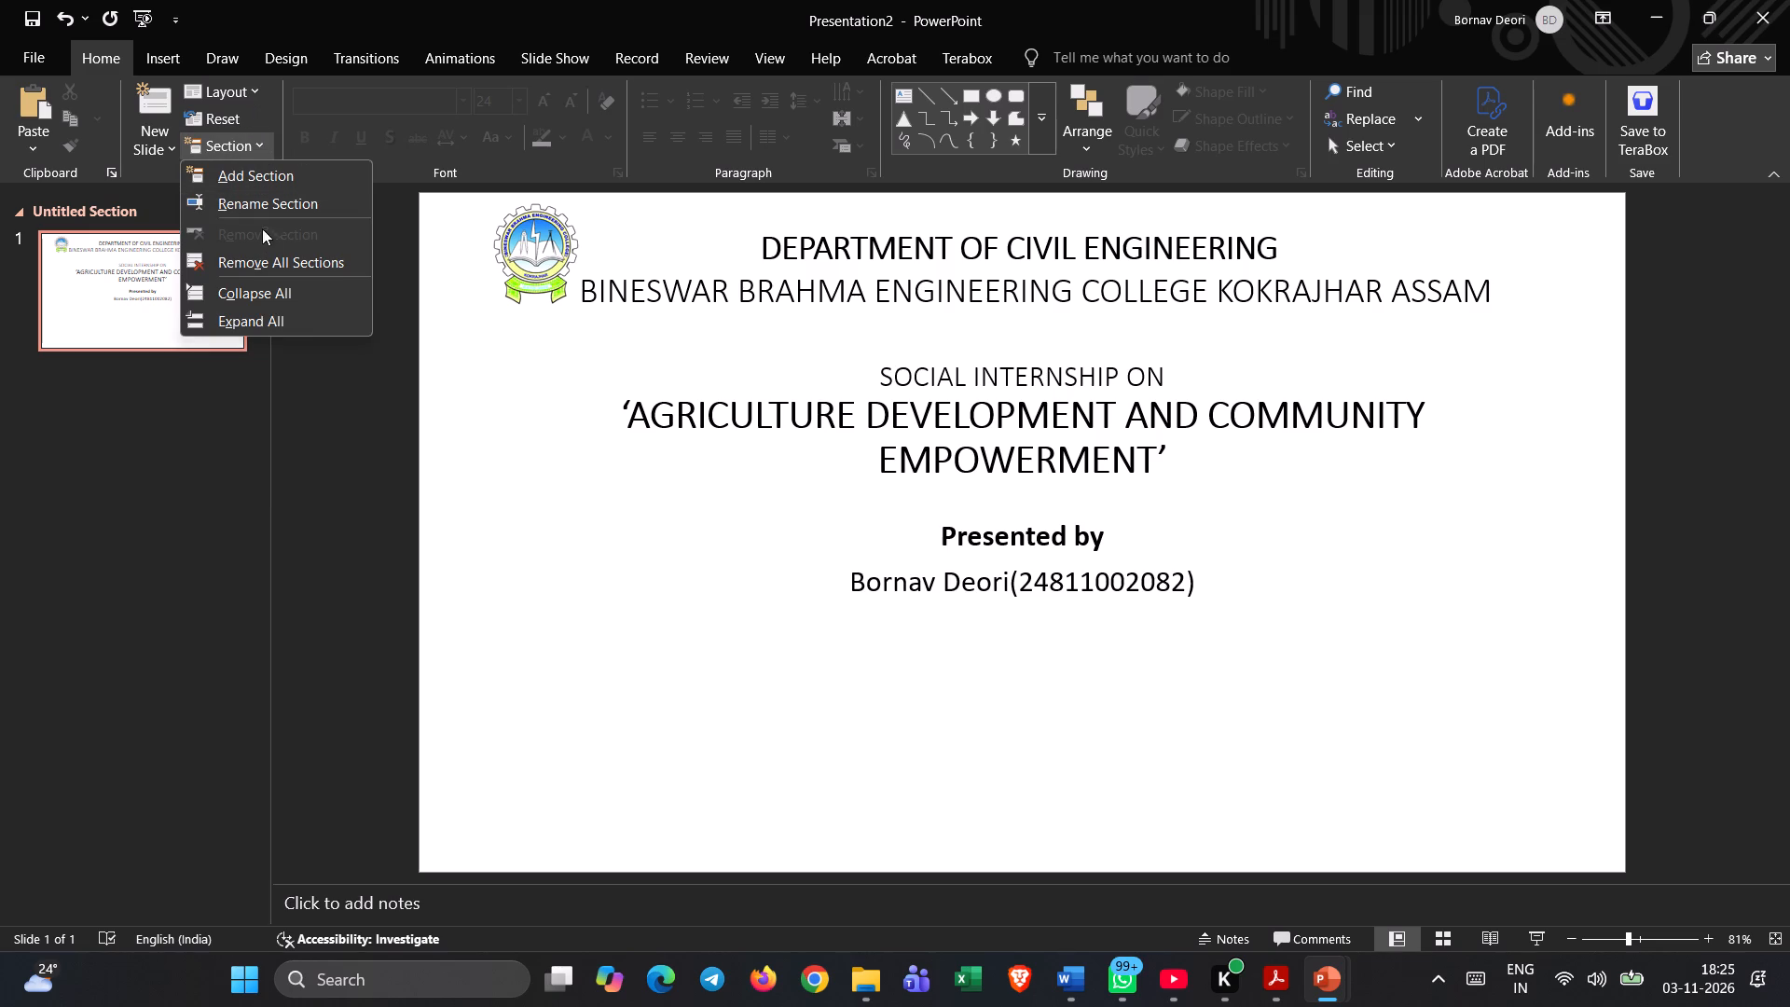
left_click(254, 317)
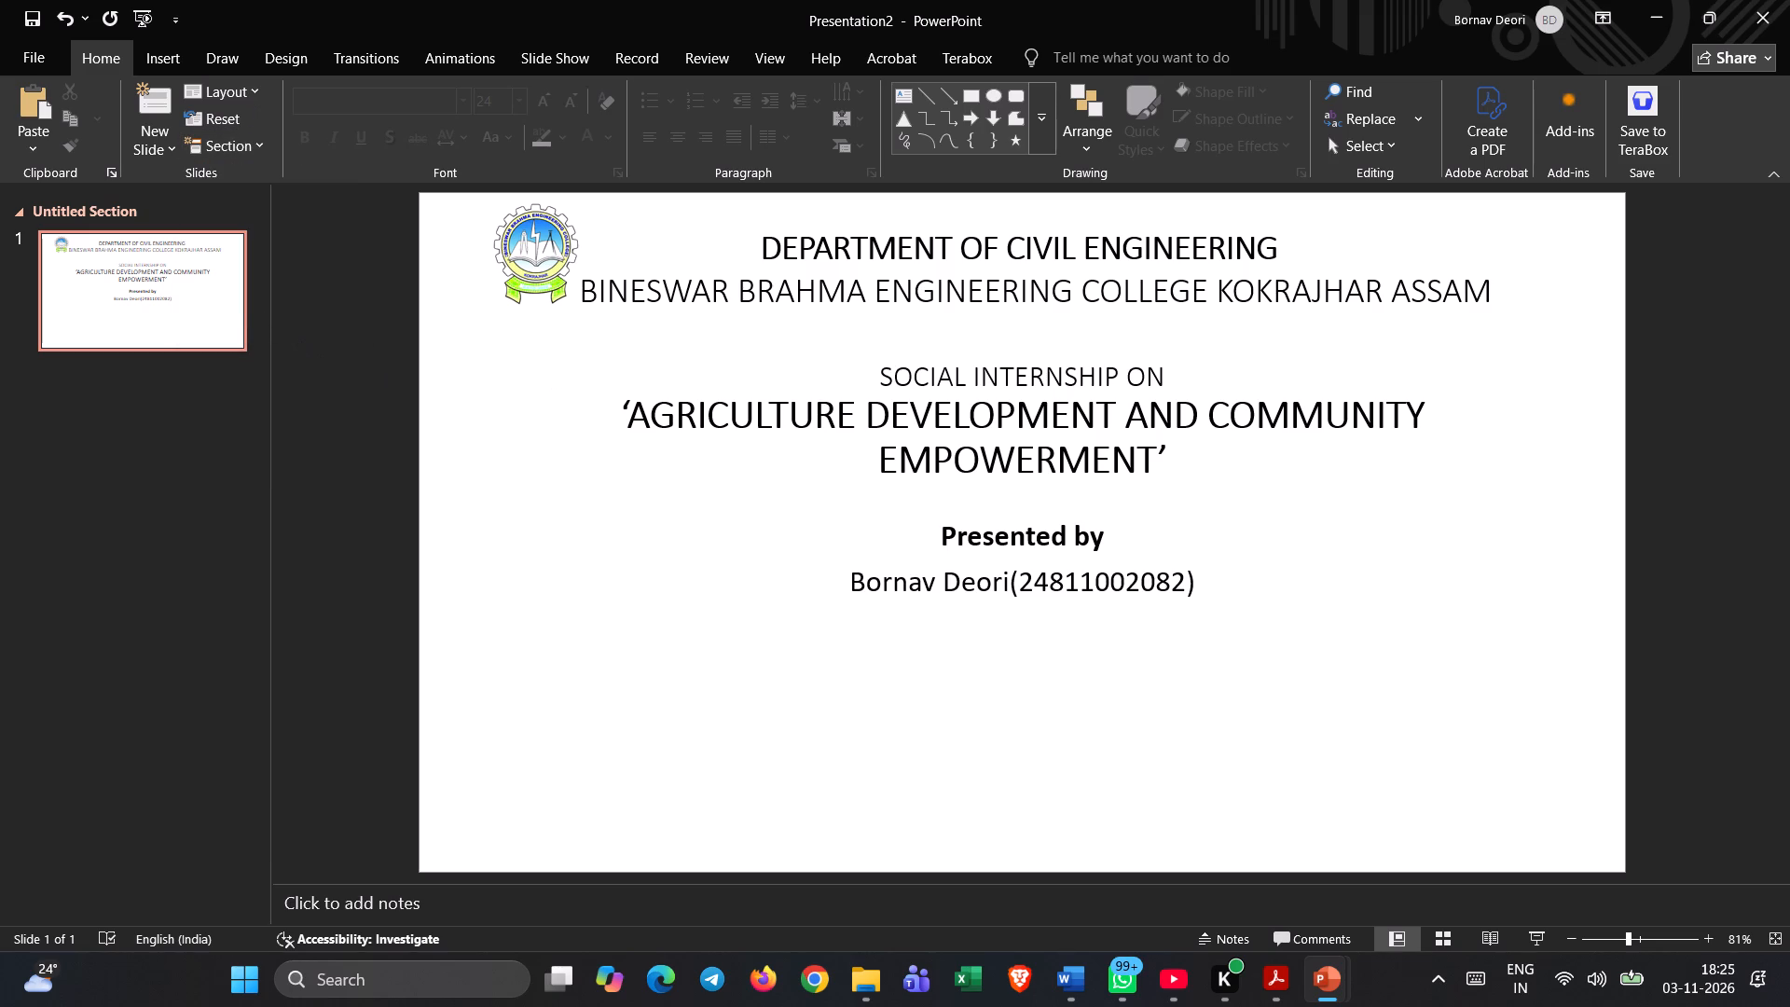
Move the SOCIAL INTERNSHIP ON title box slightly down and to the right, placing it just above the Presented by line.
left_click_drag(632, 337, 640, 337)
left_click_drag(640, 337, 641, 332)
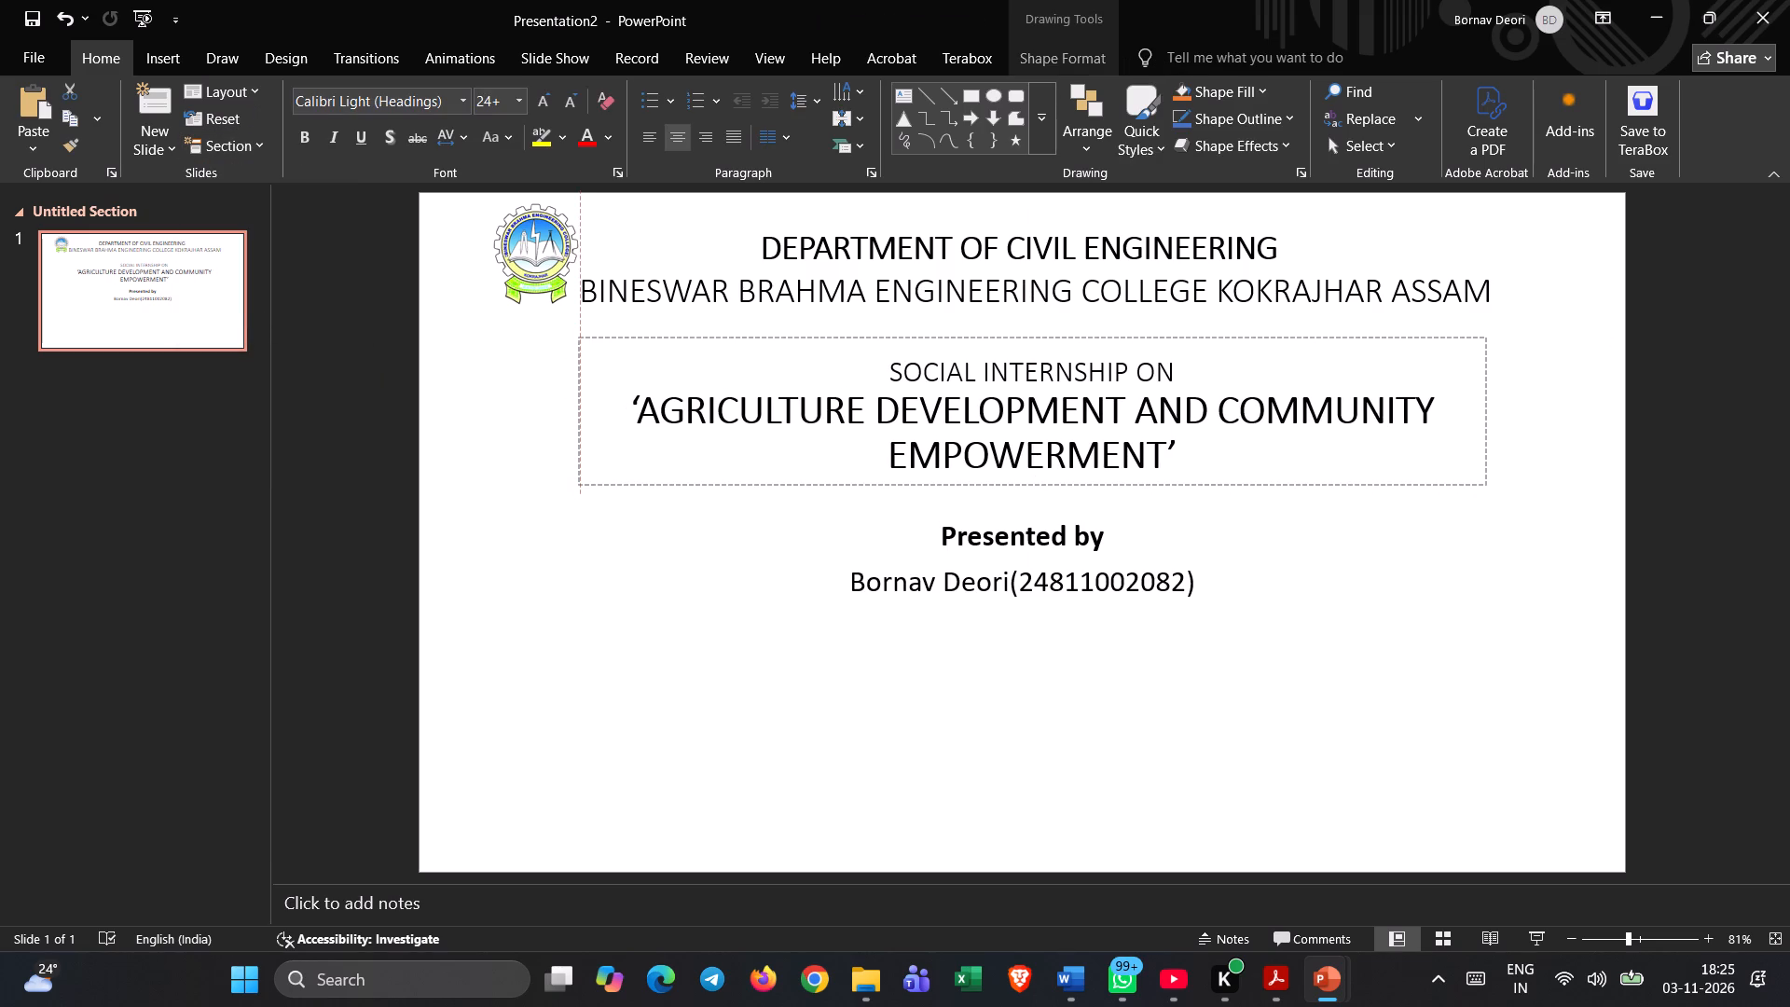
left_click_drag(641, 332, 644, 350)
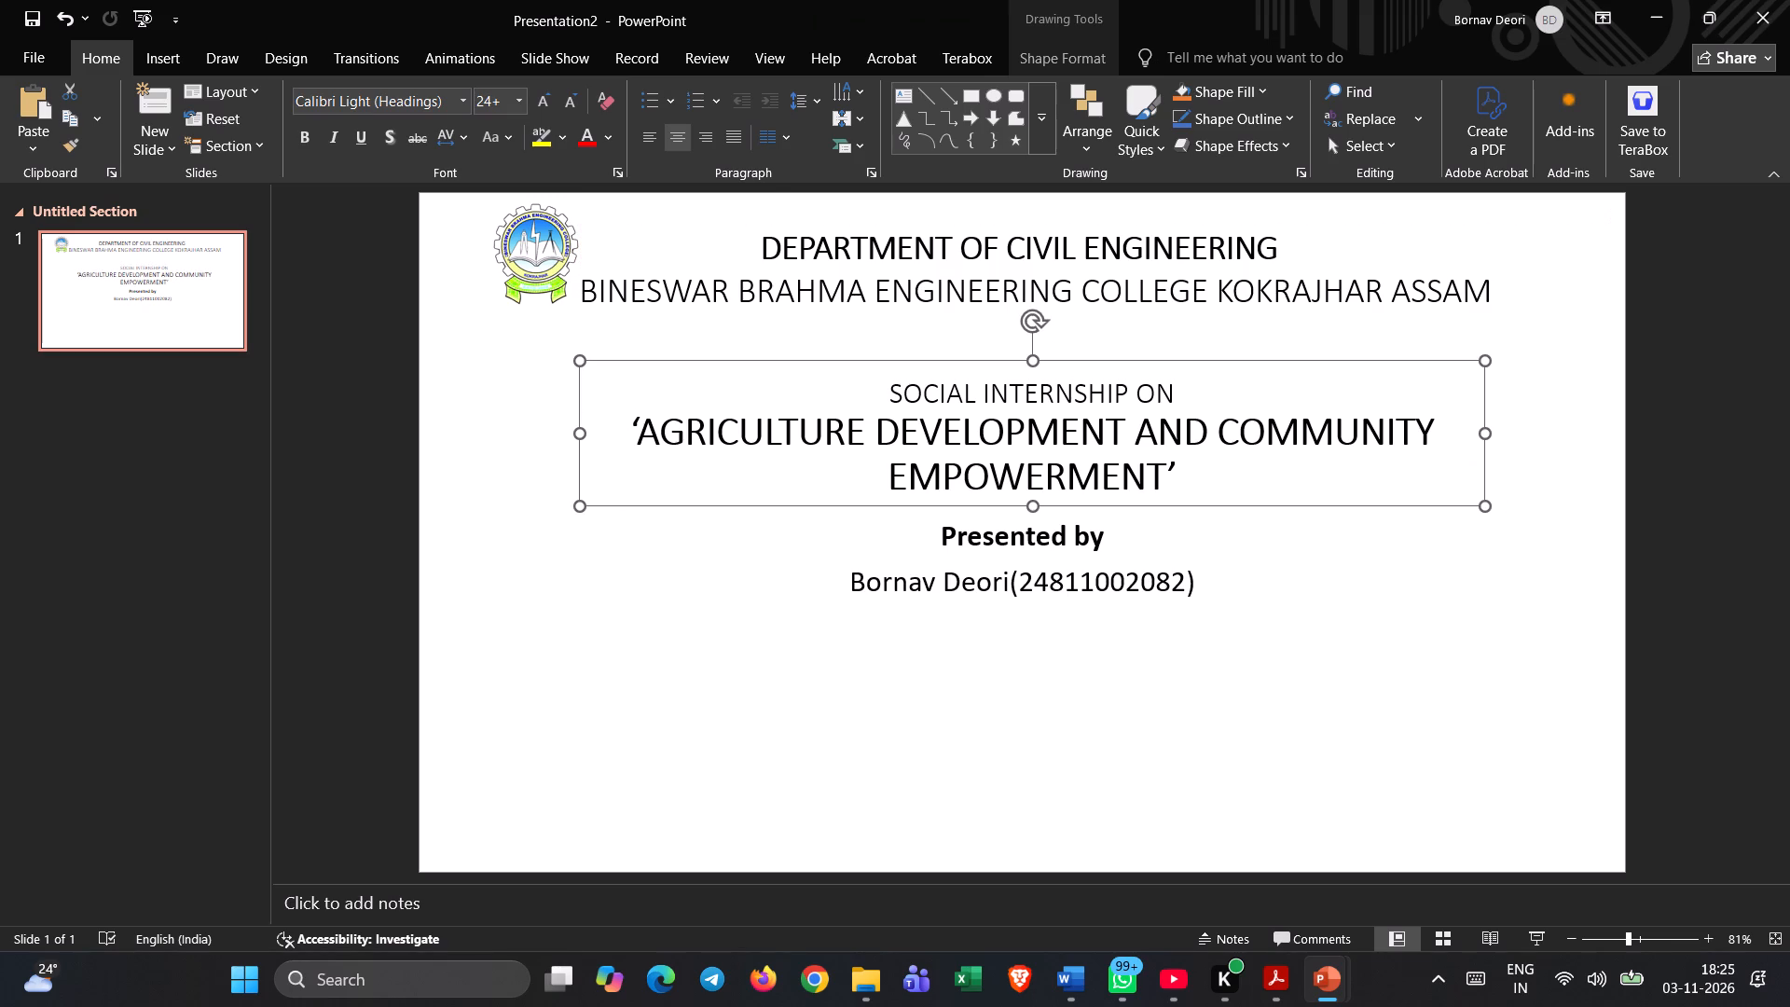
left_click(651, 334)
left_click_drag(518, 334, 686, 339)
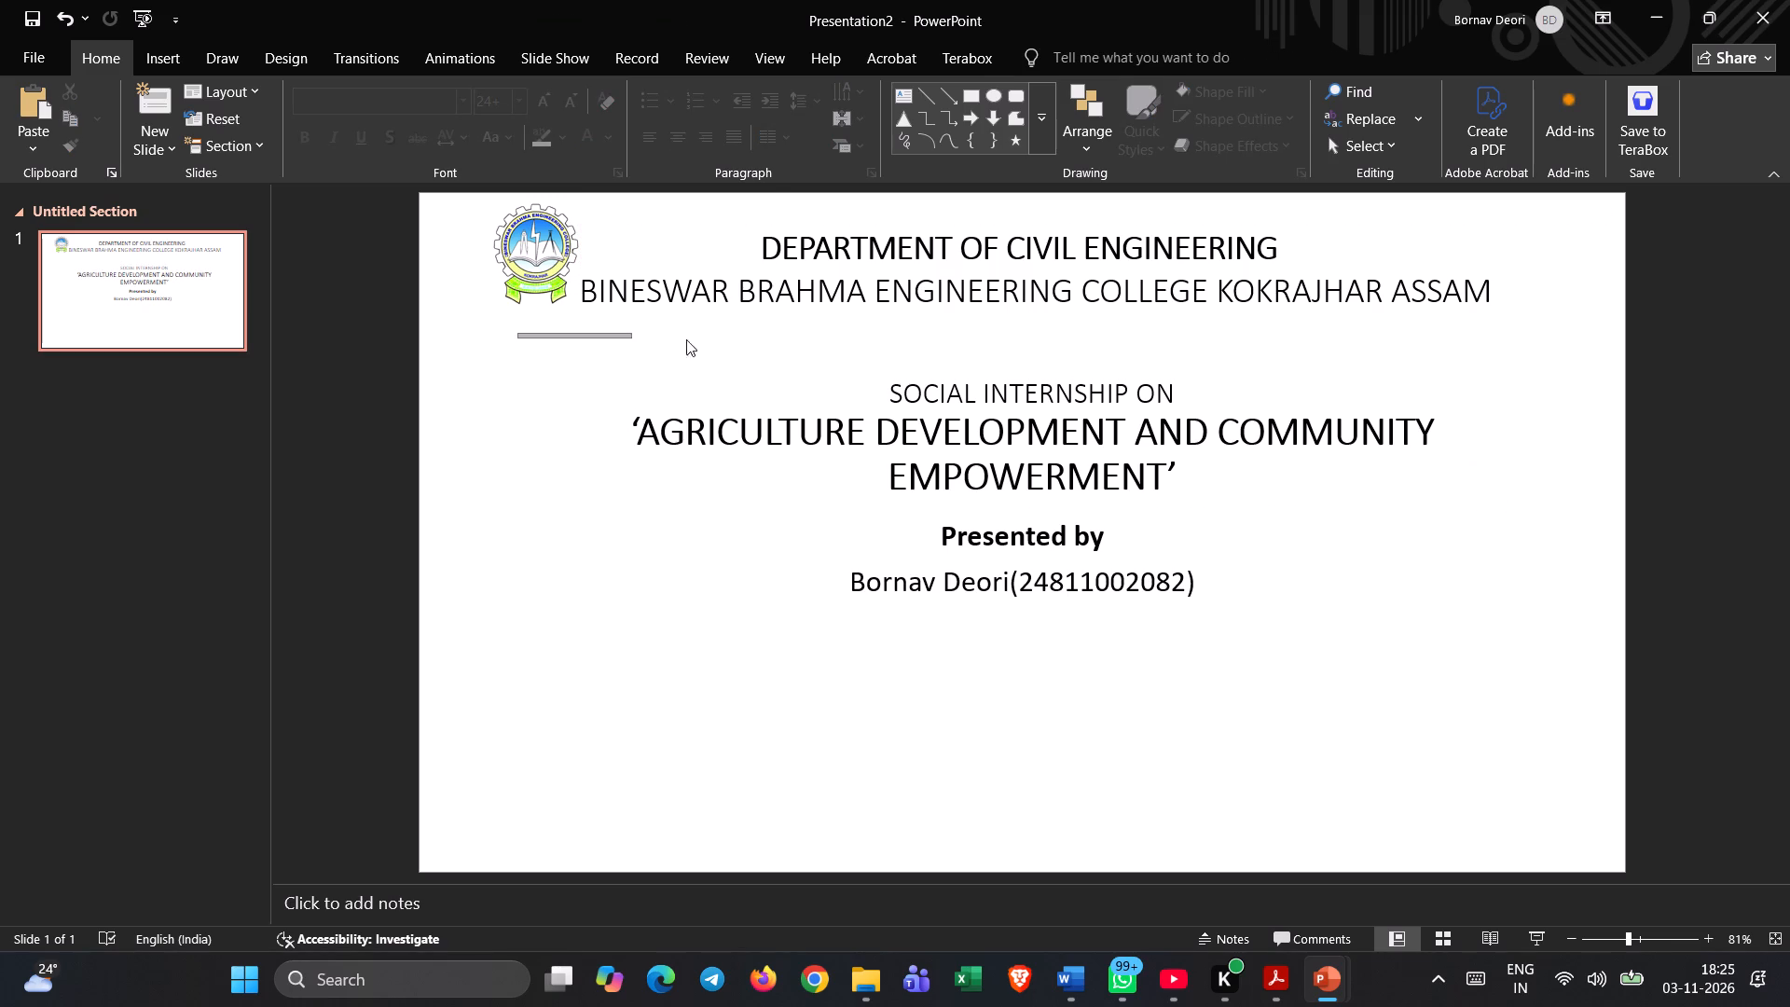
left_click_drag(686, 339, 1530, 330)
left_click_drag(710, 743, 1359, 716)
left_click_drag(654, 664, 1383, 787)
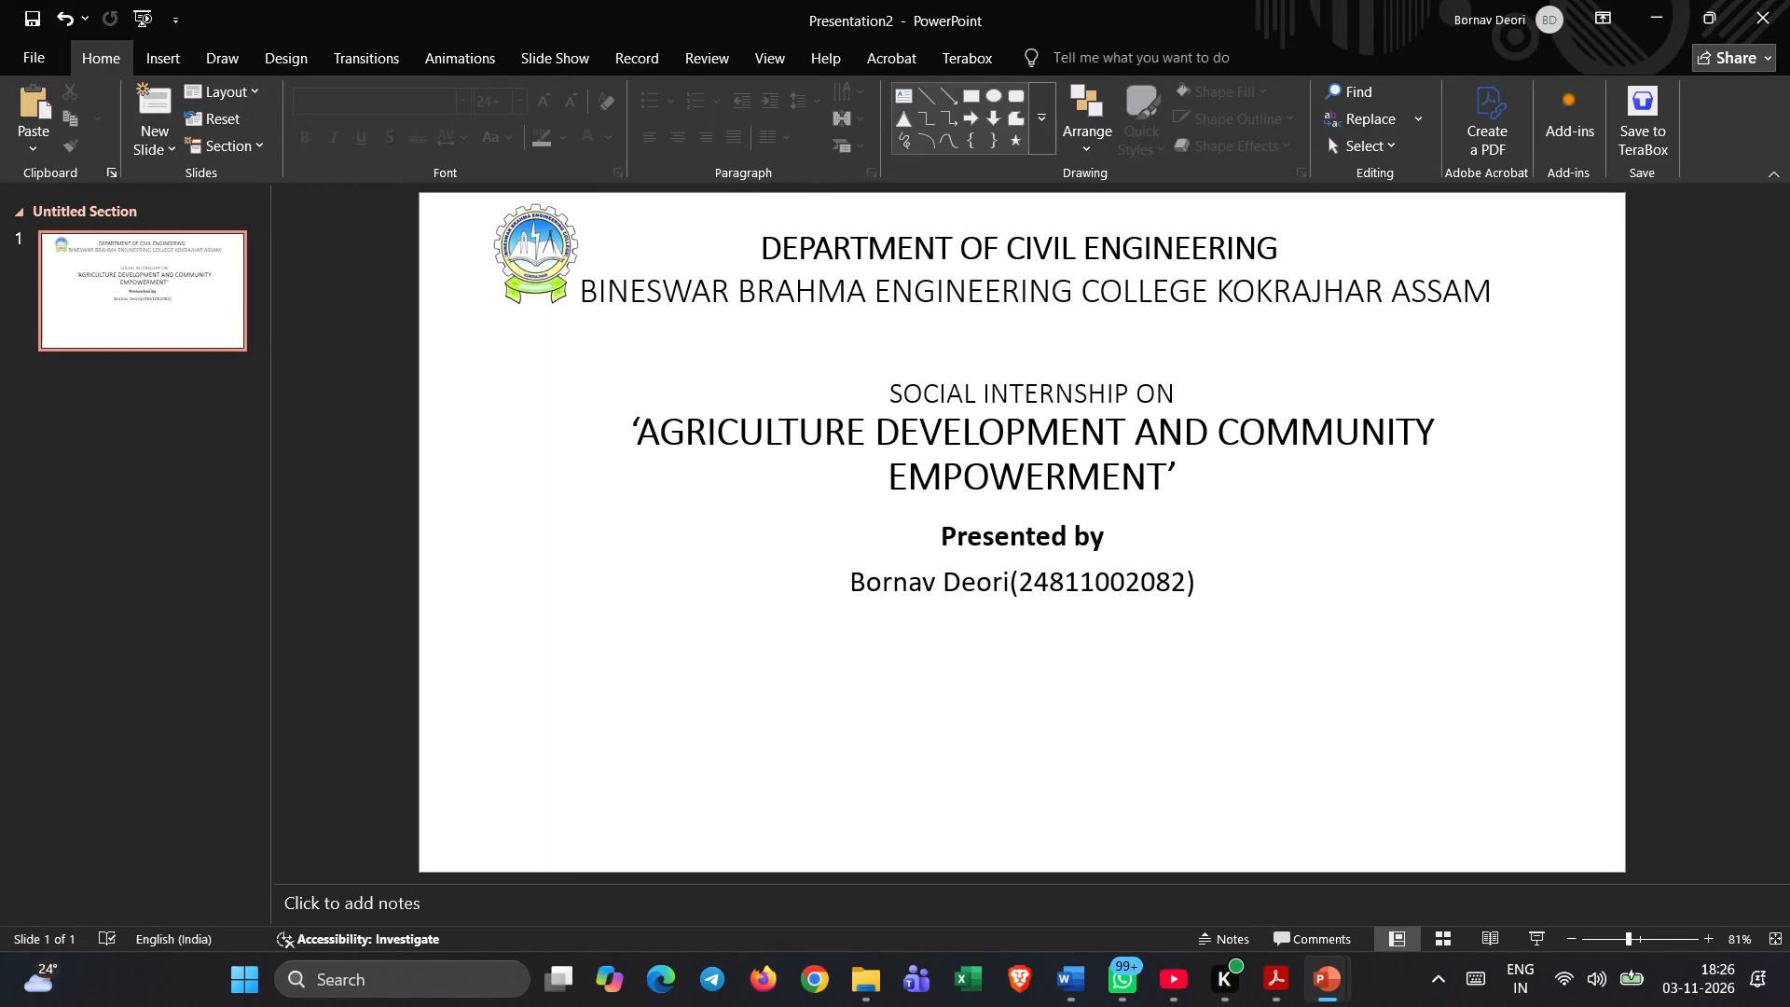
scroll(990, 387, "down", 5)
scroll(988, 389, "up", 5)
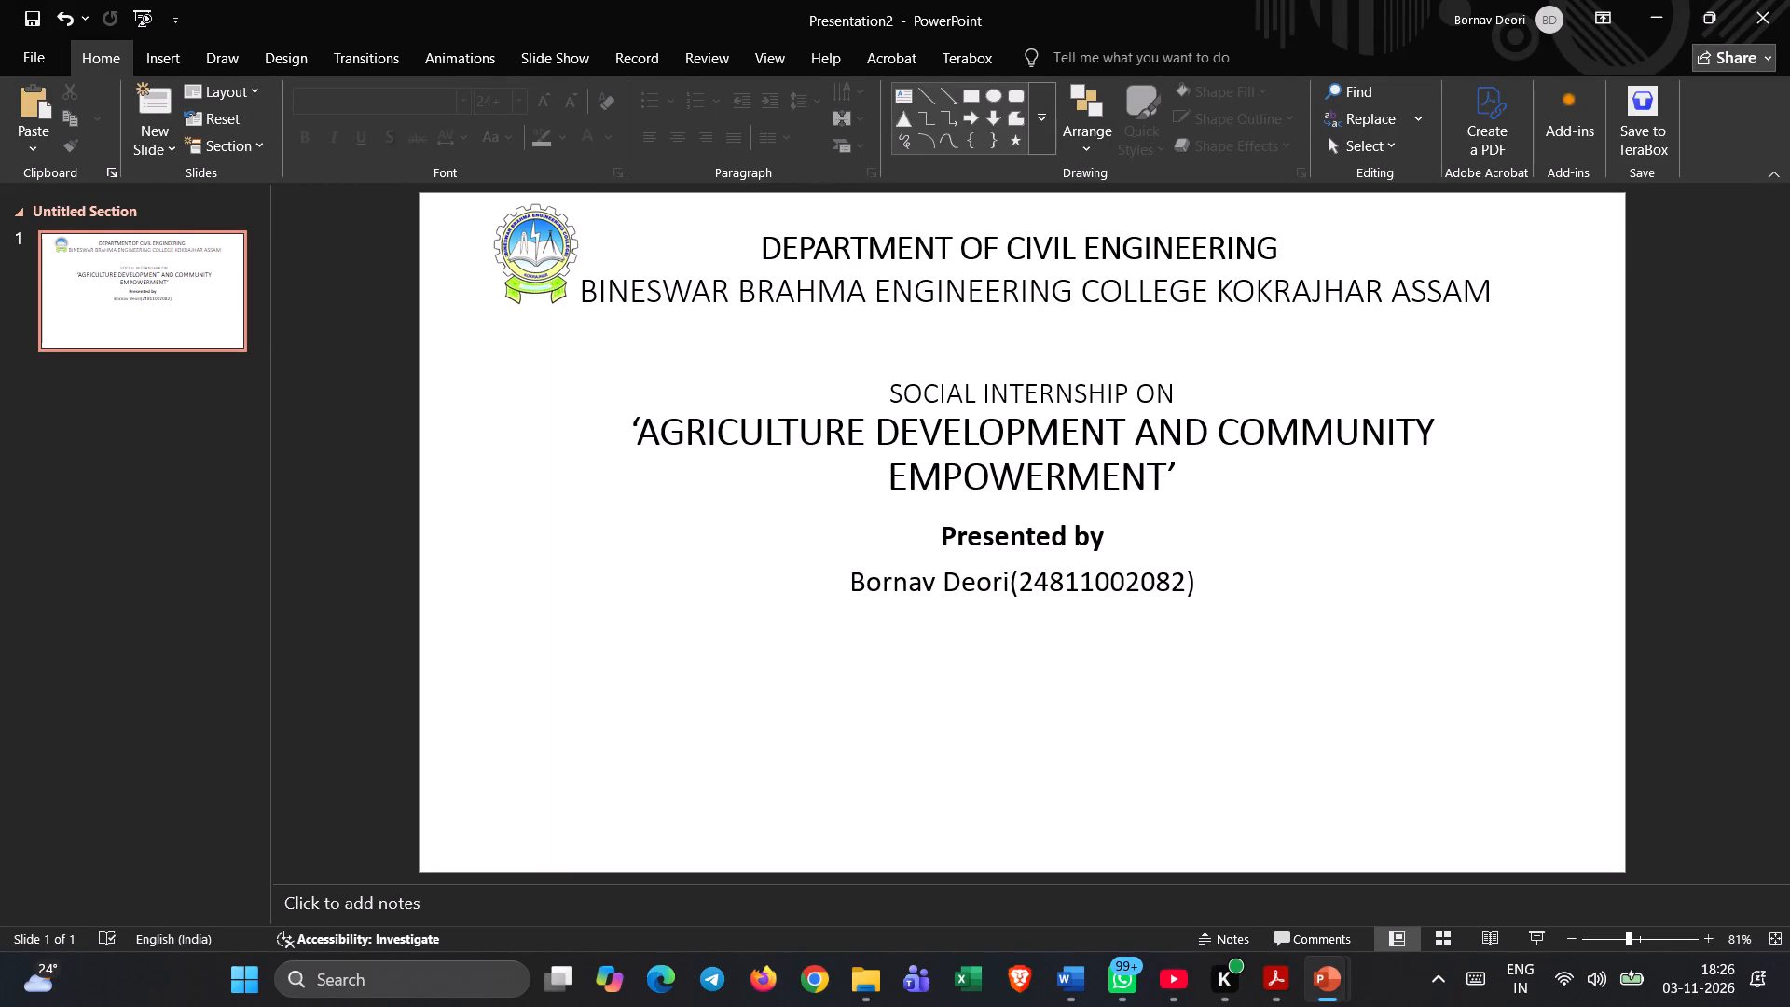
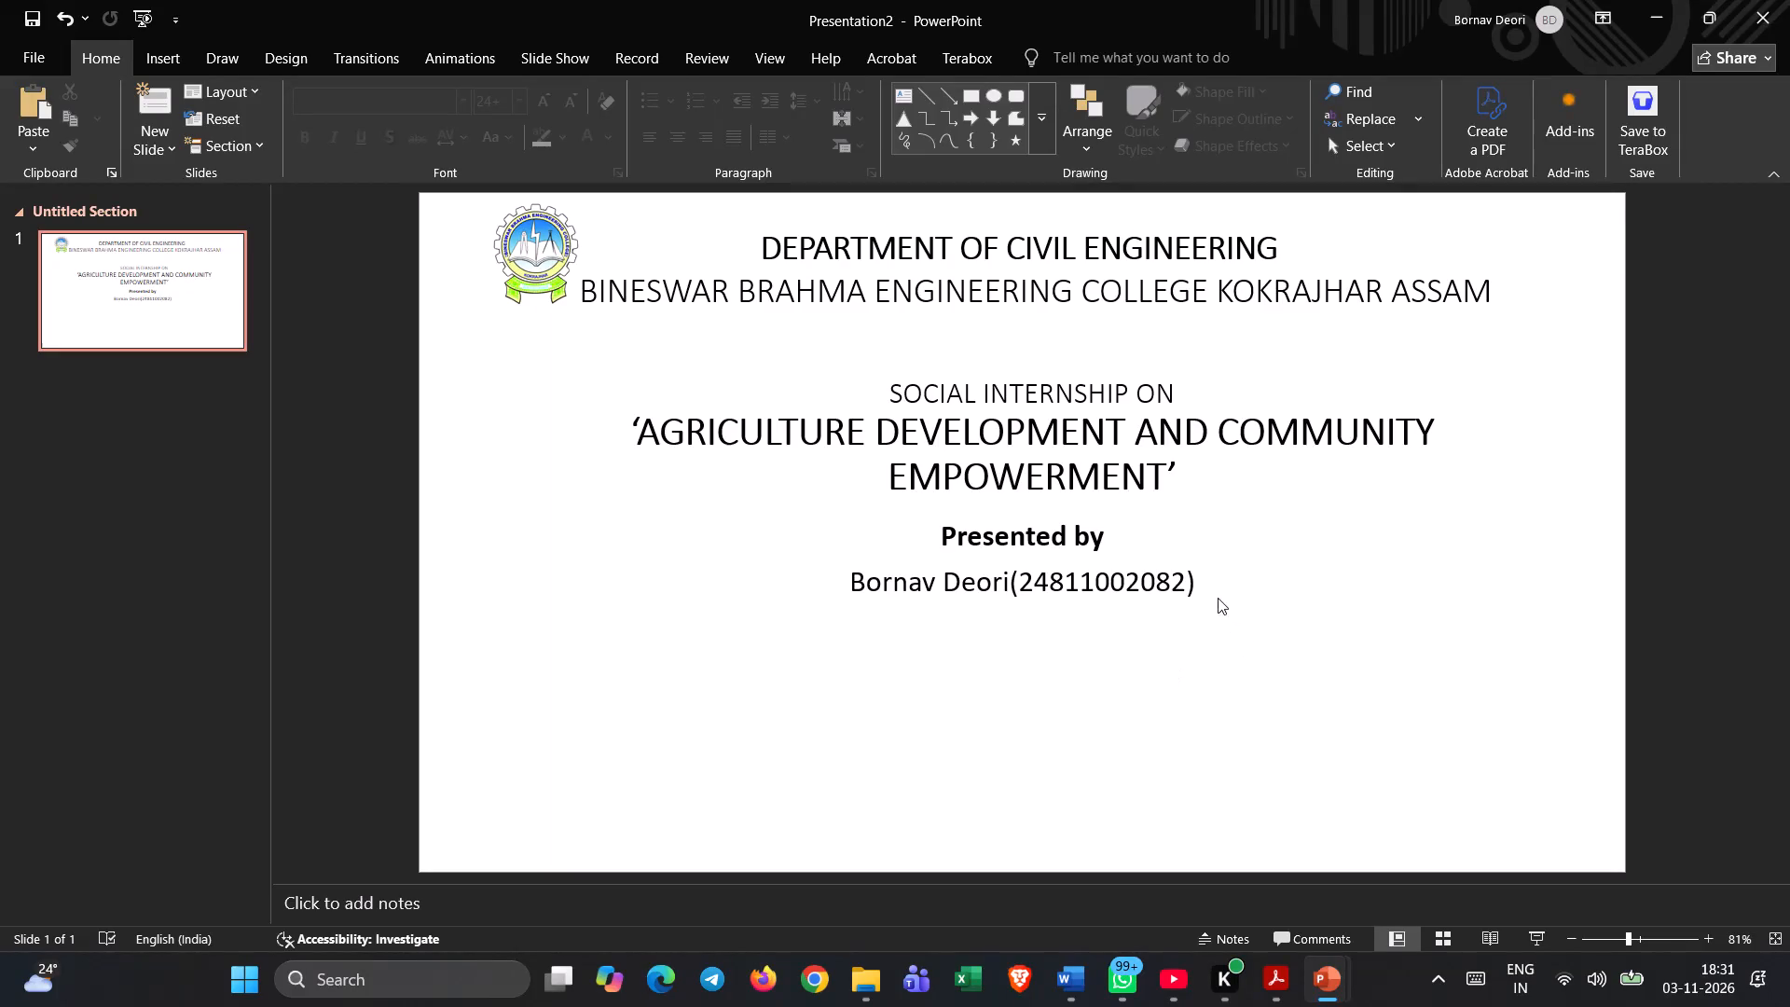
Add an empty line below the presenter's name and roll number in the Presented by text box.
left_click(1217, 598)
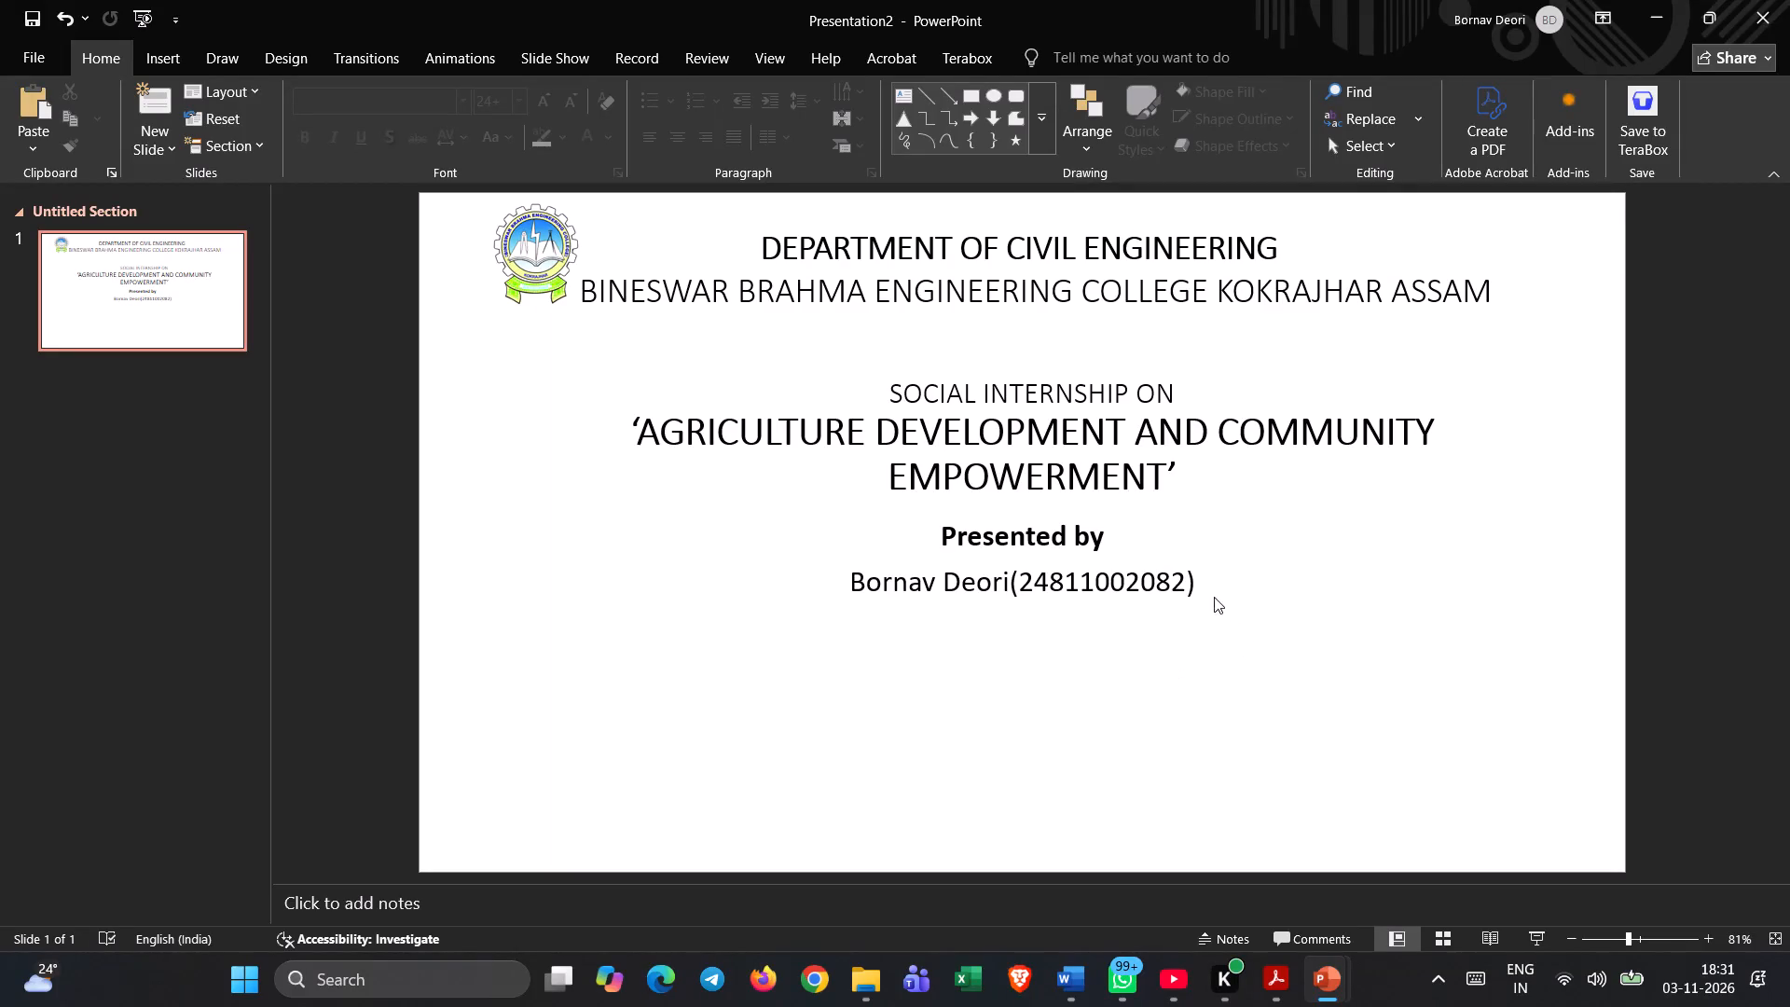
left_click(1190, 585)
left_click(1195, 589)
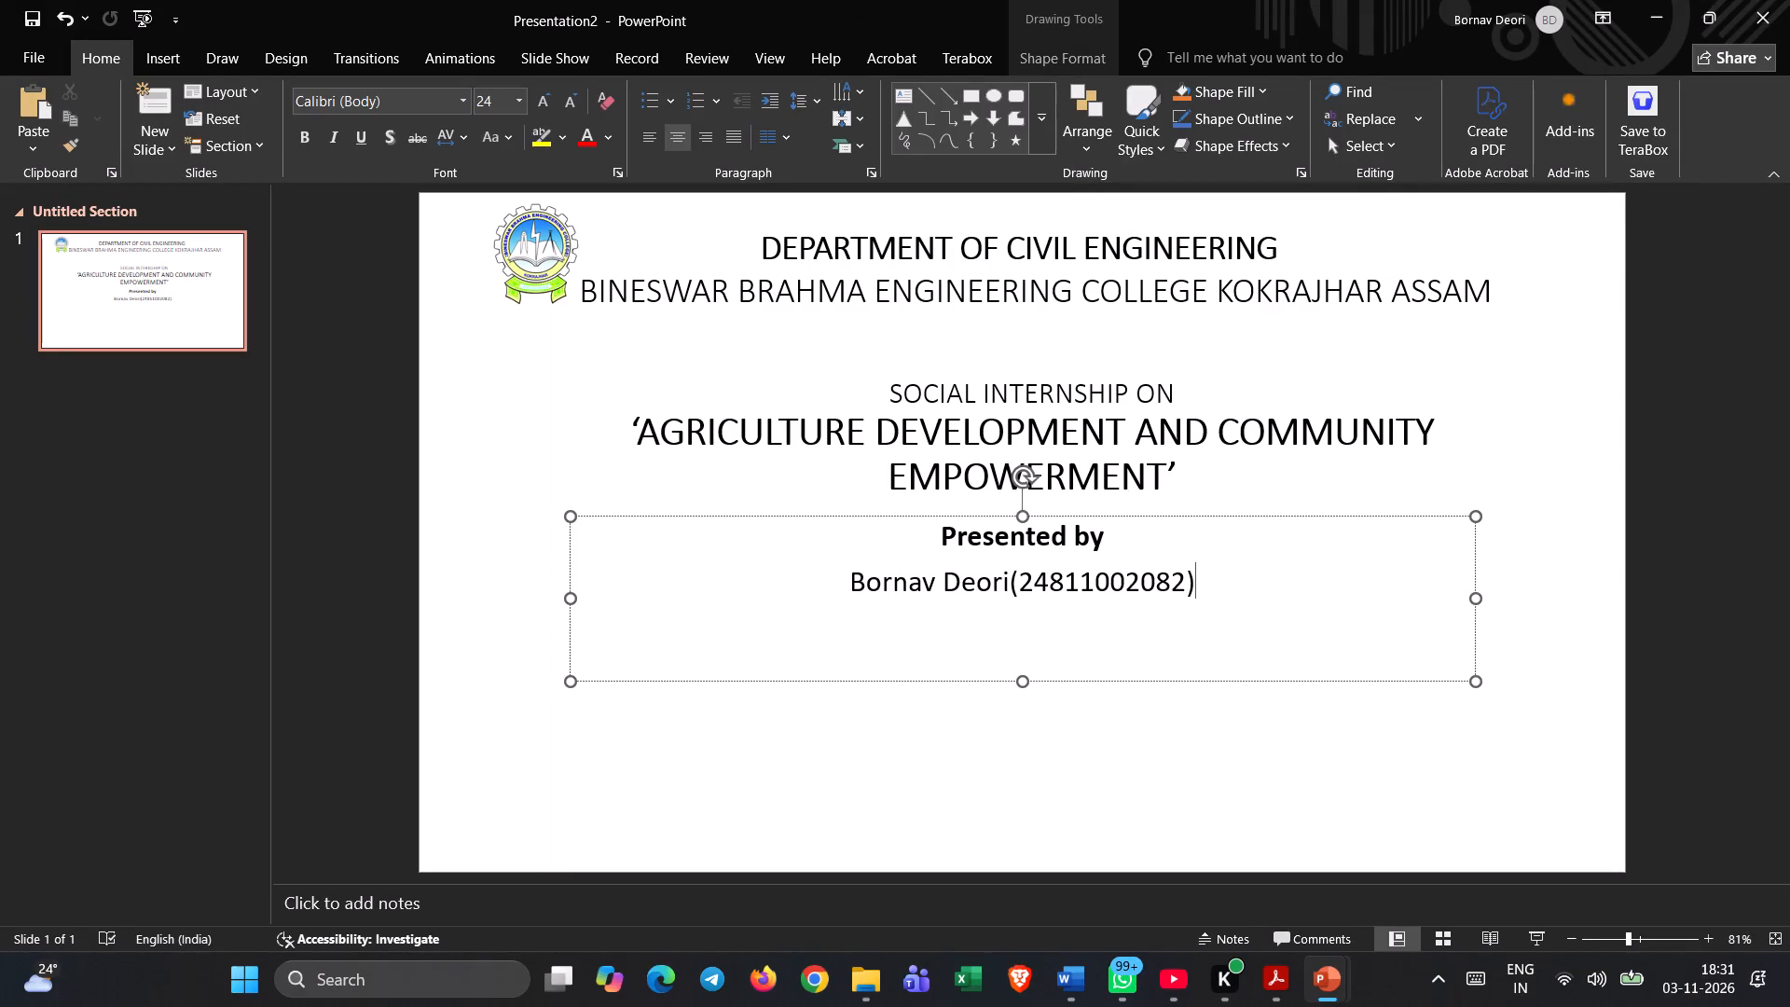
key("Return")
key("BackSpace")
key("Return")
key("Left")
key("Left")
key("Right")
key("Right")
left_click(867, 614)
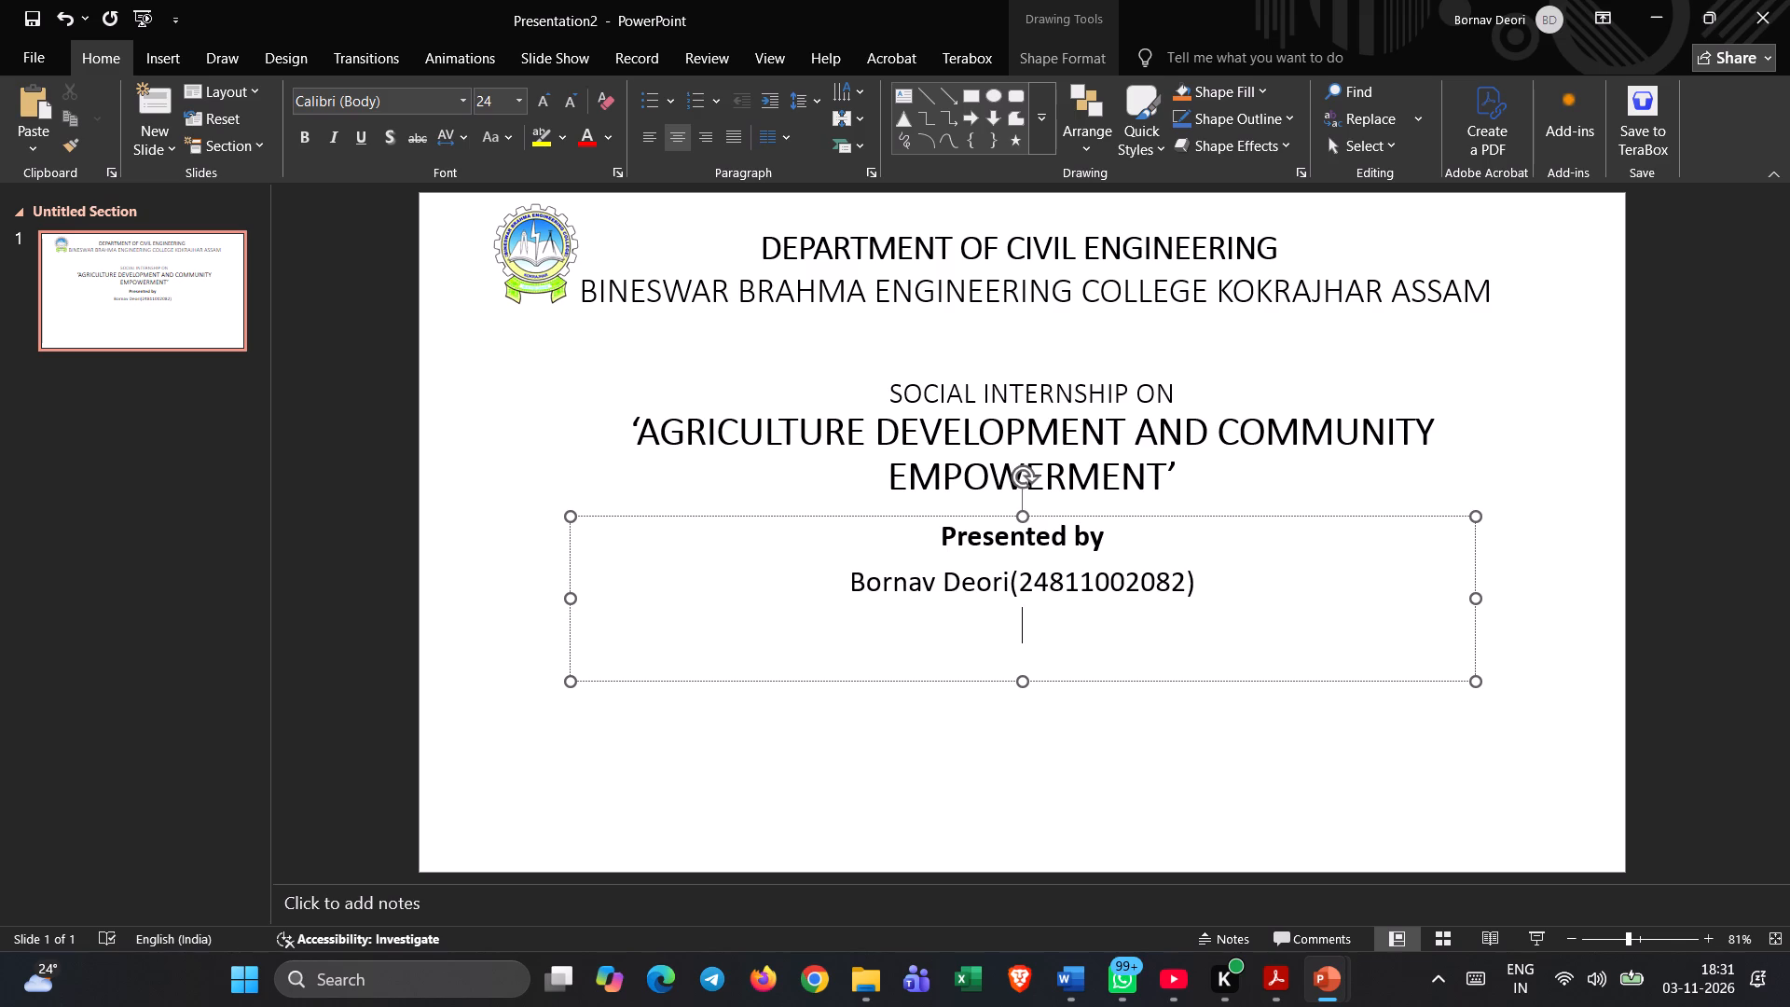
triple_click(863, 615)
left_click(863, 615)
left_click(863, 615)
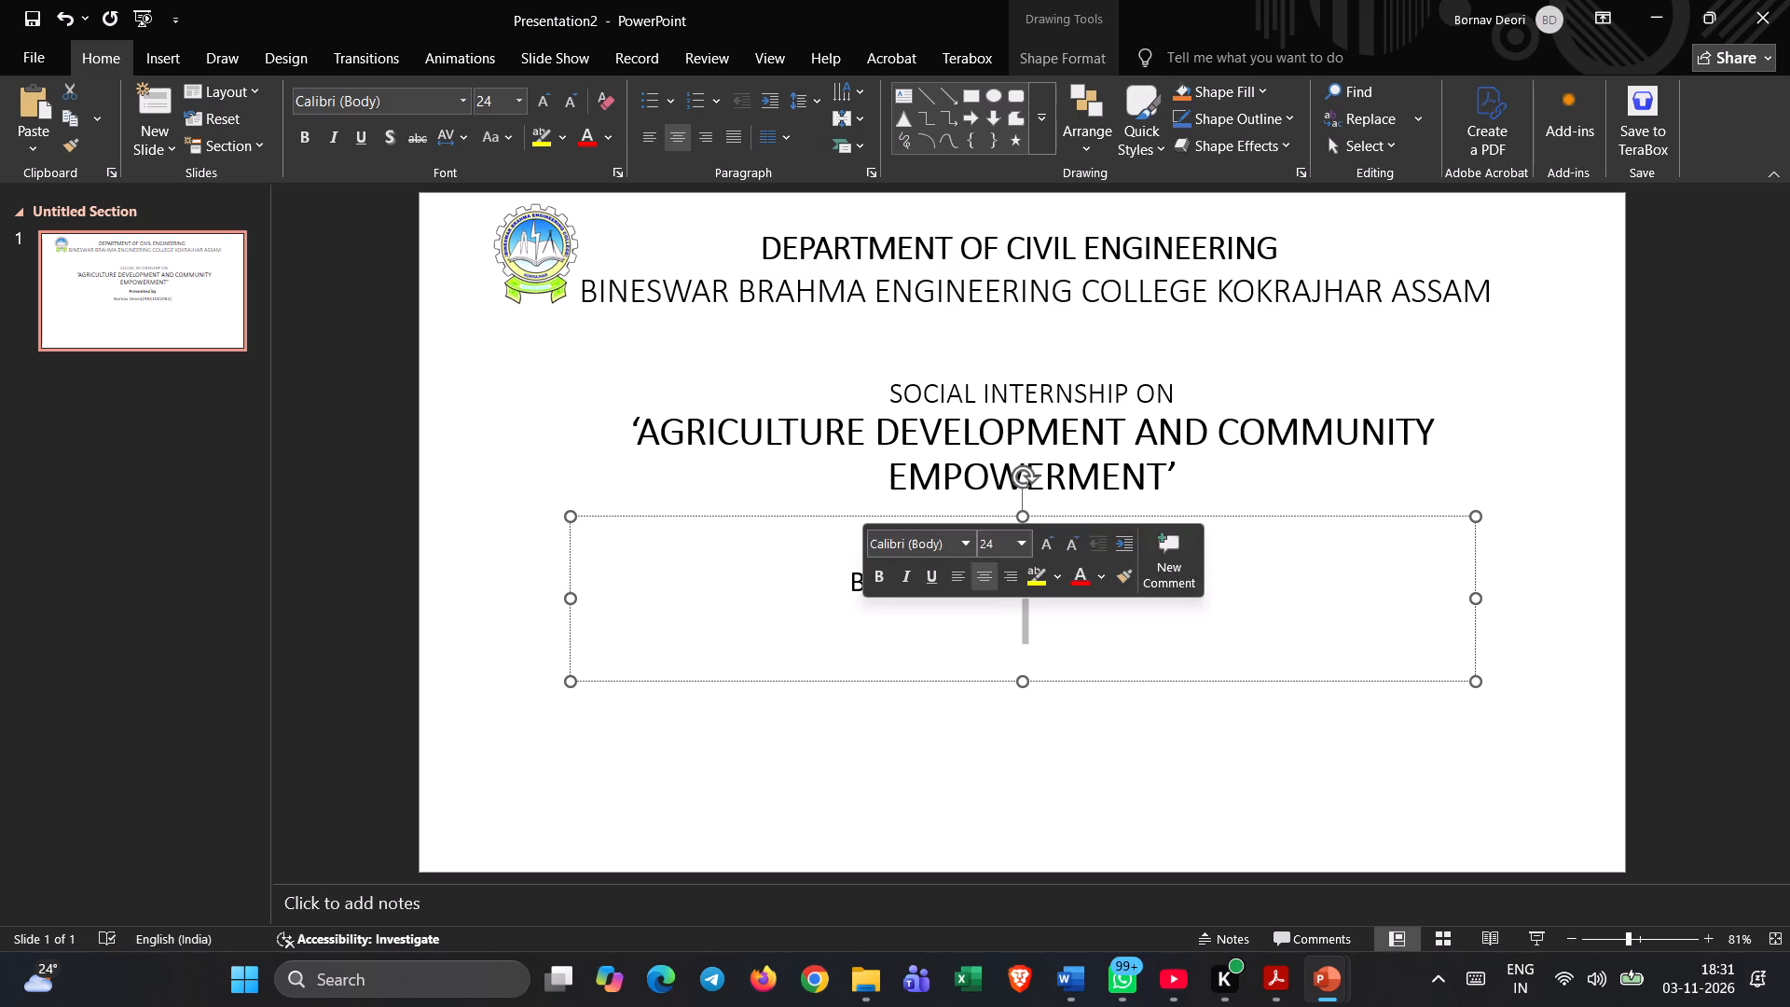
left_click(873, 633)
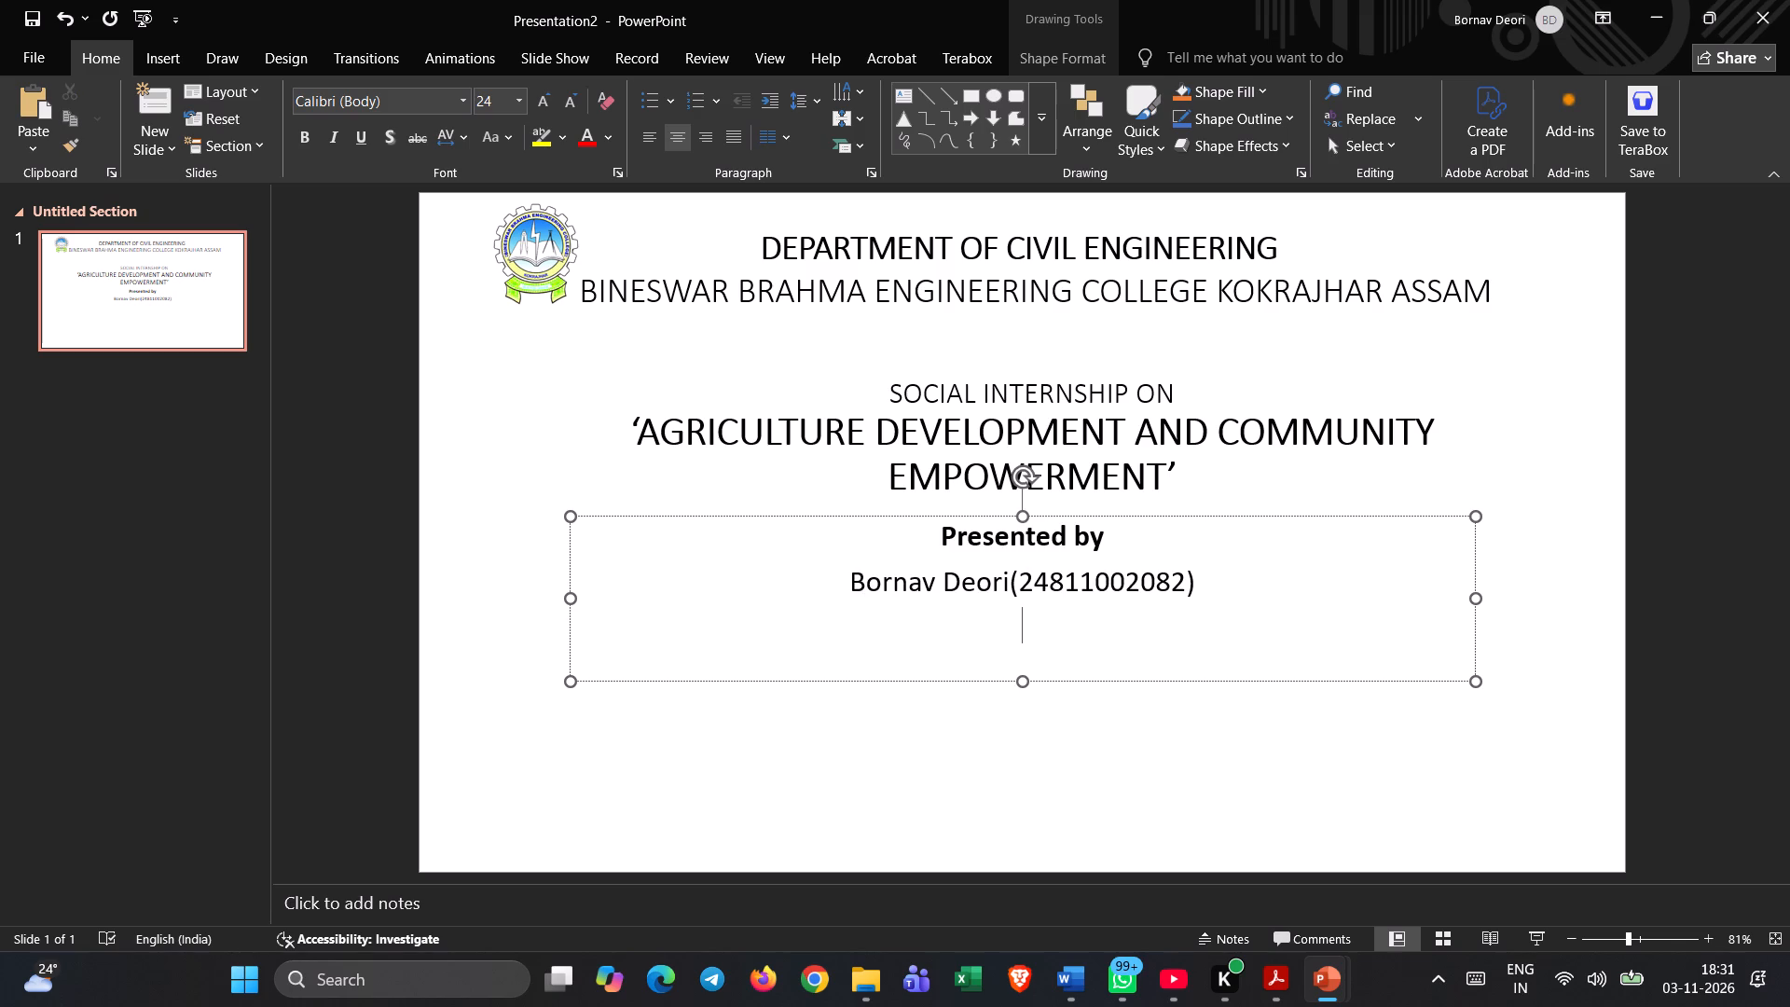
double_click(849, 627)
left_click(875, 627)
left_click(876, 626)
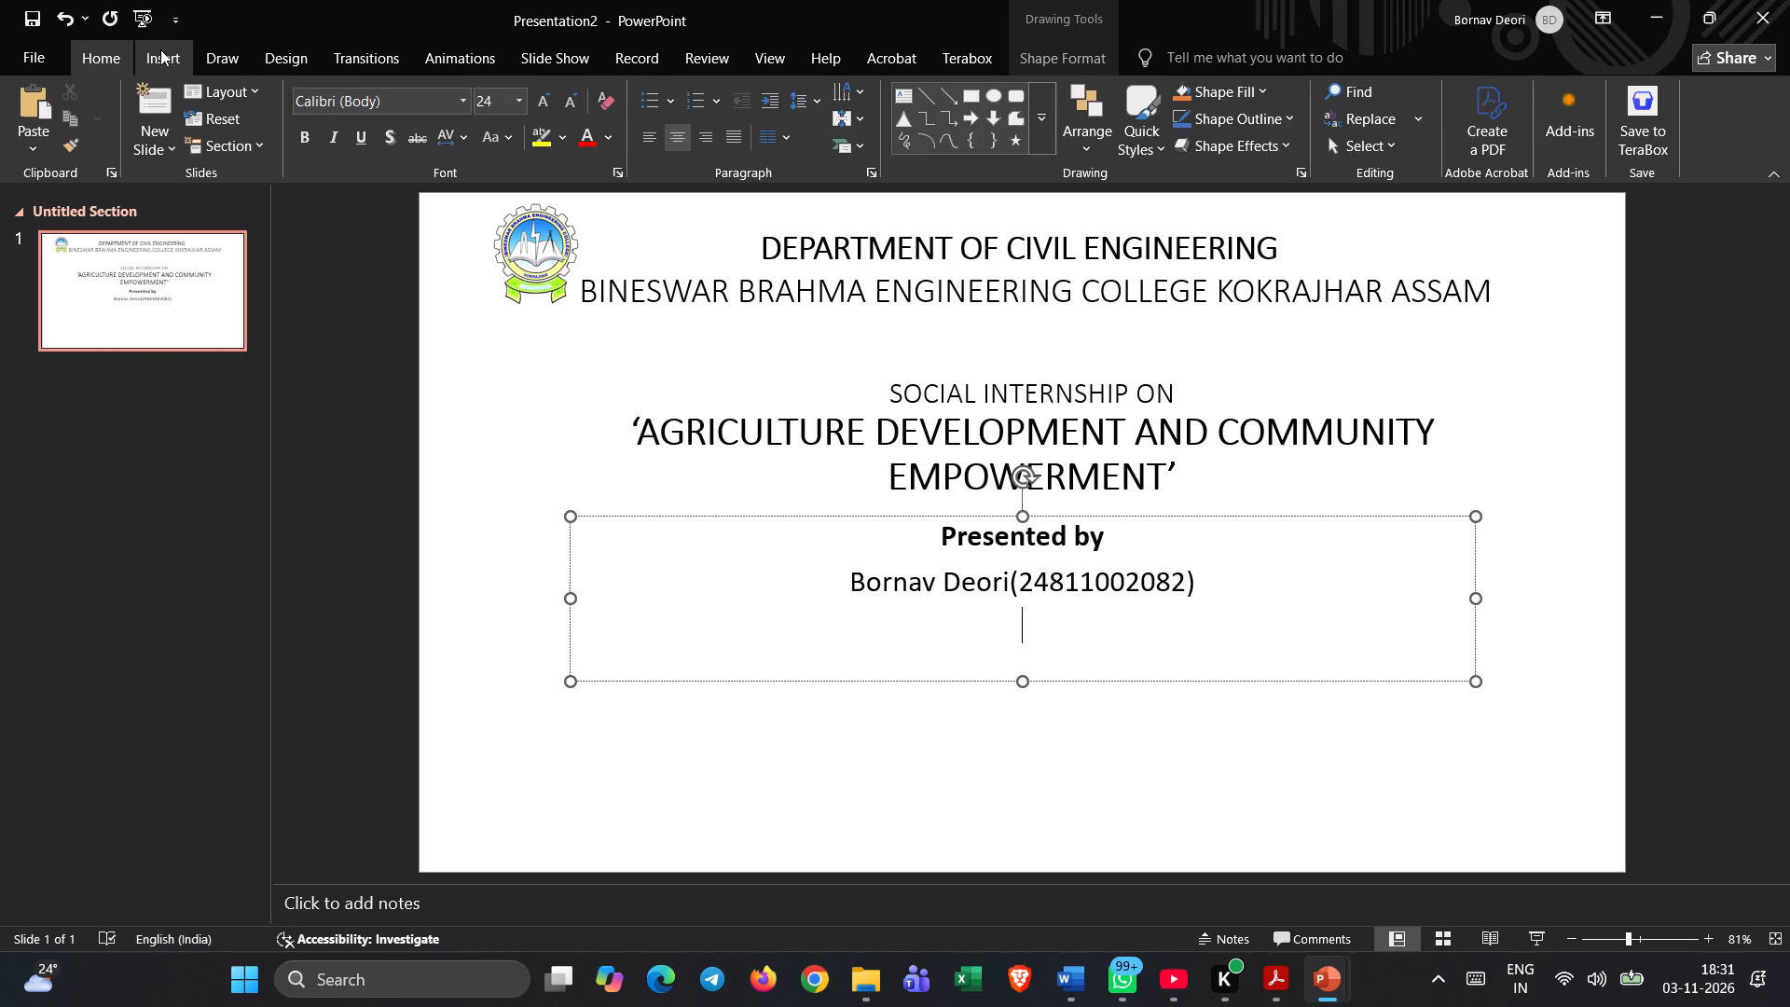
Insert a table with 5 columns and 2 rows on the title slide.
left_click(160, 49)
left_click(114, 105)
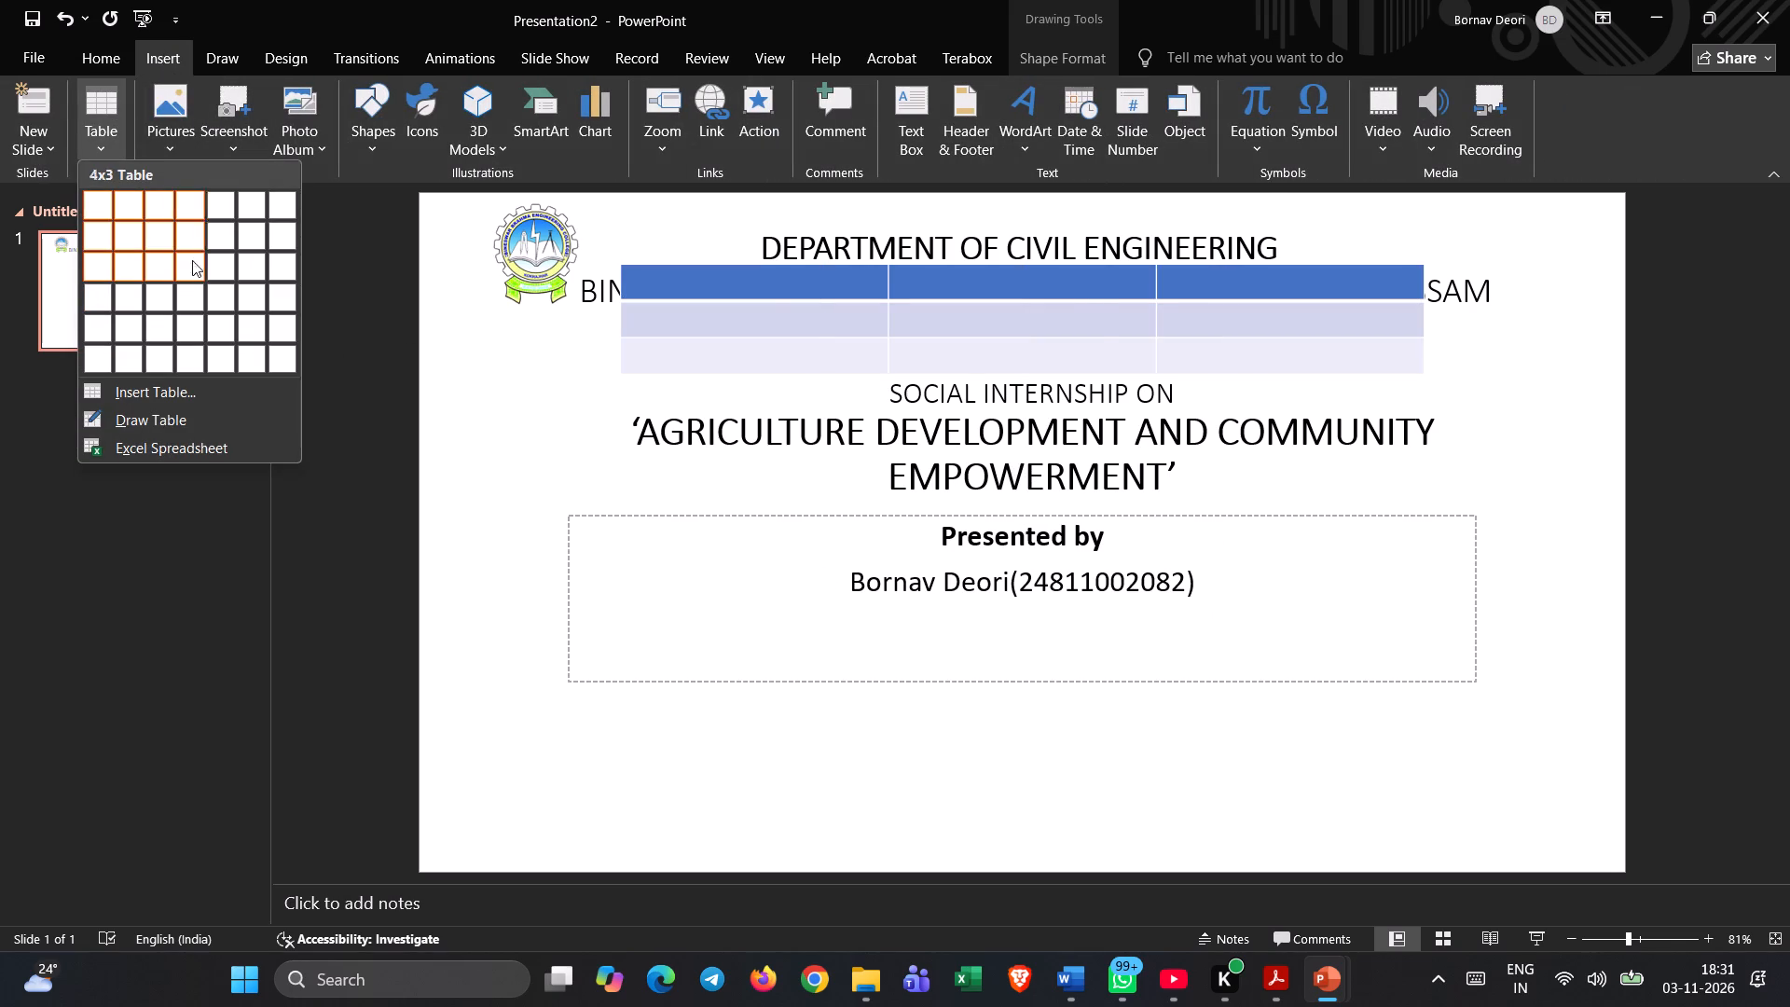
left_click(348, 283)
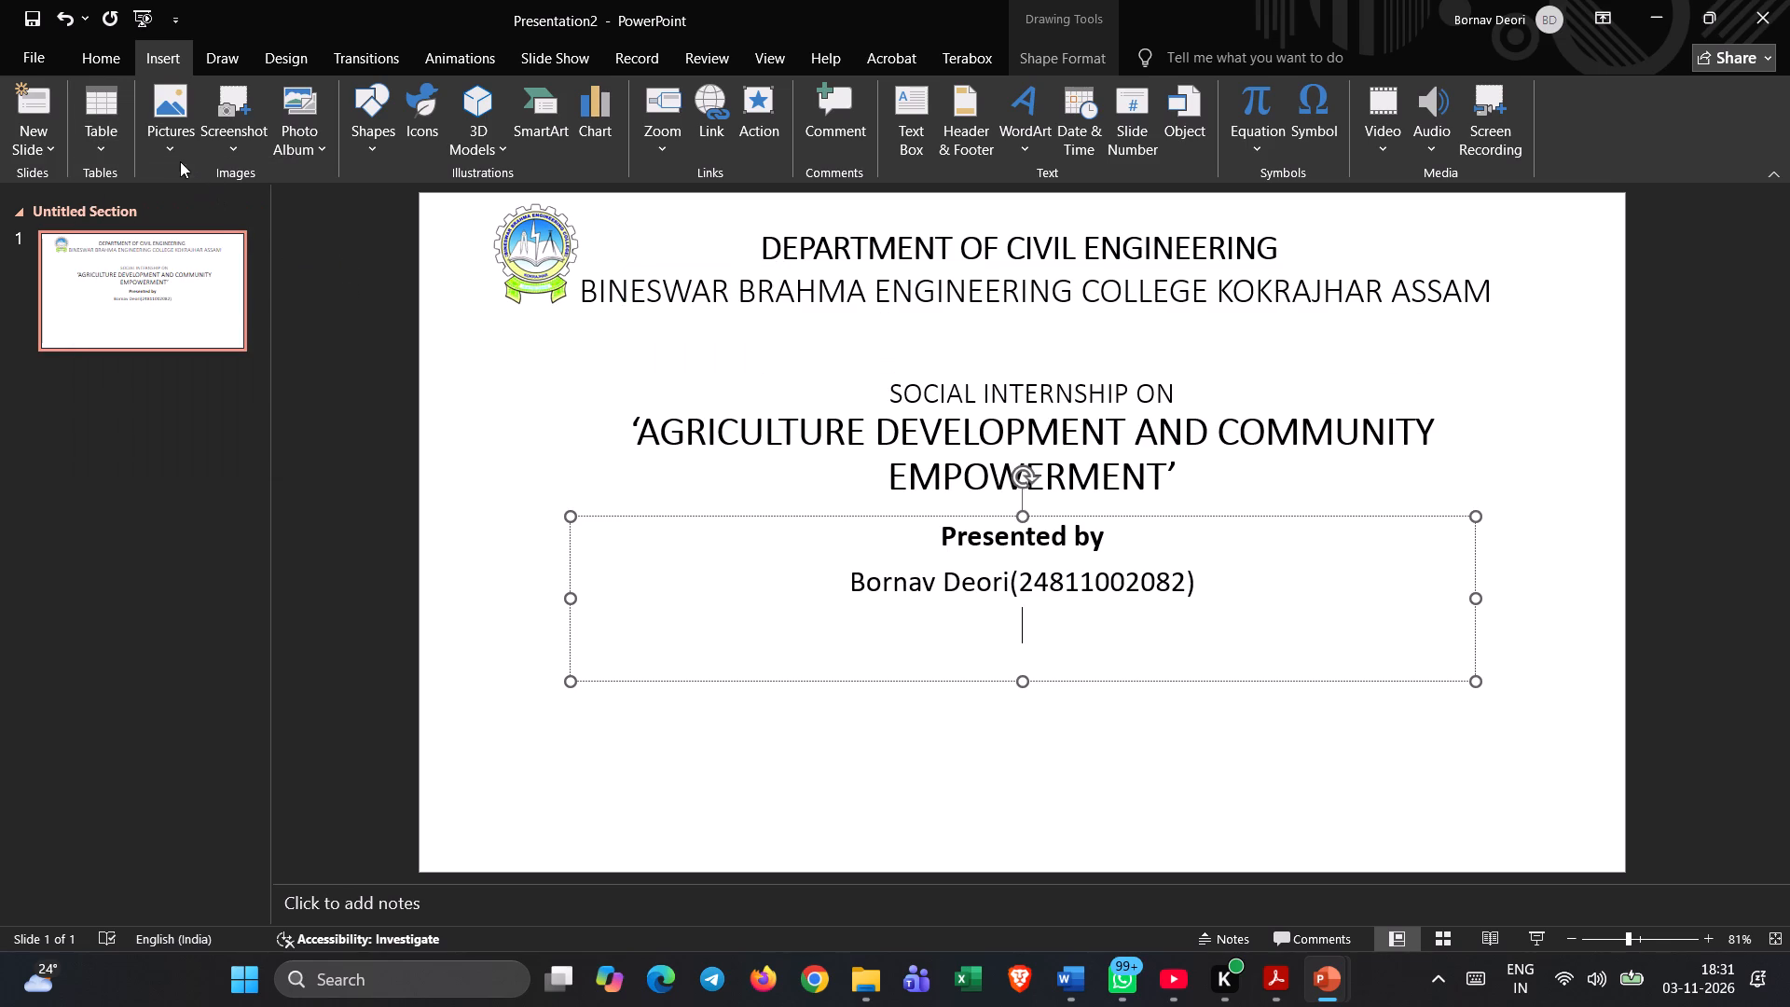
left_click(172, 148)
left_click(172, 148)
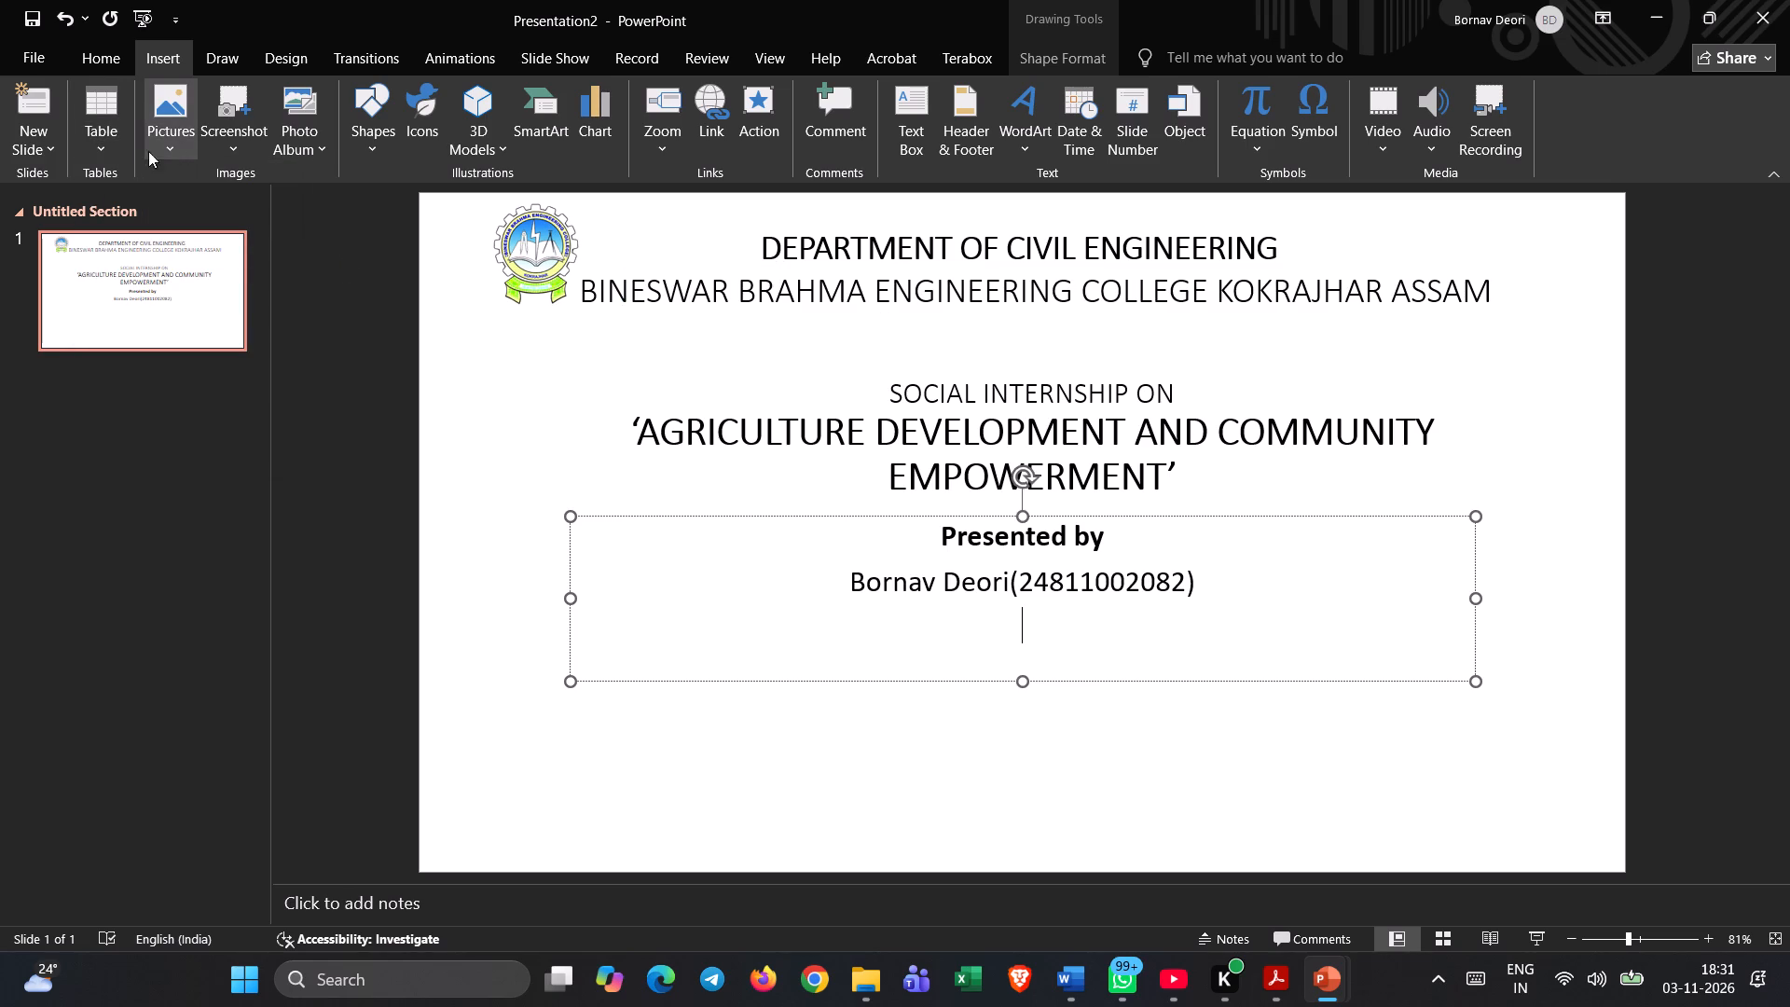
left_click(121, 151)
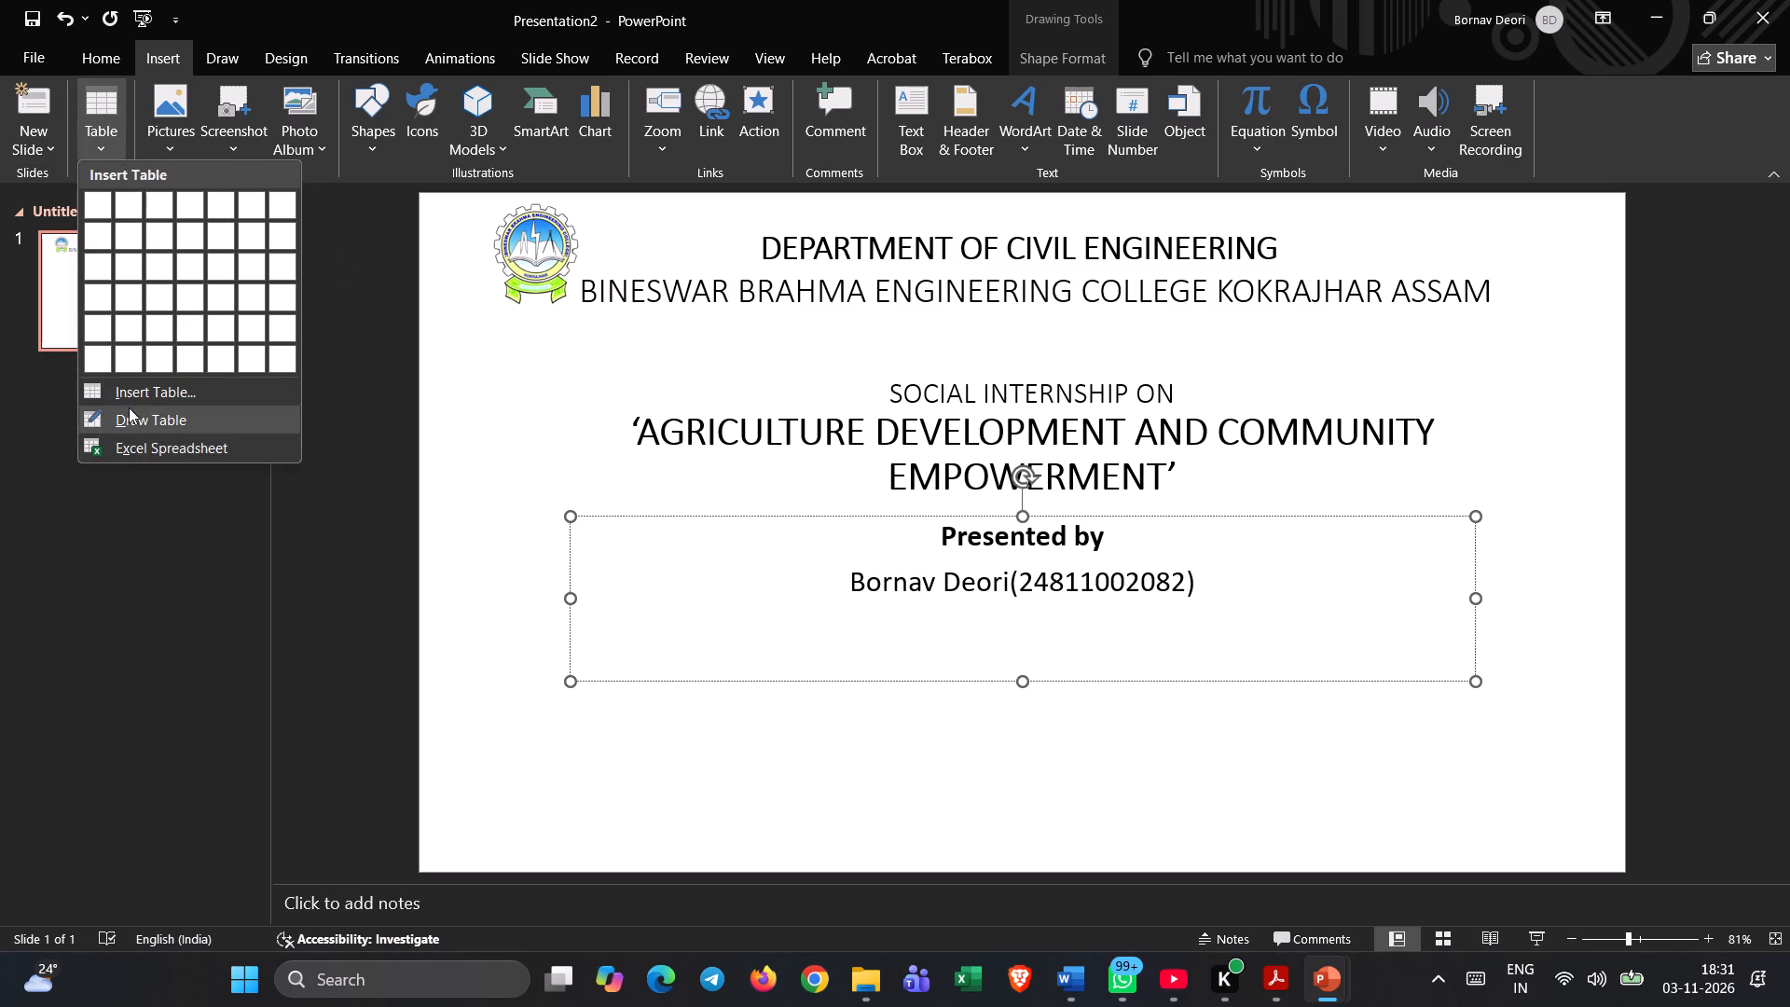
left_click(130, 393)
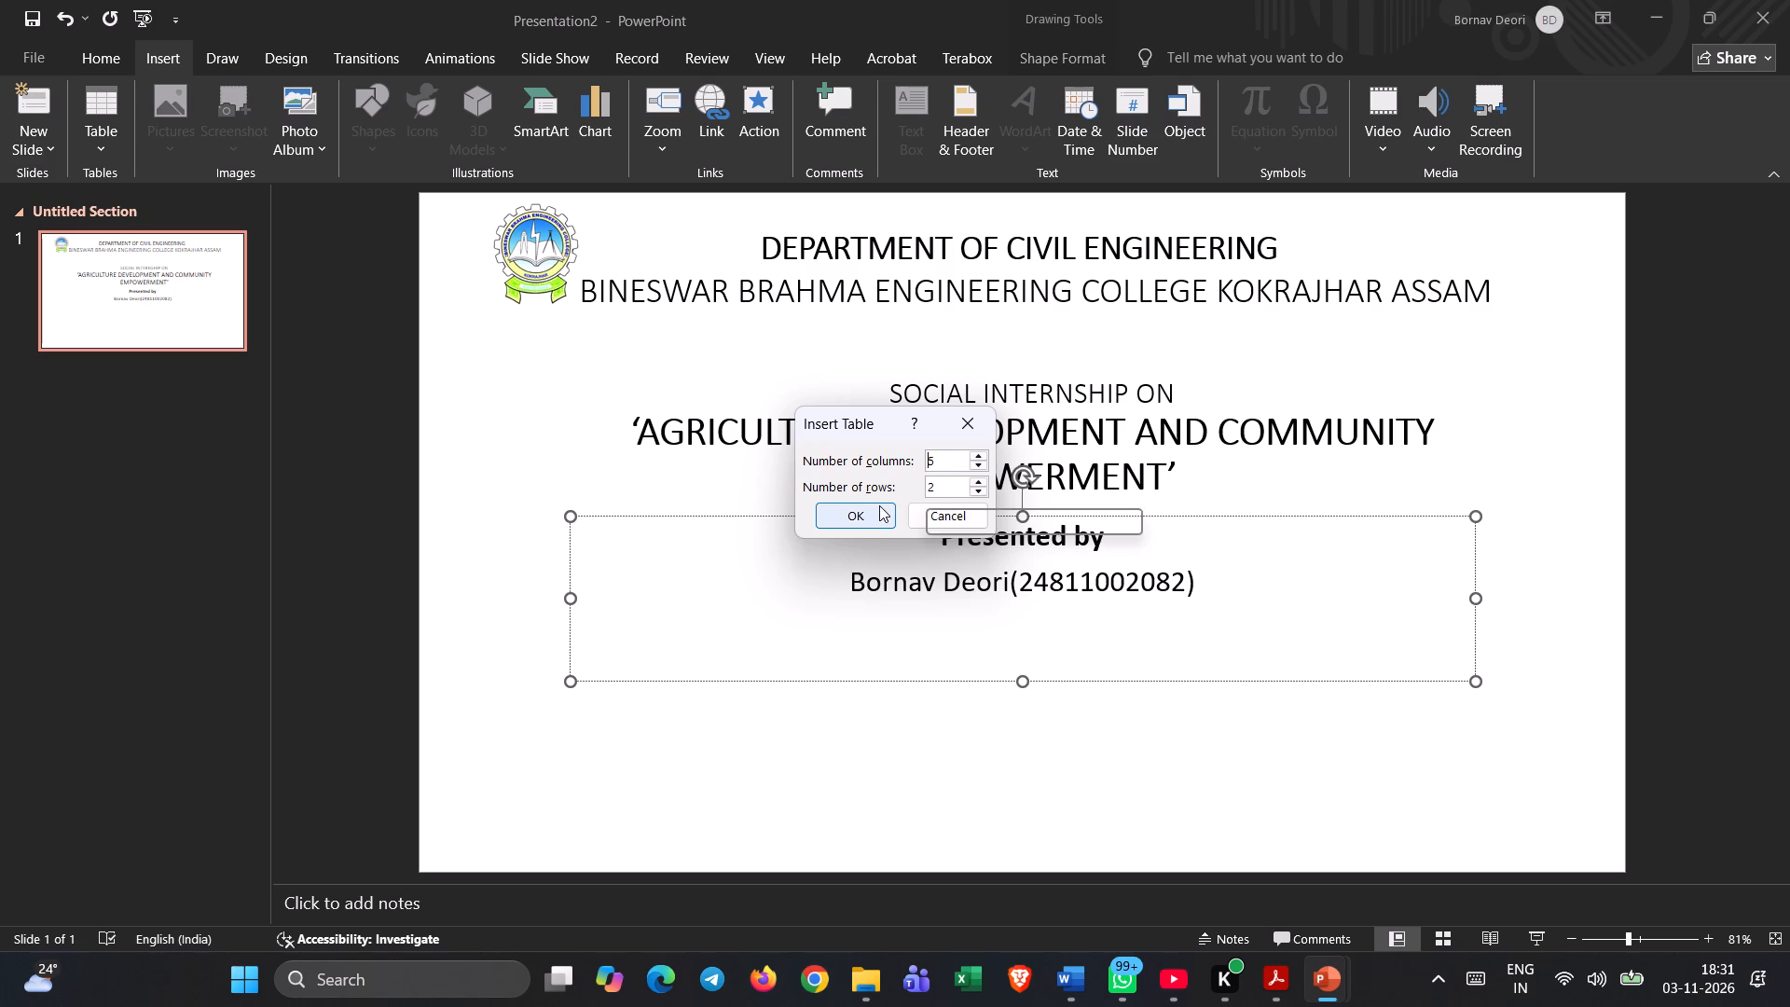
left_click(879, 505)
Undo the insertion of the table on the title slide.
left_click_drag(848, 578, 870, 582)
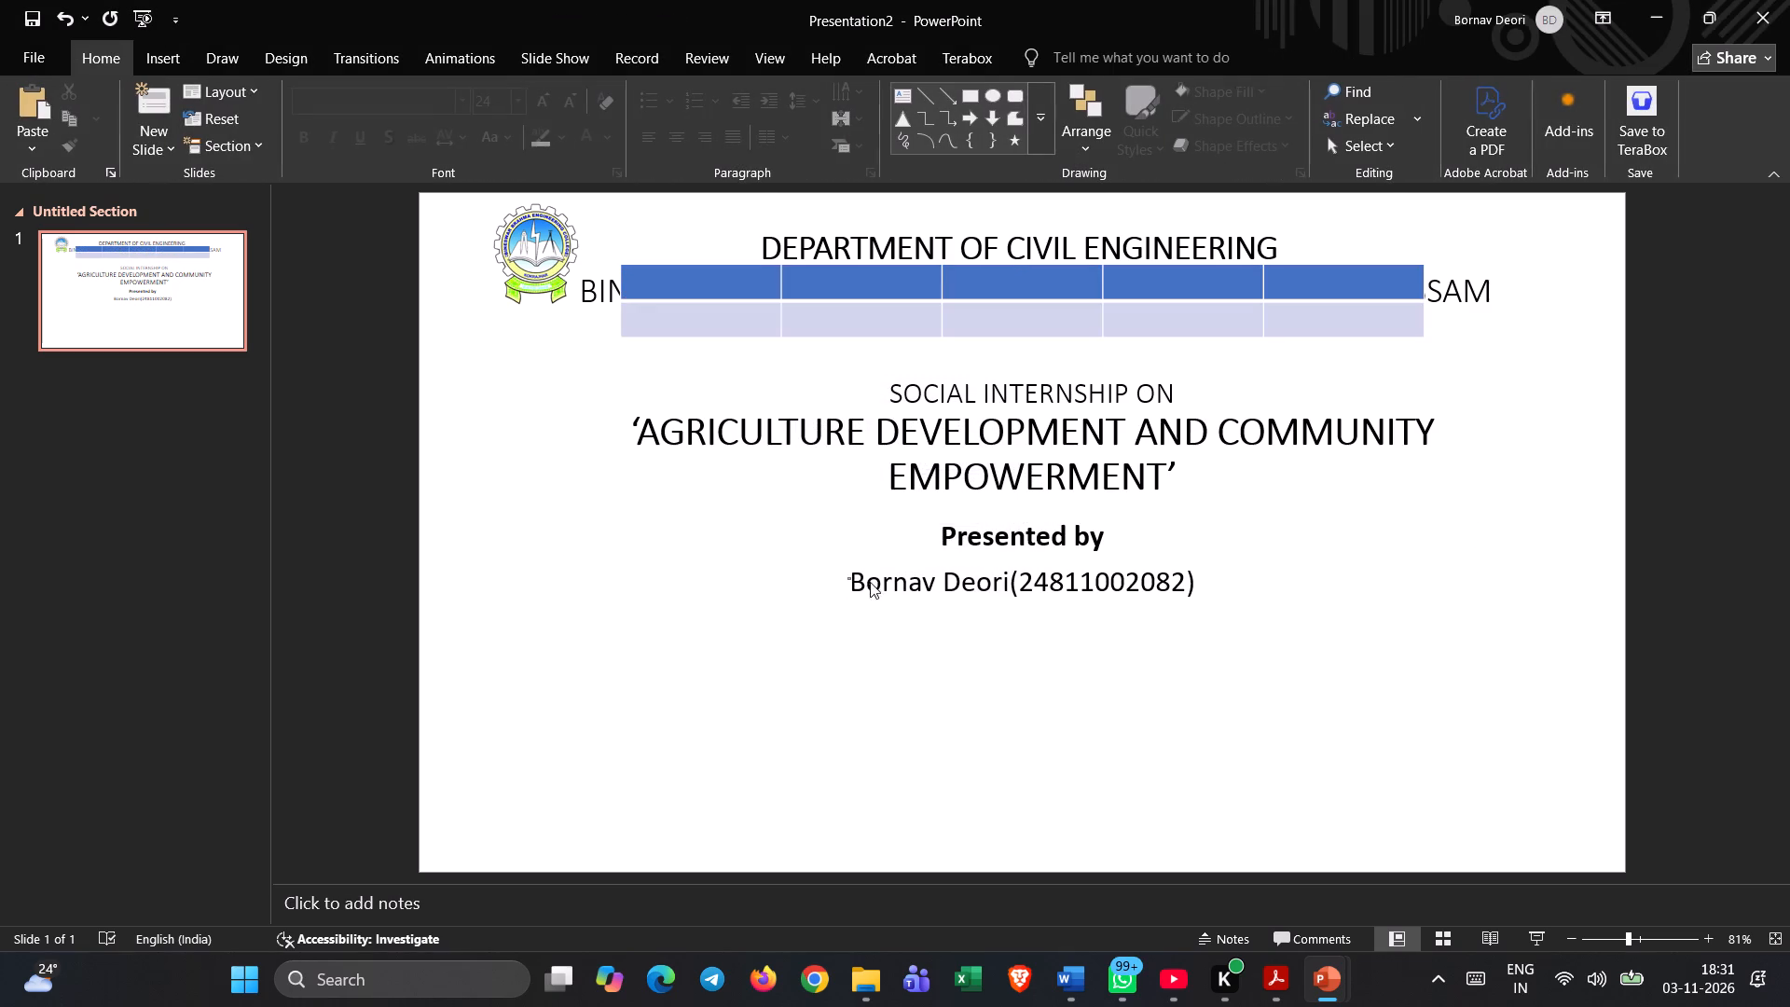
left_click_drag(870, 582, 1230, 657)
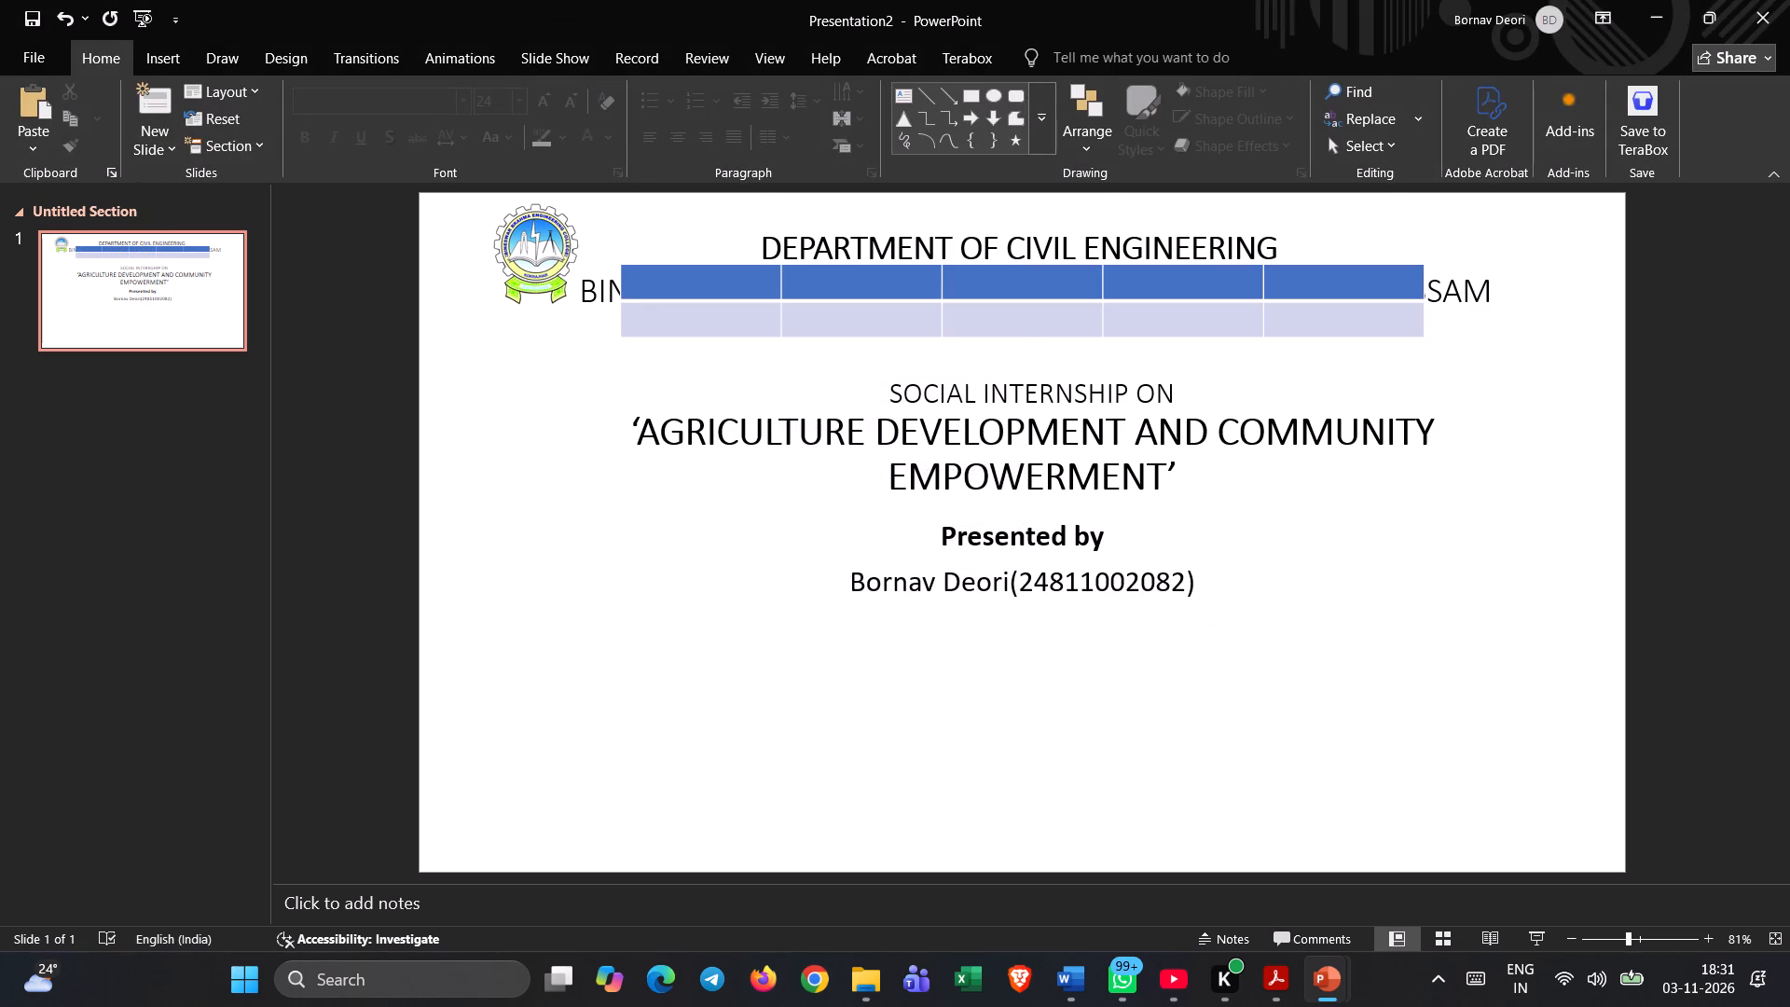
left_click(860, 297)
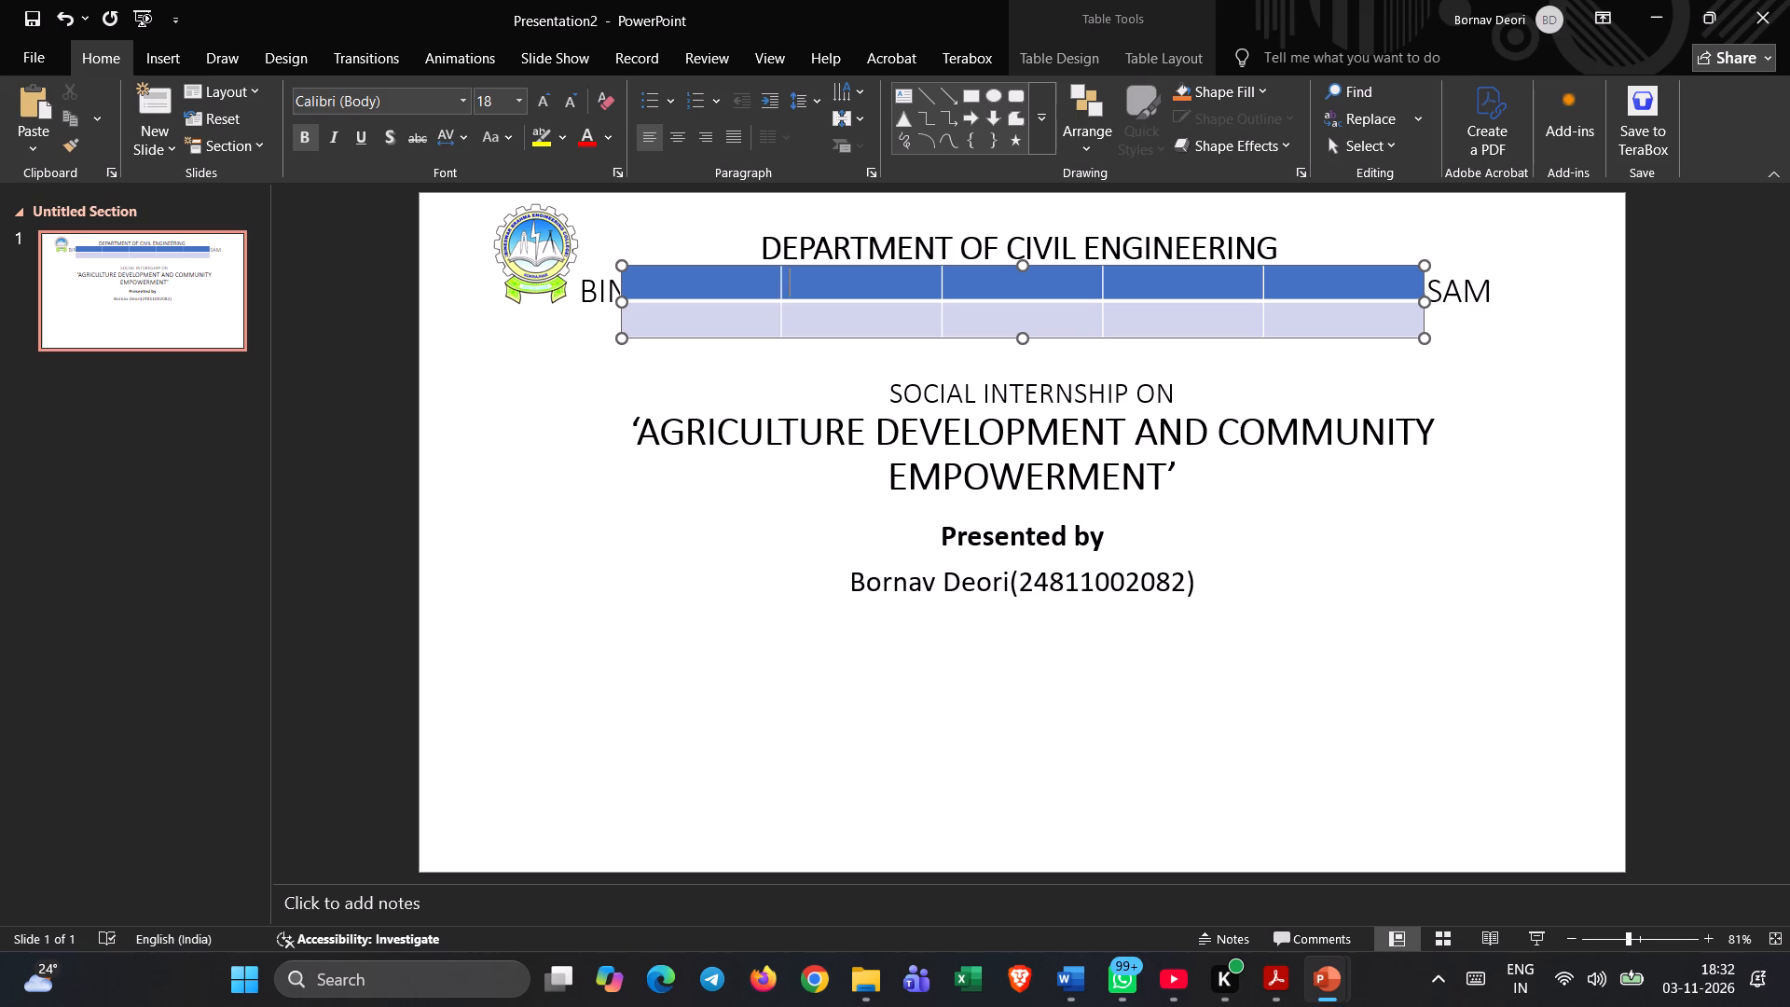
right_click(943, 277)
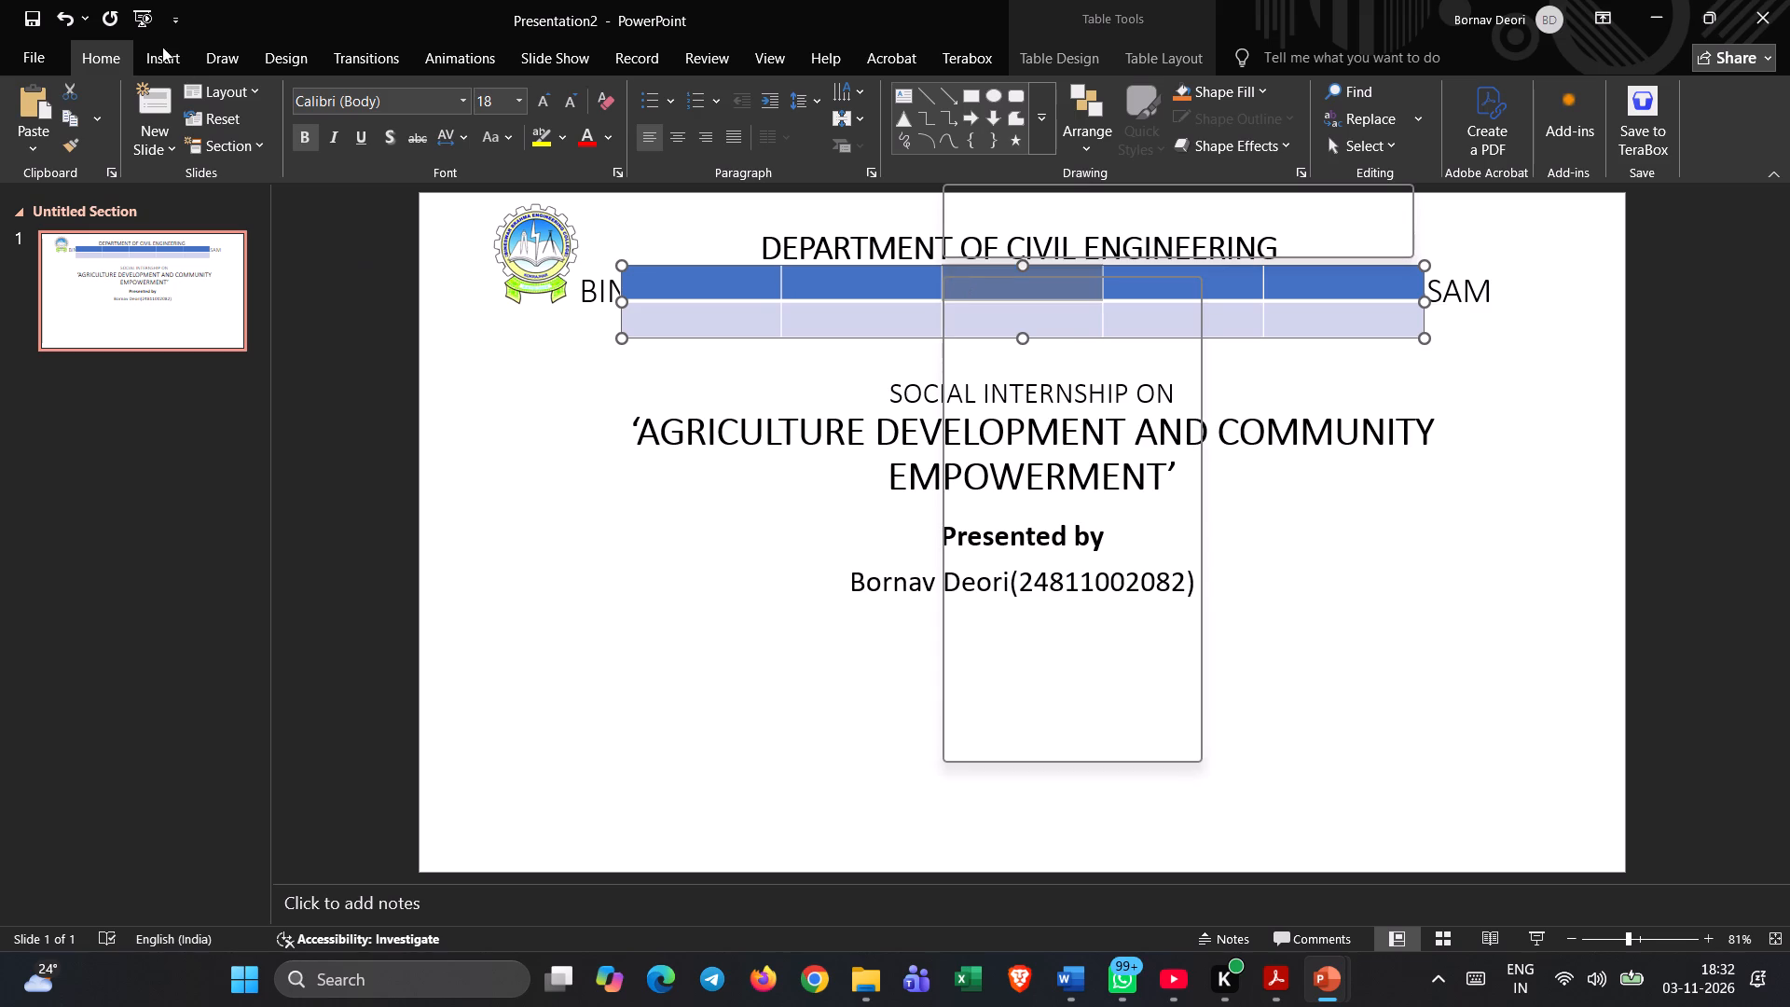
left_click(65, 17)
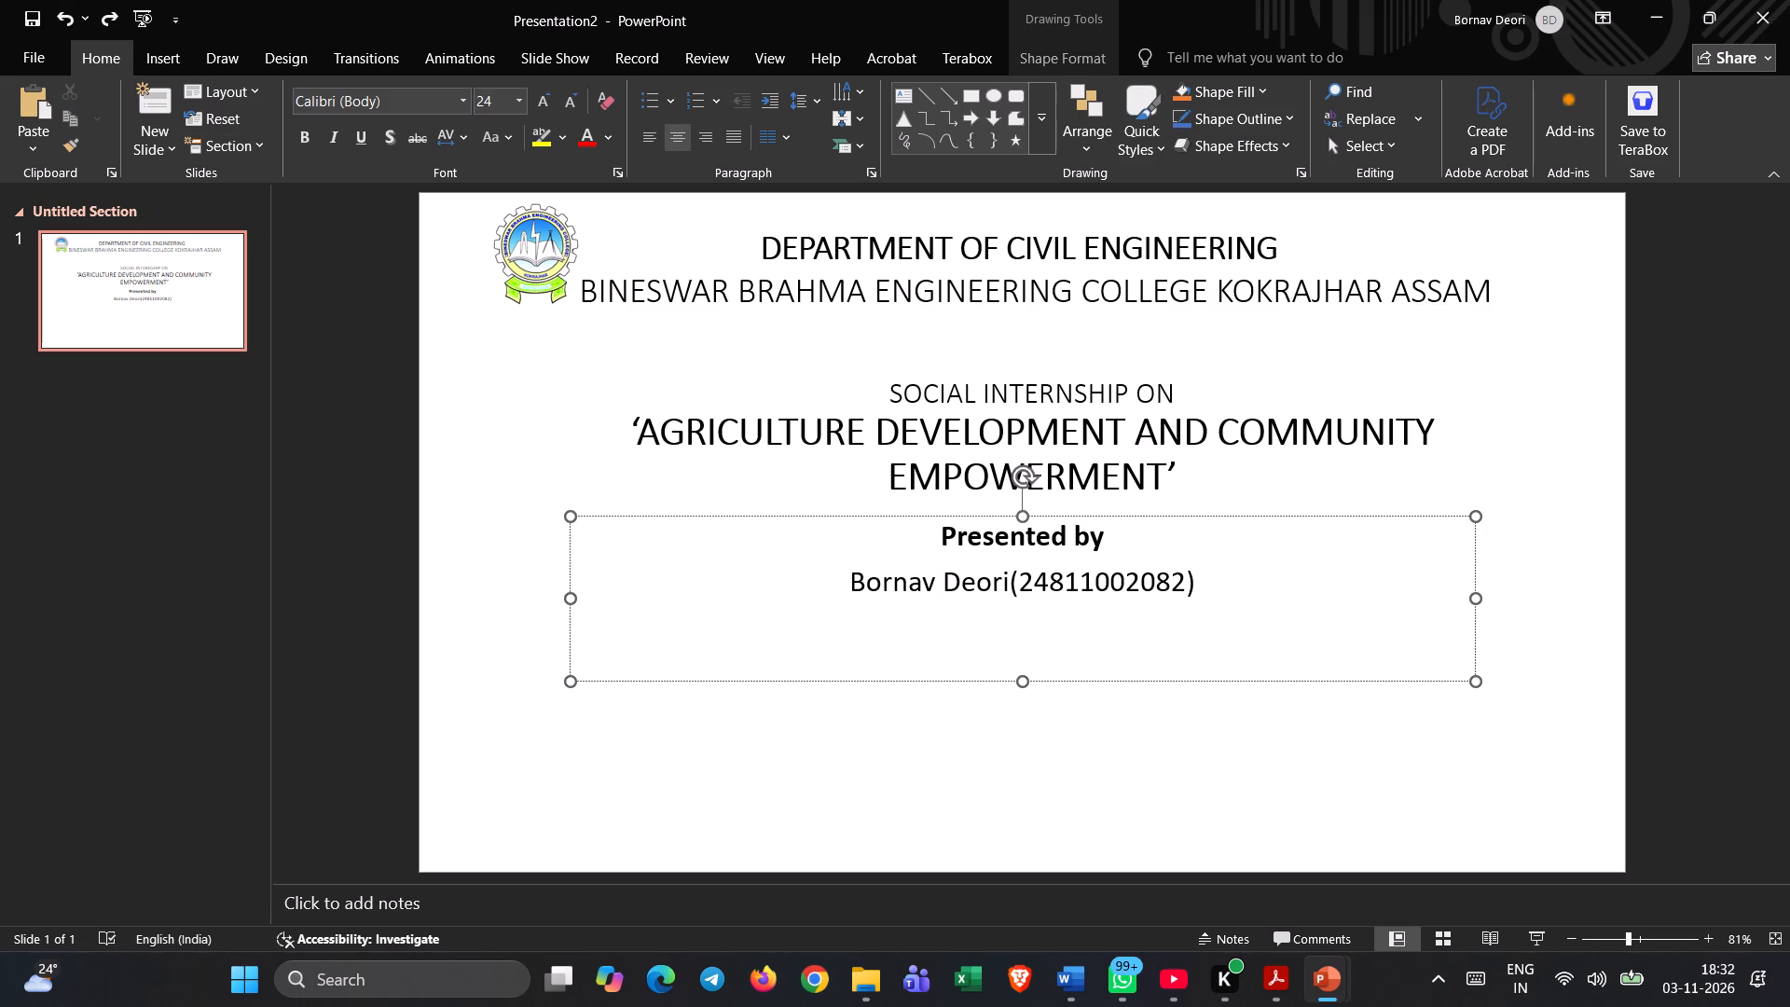
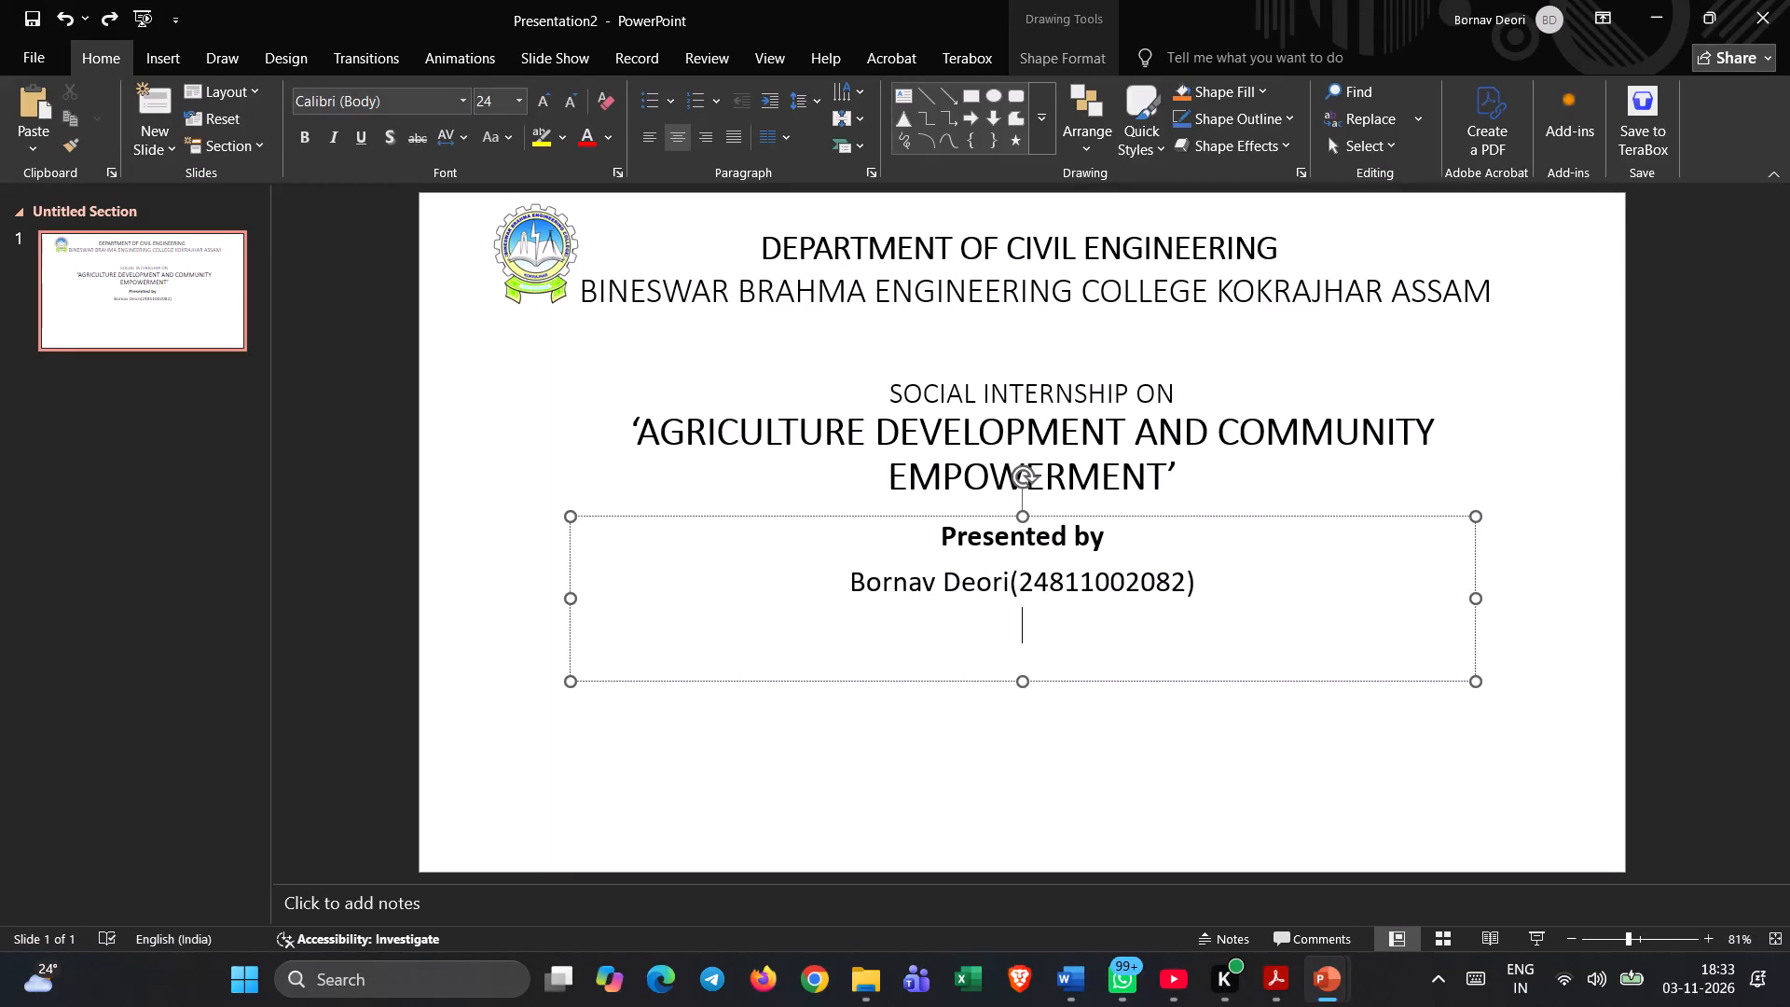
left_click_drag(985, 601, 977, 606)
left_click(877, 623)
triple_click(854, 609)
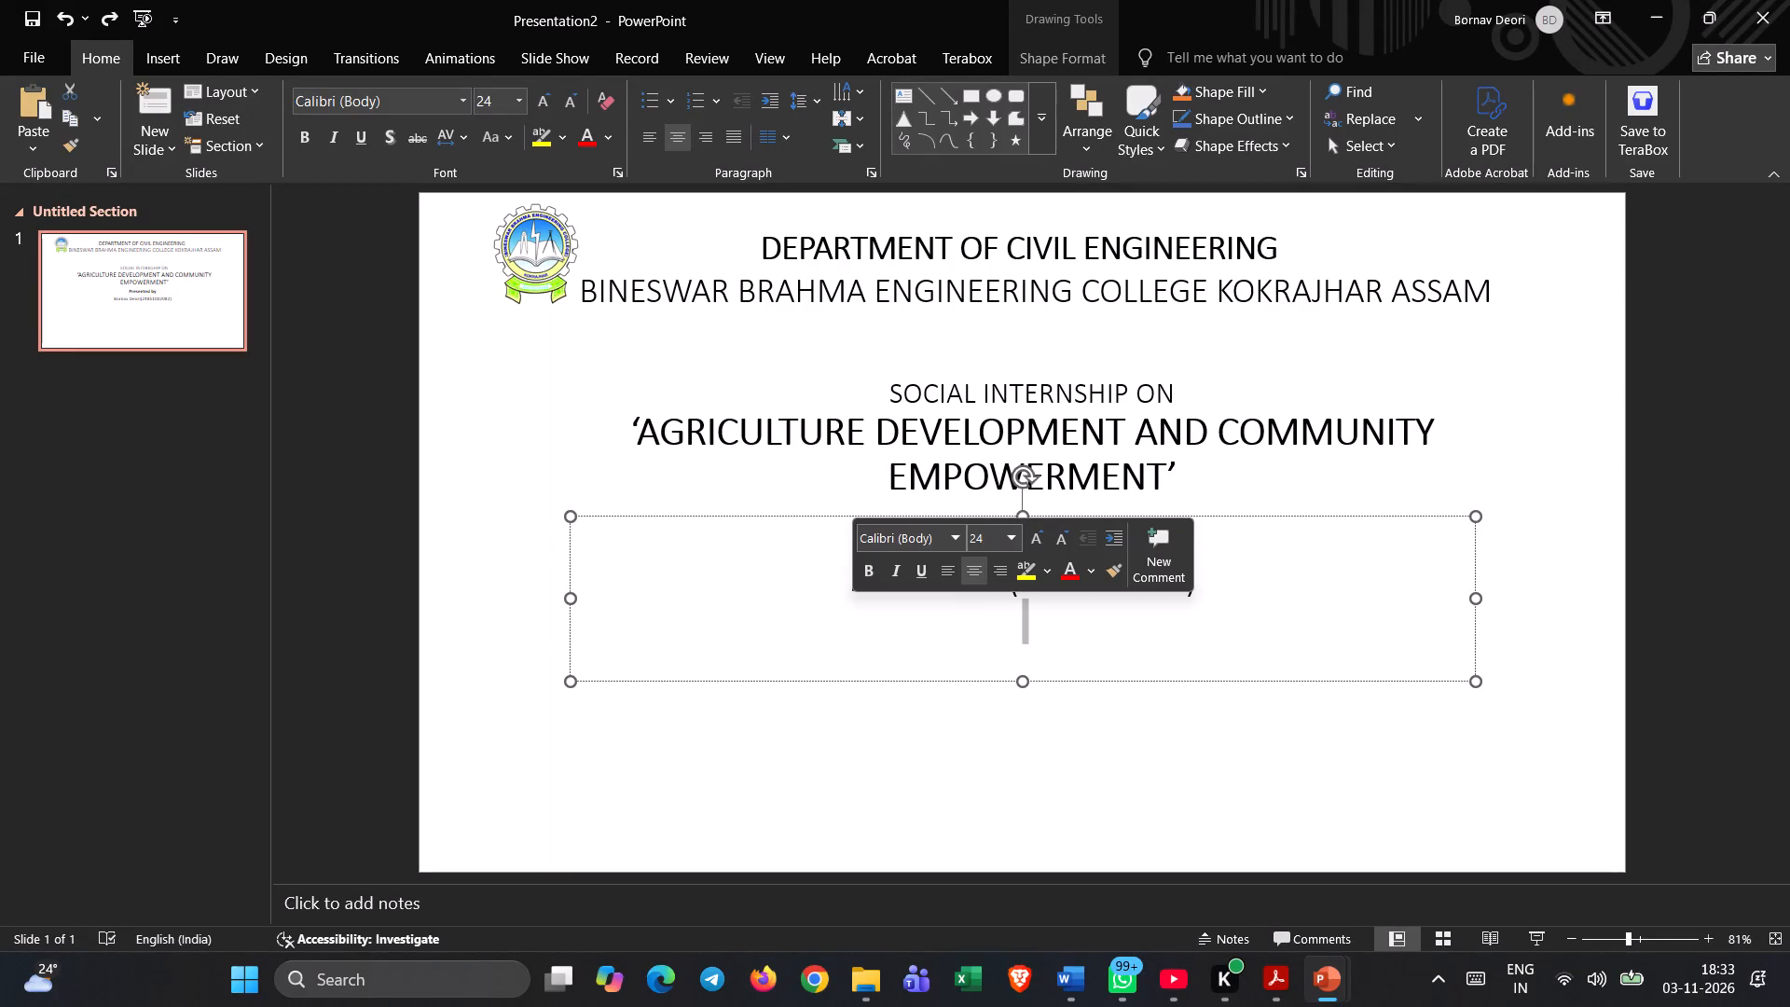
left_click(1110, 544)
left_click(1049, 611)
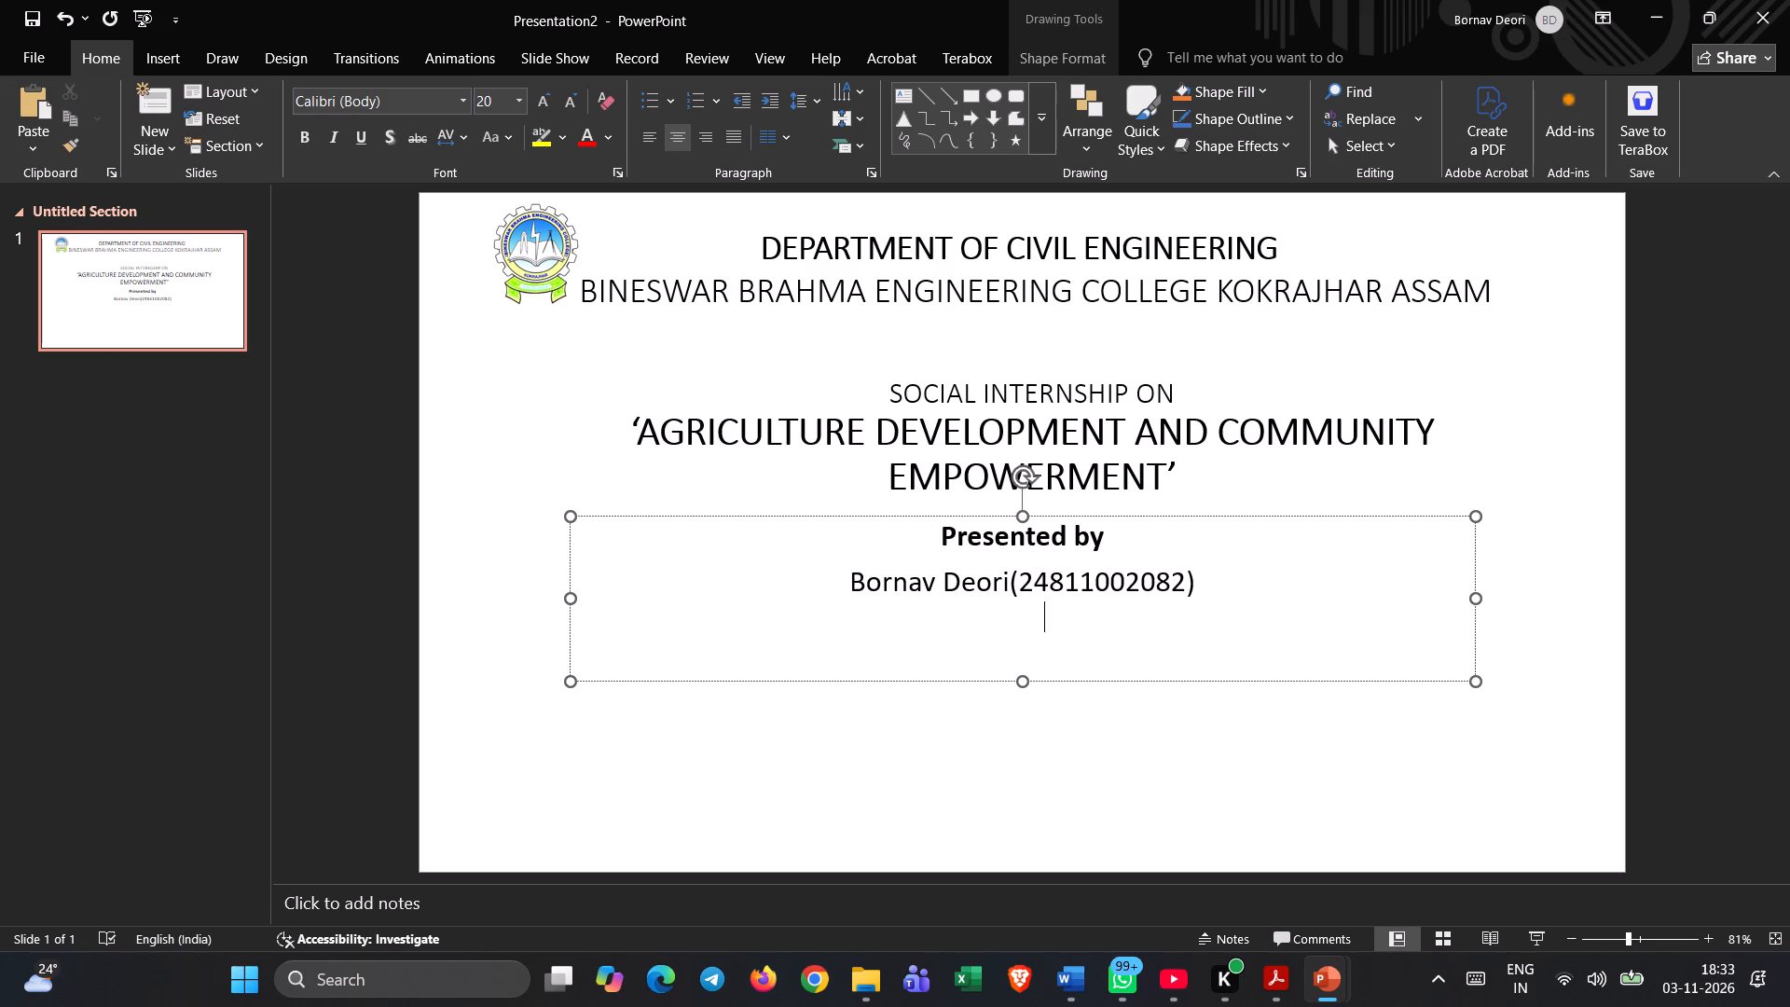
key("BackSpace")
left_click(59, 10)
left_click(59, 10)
Remove the untitled section heading from the slide list while keeping its slide.
left_click(88, 210)
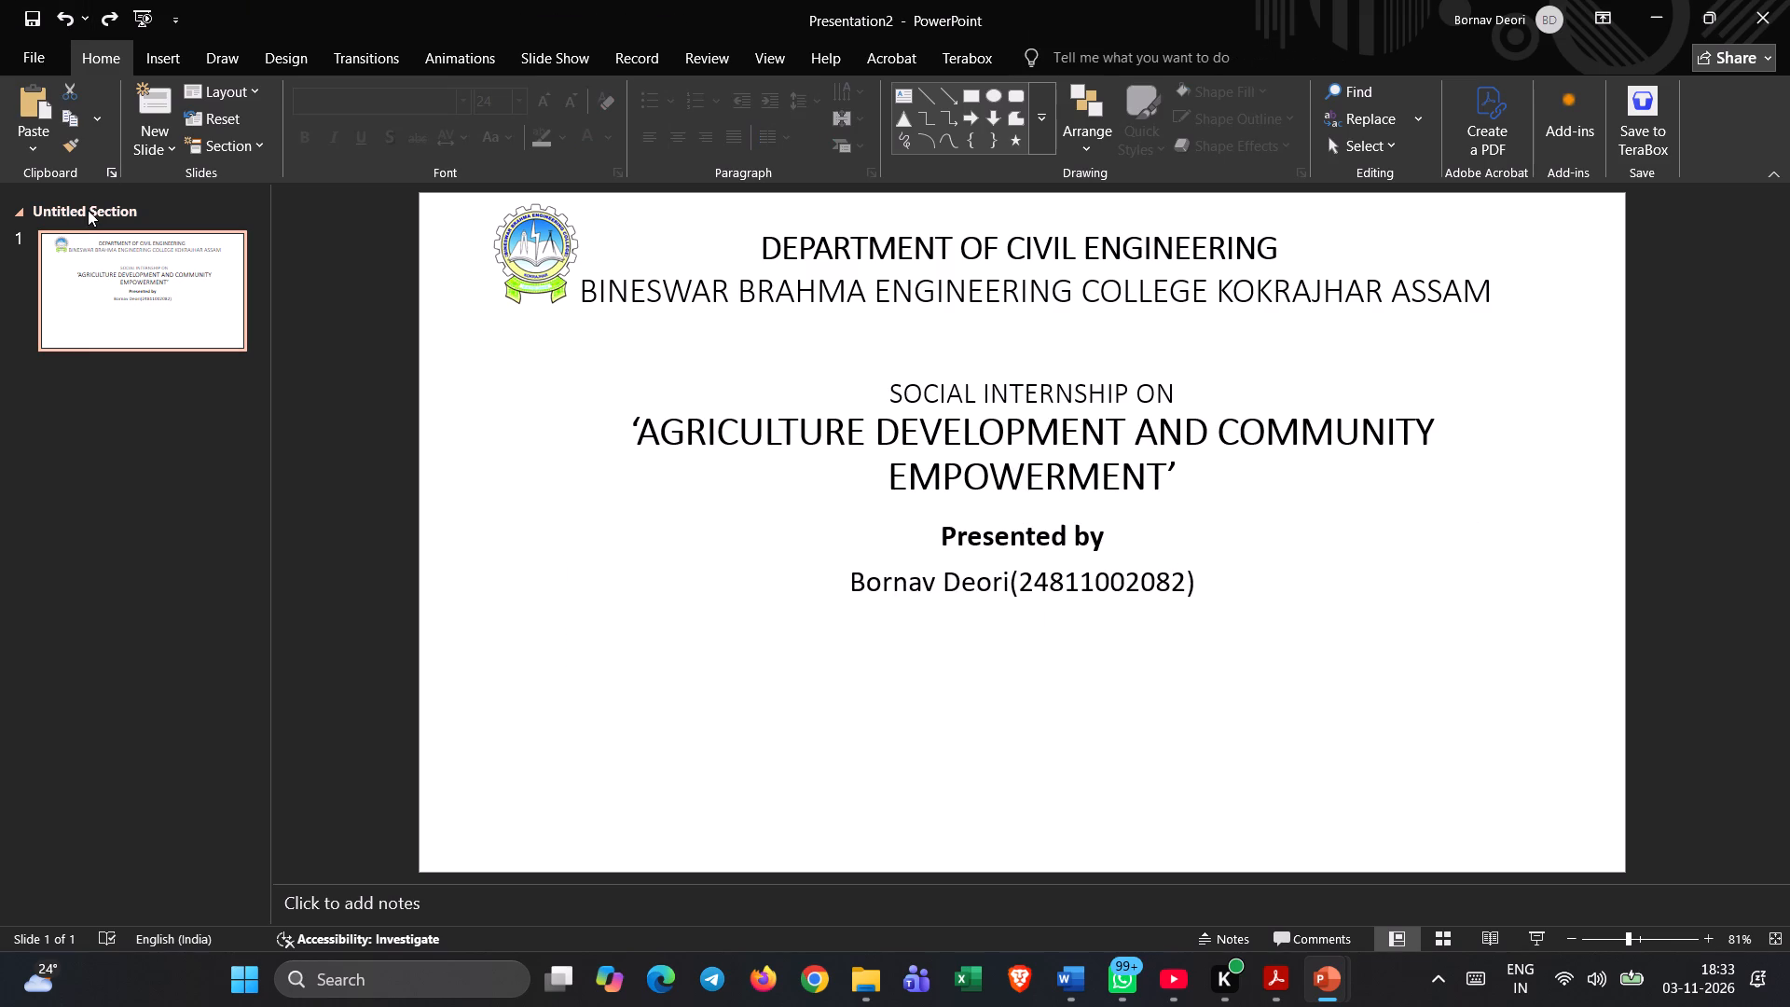
right_click(88, 210)
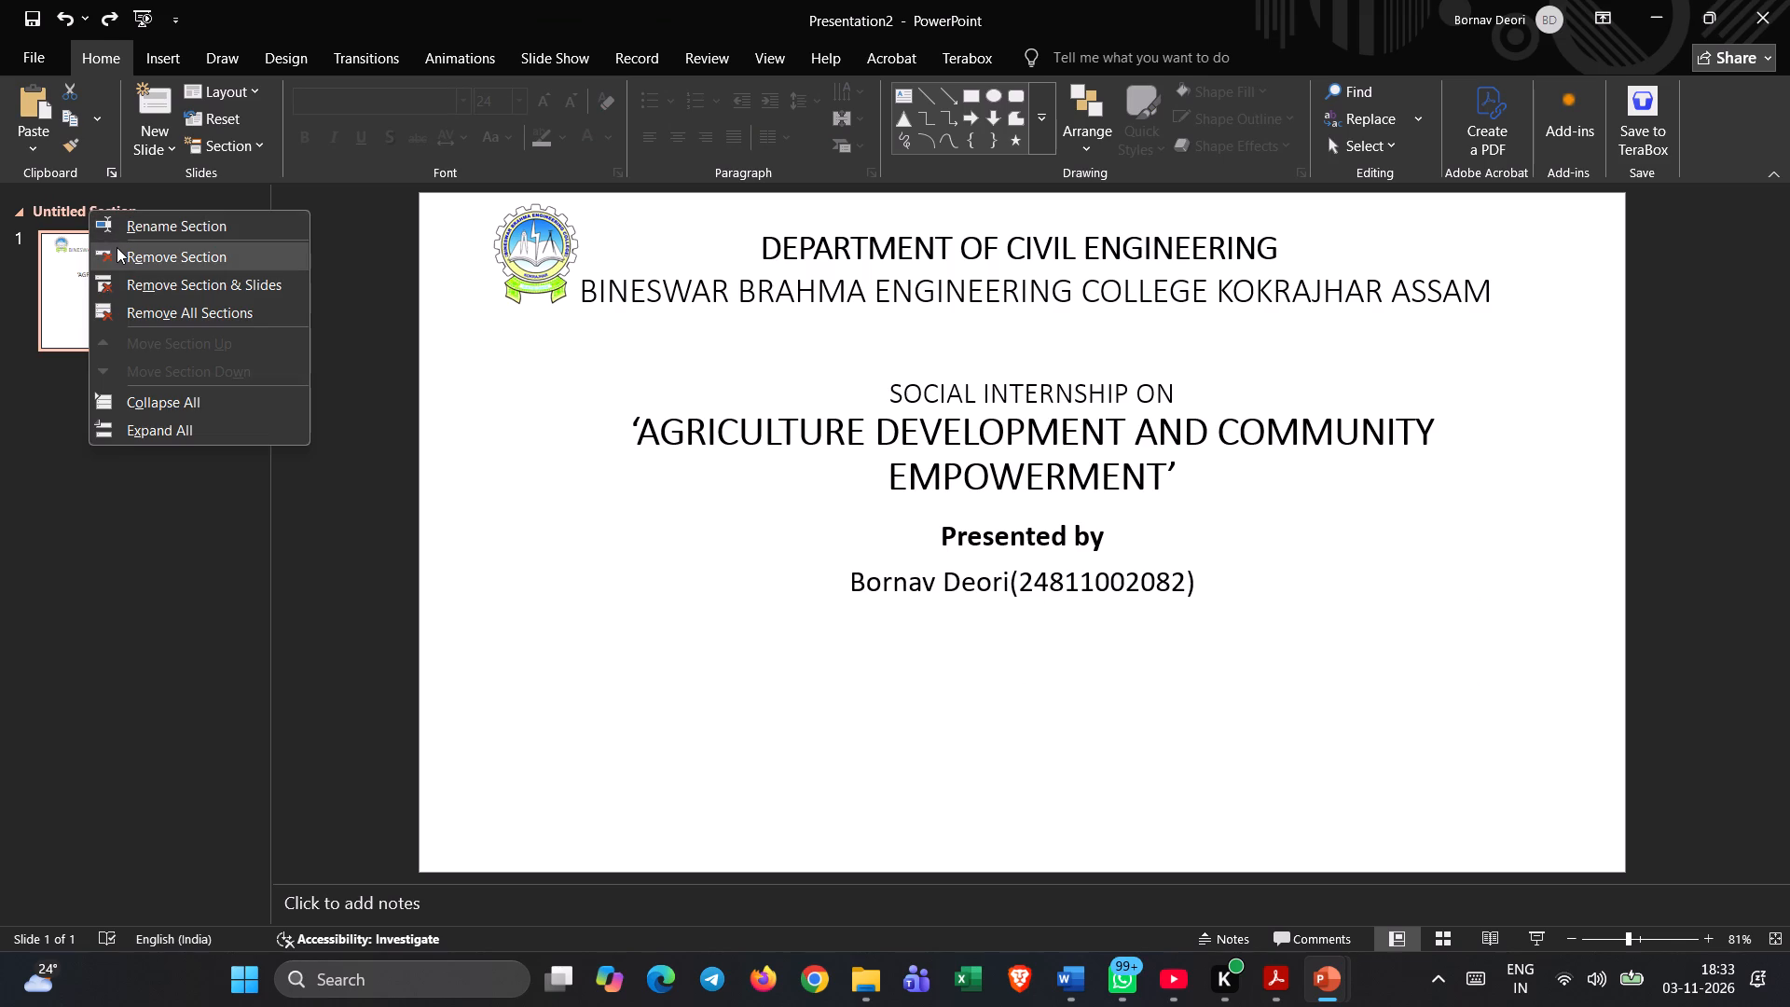
left_click(117, 247)
Delete the empty line below the first presenter's name and roll number in the Presented by text box.
left_click(1092, 628)
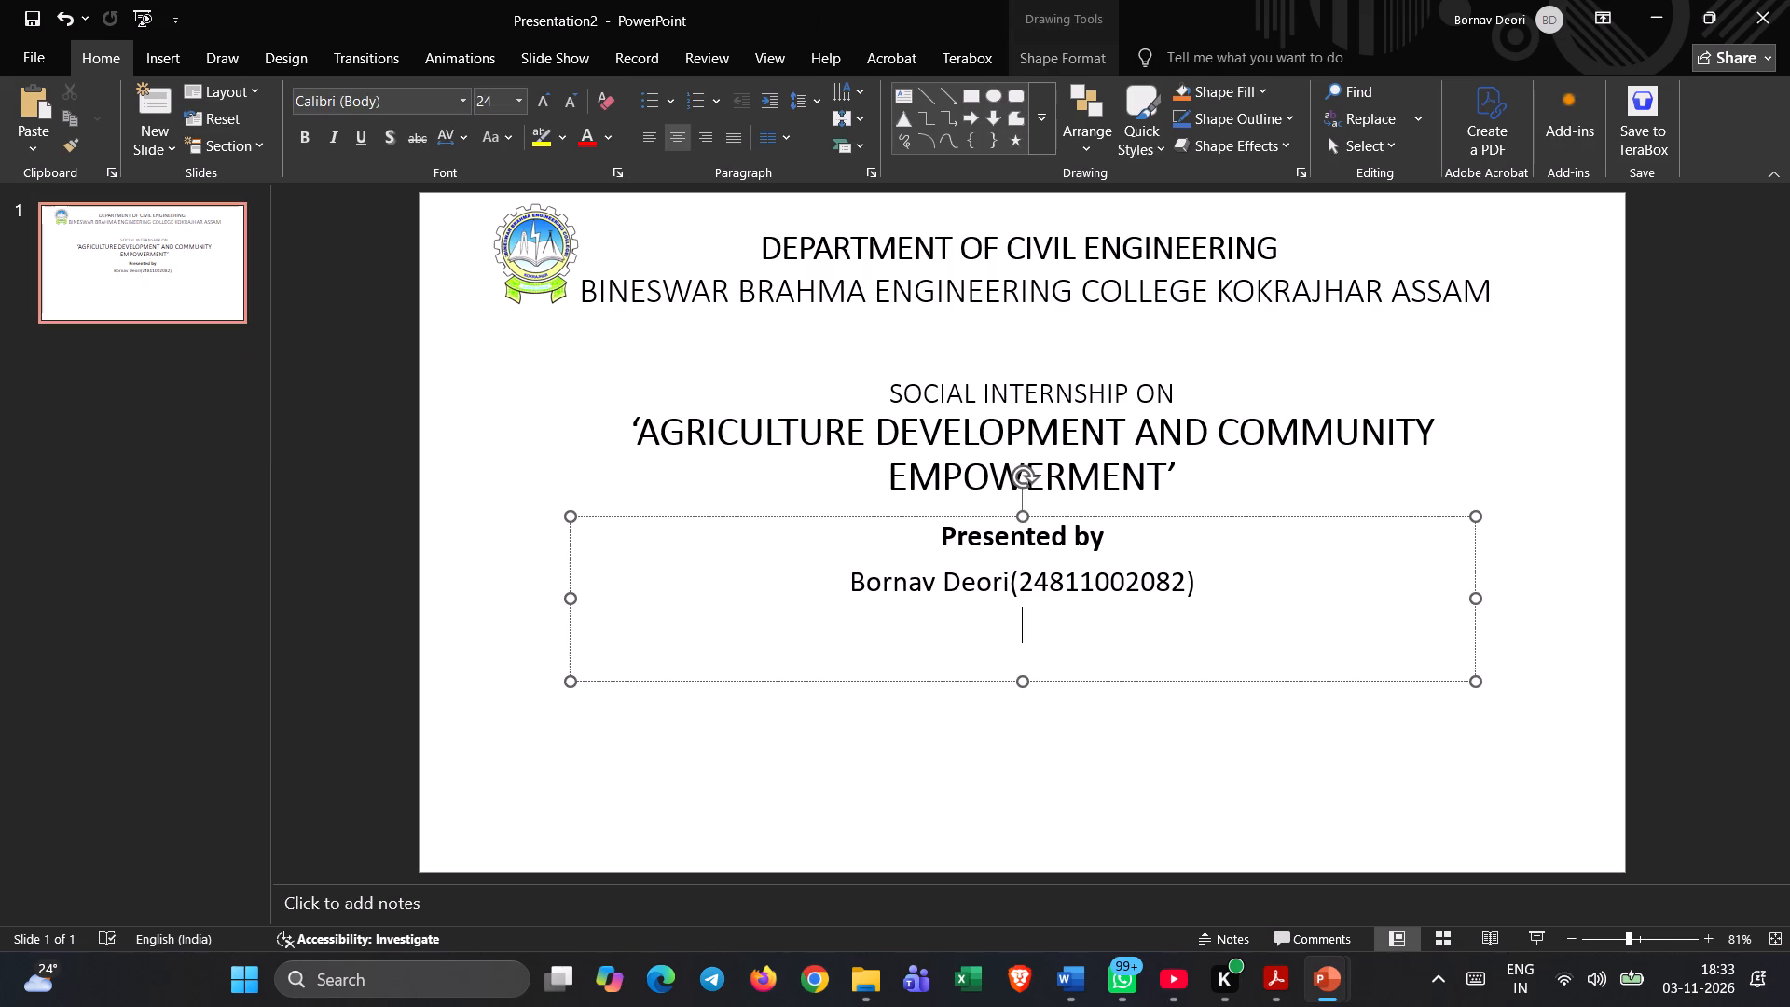
key("Left")
key("Right")
key("BackSpace")
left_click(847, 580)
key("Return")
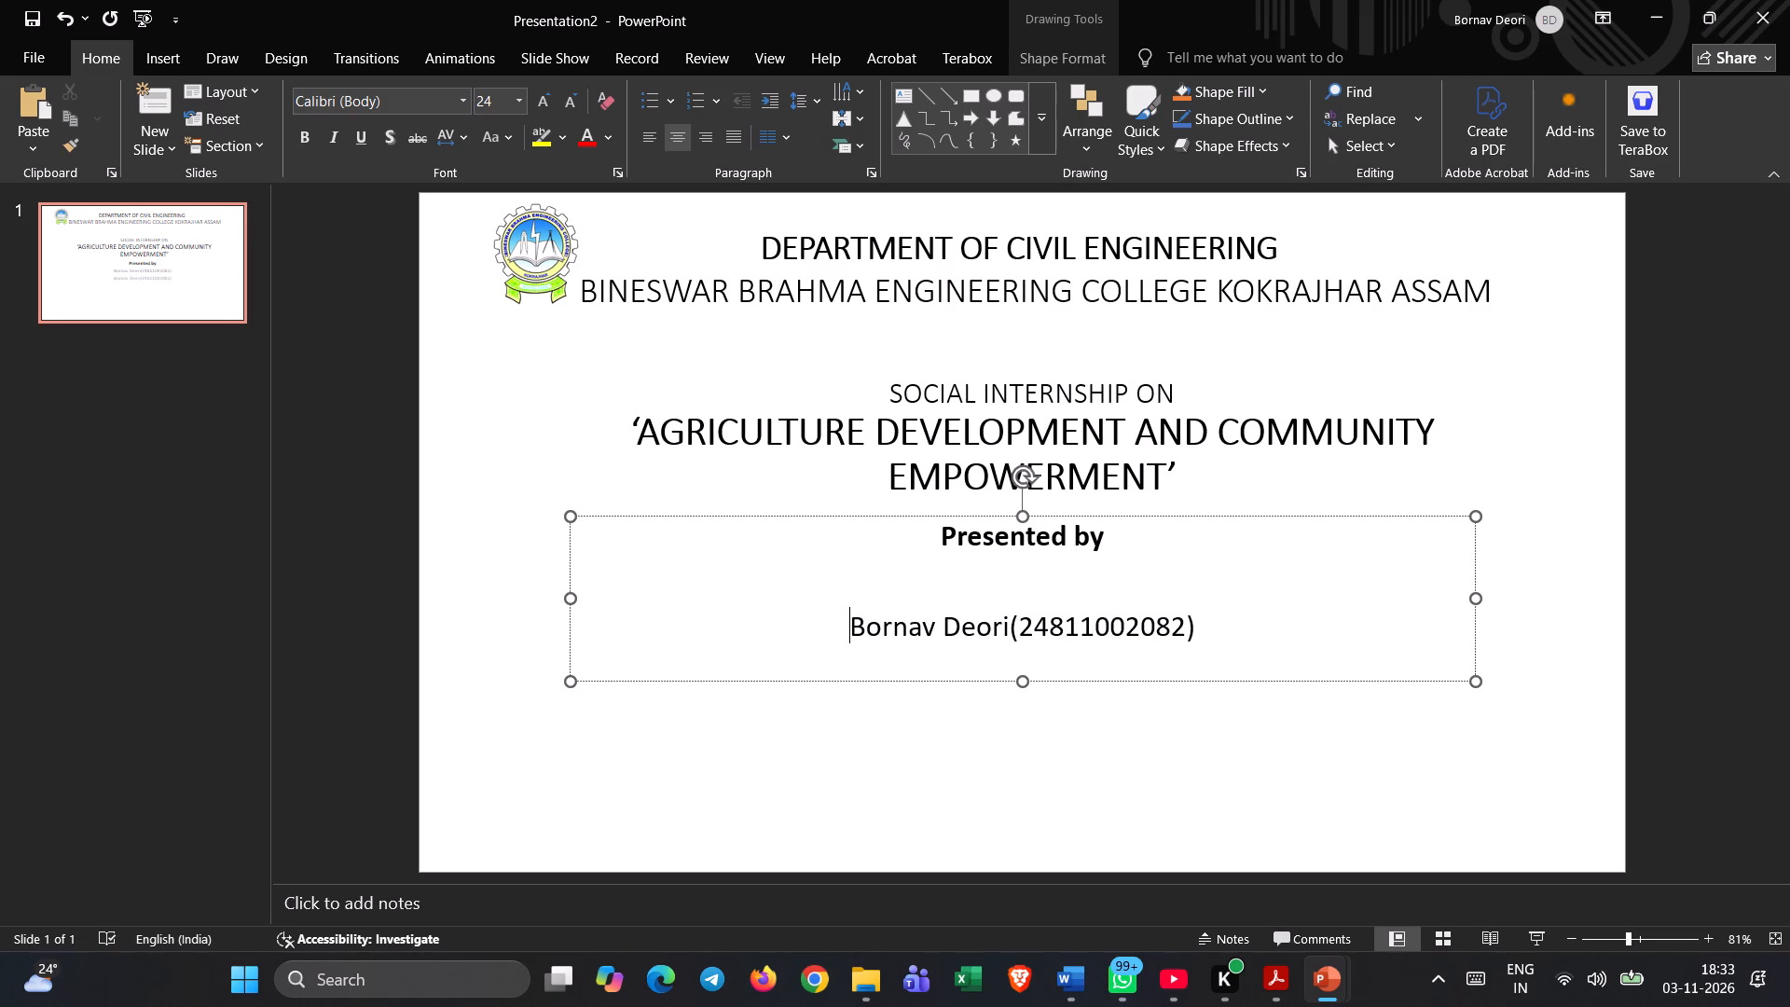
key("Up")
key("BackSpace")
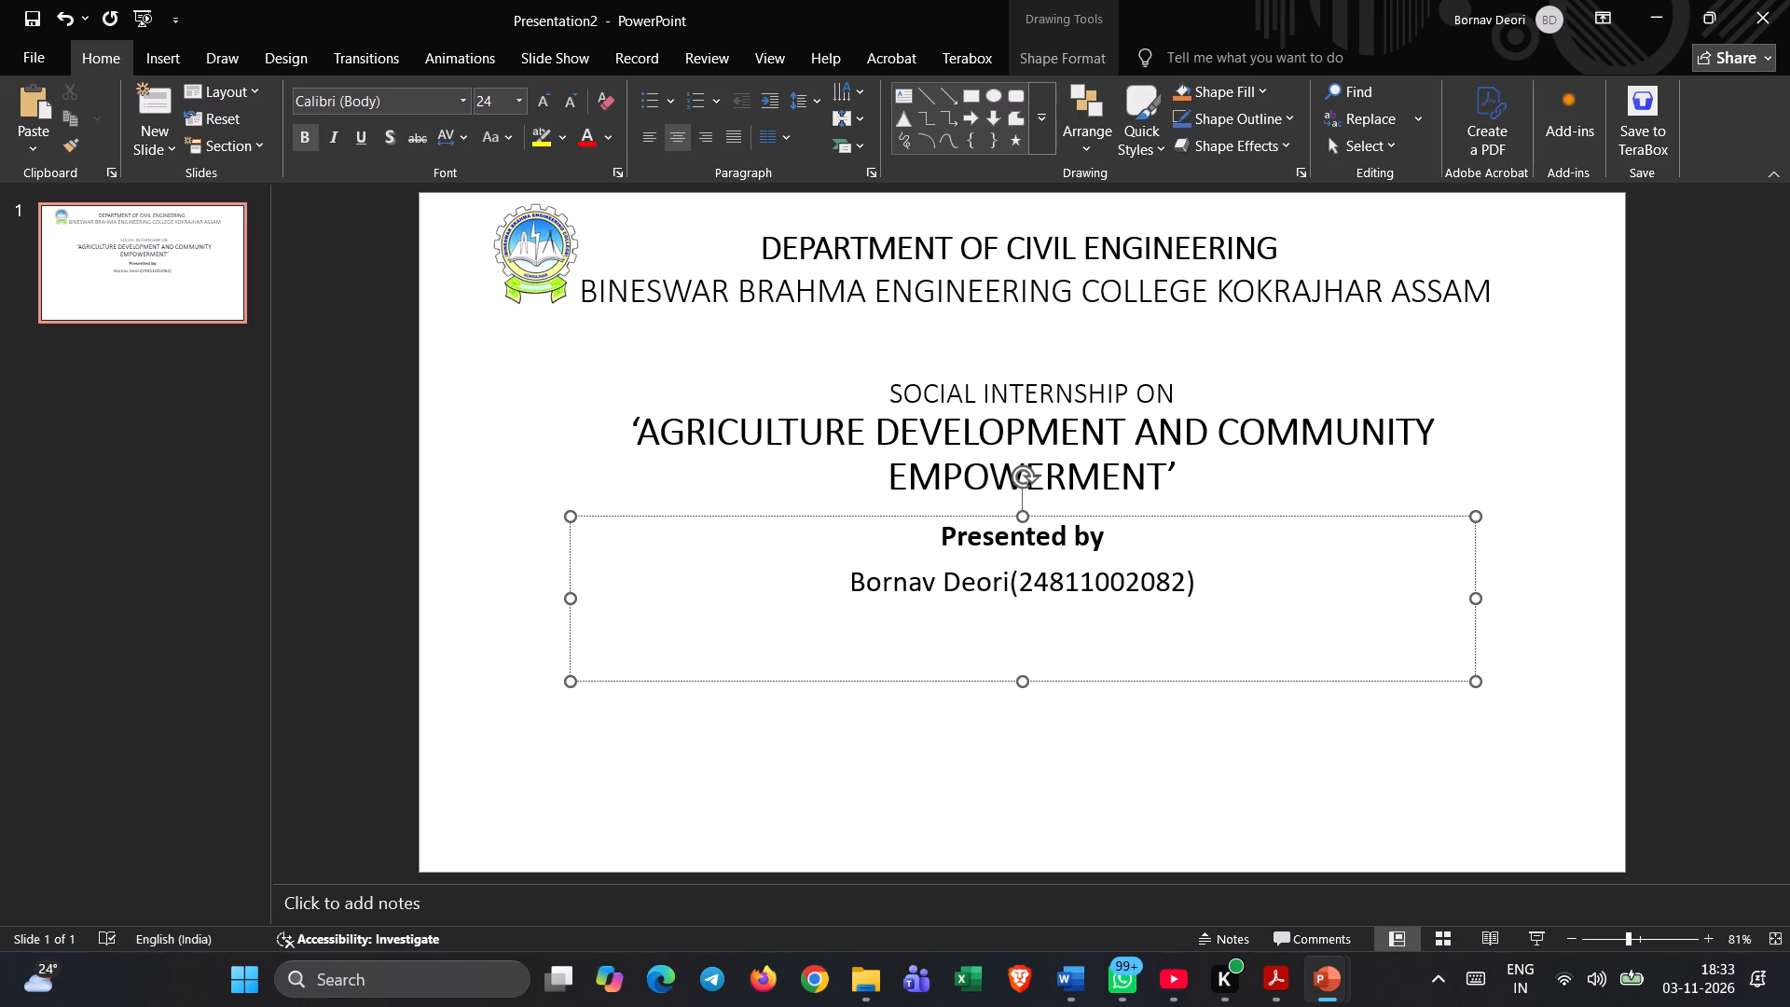
Add the second presenter's name with the roll number in parentheses on a new line below the first presenter.
key("Down")
key("Right")
key("Right")
key("Right")
key("Right")
key("Right")
key("Right")
key("Return")
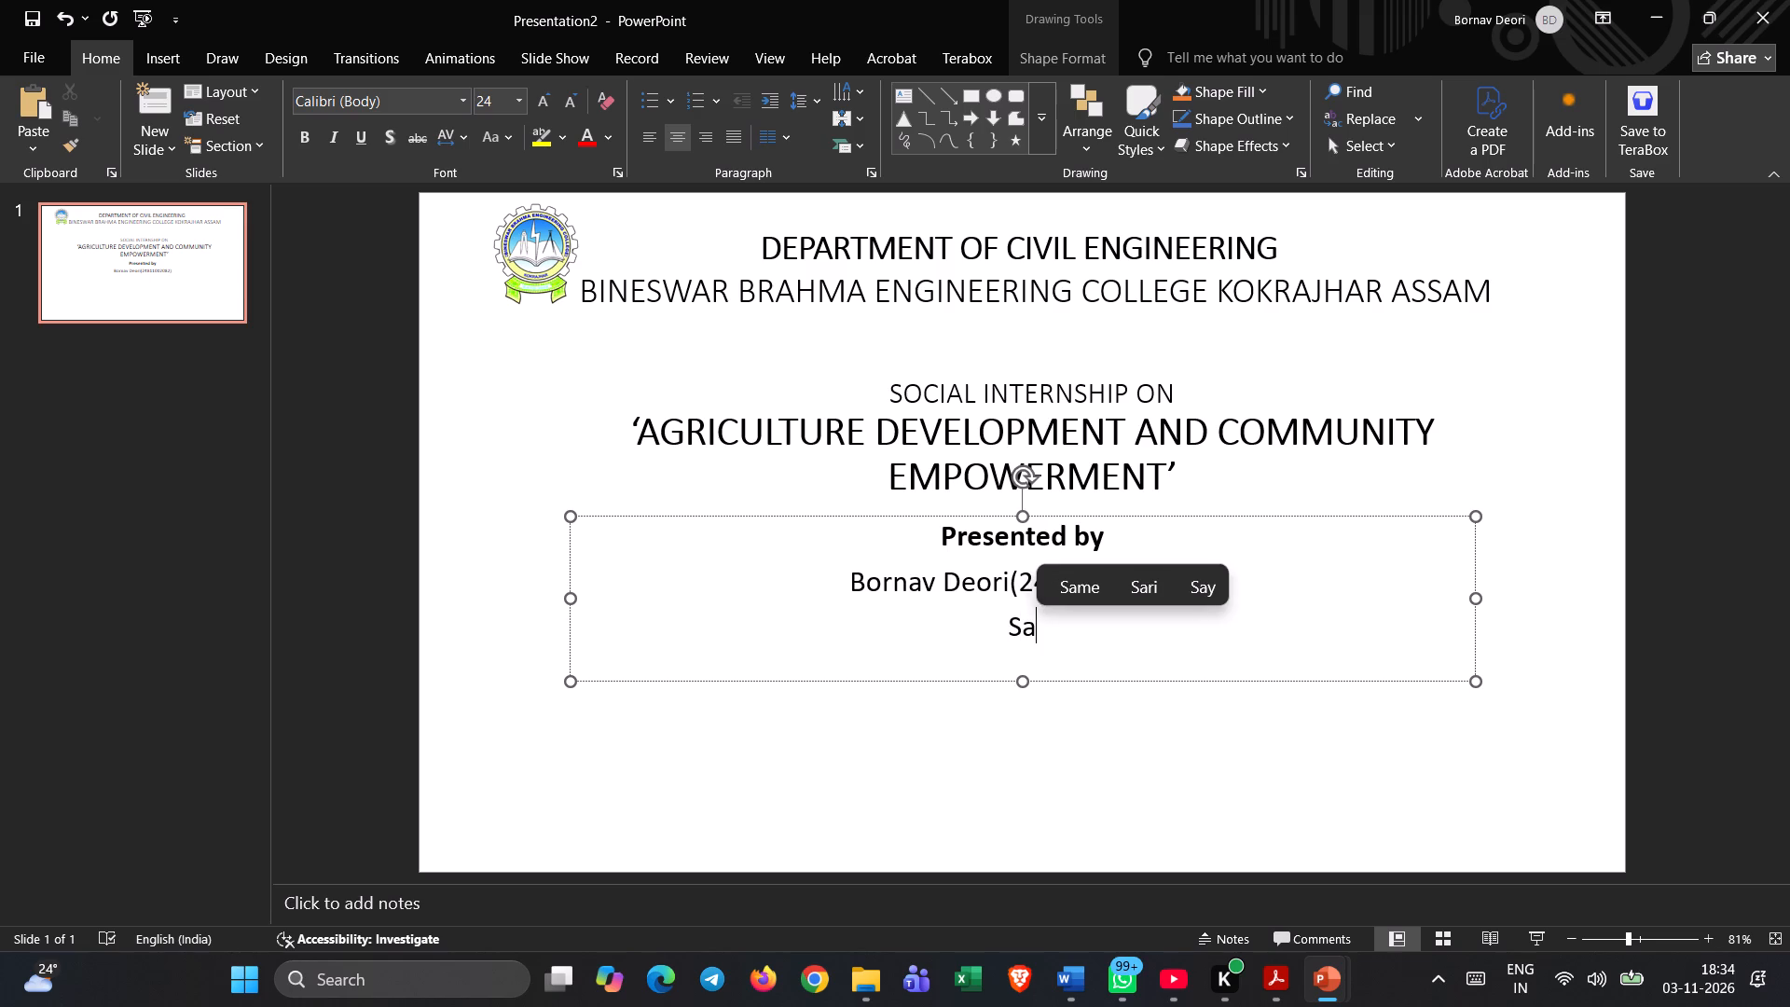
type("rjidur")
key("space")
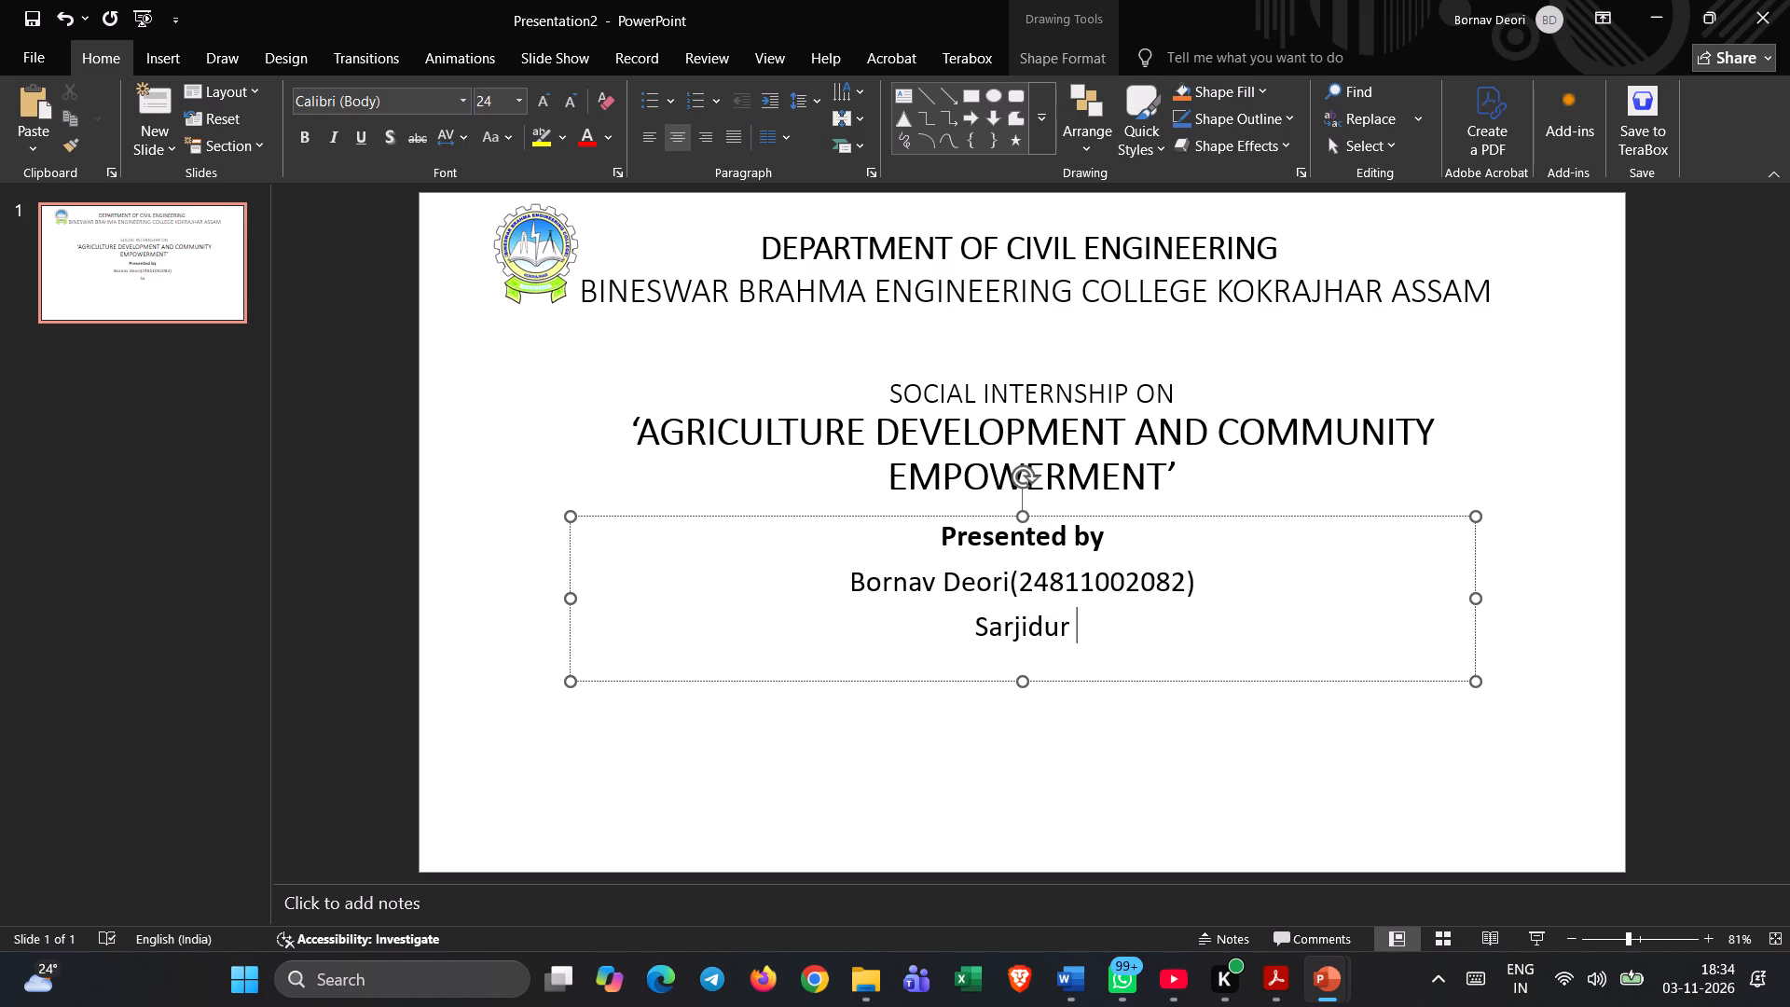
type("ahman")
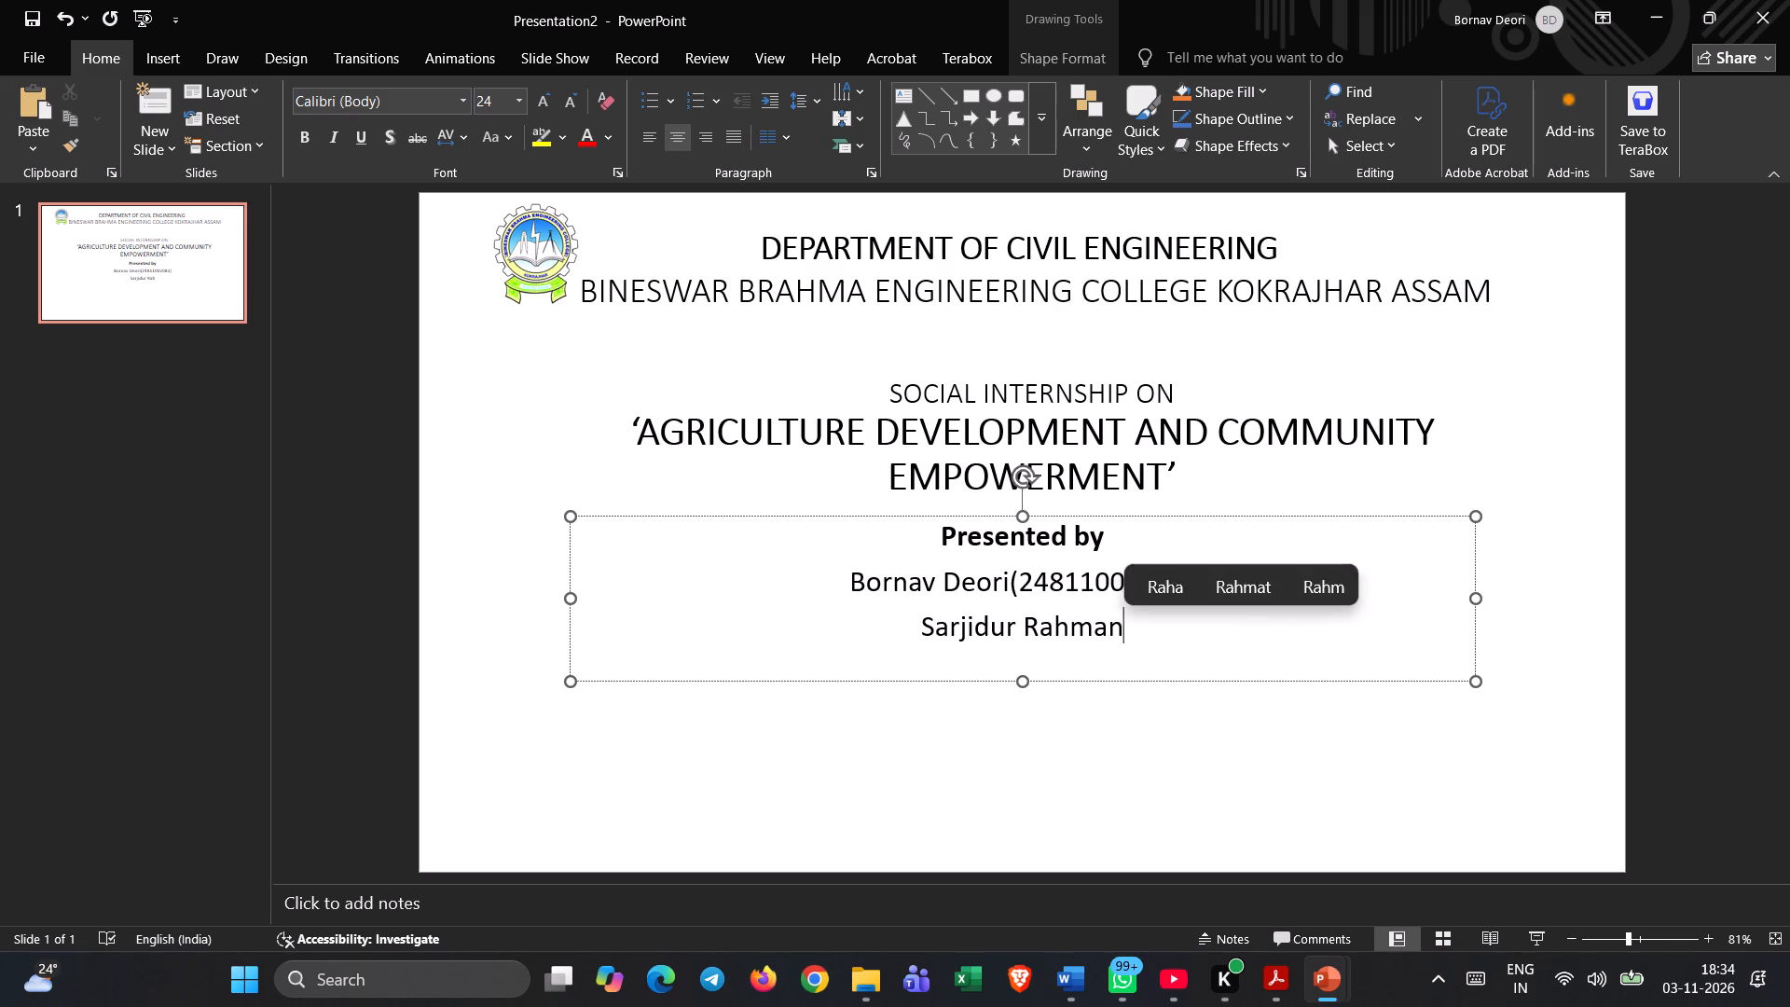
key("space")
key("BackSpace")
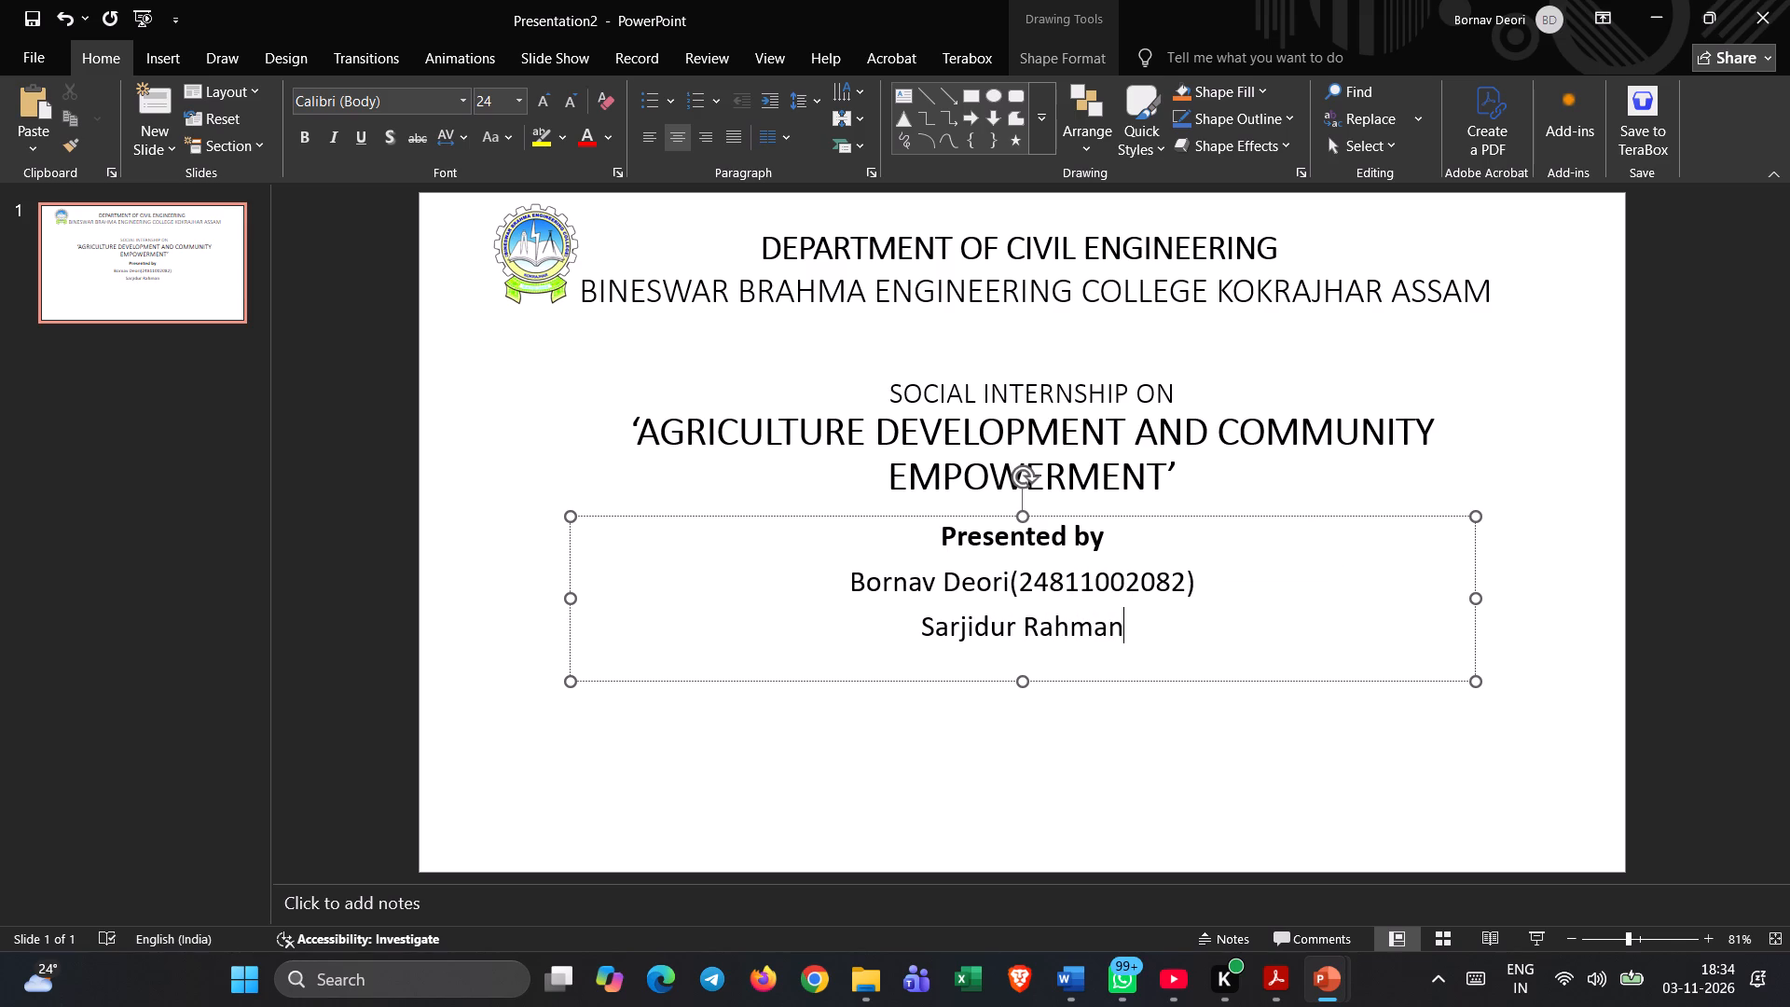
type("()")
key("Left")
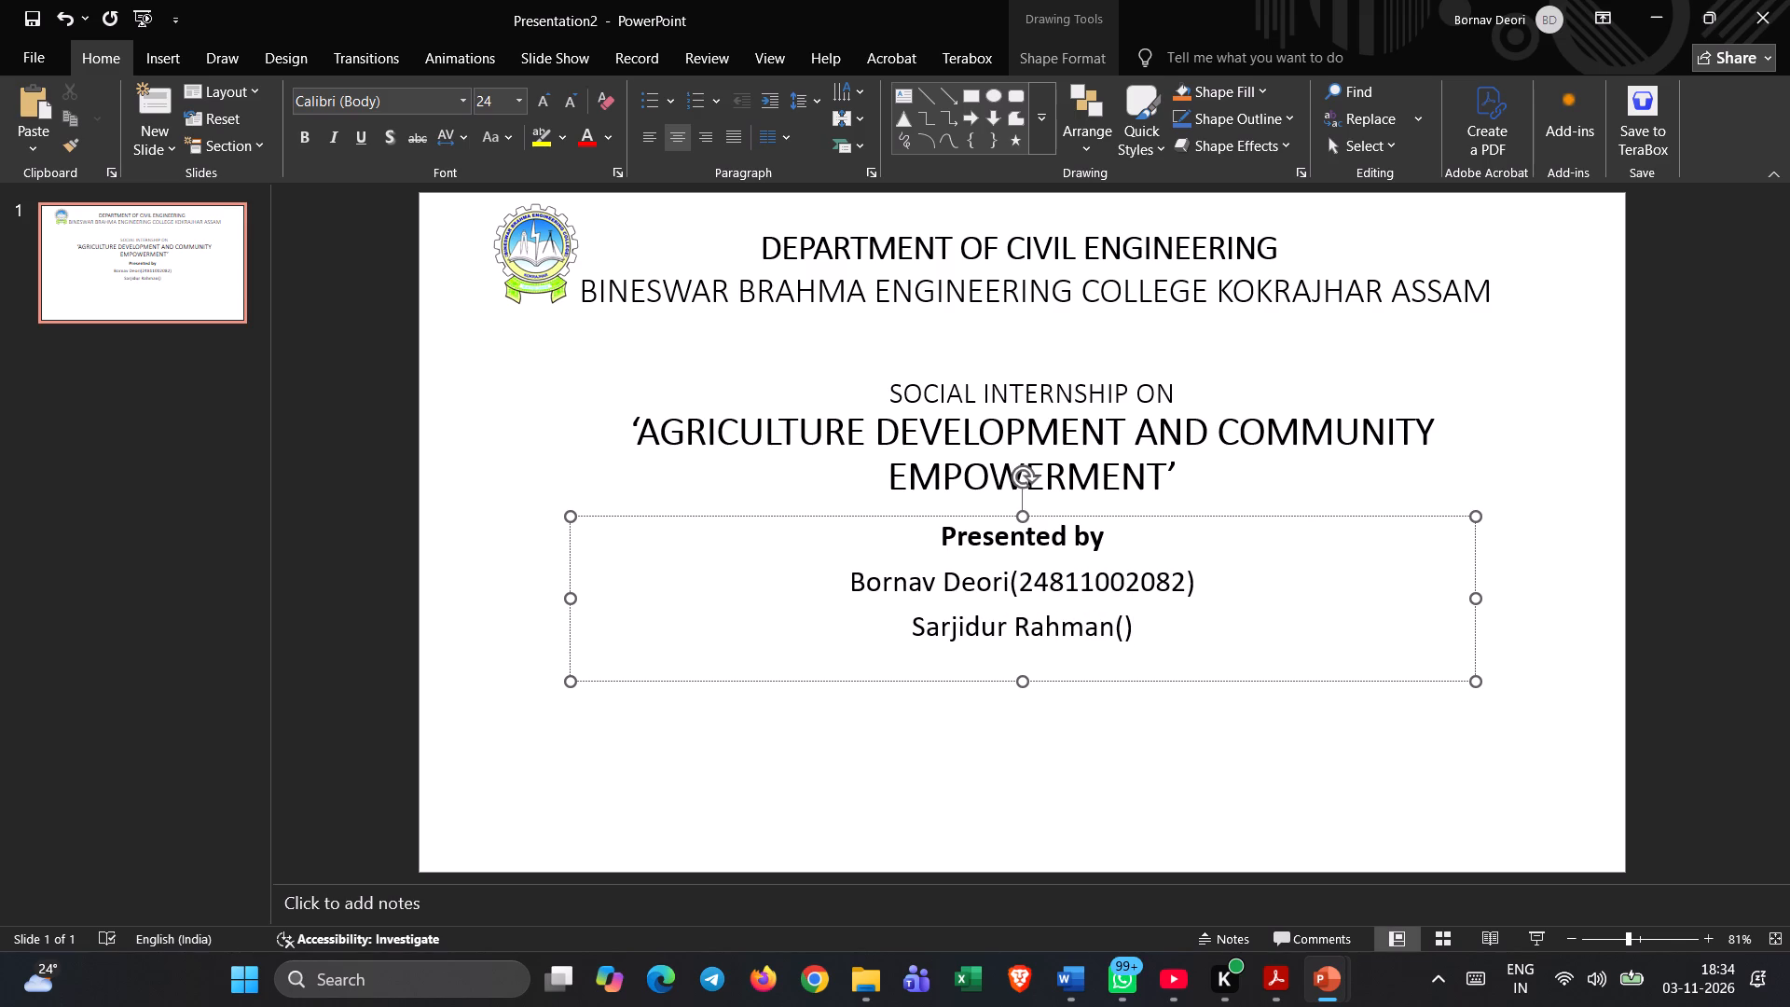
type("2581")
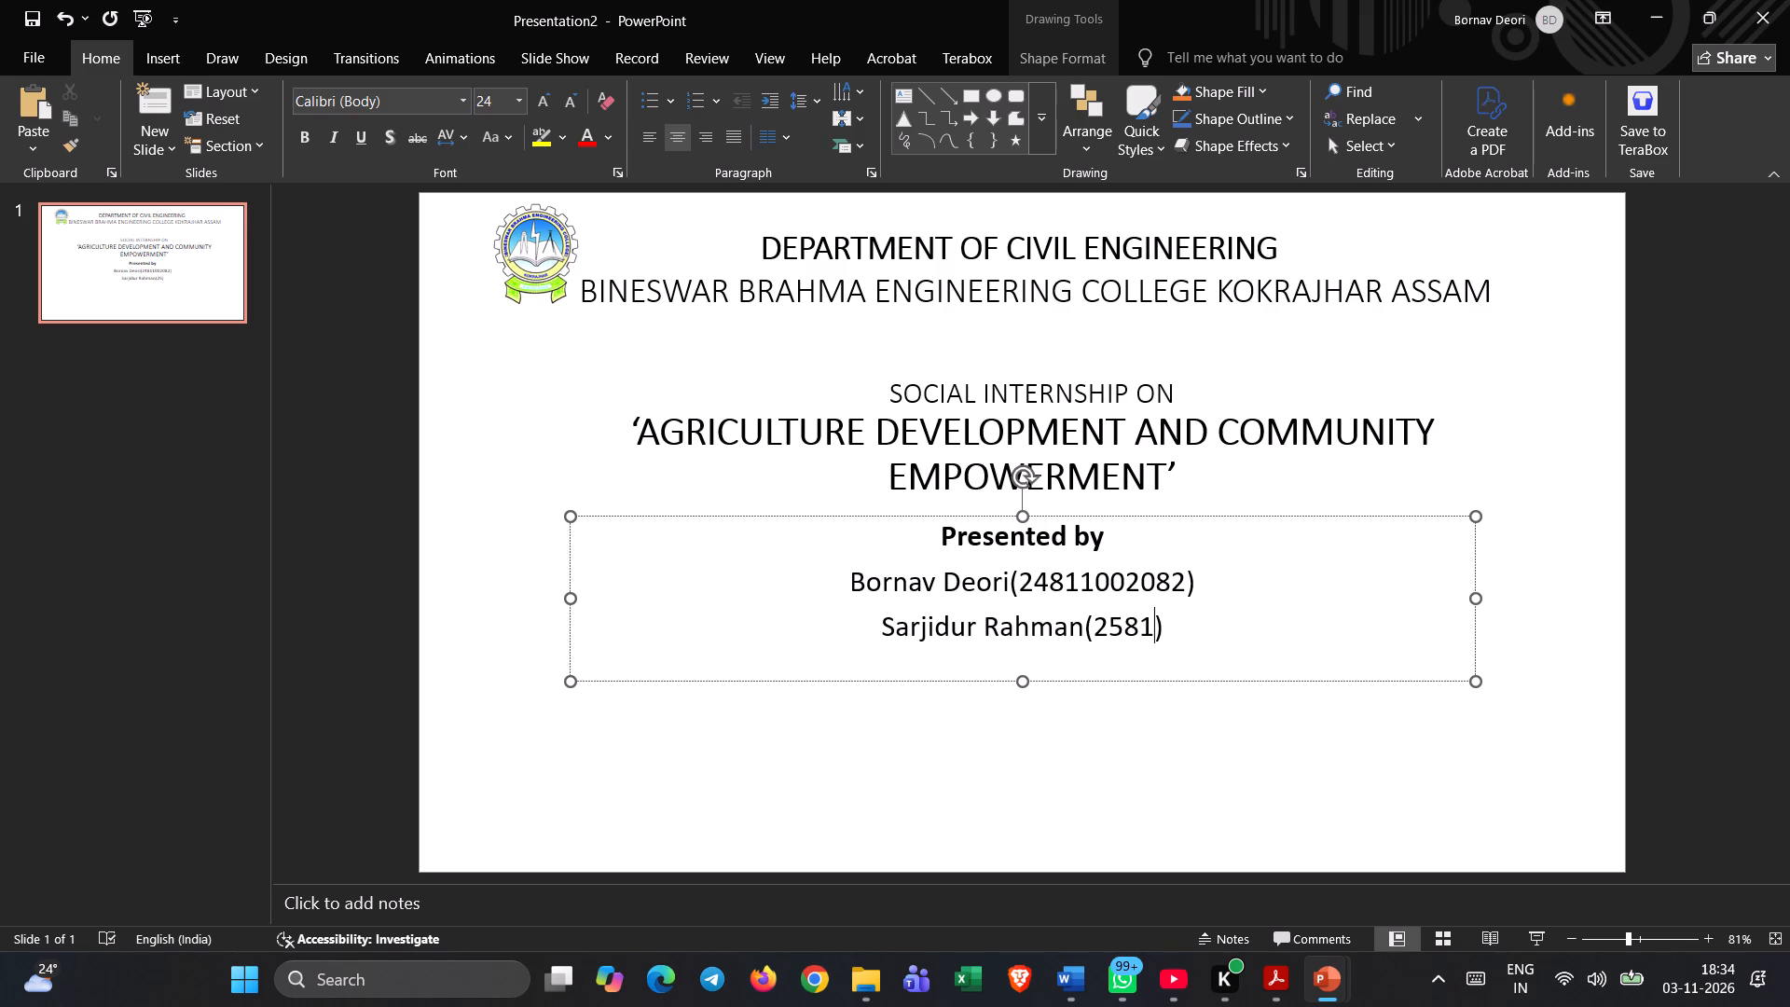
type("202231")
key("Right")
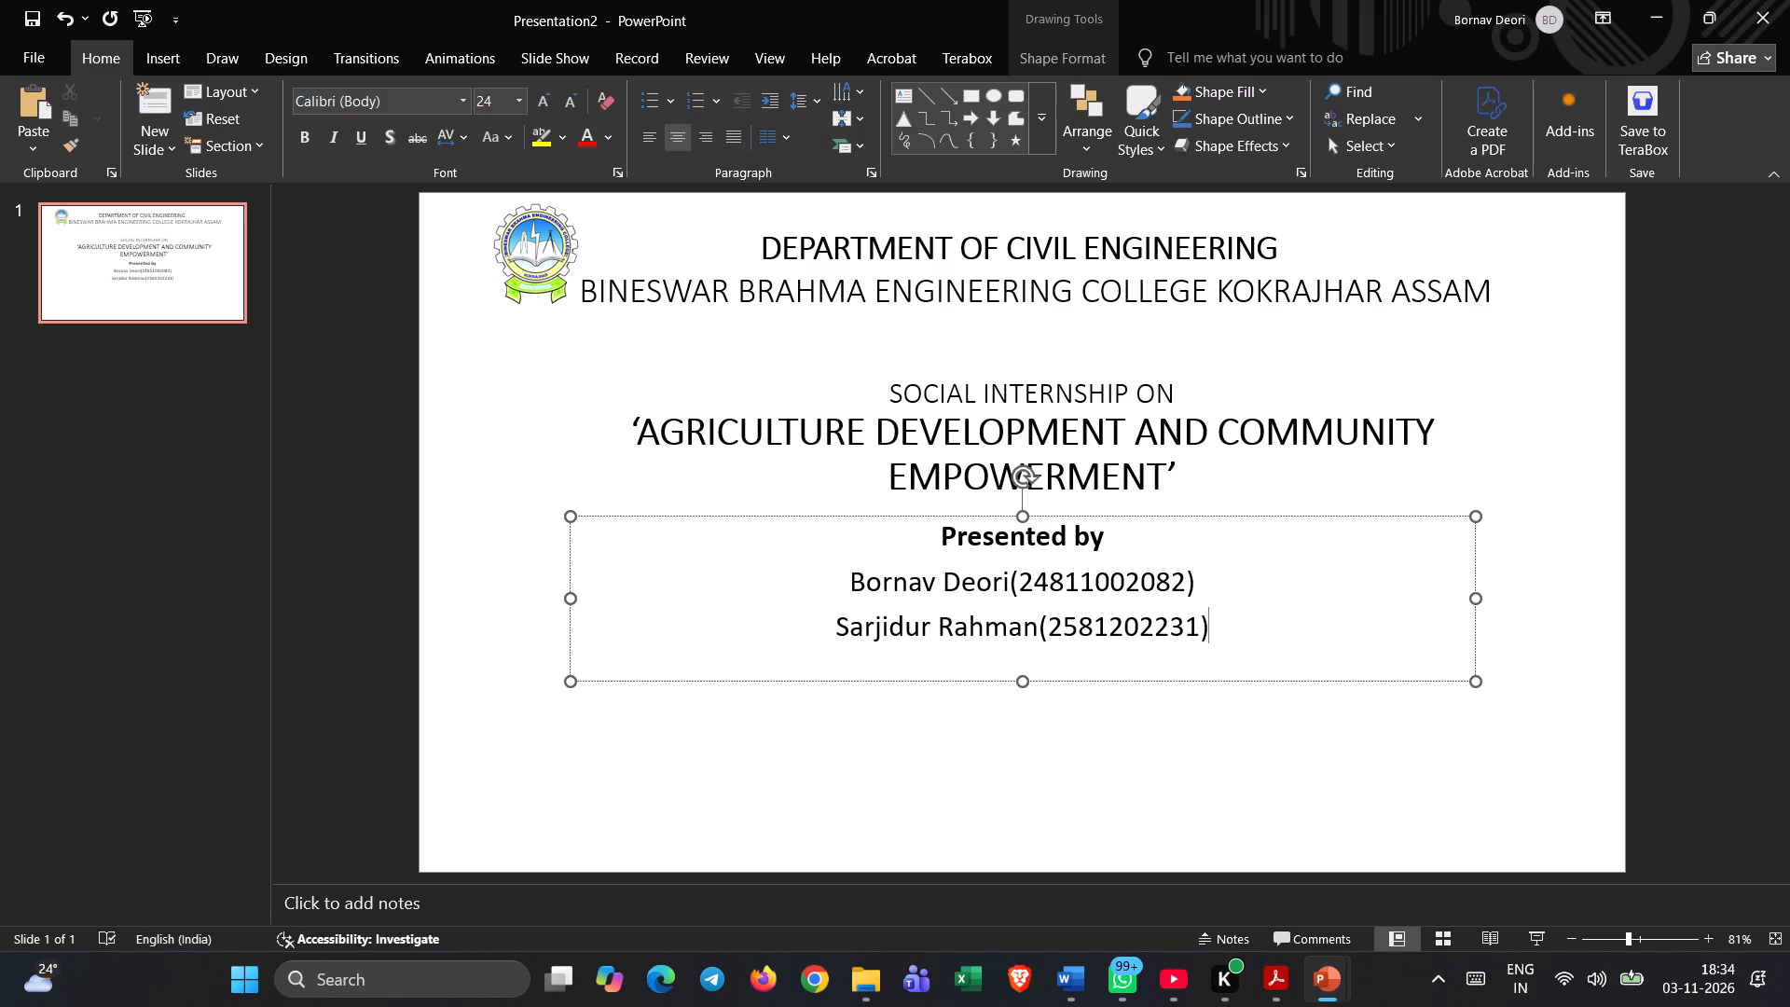
Add the third presenter's name with the roll number in parentheses on a new line below the second presenter.
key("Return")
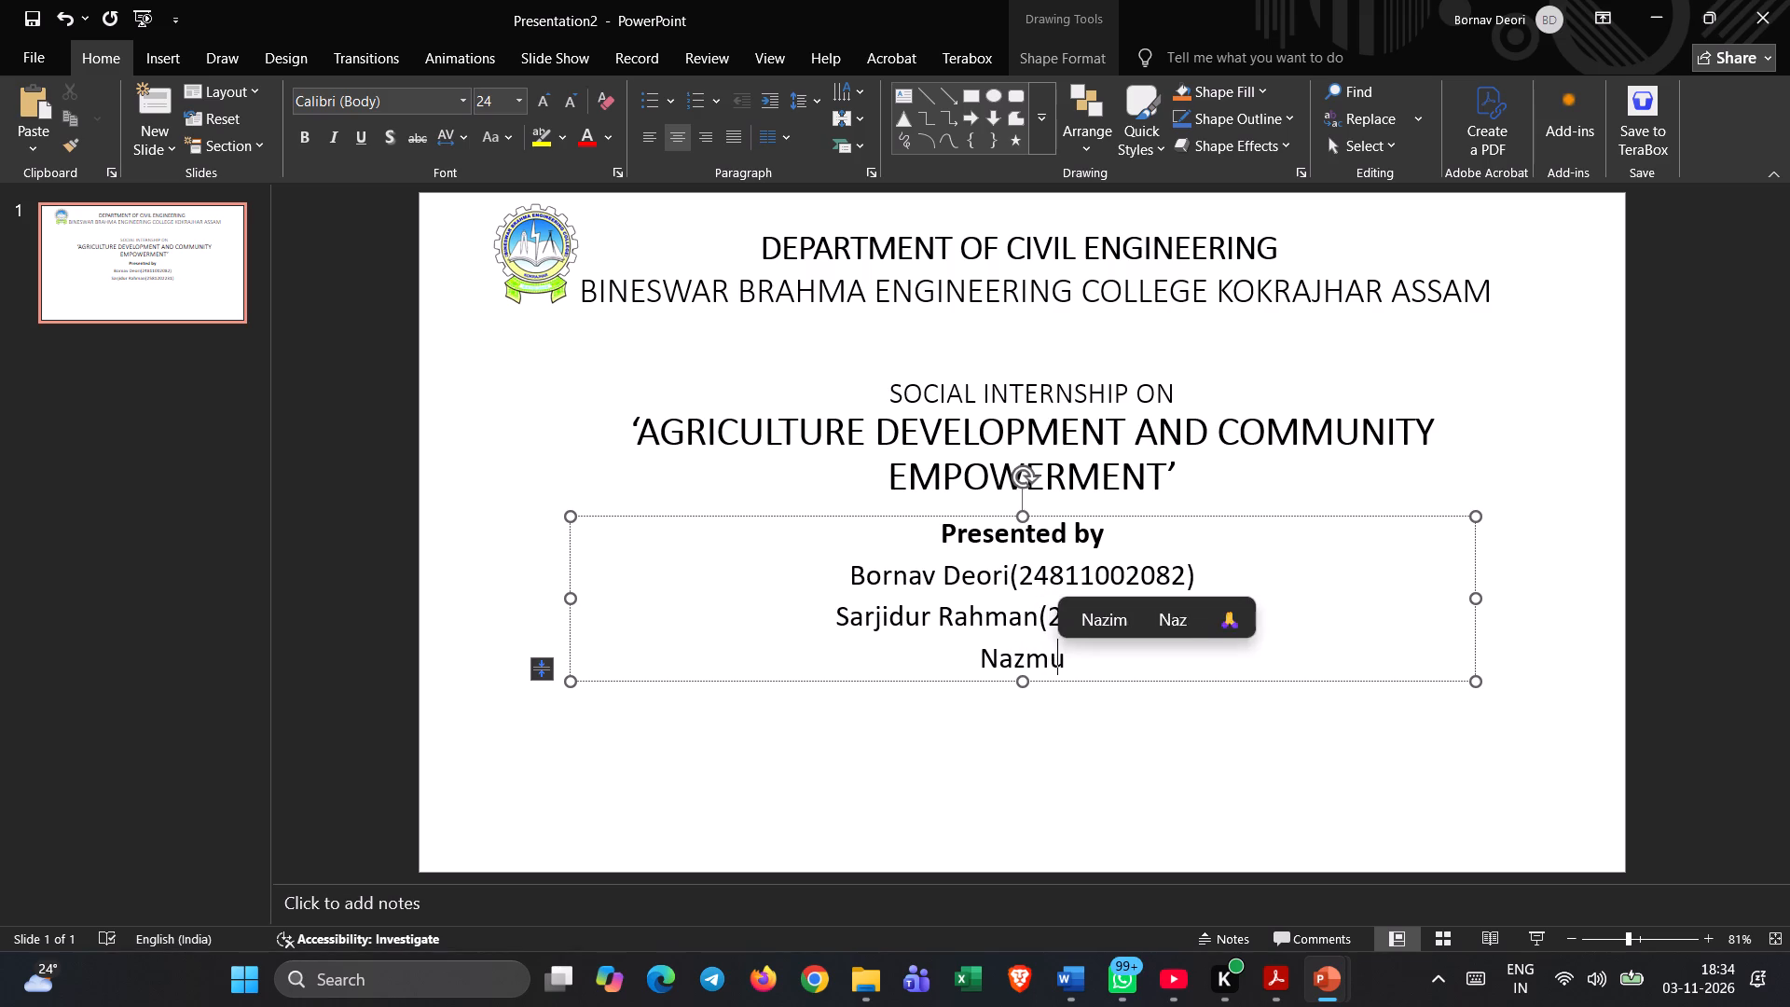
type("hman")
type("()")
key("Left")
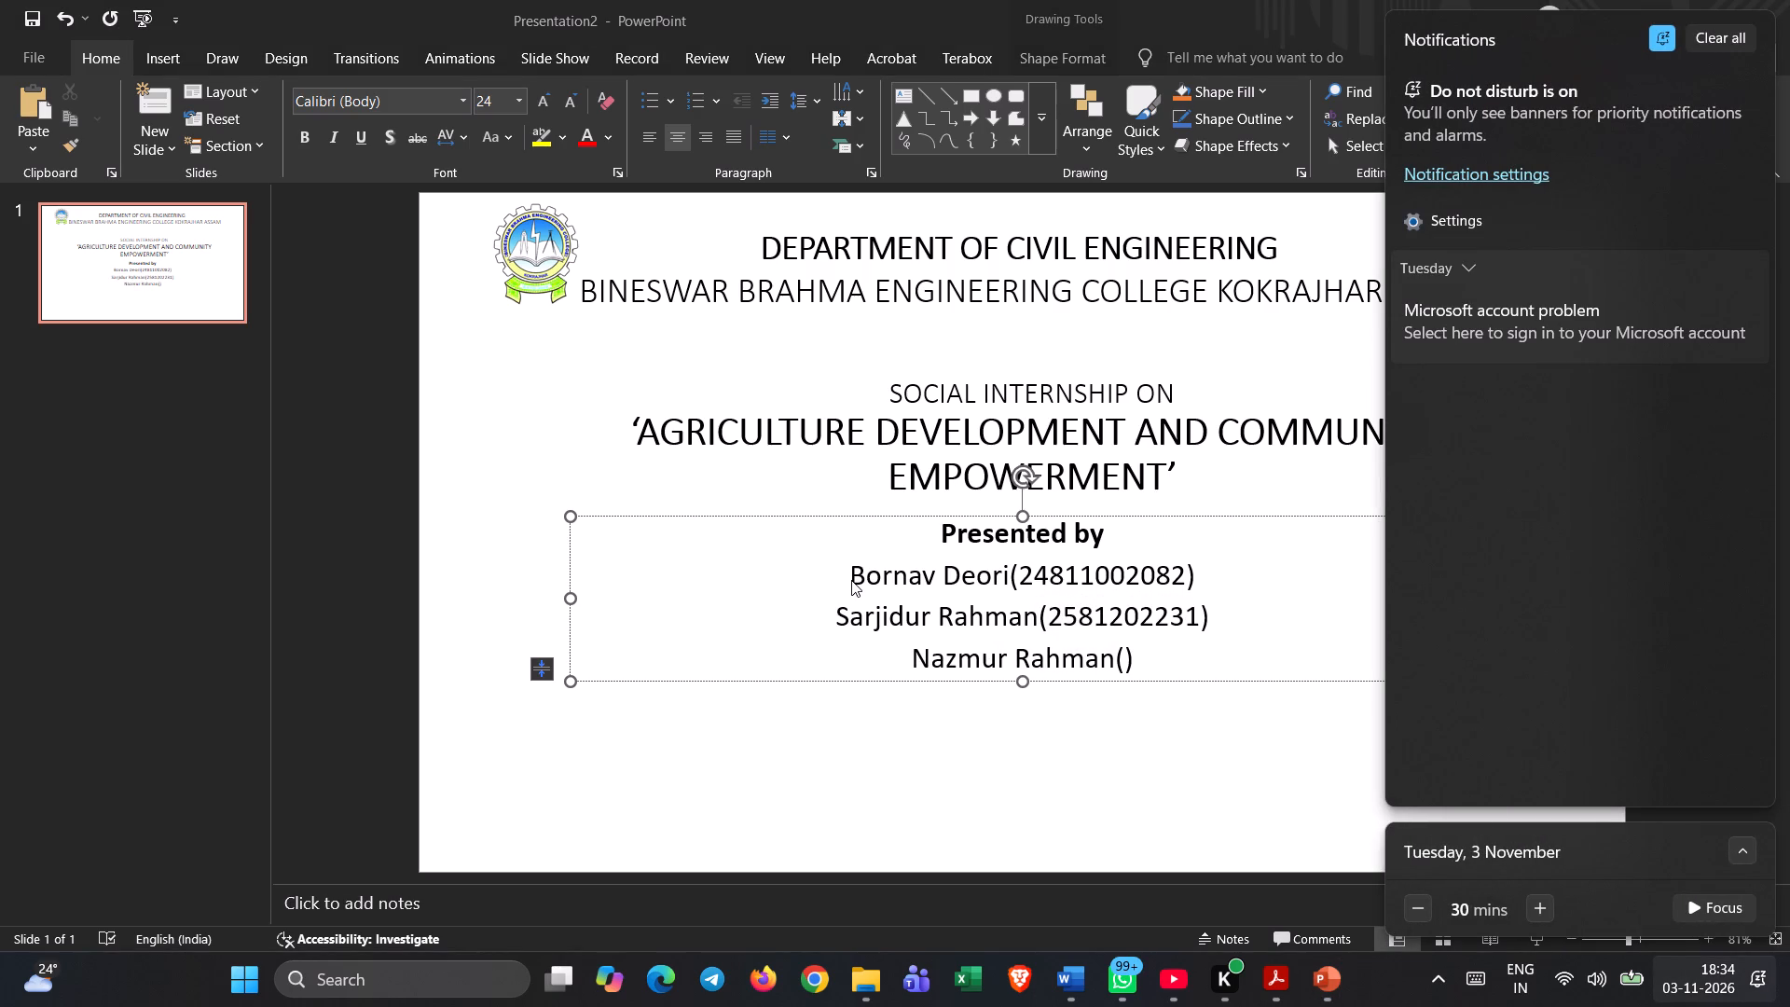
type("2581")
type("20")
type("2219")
left_click(1122, 655)
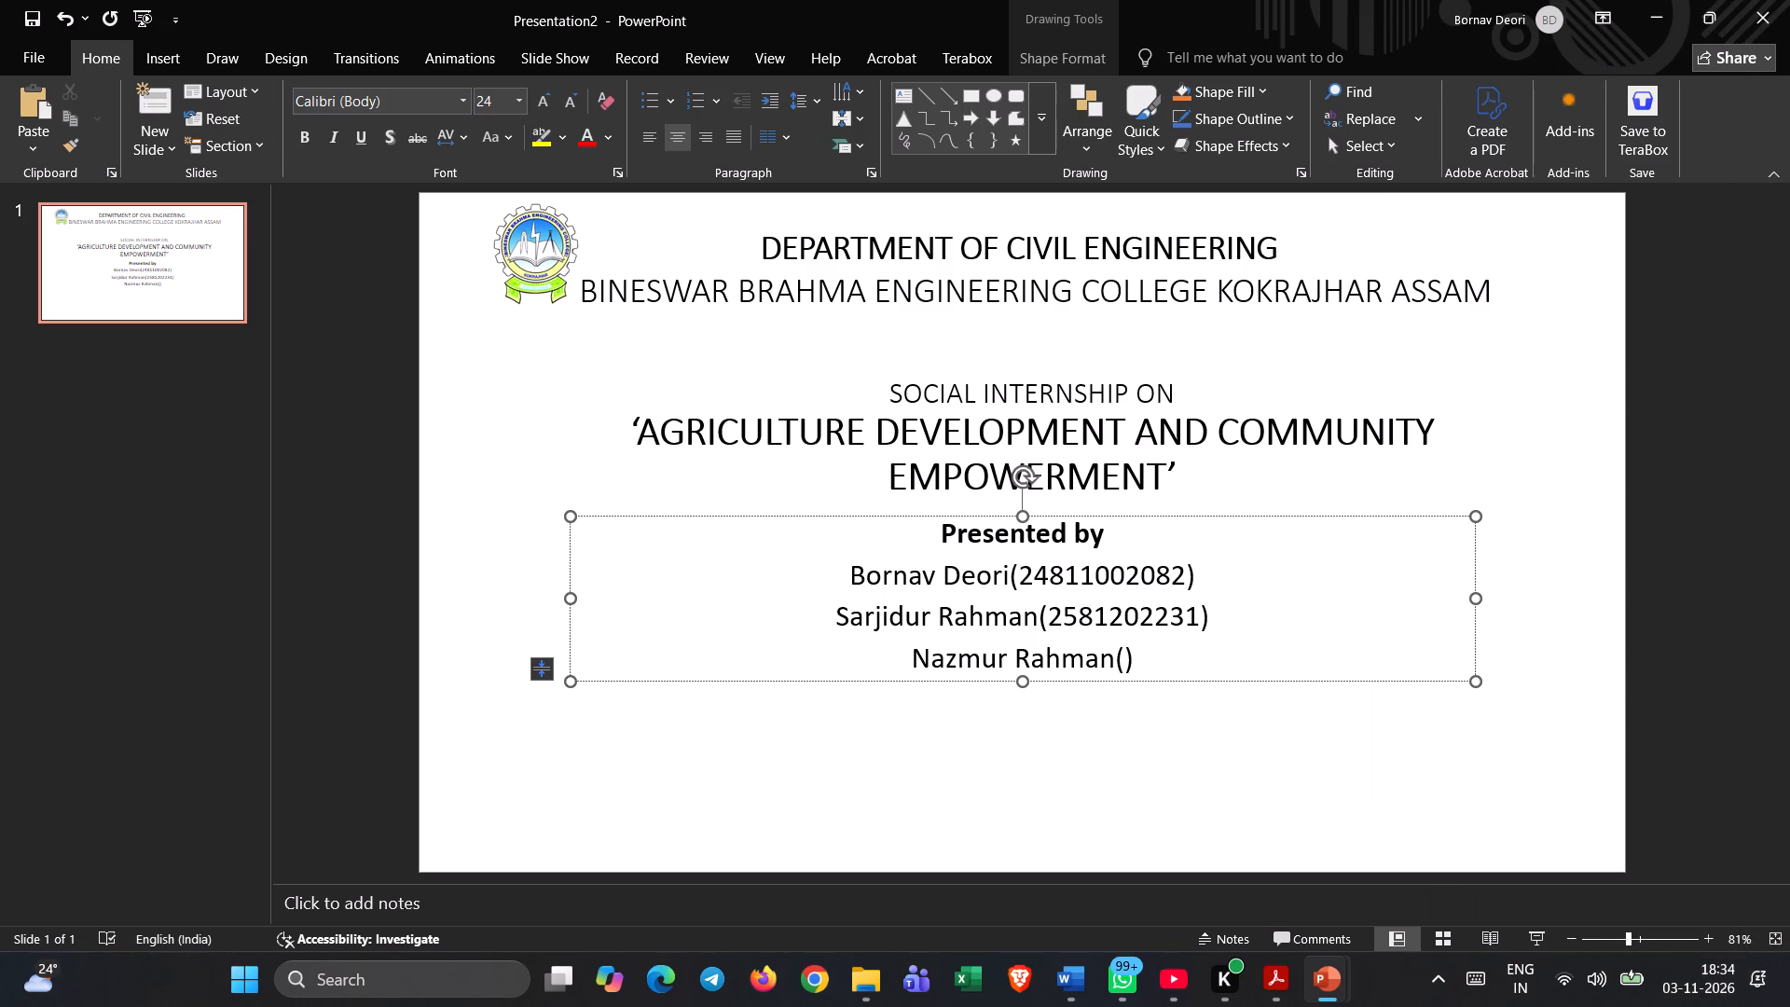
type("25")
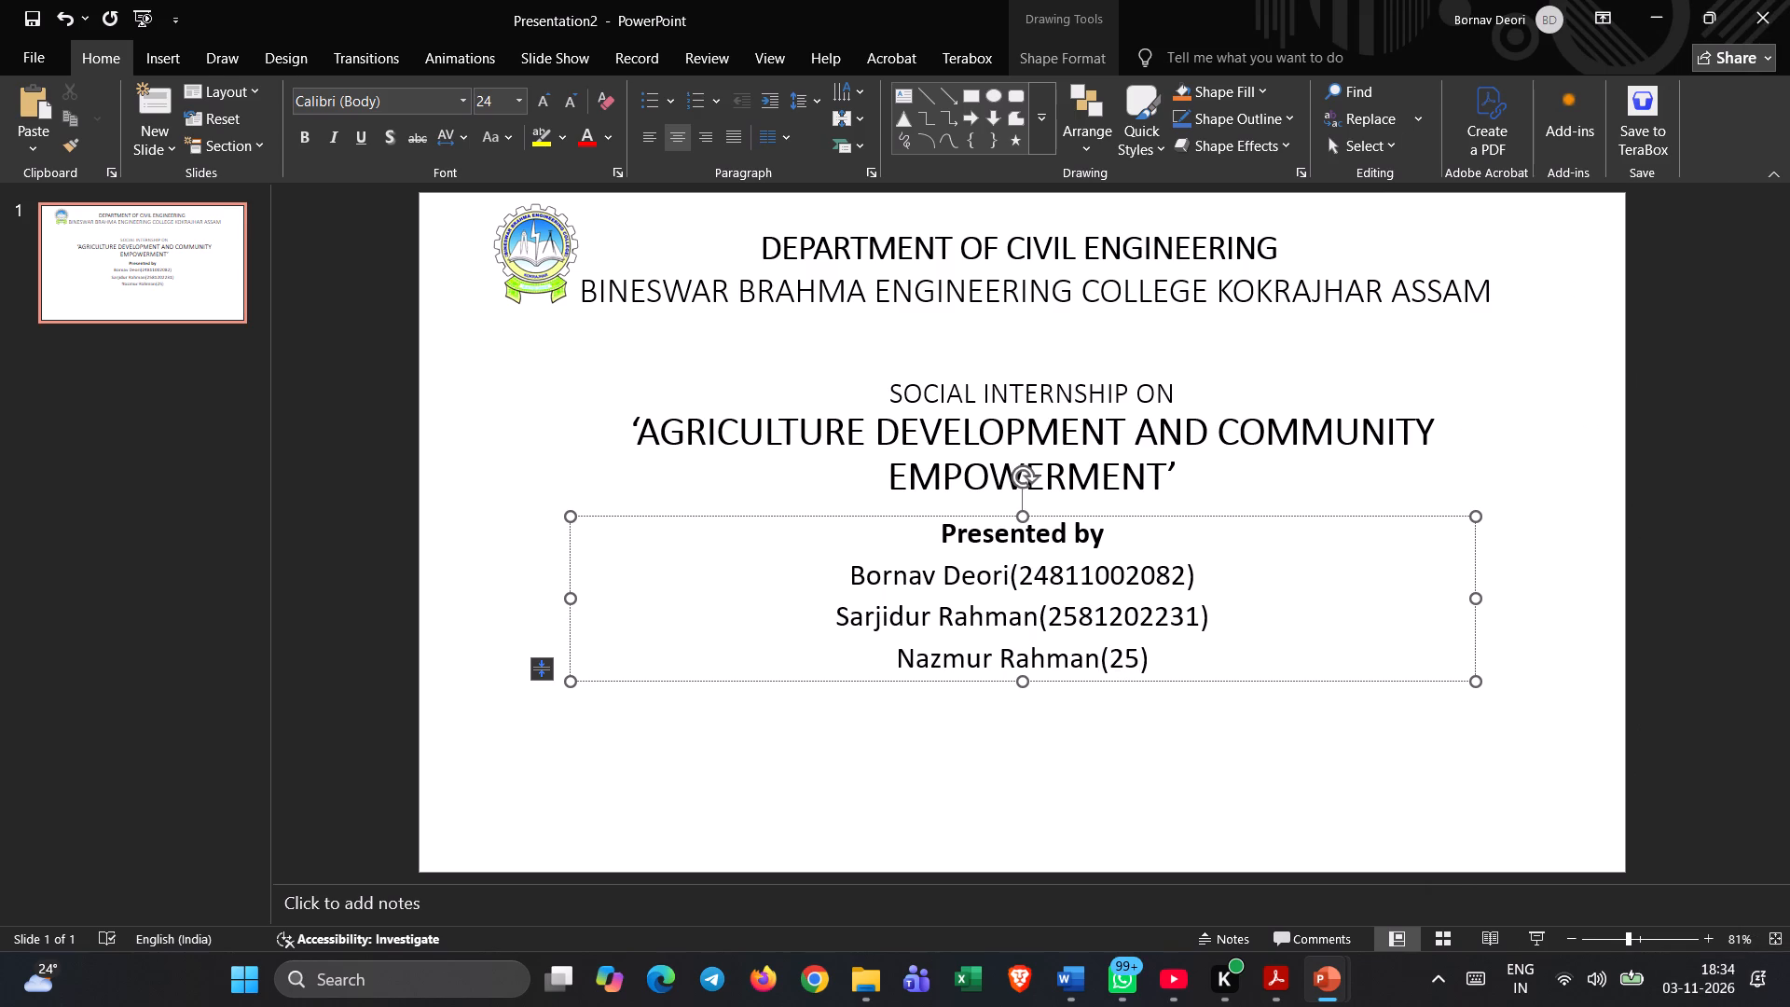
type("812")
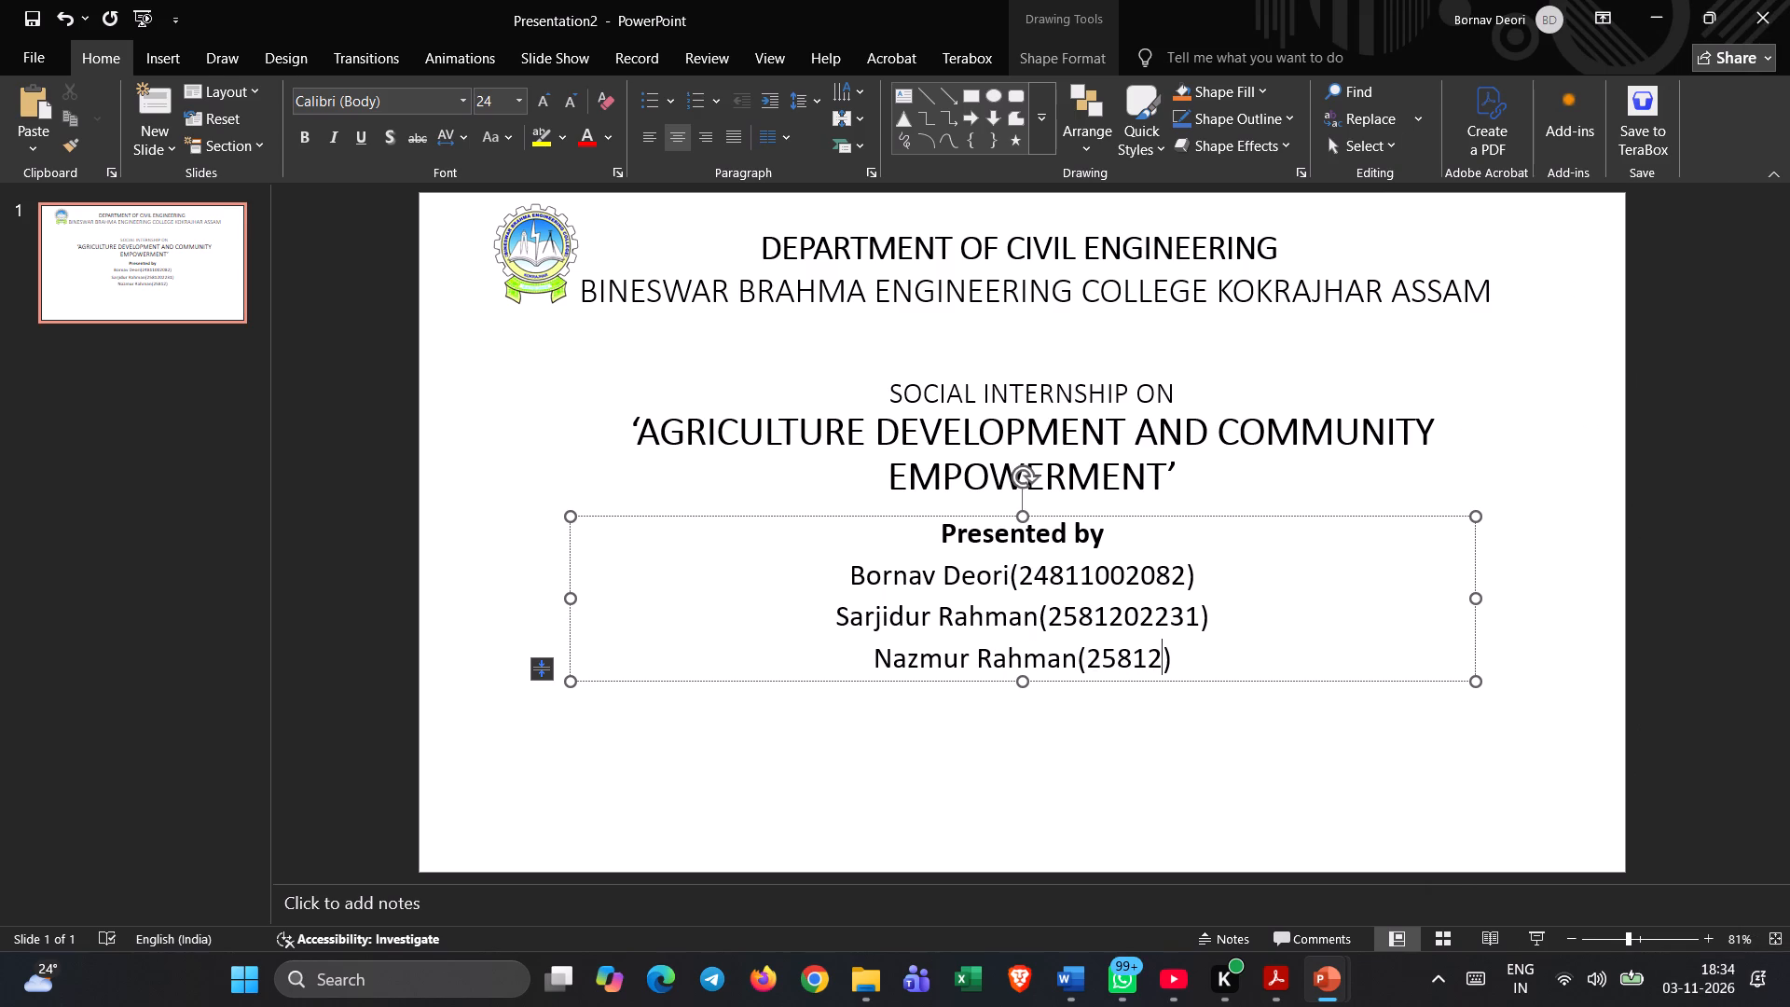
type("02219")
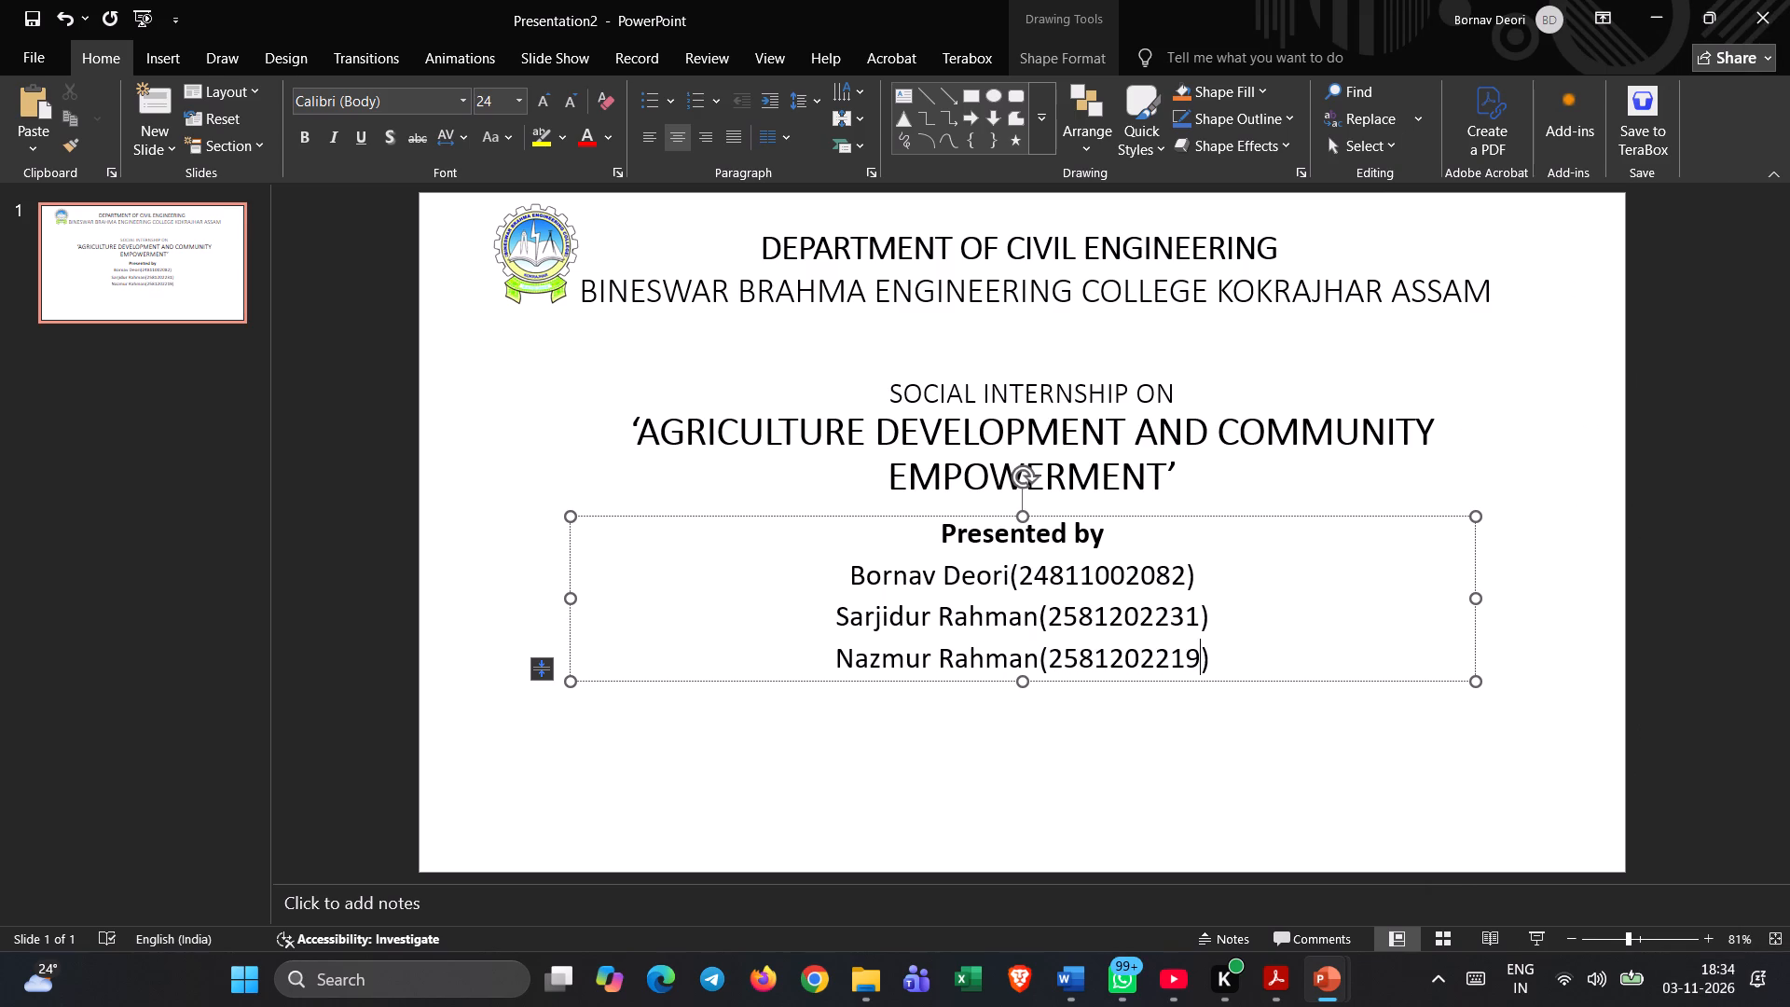
Start a new line below the third presenter and extend the Presented by text box downward to make room.
left_click(1230, 661)
key("Return")
left_click_drag(1023, 684, 1022, 682)
left_click_drag(1022, 682, 1016, 646)
left_click_drag(1019, 644, 1032, 707)
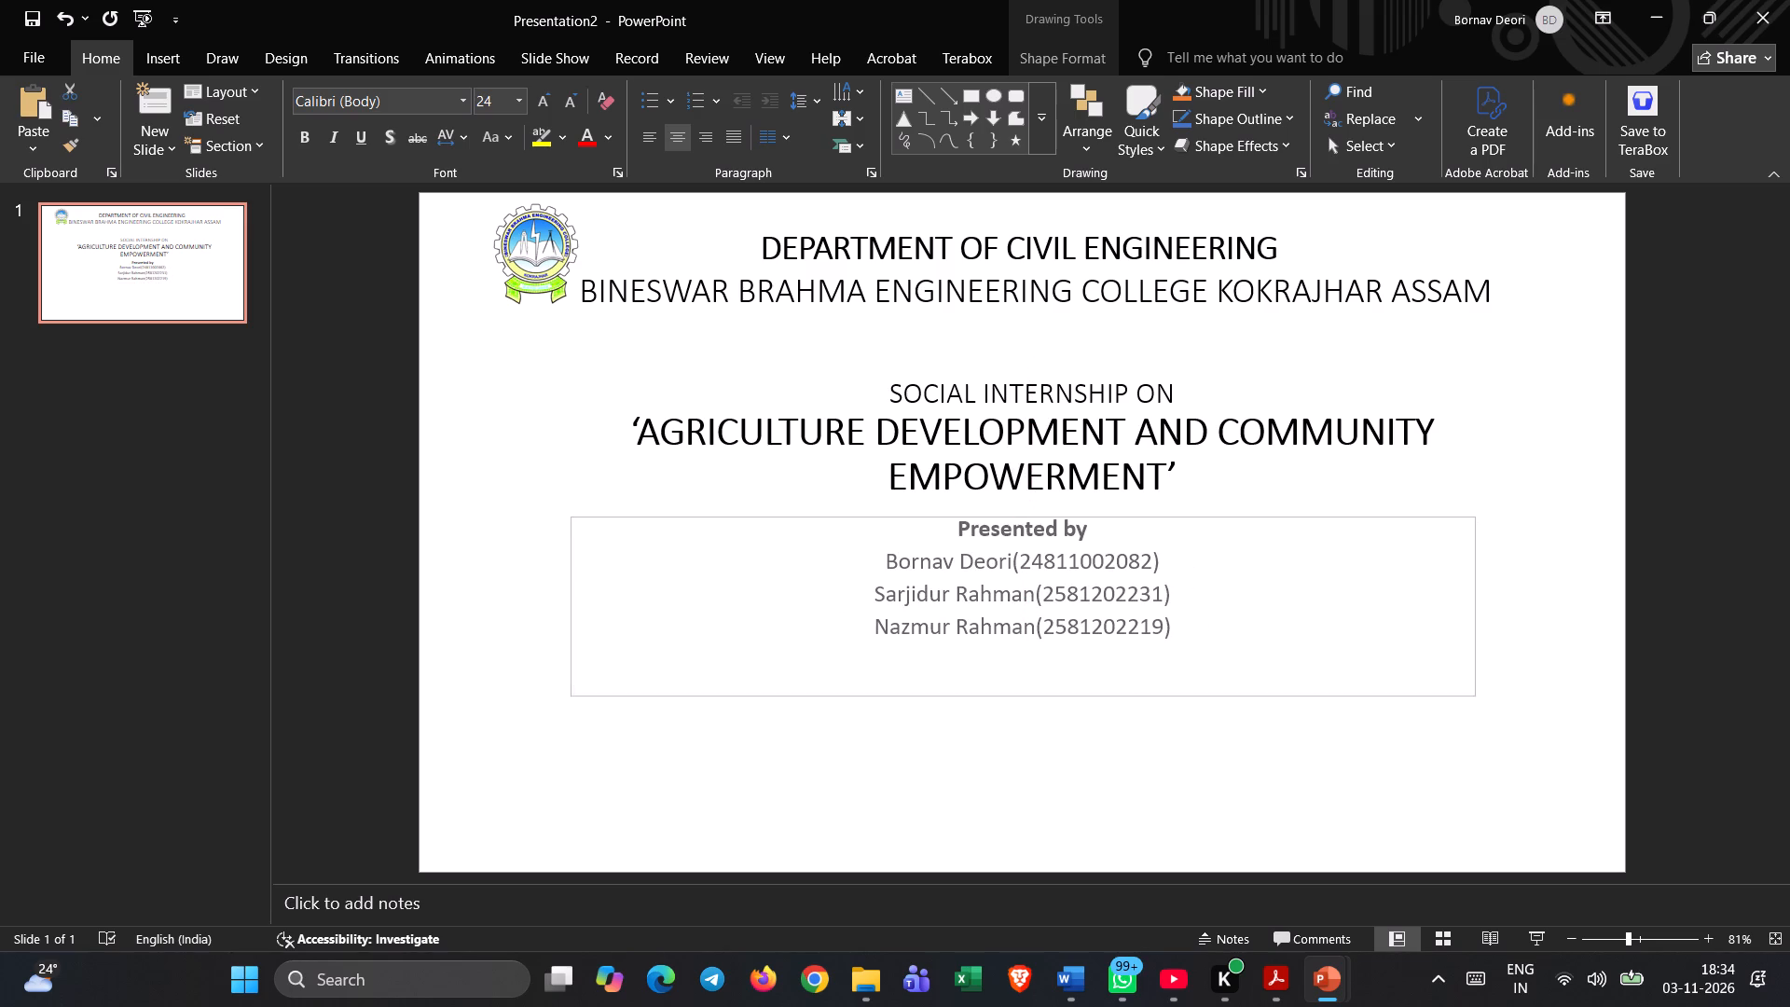
left_click_drag(1032, 707, 1040, 733)
Add the fourth presenter's name with the roll number in parentheses on a new line below the third presenter.
left_click(1220, 681)
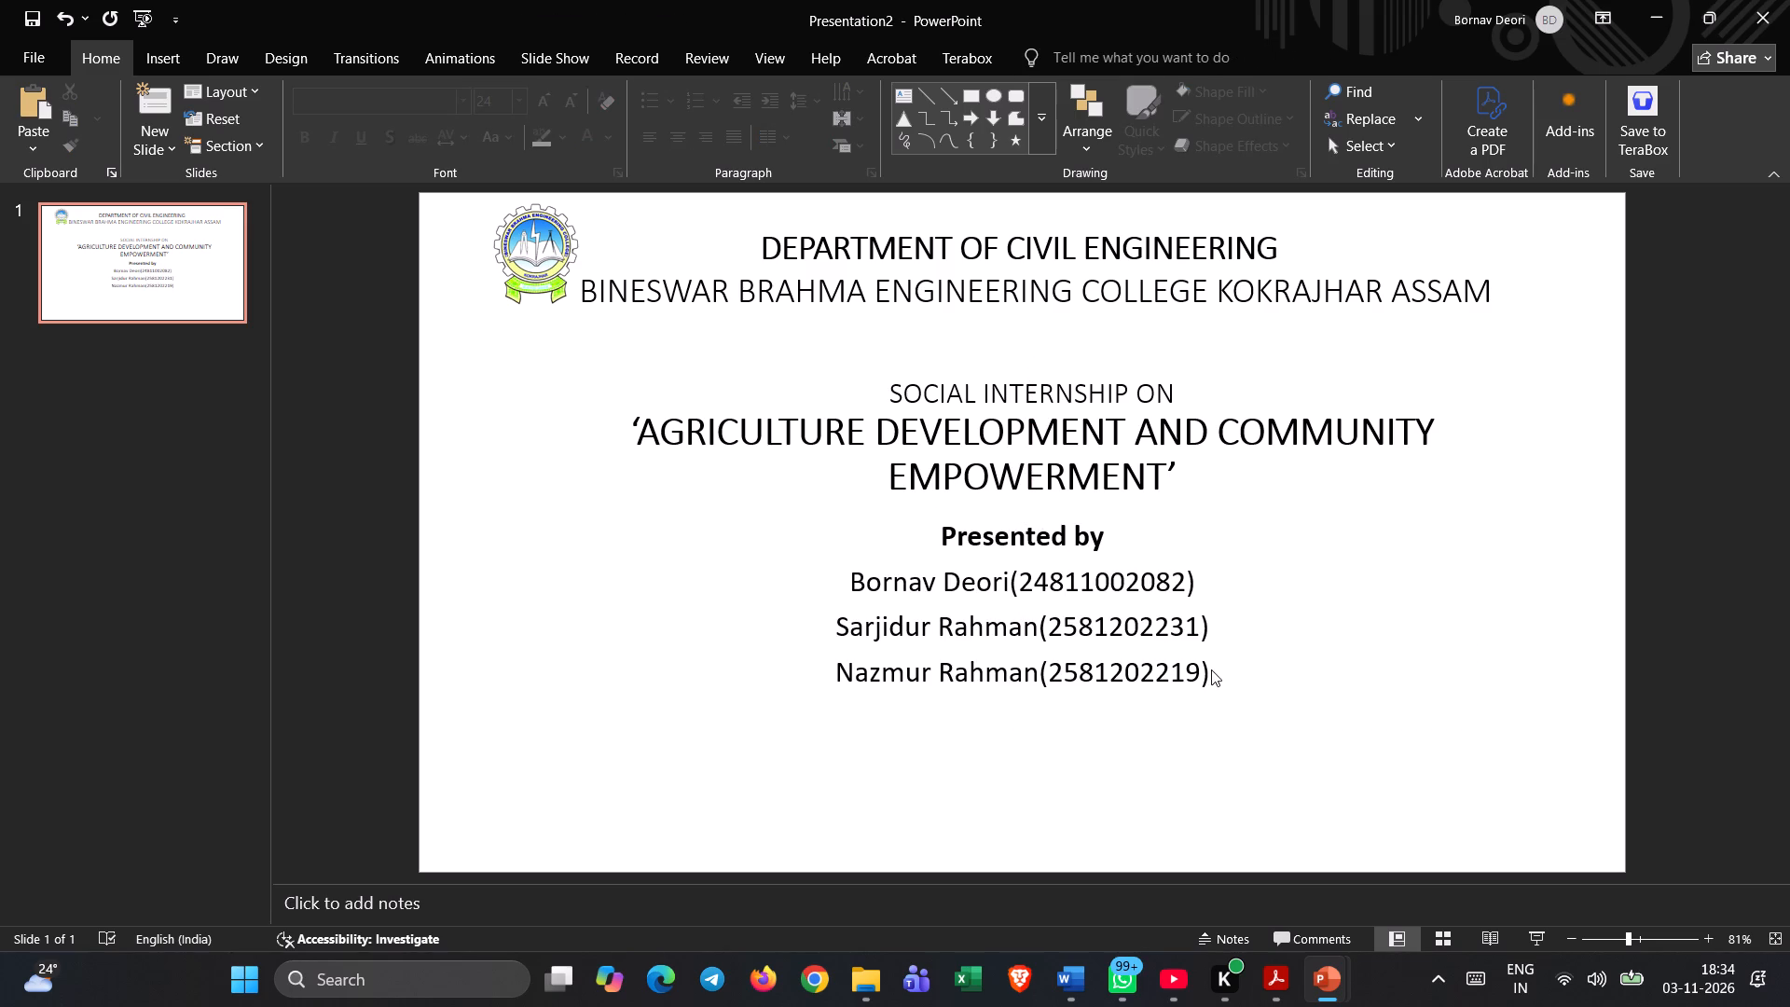
left_click(1211, 669)
left_click(1193, 672)
left_click(1210, 672)
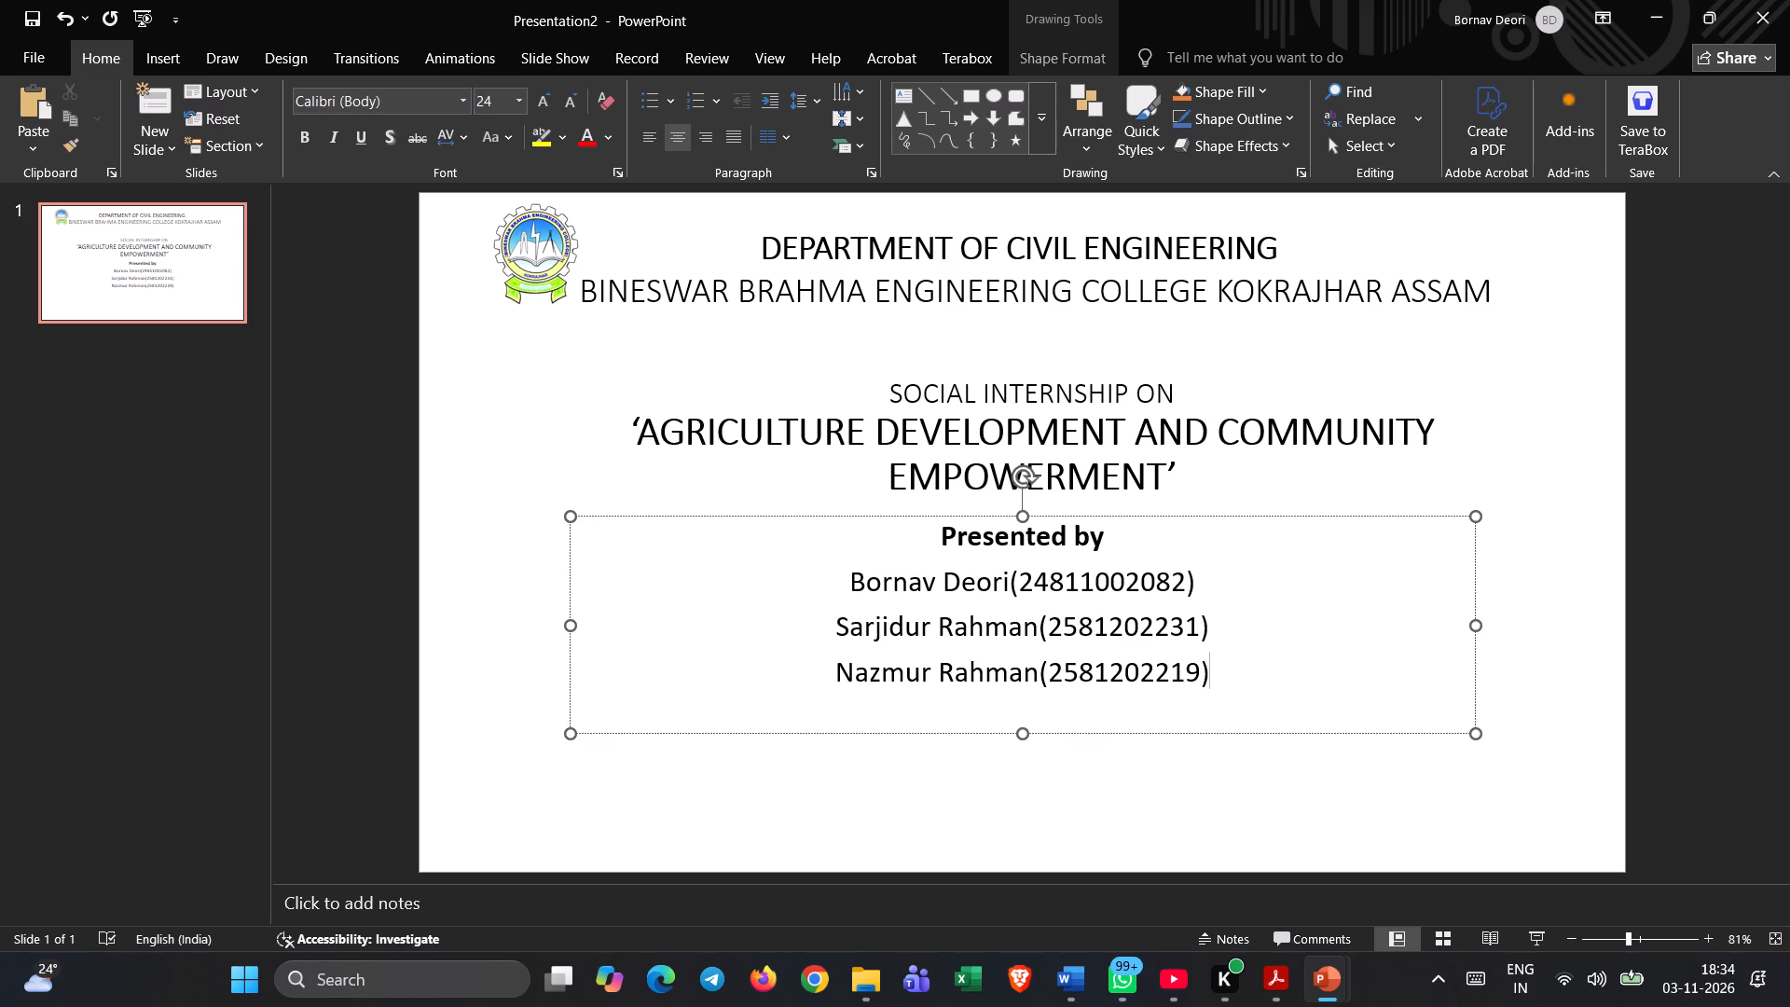
key("Return")
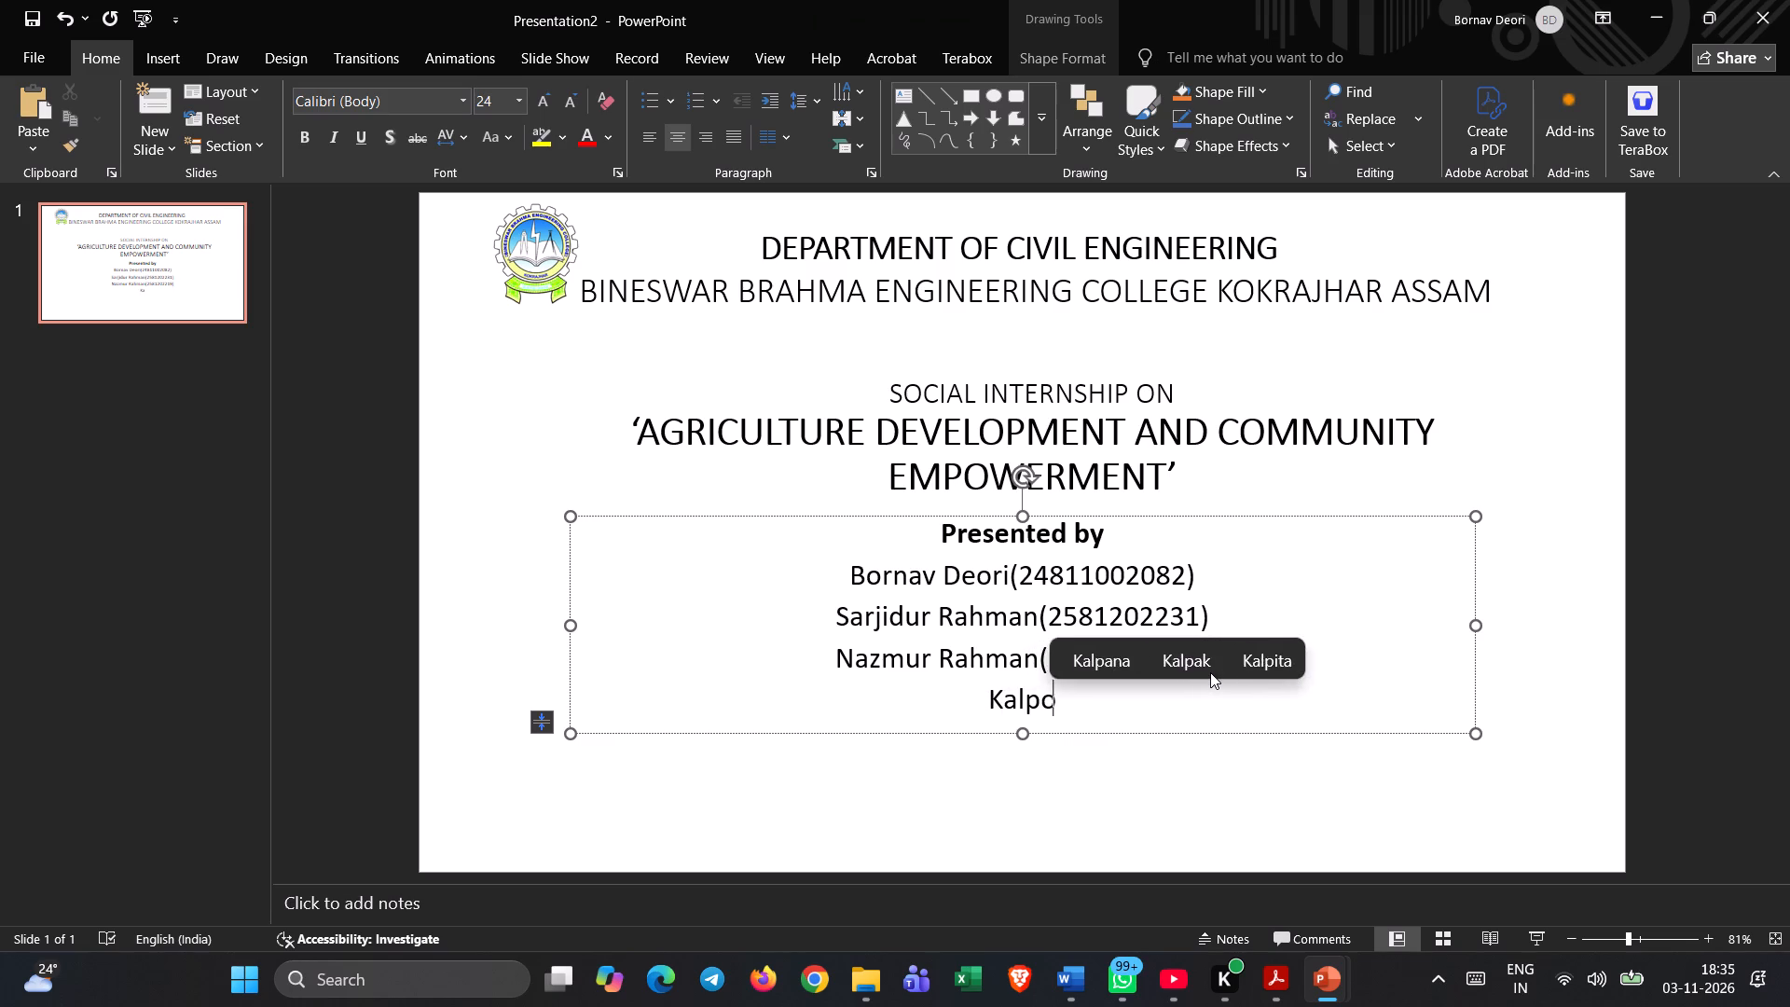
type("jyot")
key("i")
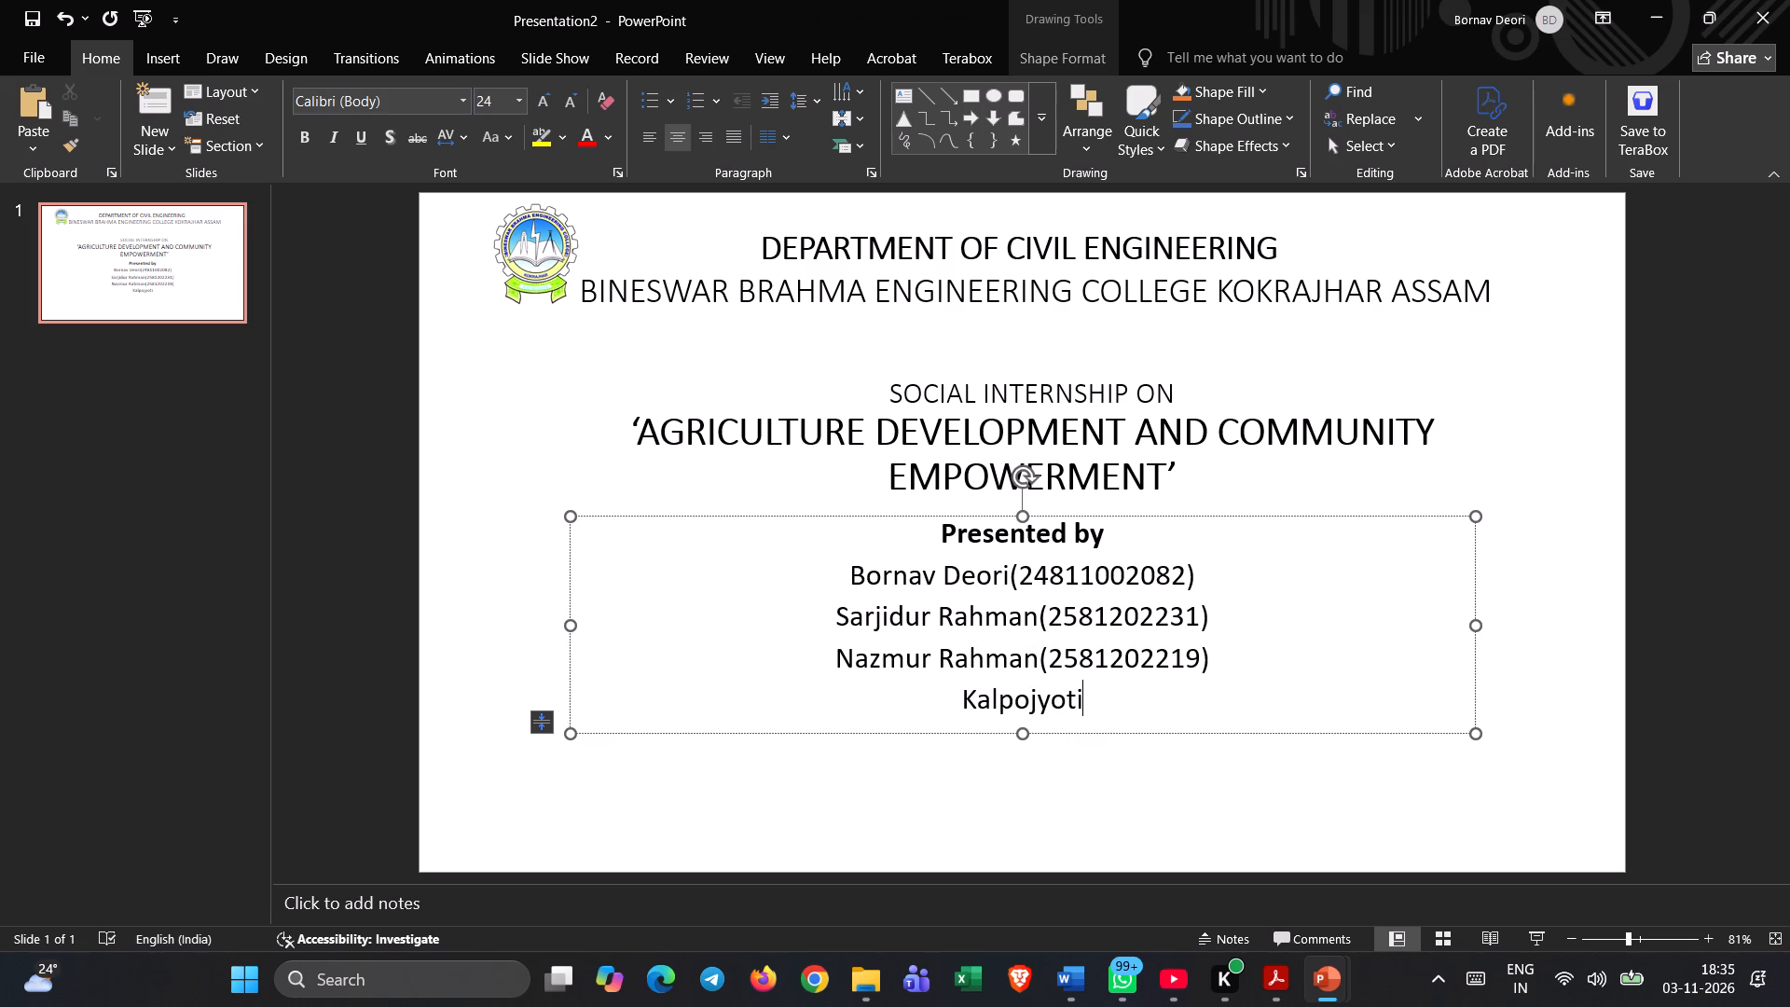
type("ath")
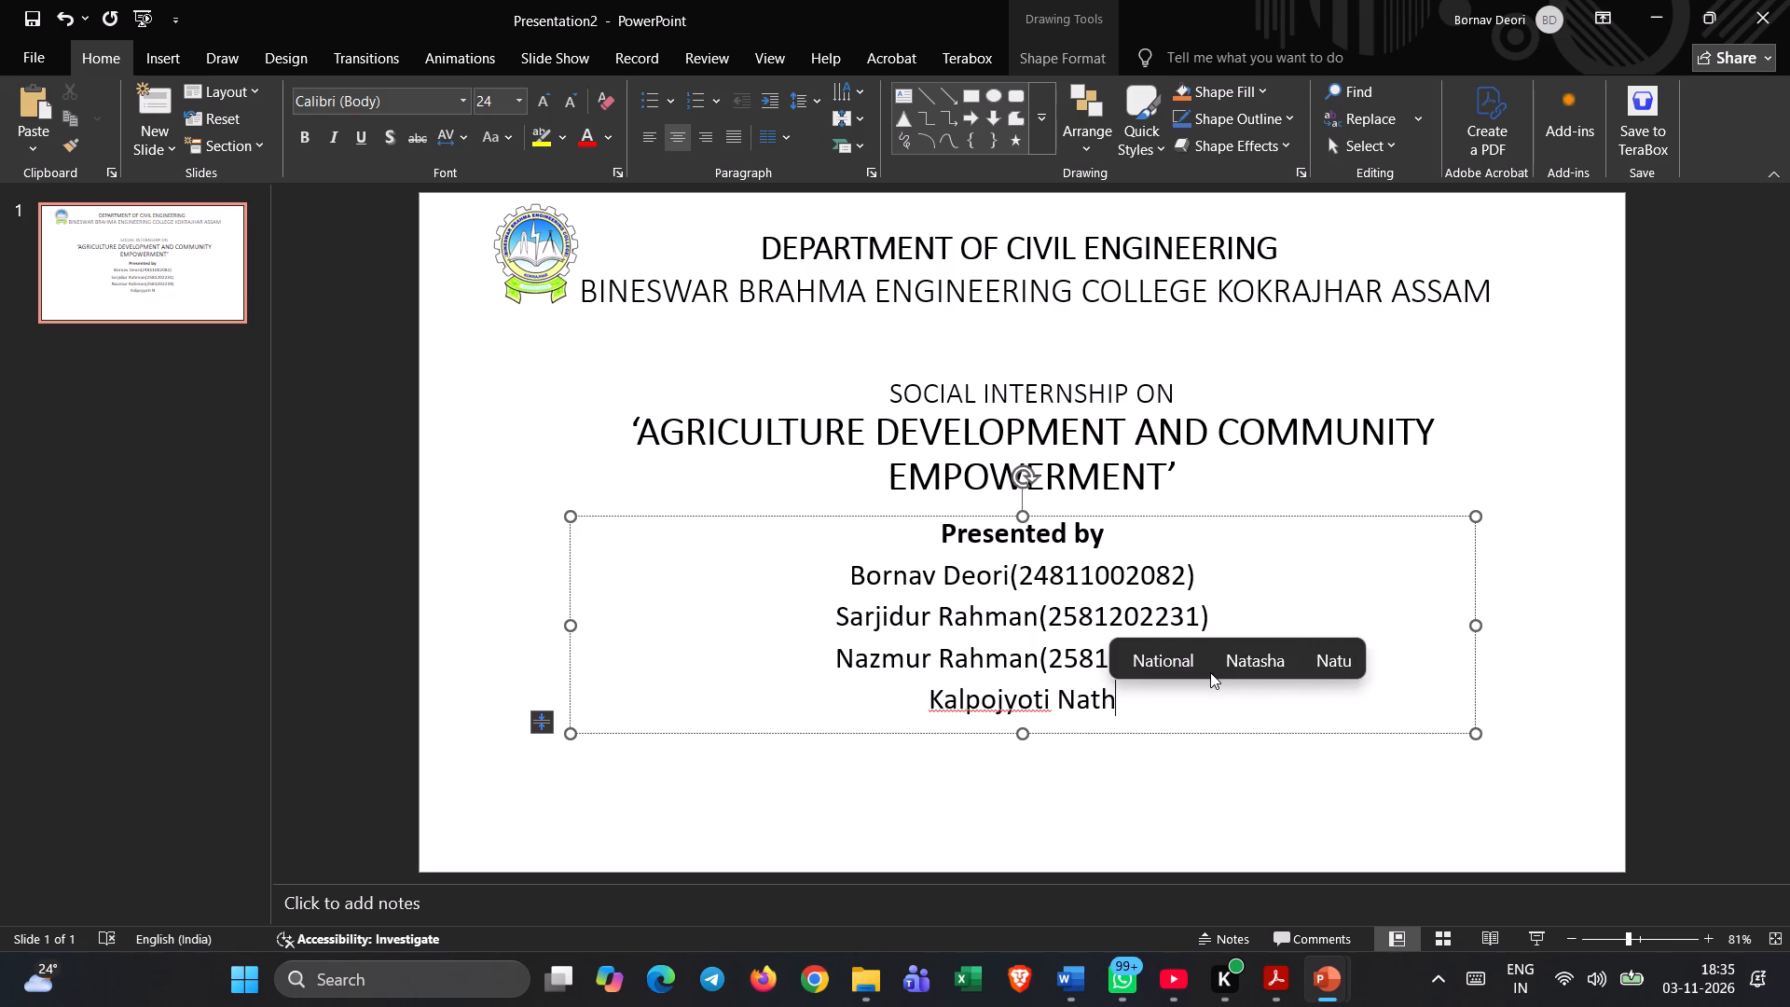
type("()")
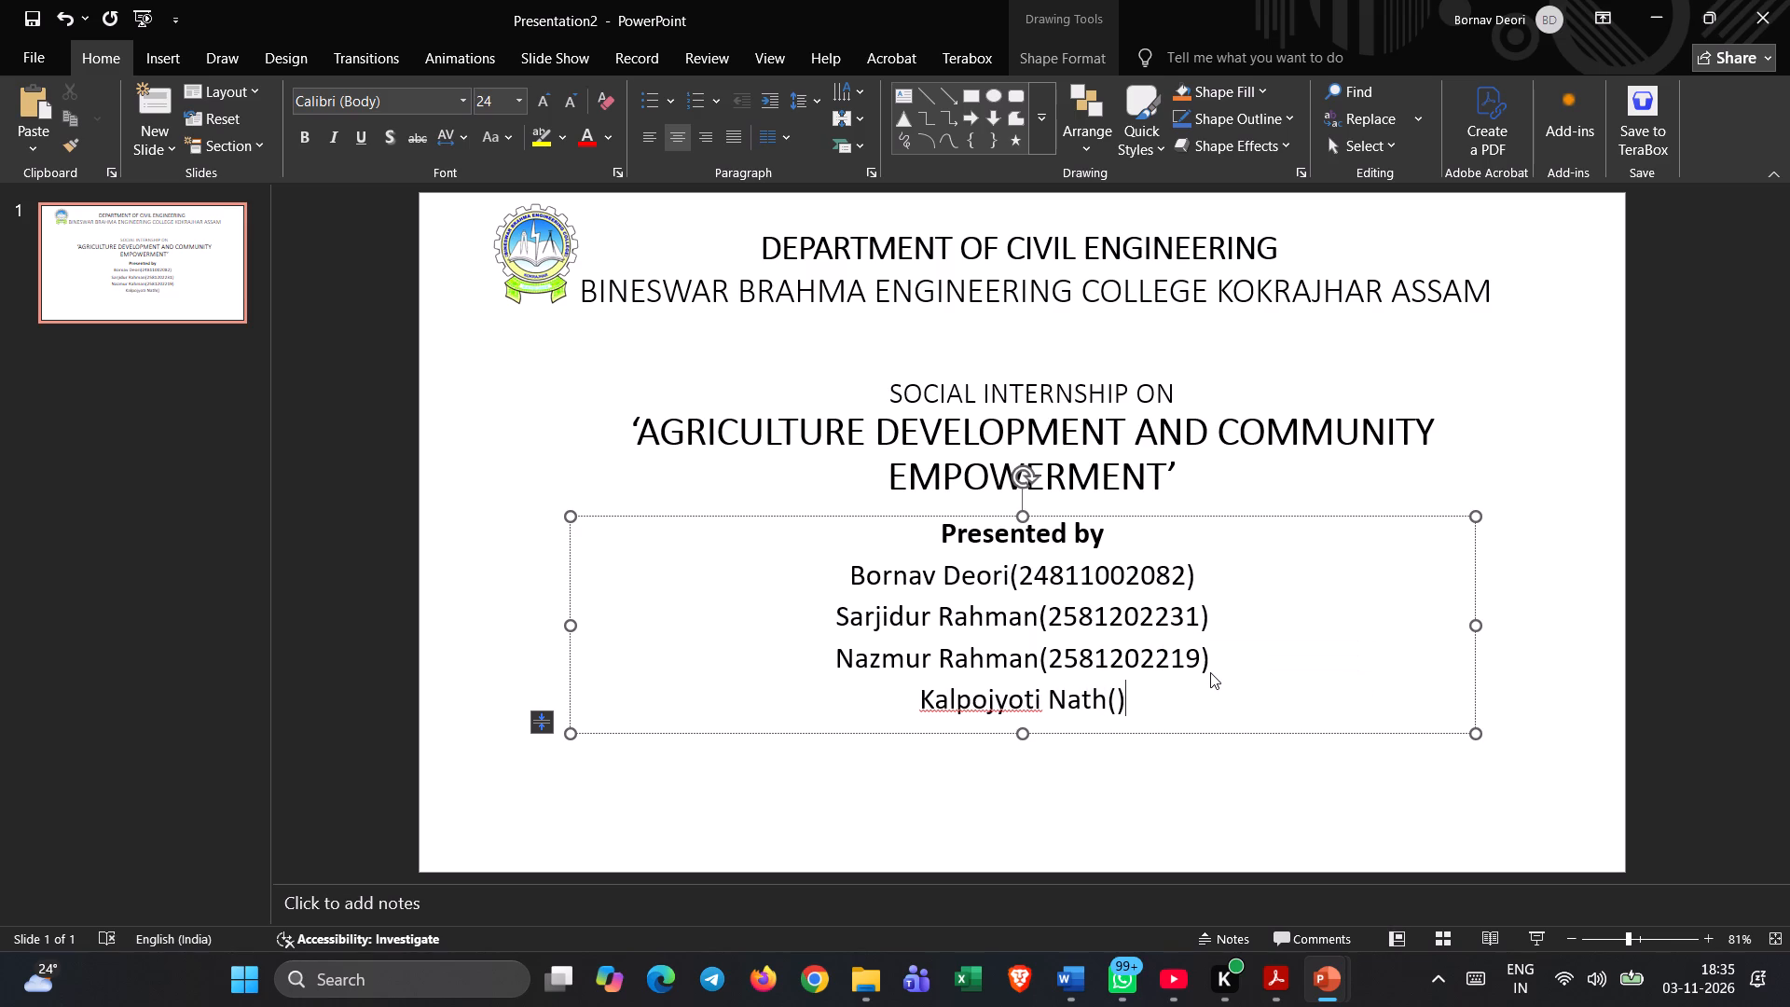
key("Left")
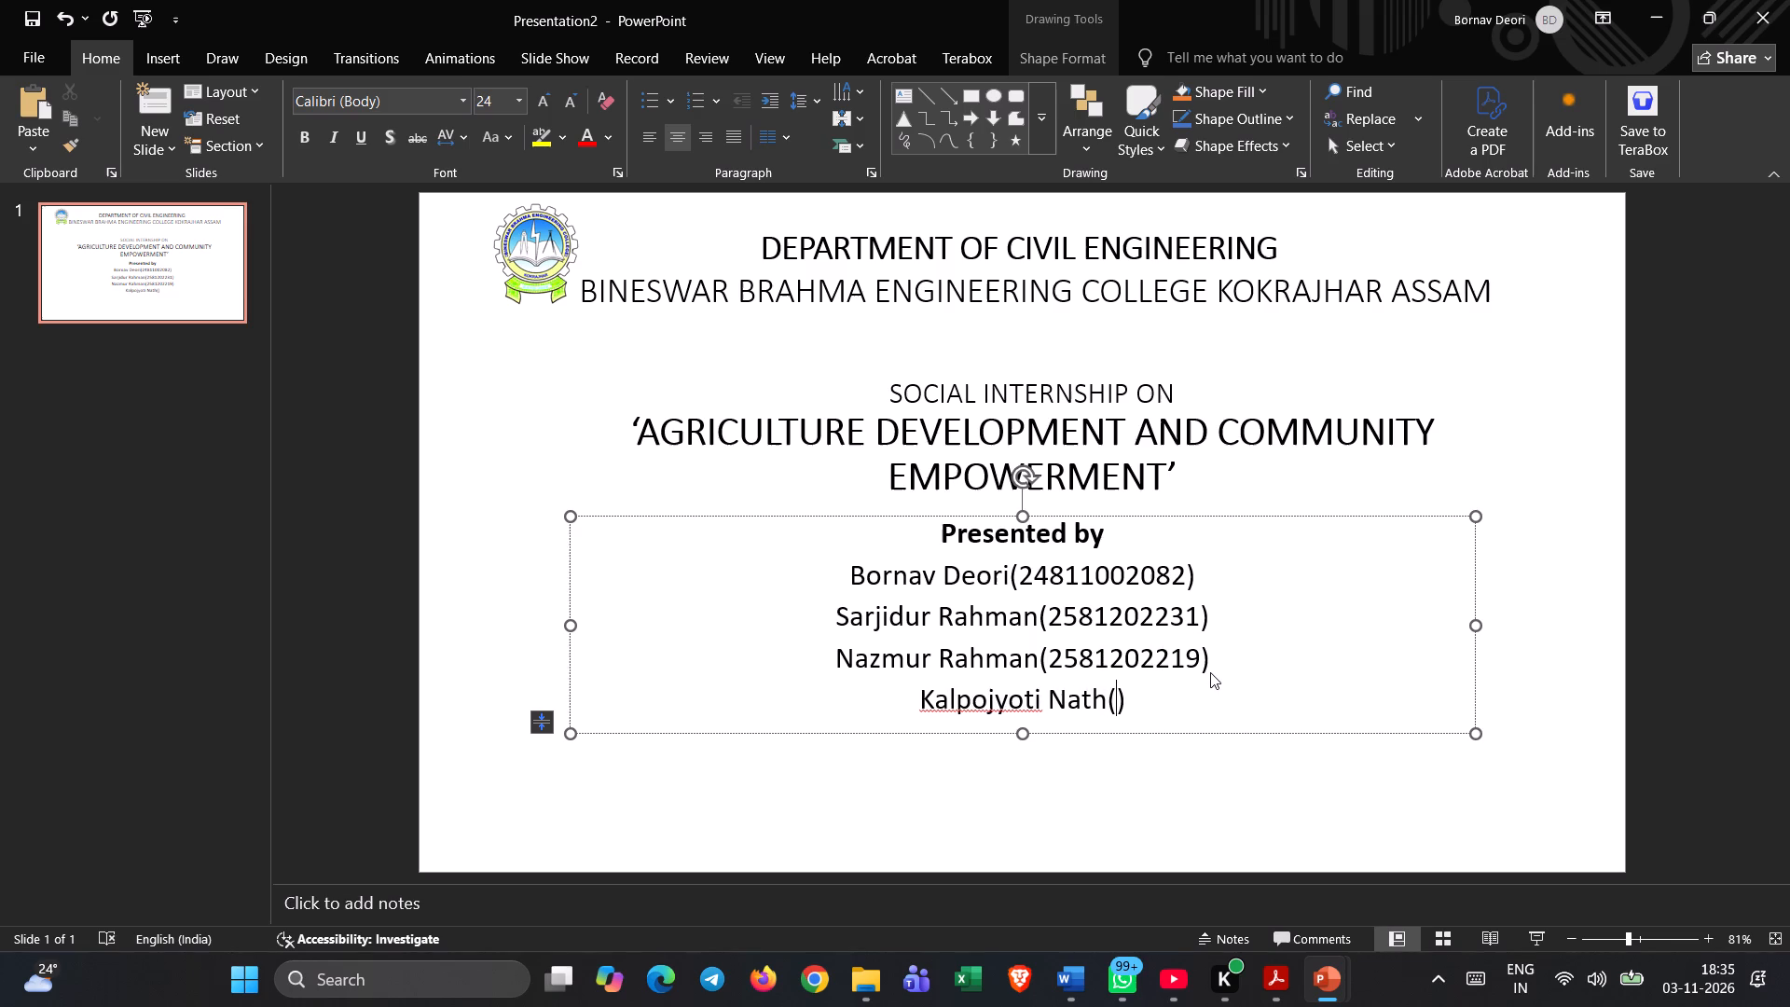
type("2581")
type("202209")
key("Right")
Start a new line below the fourth presenter and extend the Presented by text box slightly downward.
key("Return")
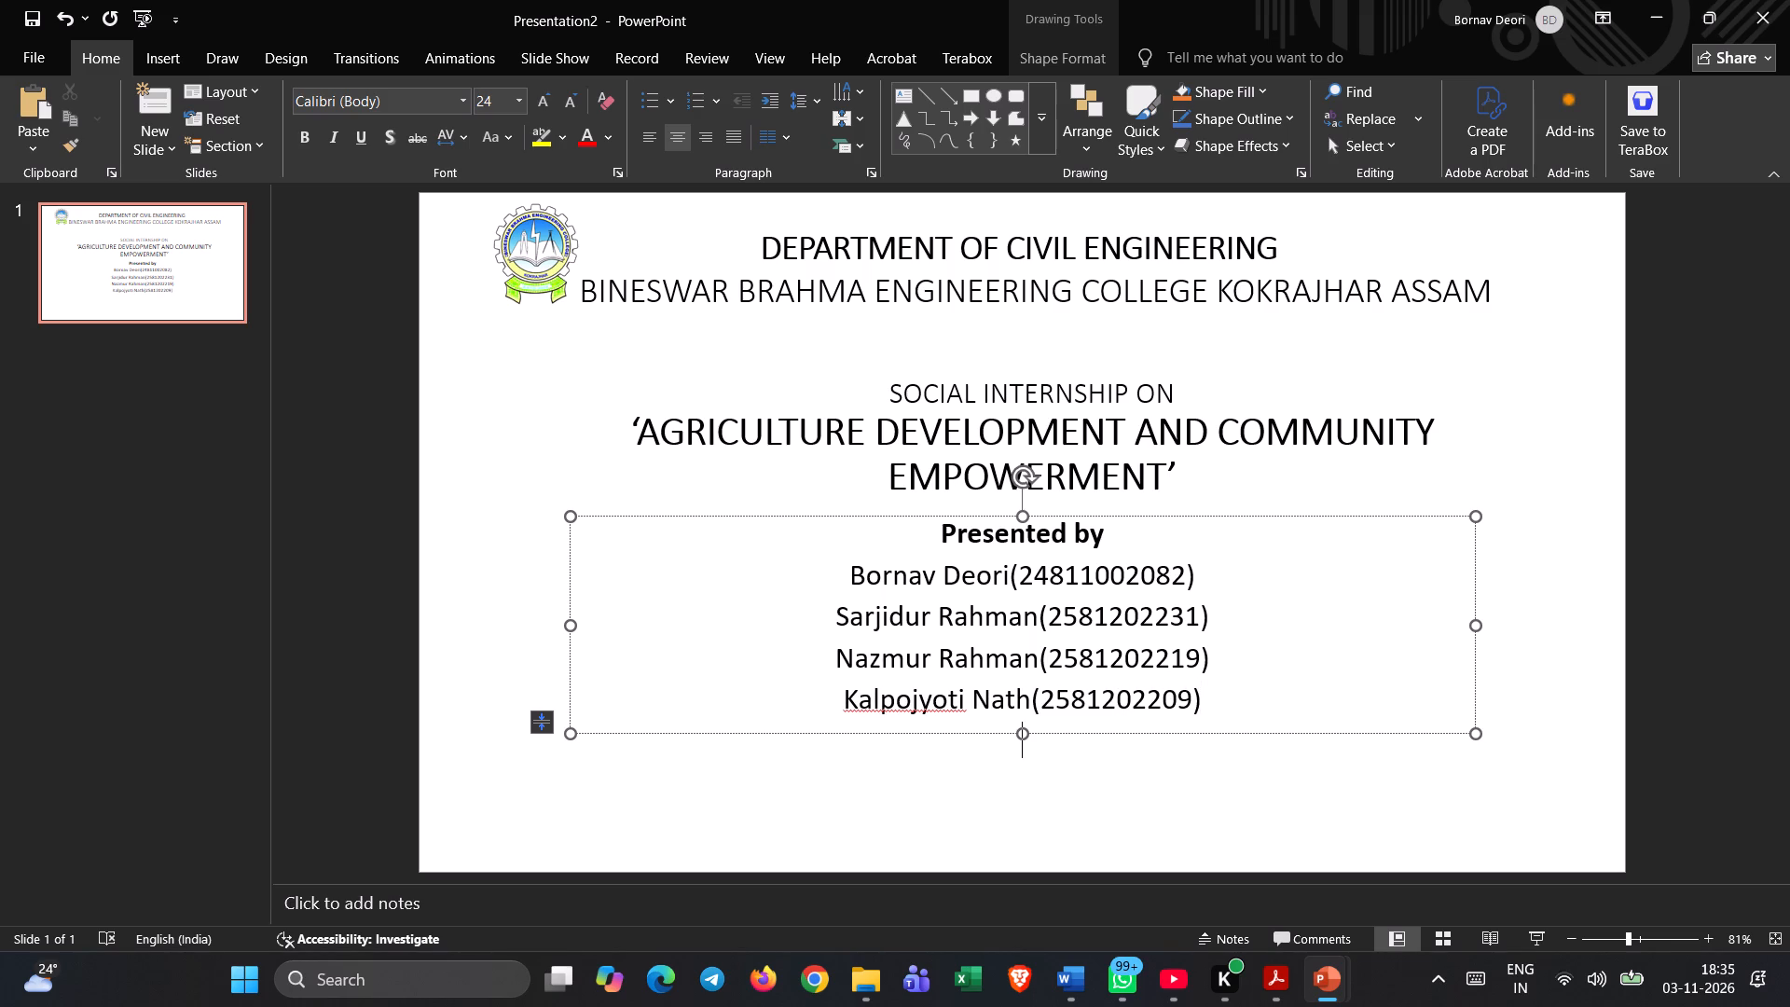
left_click_drag(1021, 738, 1026, 753)
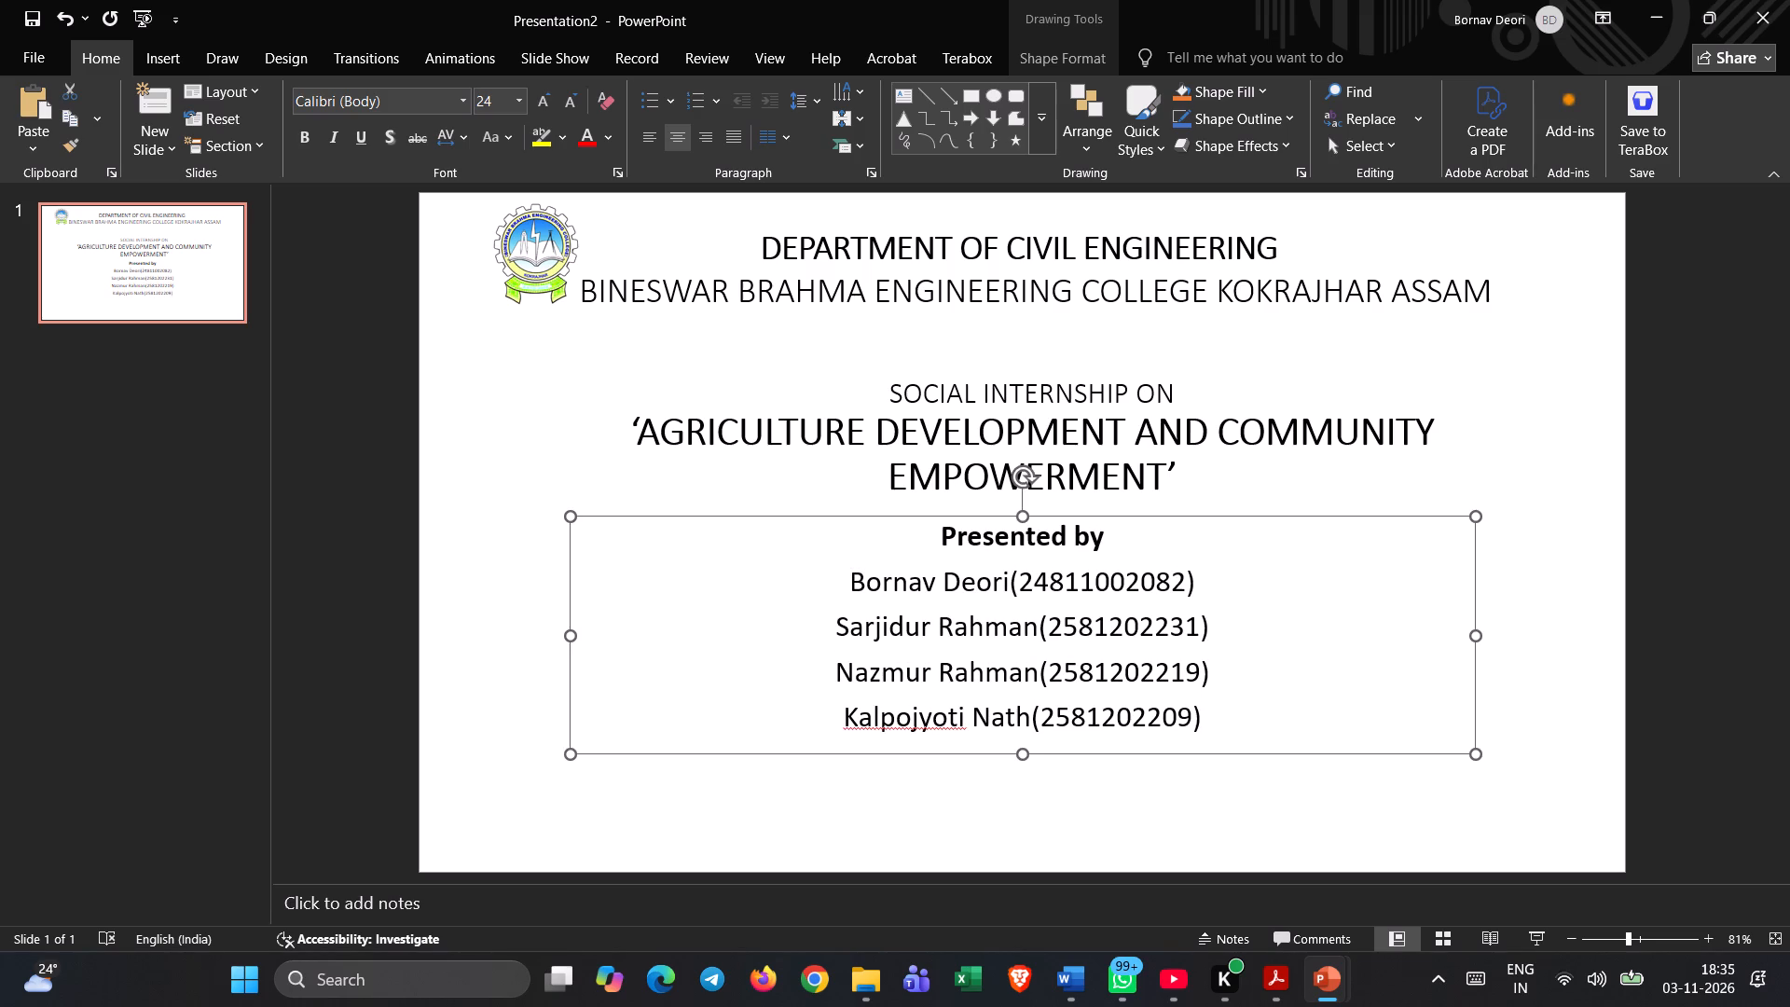
left_click(1230, 713)
left_click(1021, 712)
left_click(1235, 711)
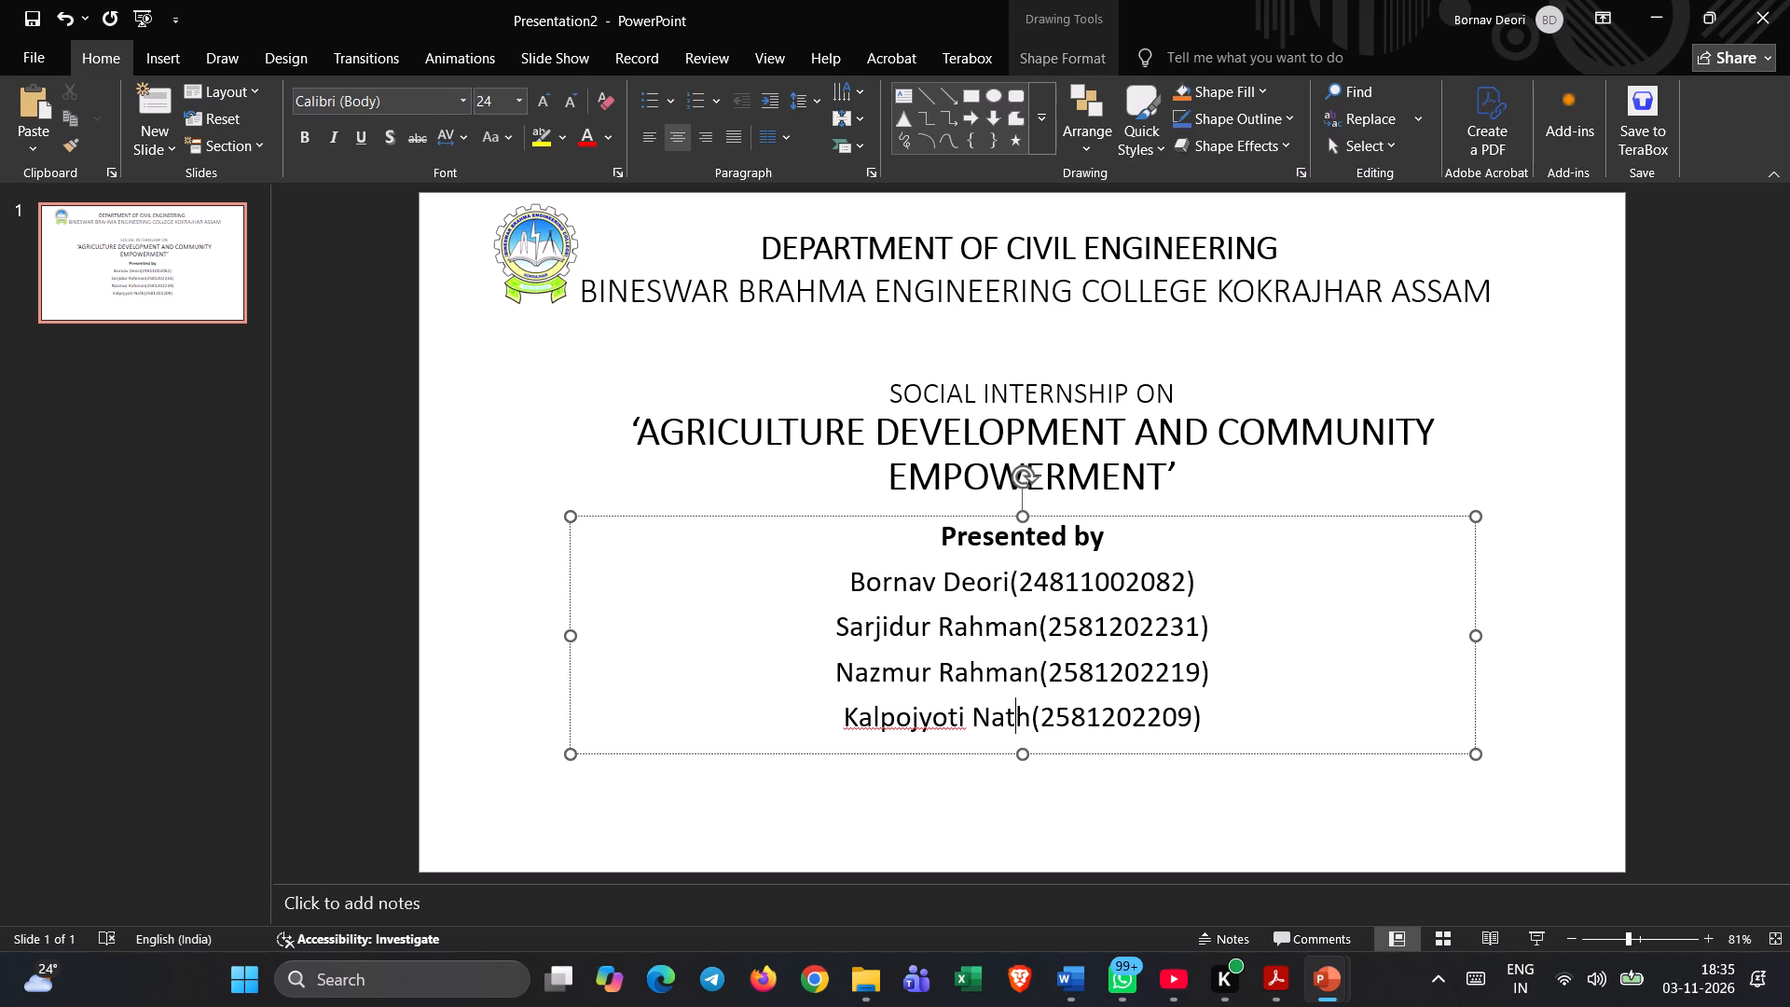
left_click_drag(1020, 761, 1020, 703)
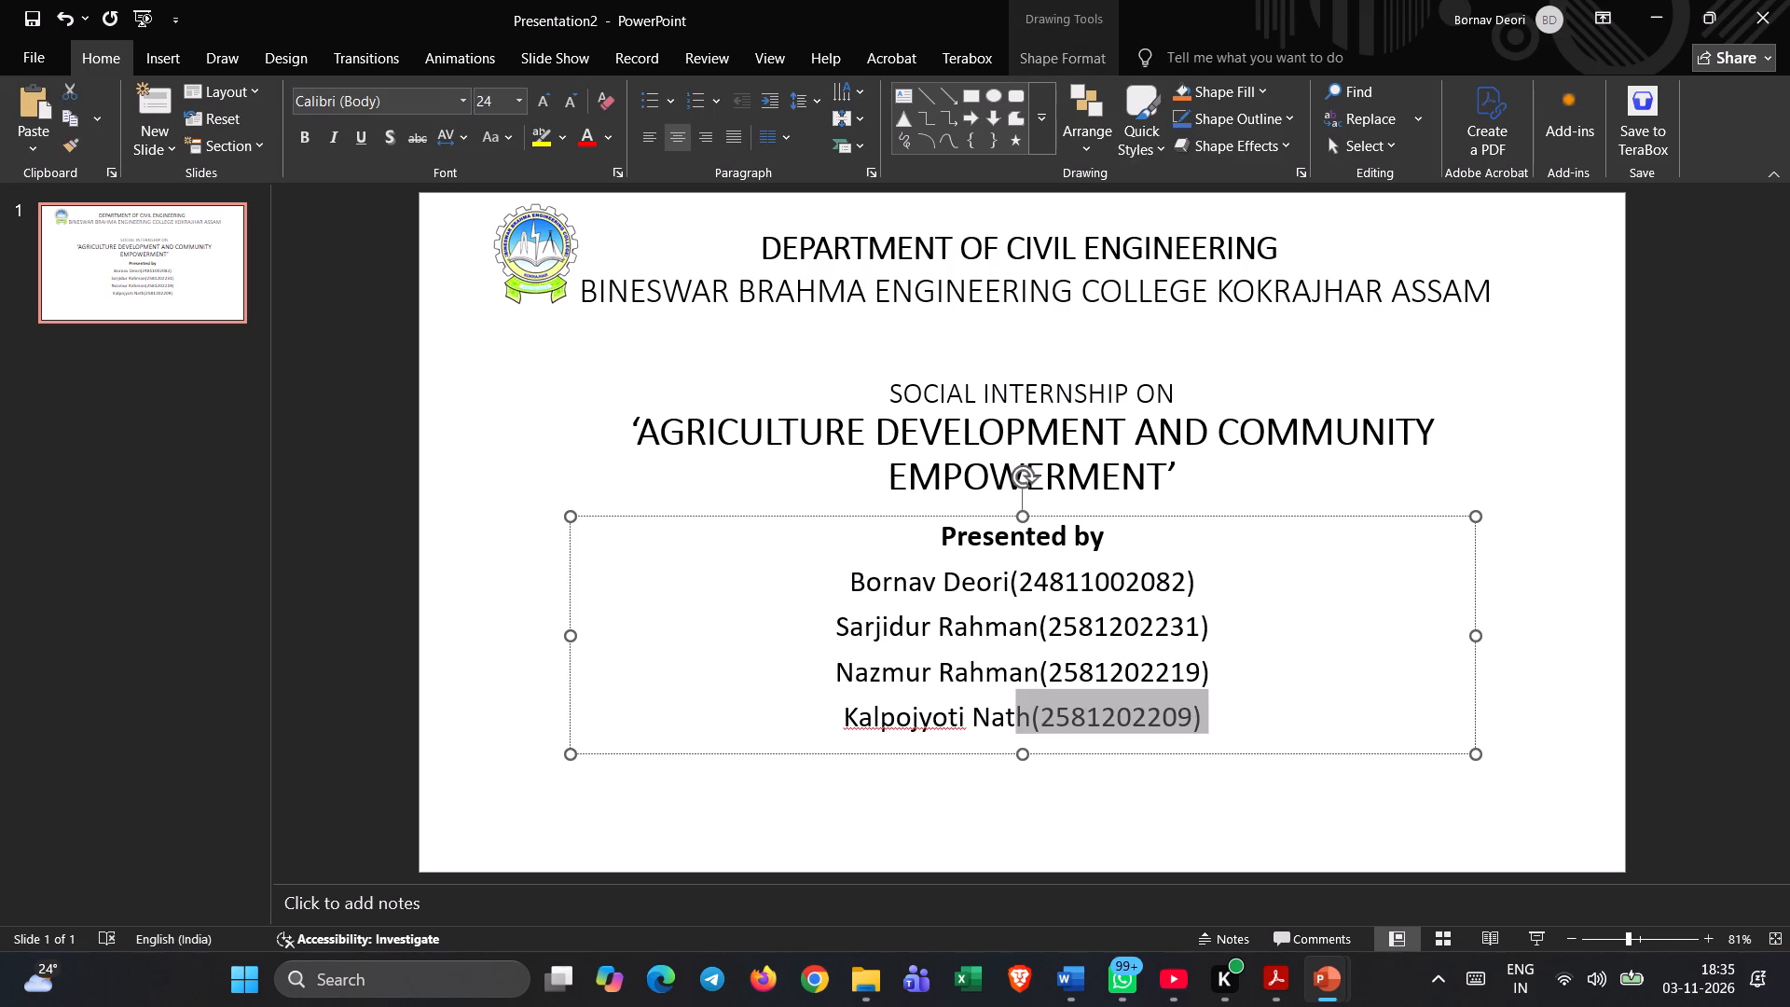
left_click_drag(1020, 703, 1020, 699)
left_click(1021, 751)
left_click(1203, 712)
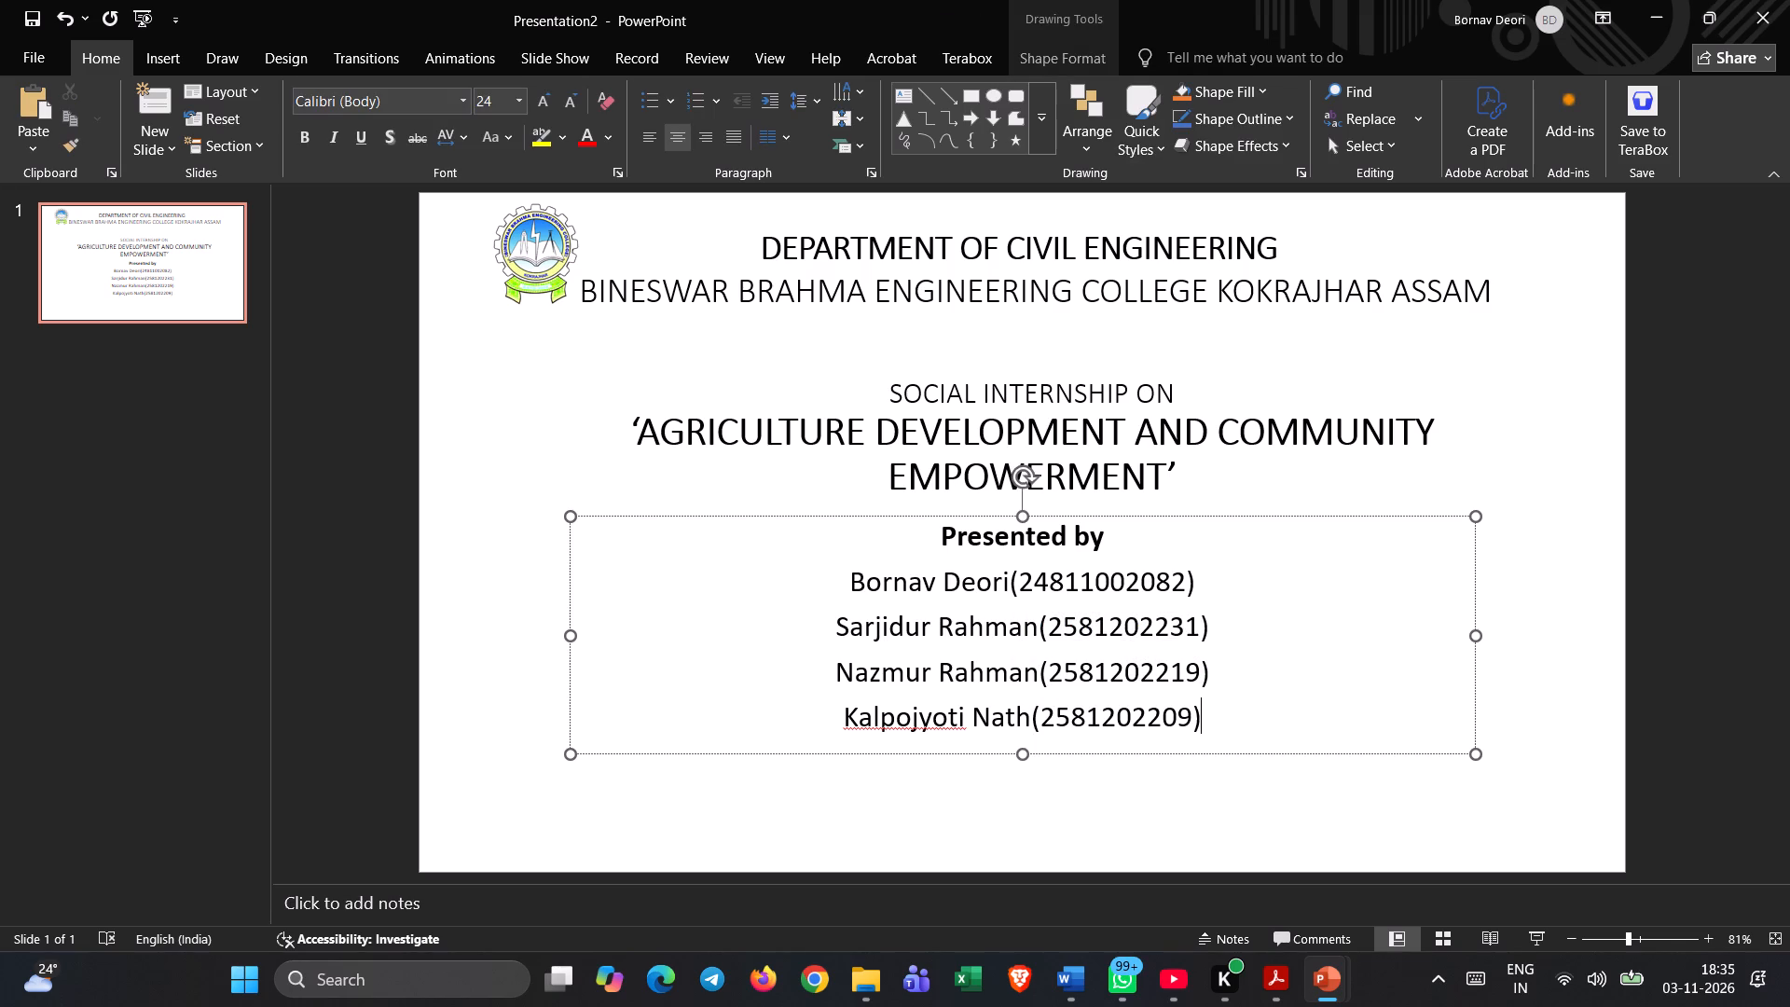
Add the fifth presenter's name with the roll number in parentheses below the fourth presenter and leave the text box.
key("Down")
key("Up")
key("Down")
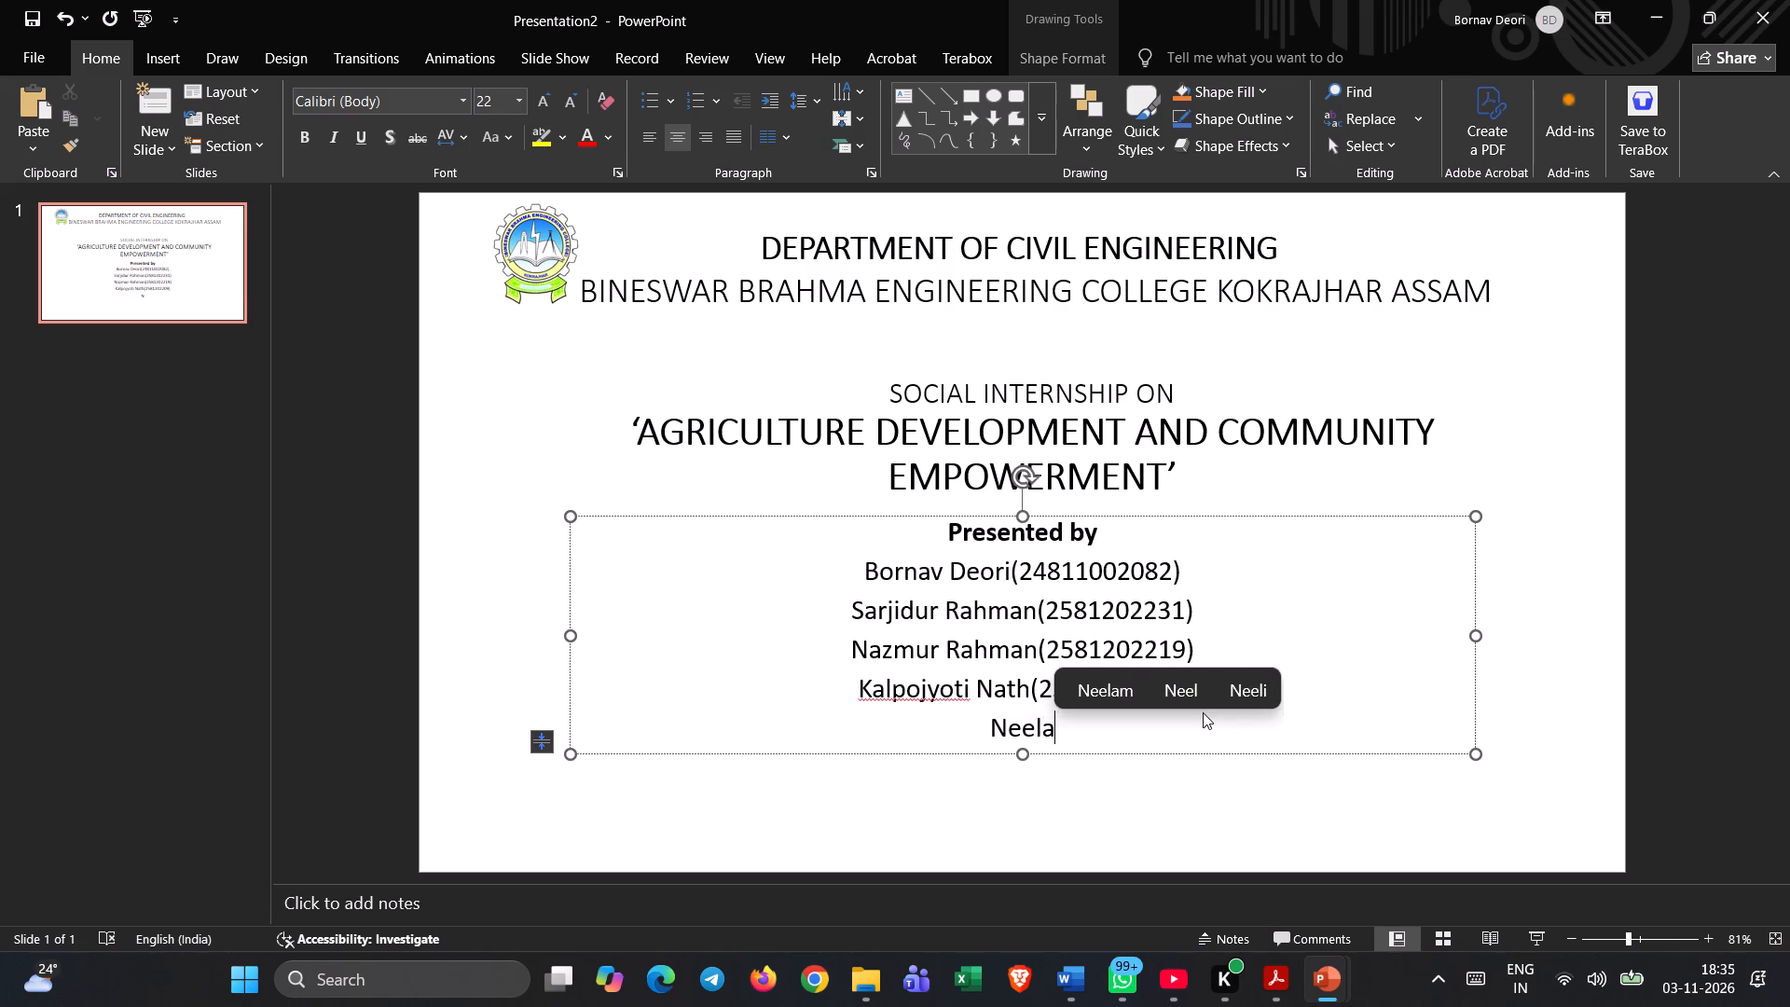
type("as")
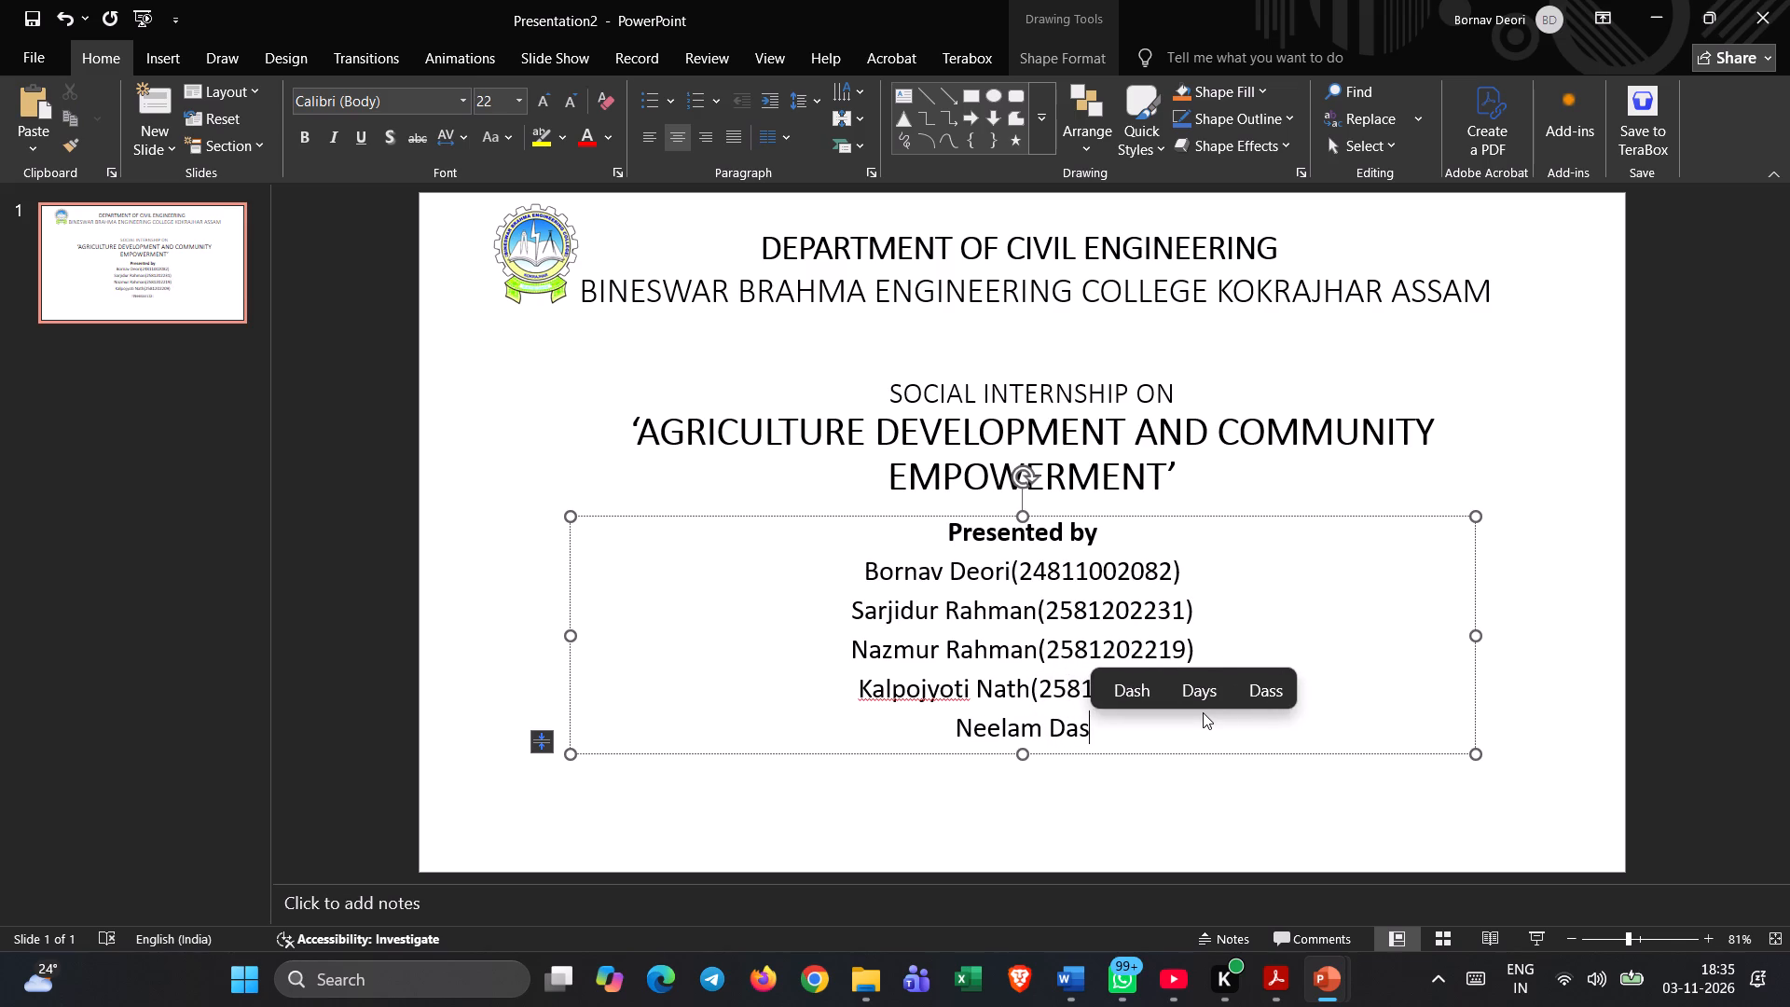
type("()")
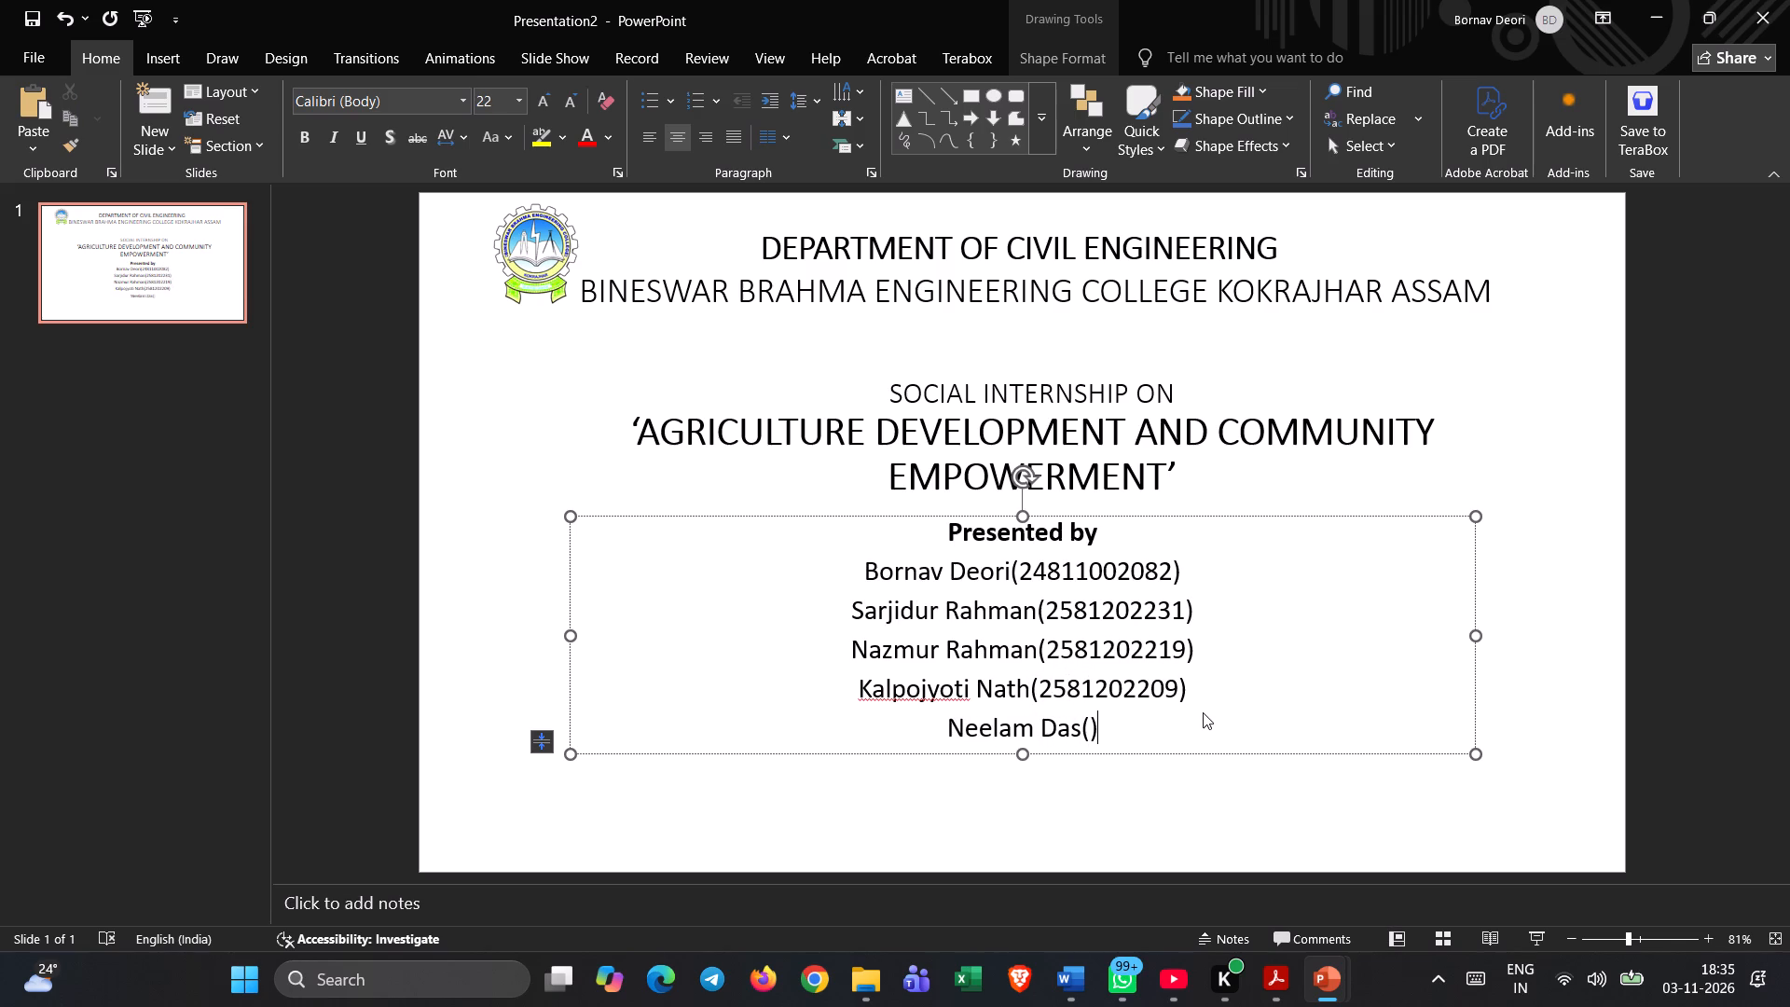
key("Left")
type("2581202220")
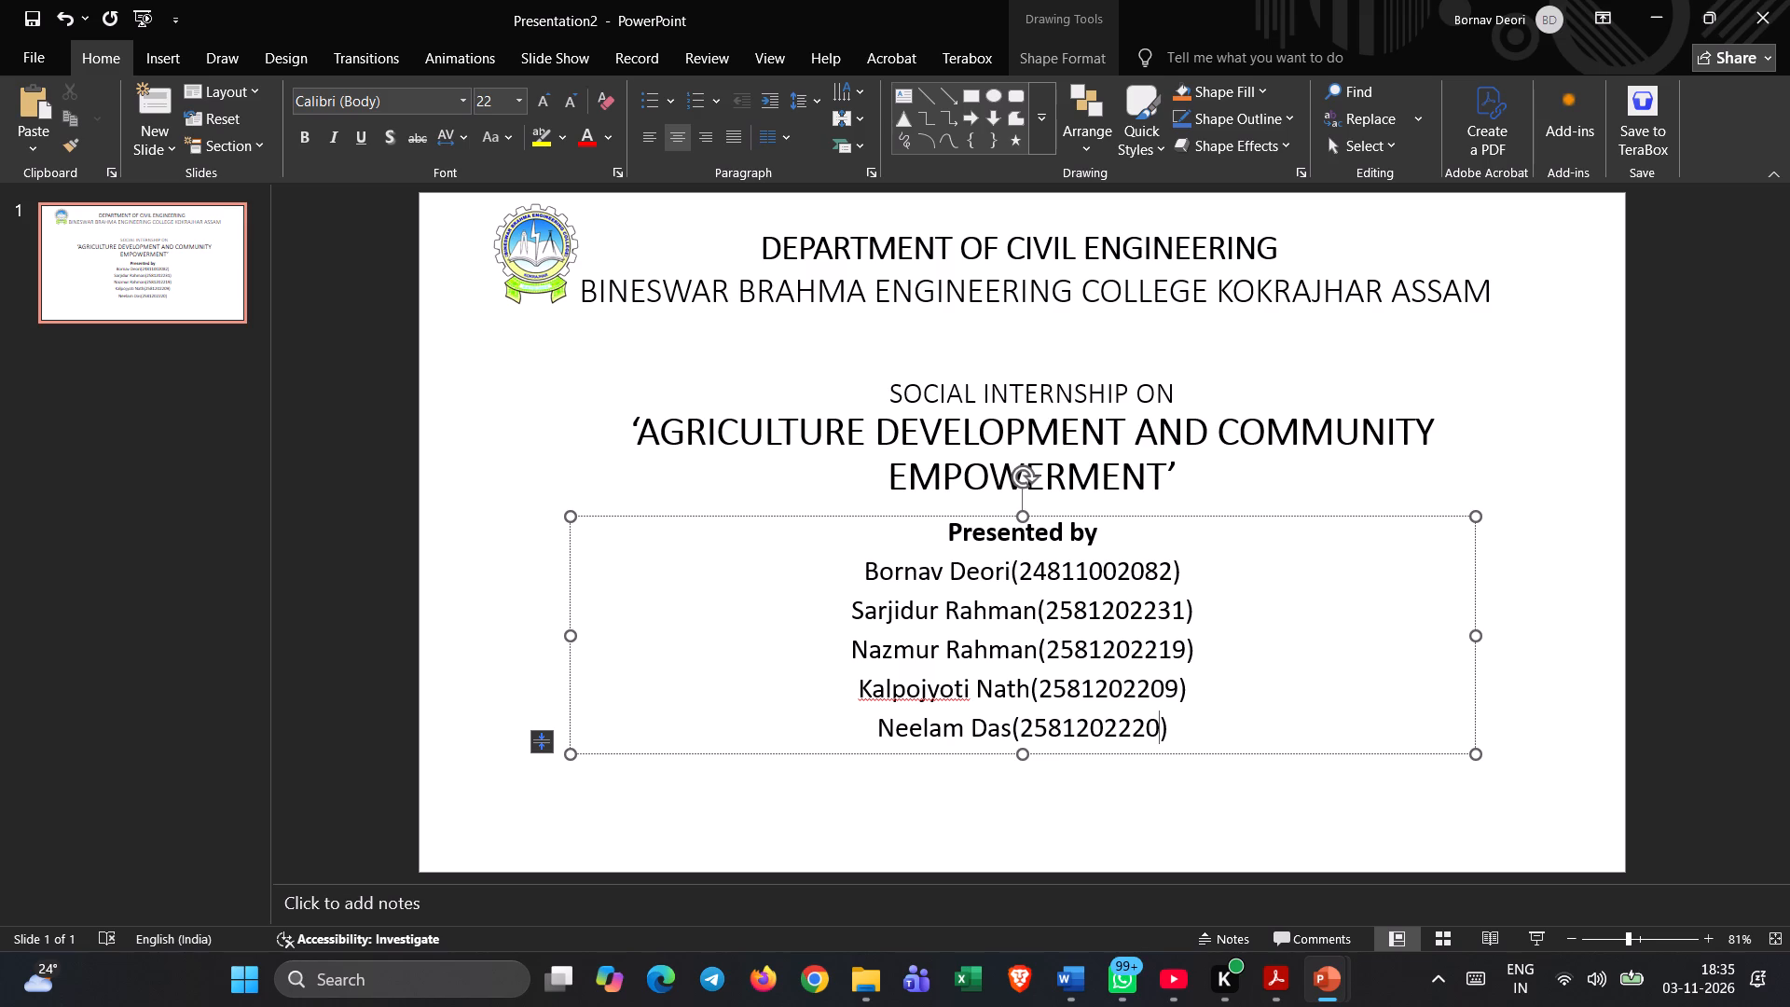
left_click(1267, 622)
left_click(1508, 464)
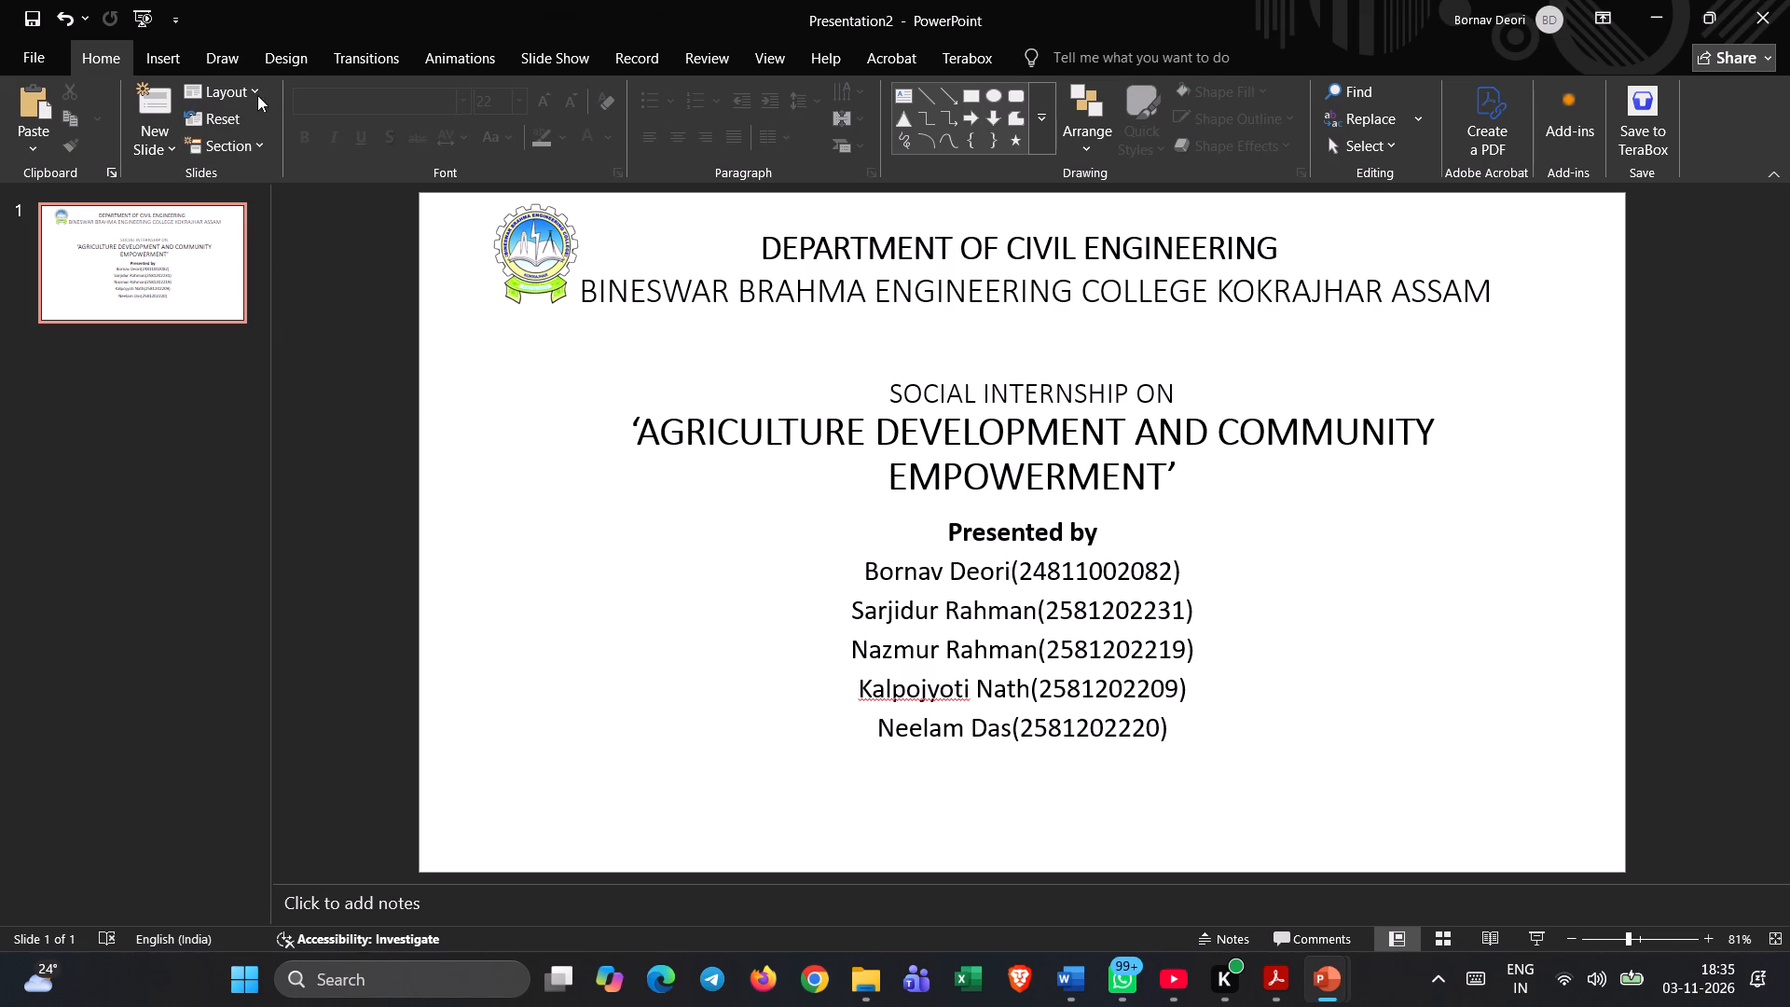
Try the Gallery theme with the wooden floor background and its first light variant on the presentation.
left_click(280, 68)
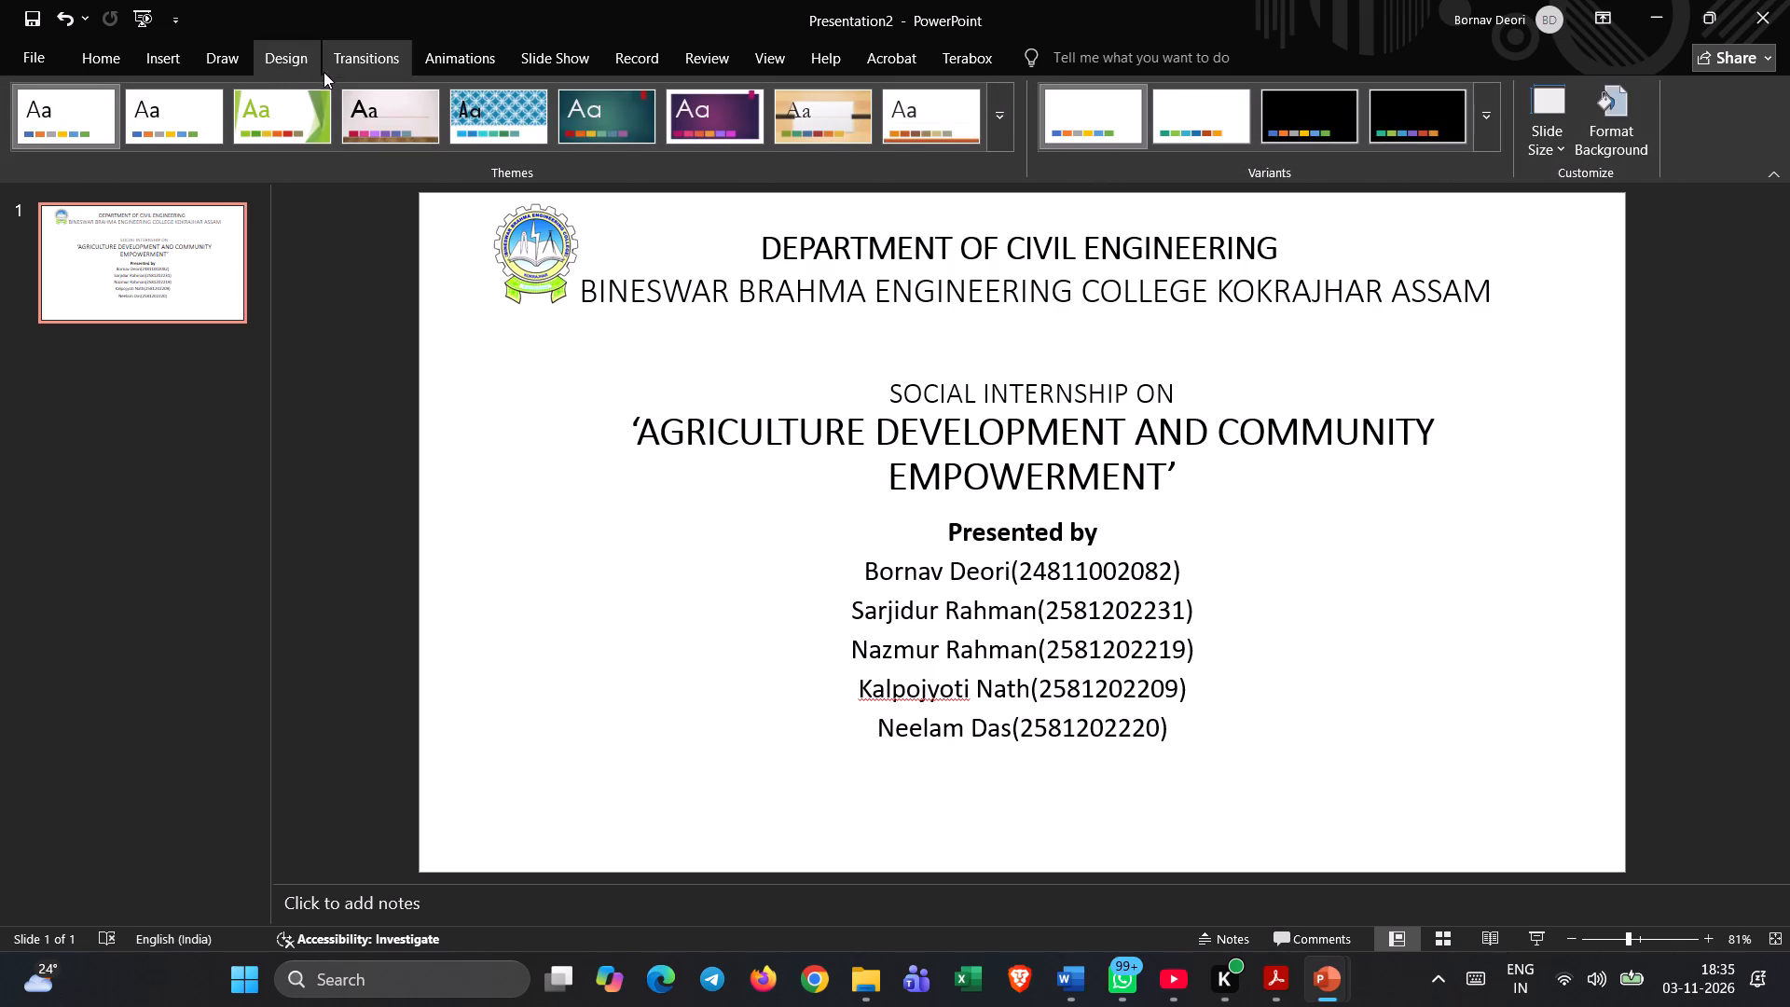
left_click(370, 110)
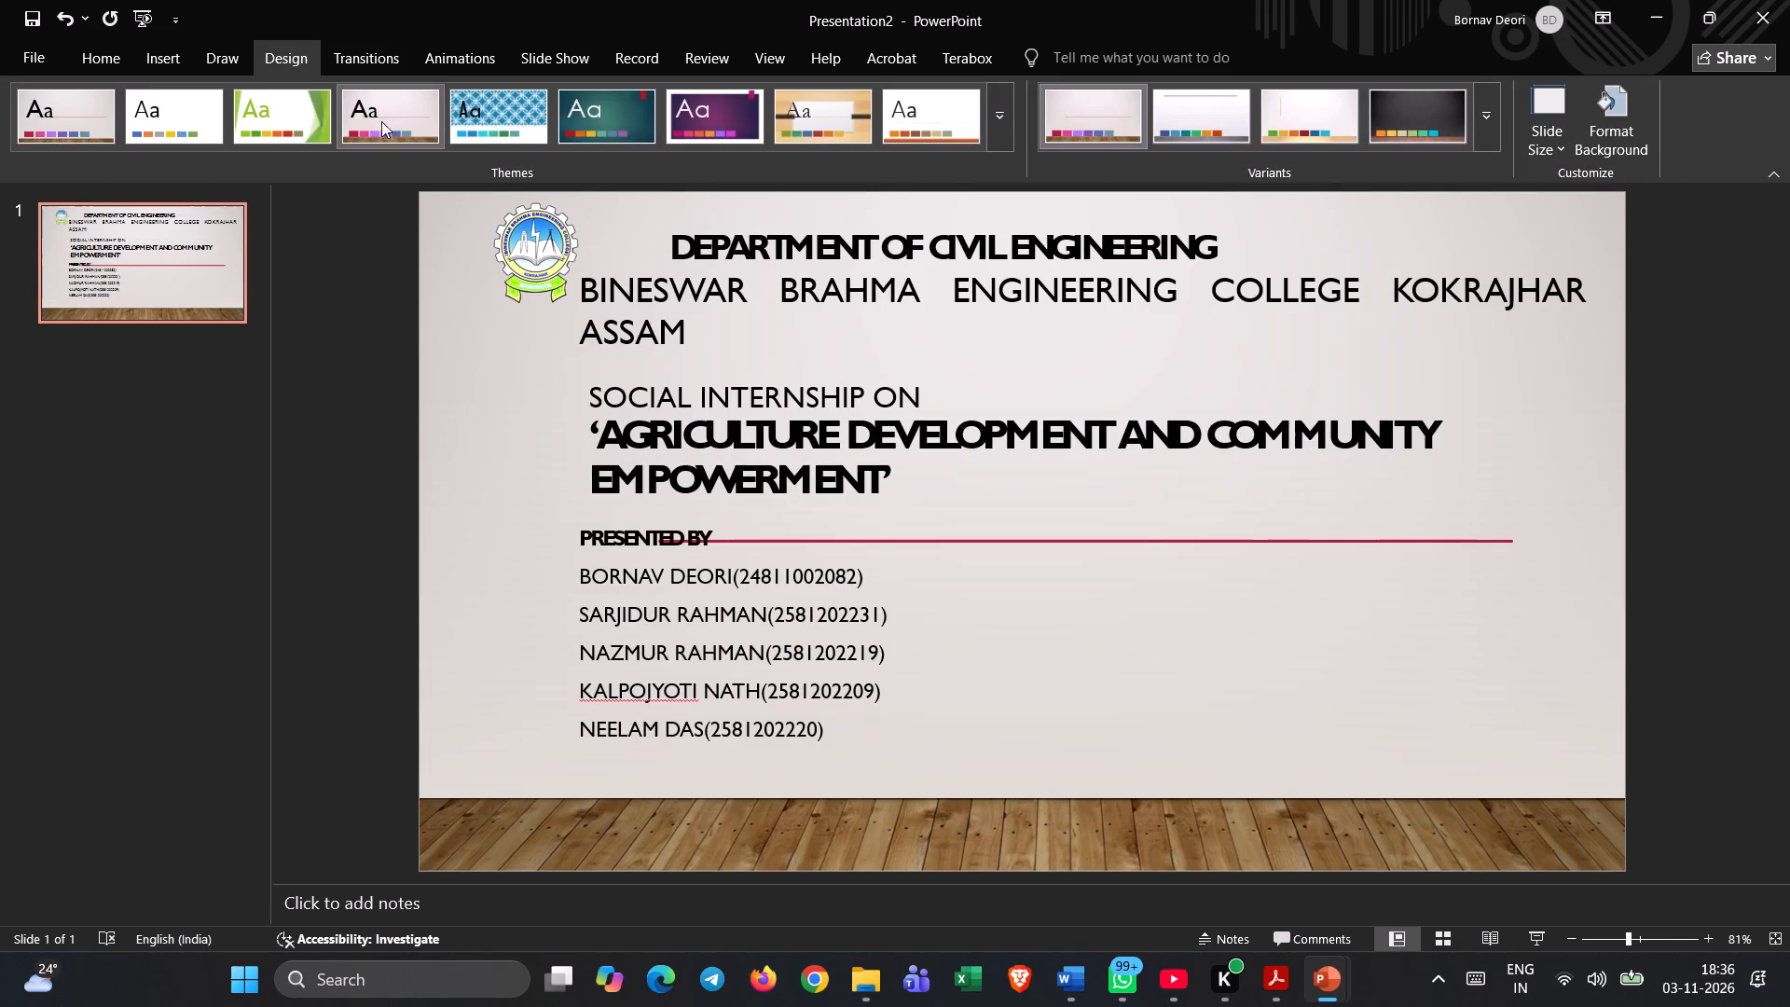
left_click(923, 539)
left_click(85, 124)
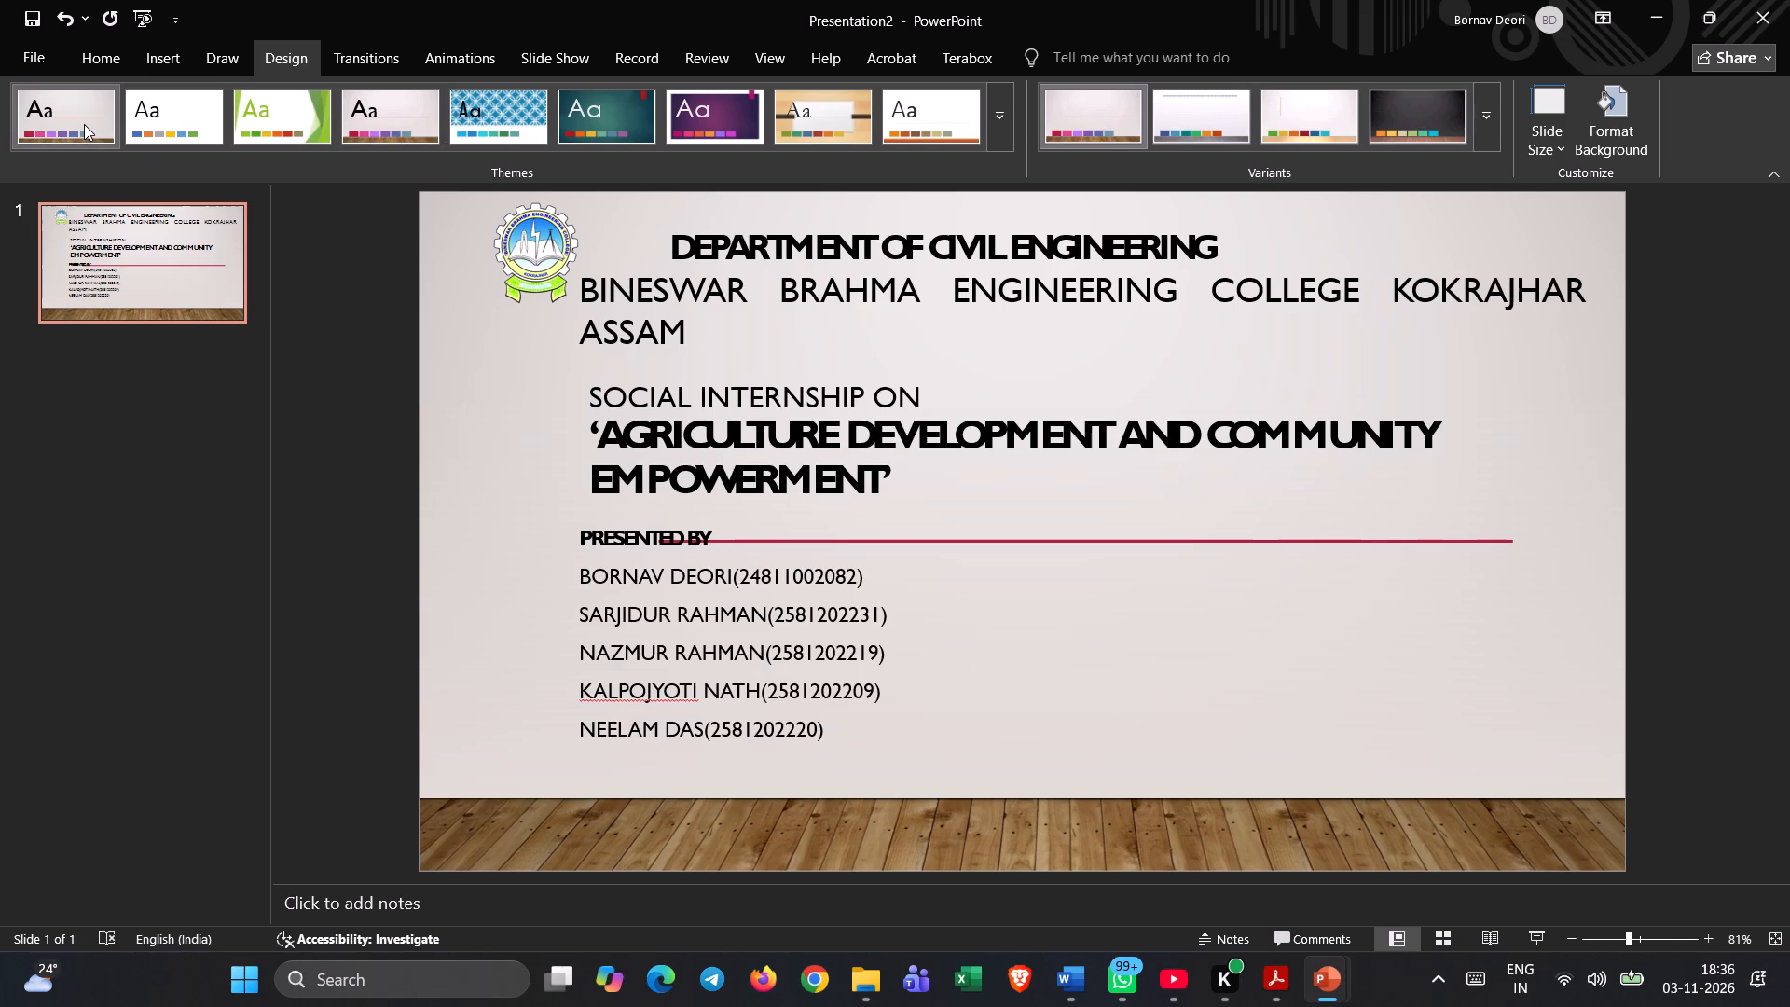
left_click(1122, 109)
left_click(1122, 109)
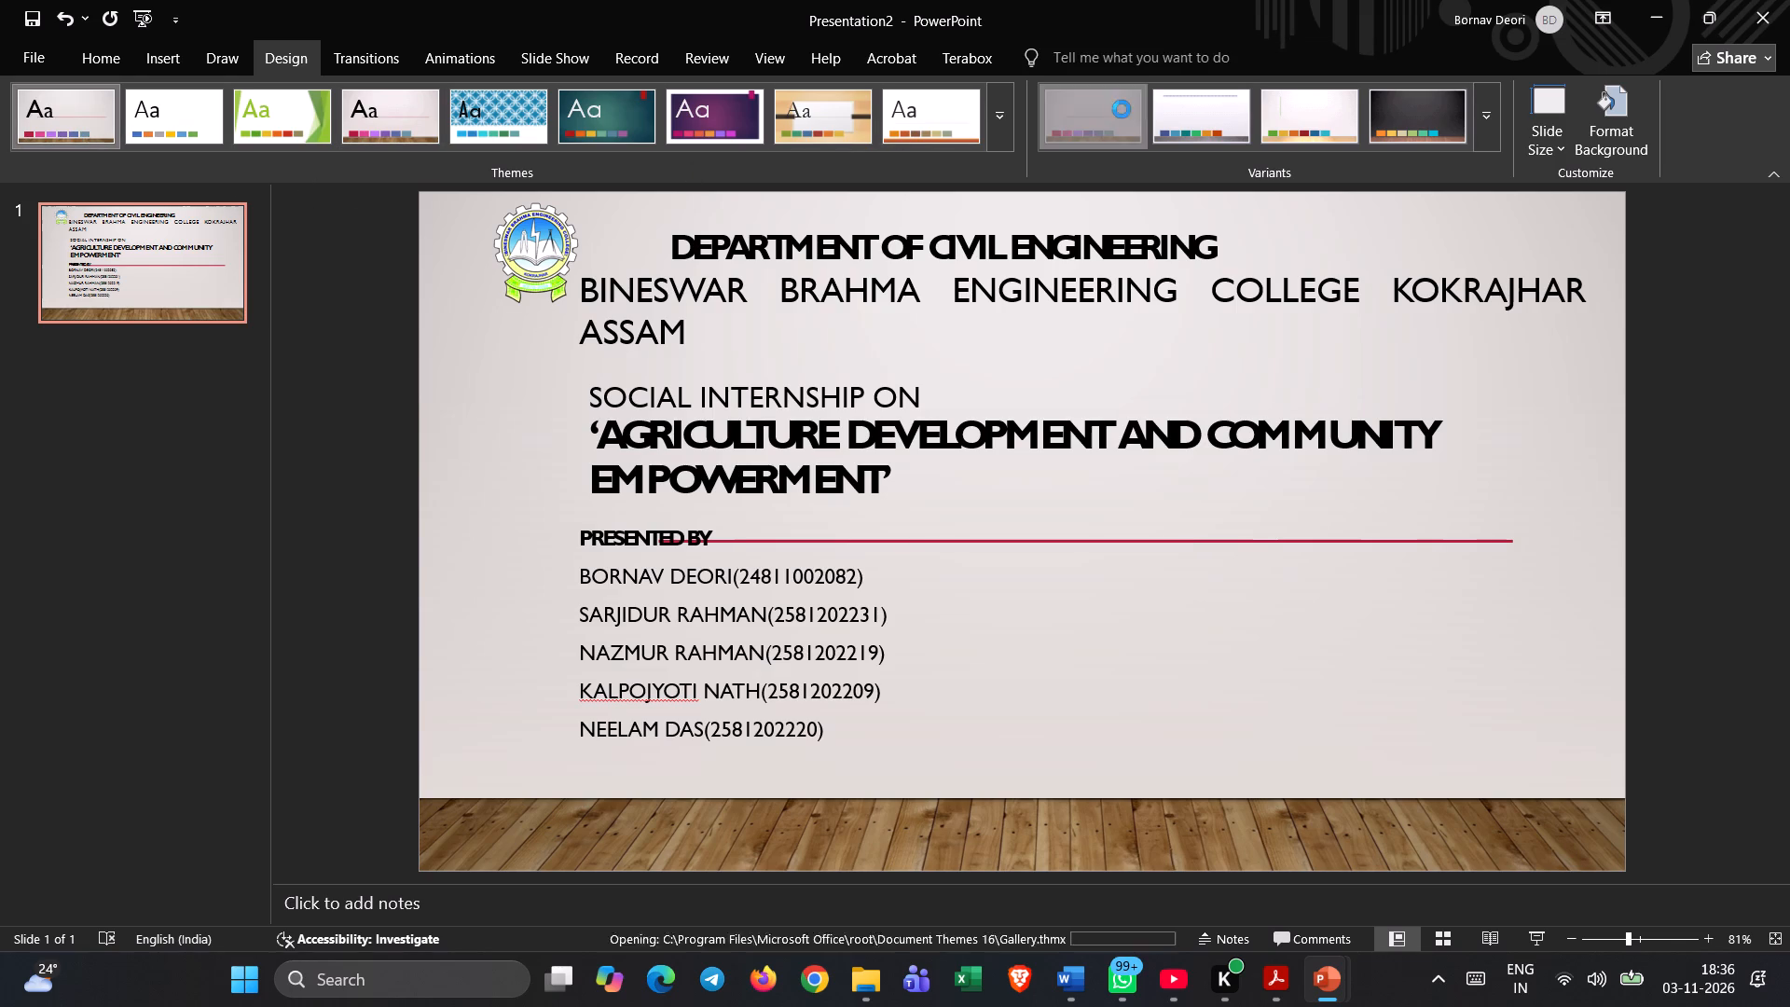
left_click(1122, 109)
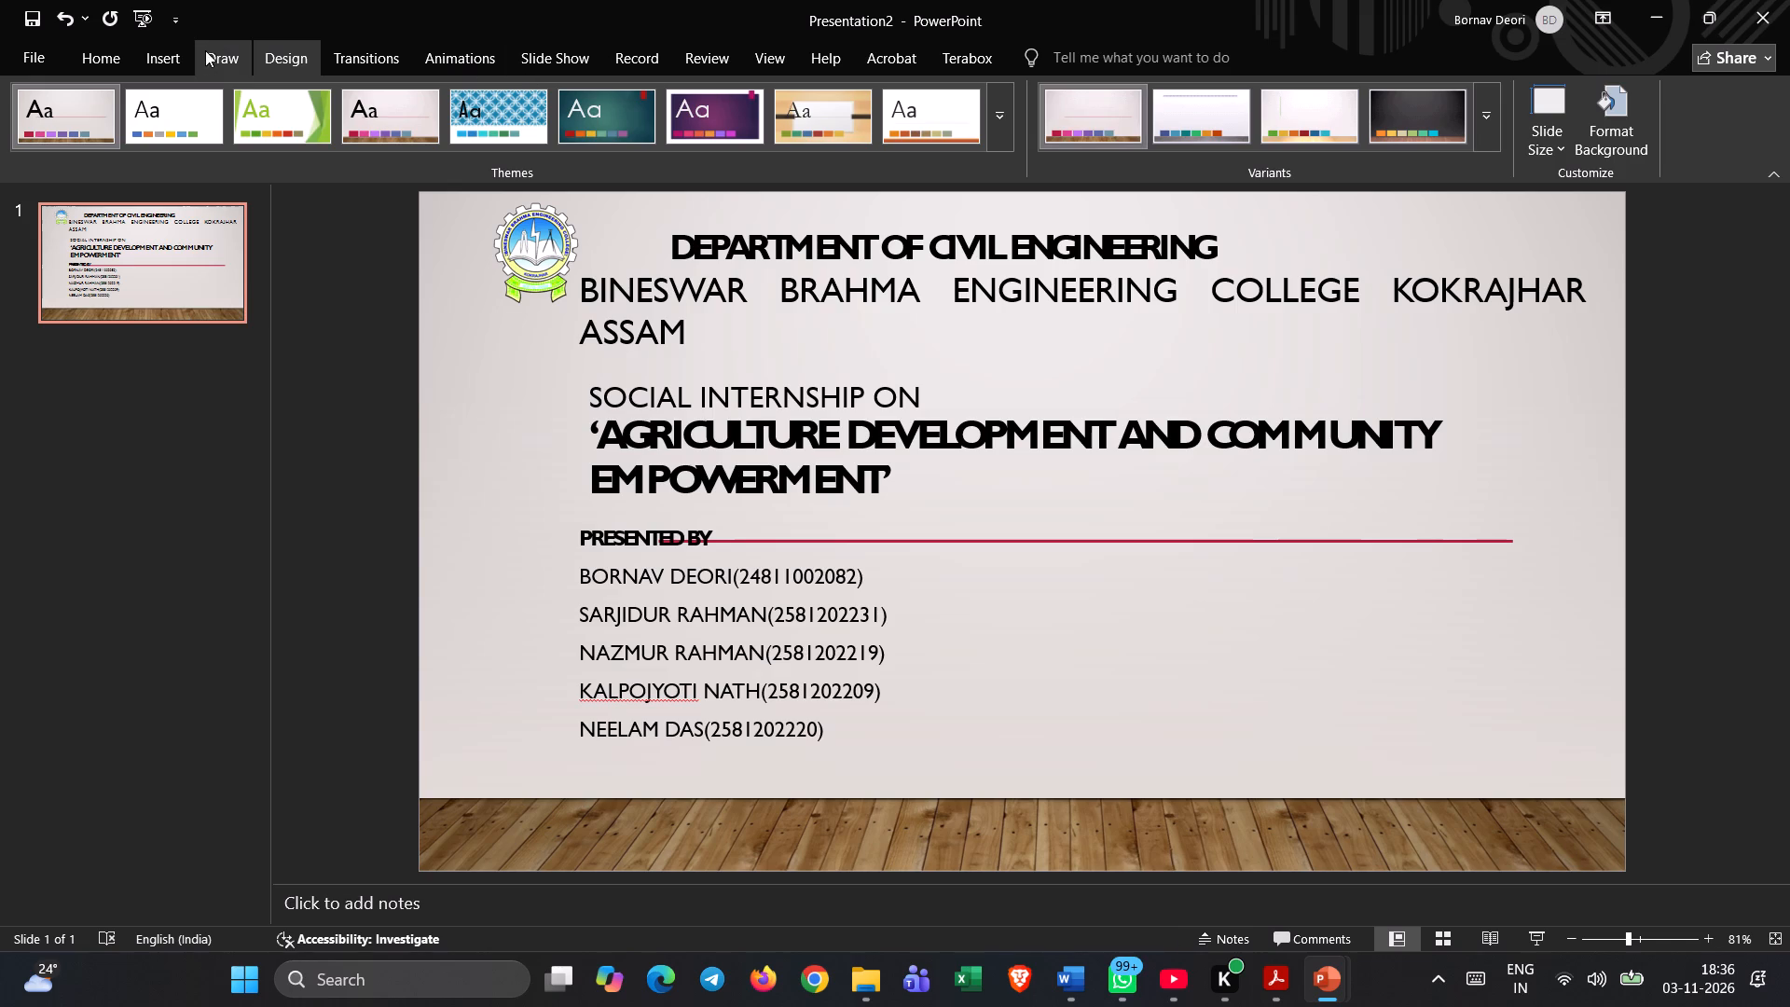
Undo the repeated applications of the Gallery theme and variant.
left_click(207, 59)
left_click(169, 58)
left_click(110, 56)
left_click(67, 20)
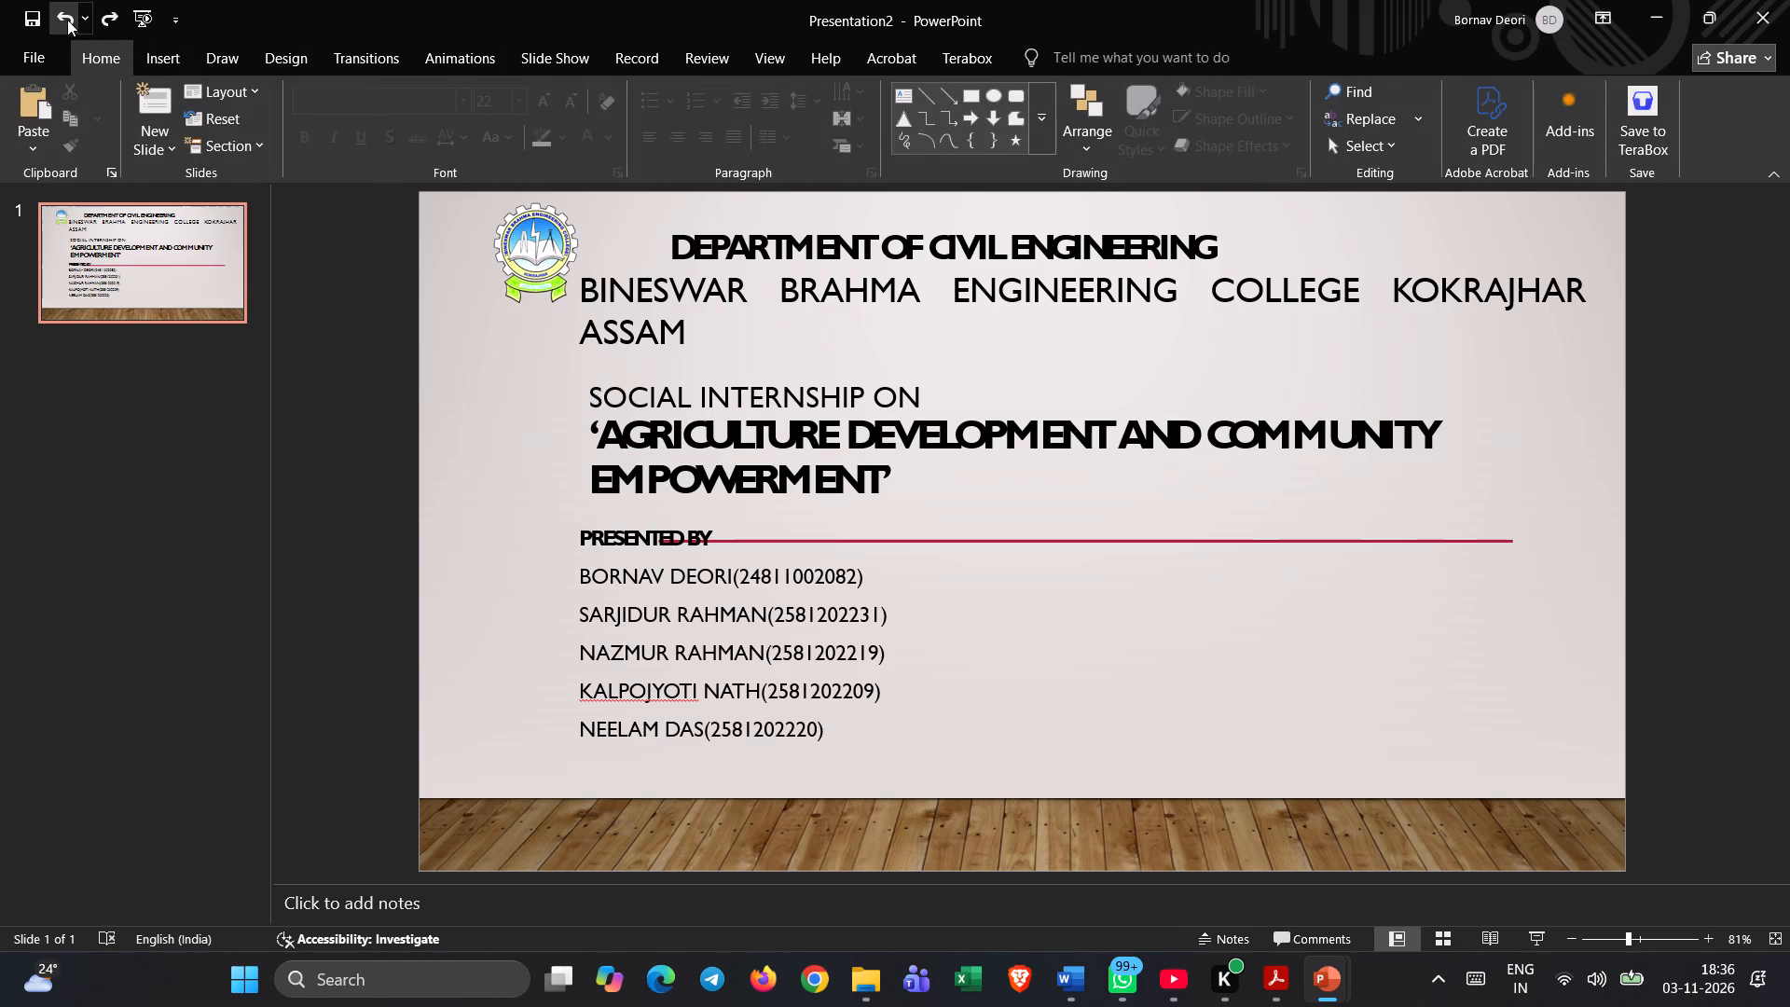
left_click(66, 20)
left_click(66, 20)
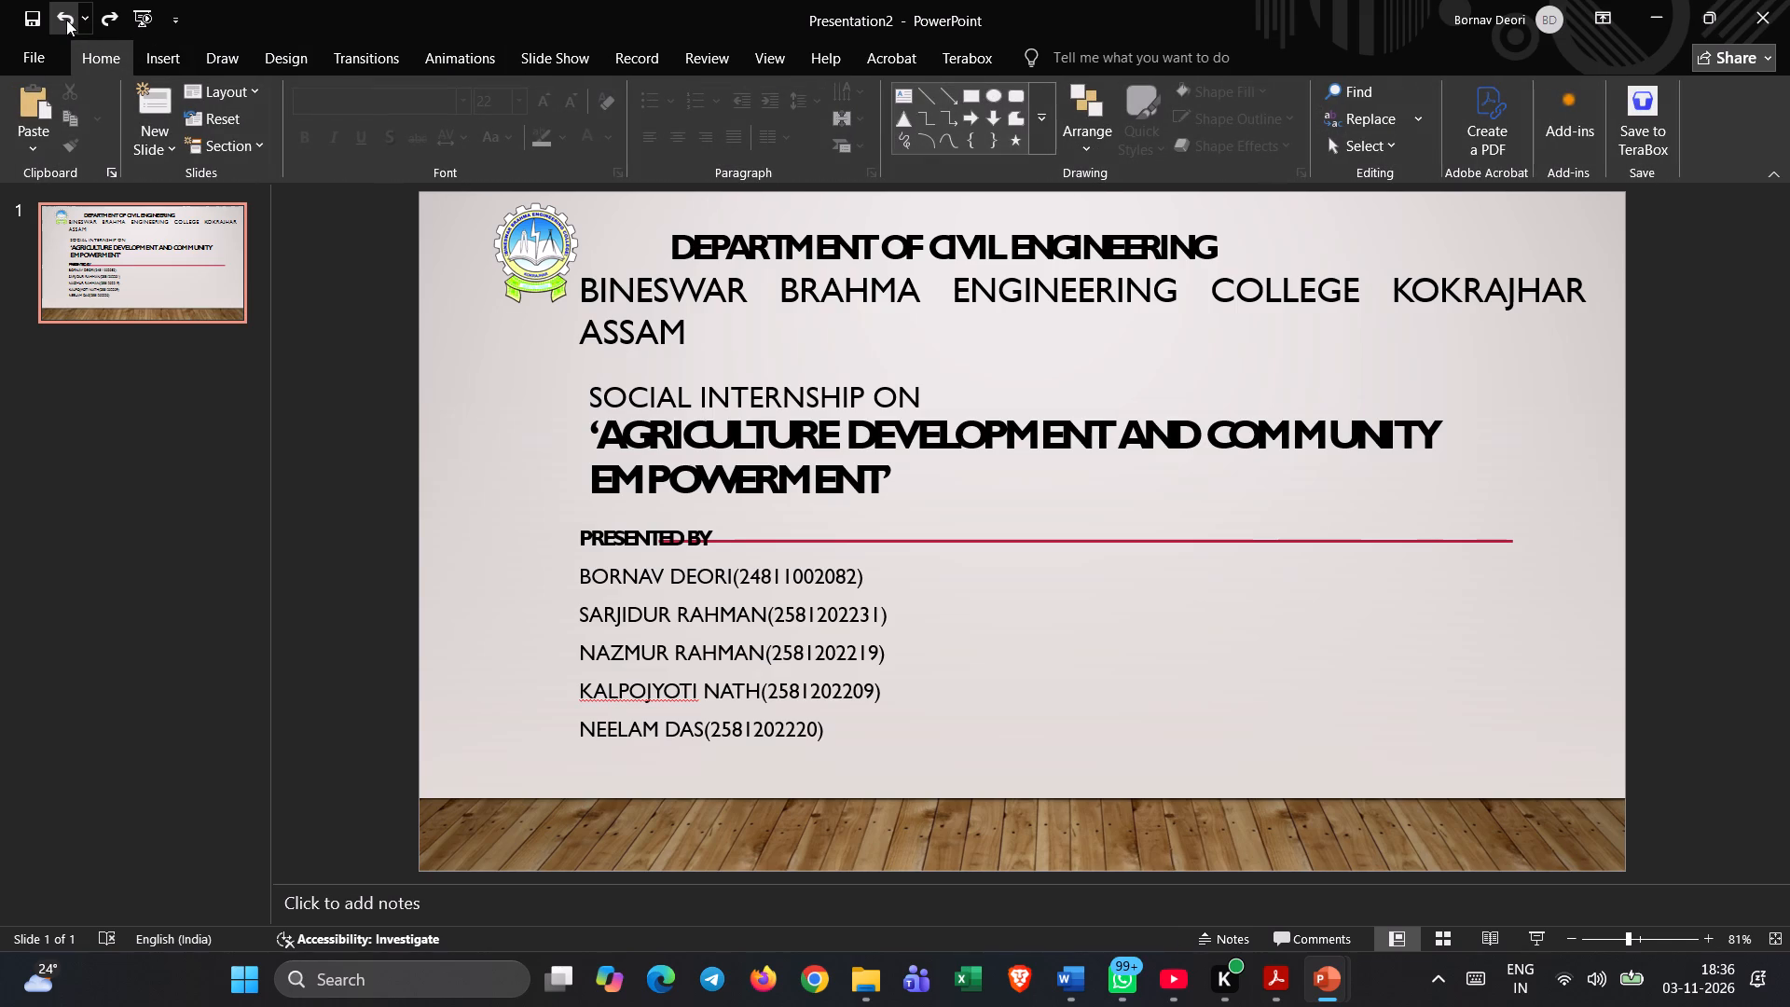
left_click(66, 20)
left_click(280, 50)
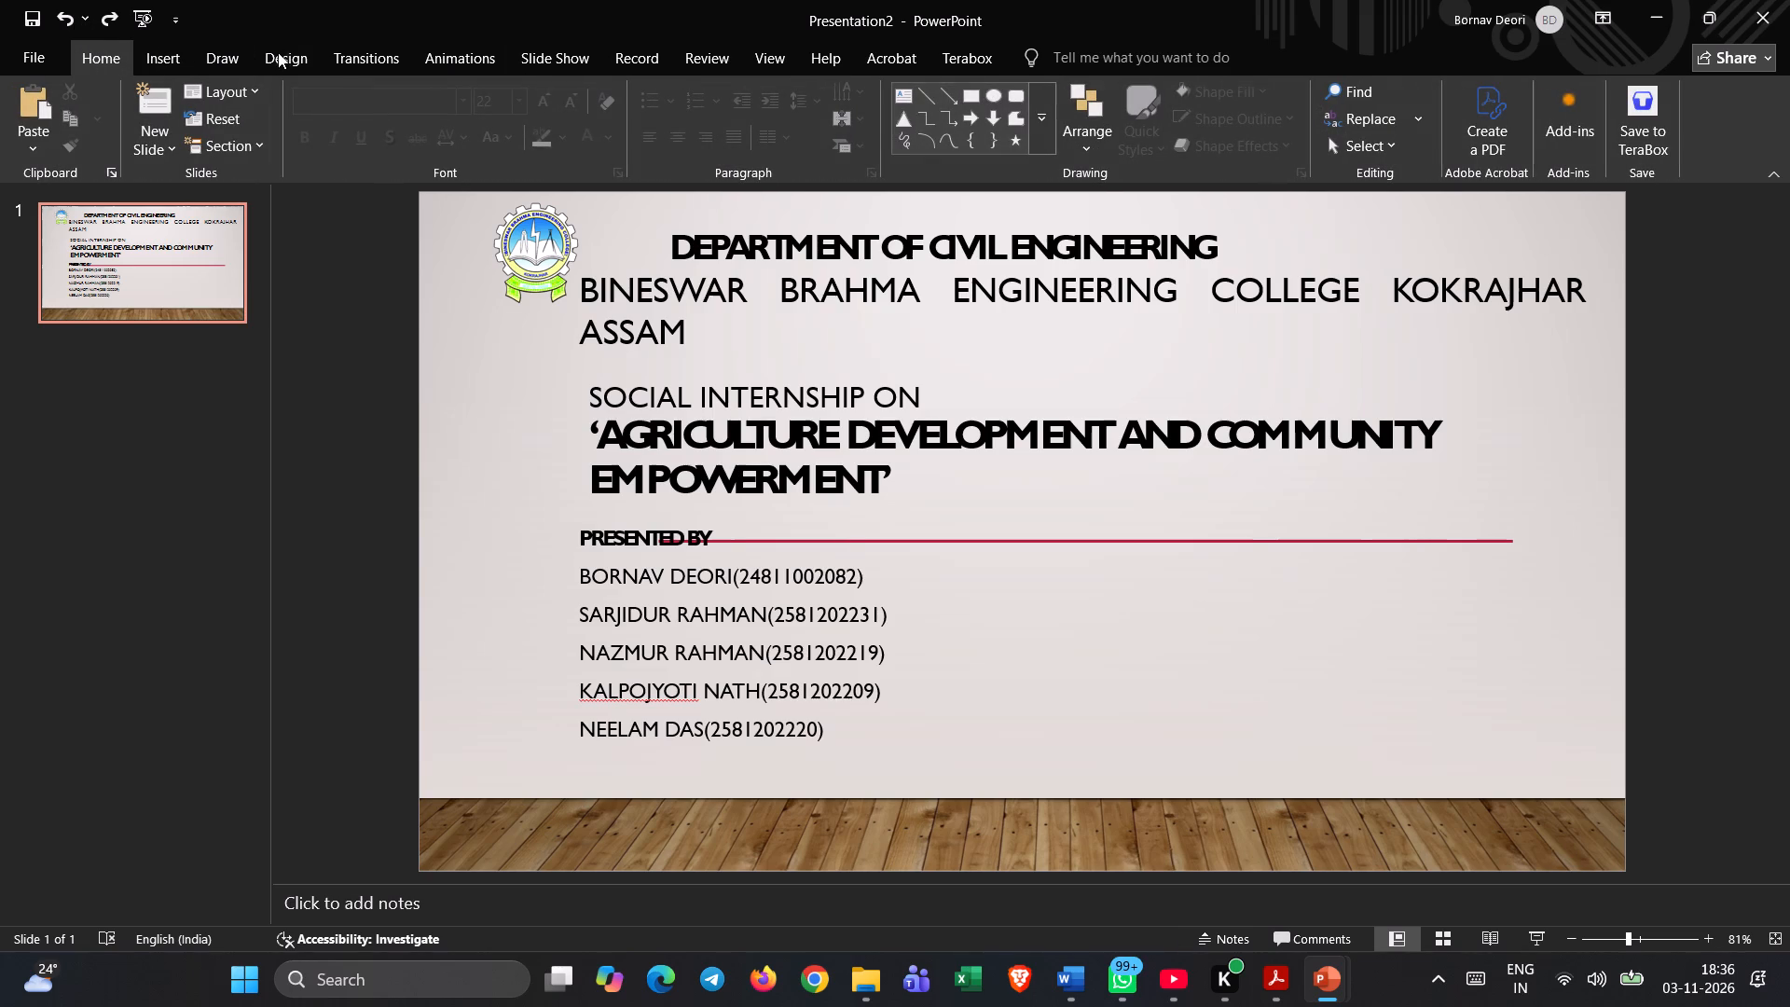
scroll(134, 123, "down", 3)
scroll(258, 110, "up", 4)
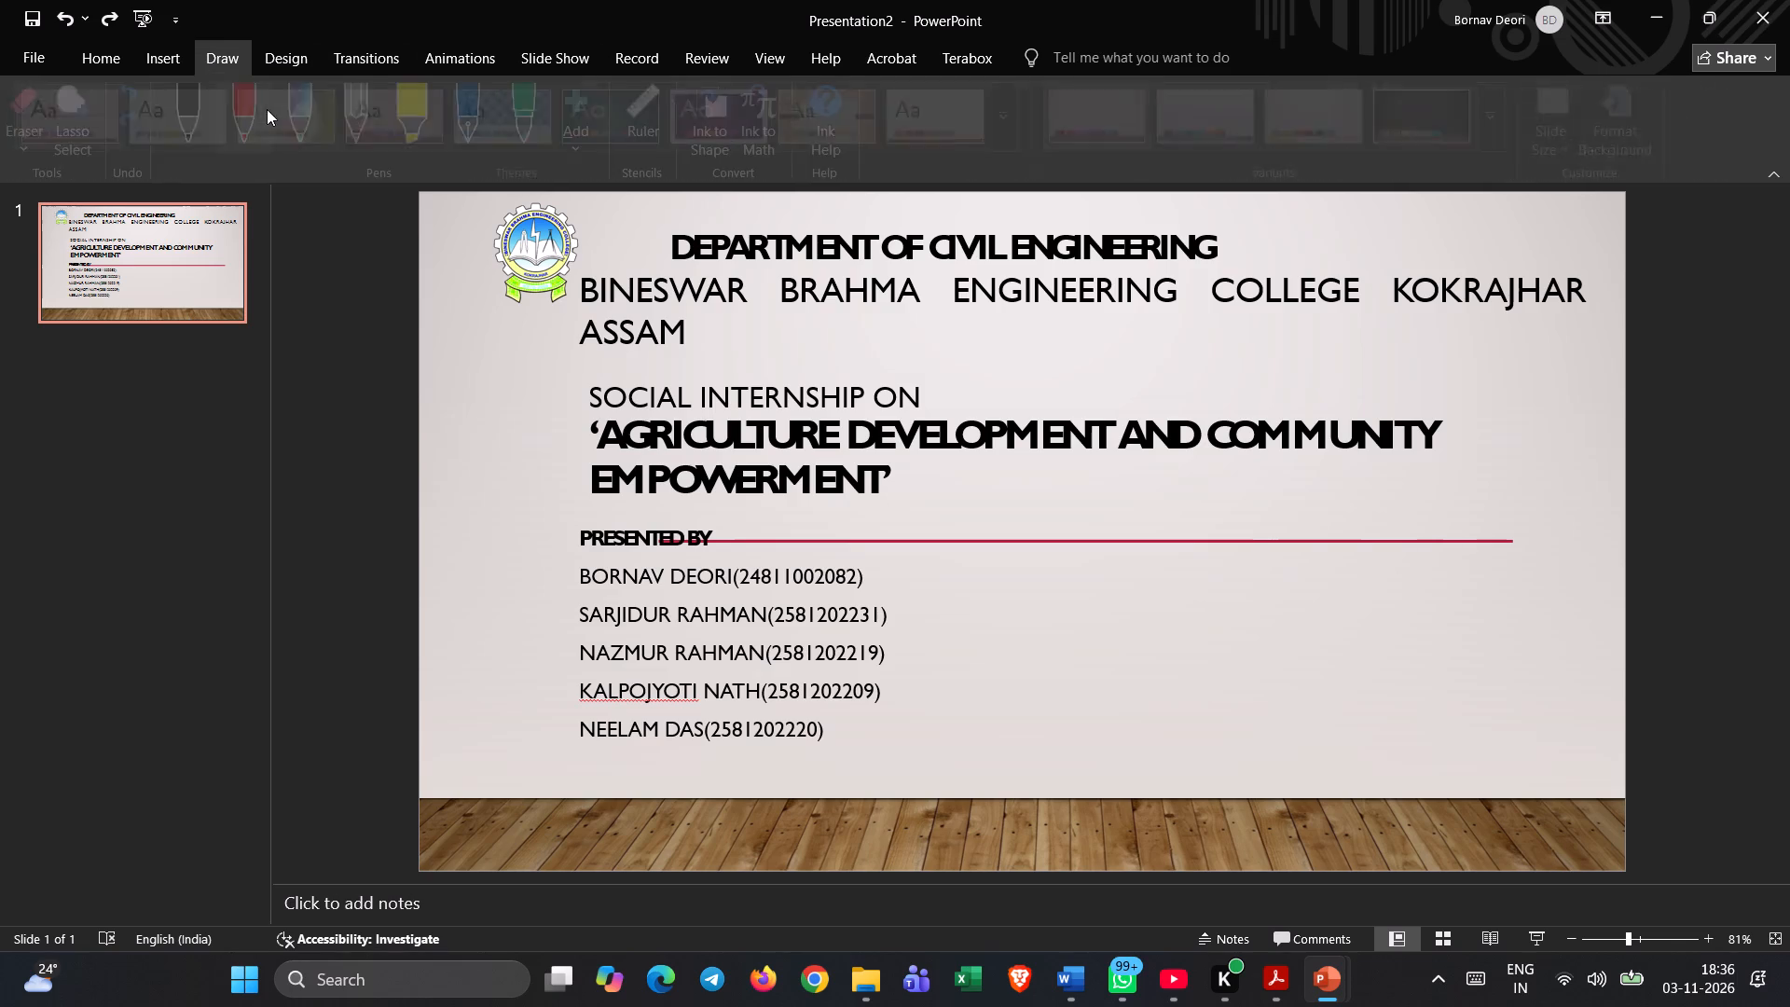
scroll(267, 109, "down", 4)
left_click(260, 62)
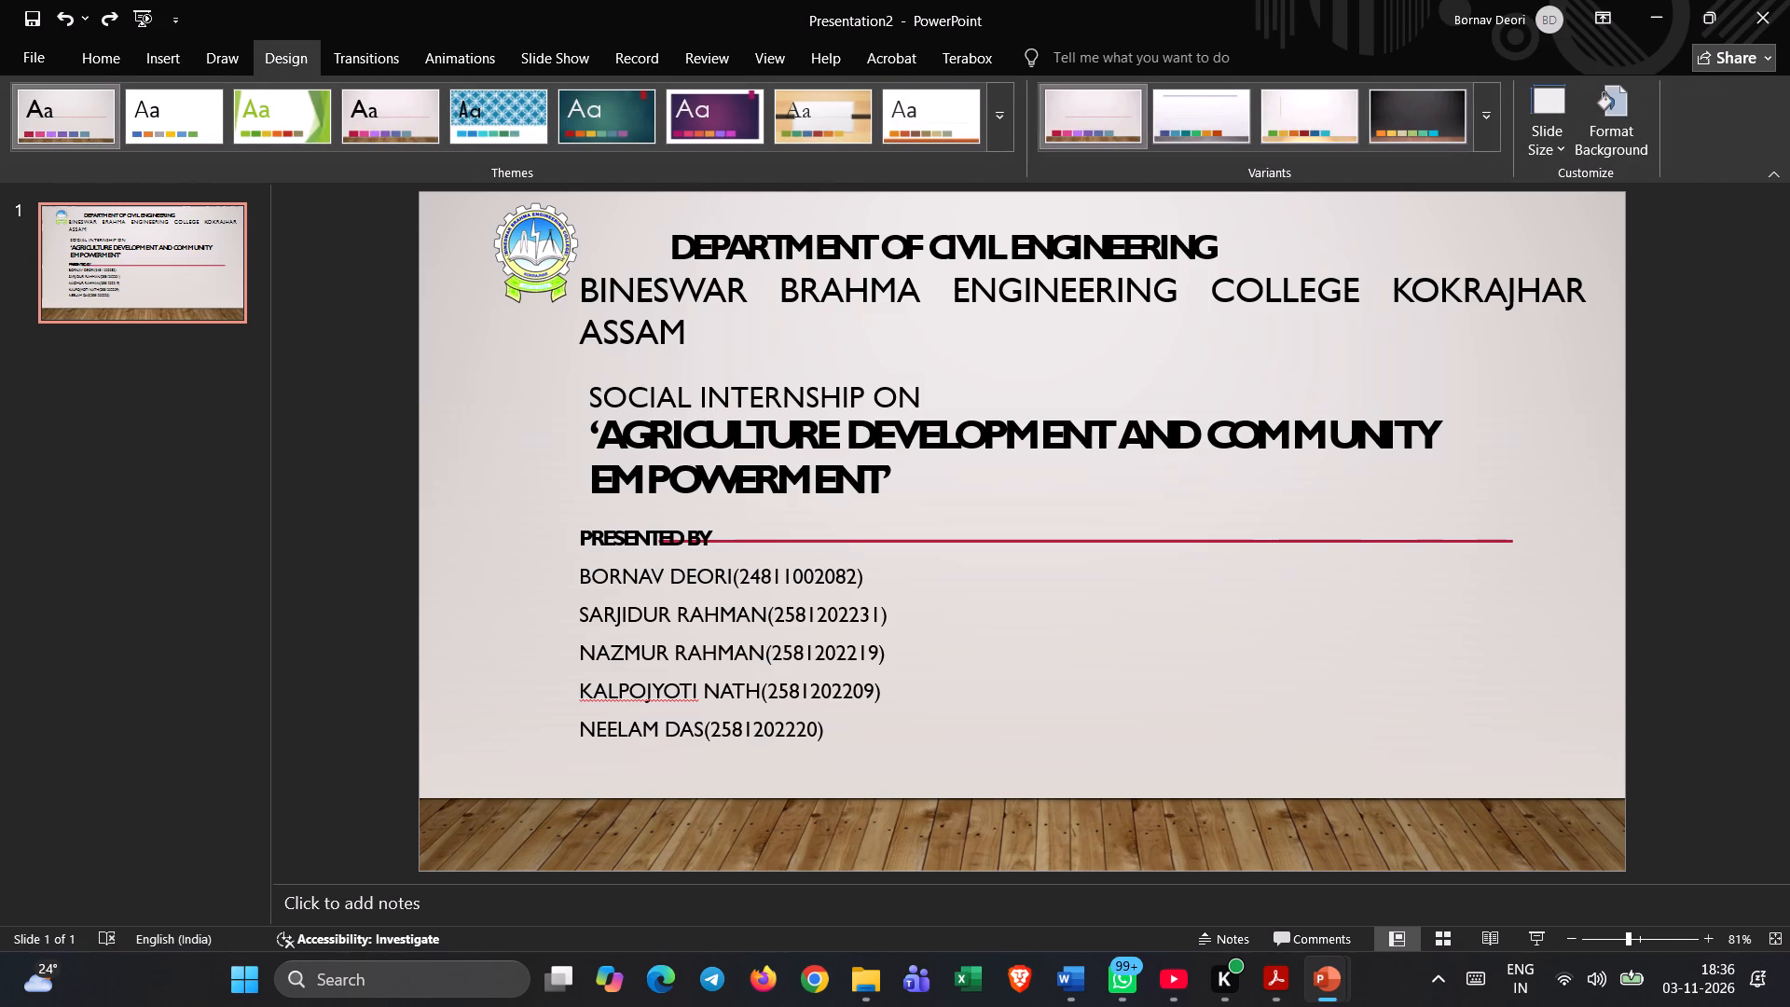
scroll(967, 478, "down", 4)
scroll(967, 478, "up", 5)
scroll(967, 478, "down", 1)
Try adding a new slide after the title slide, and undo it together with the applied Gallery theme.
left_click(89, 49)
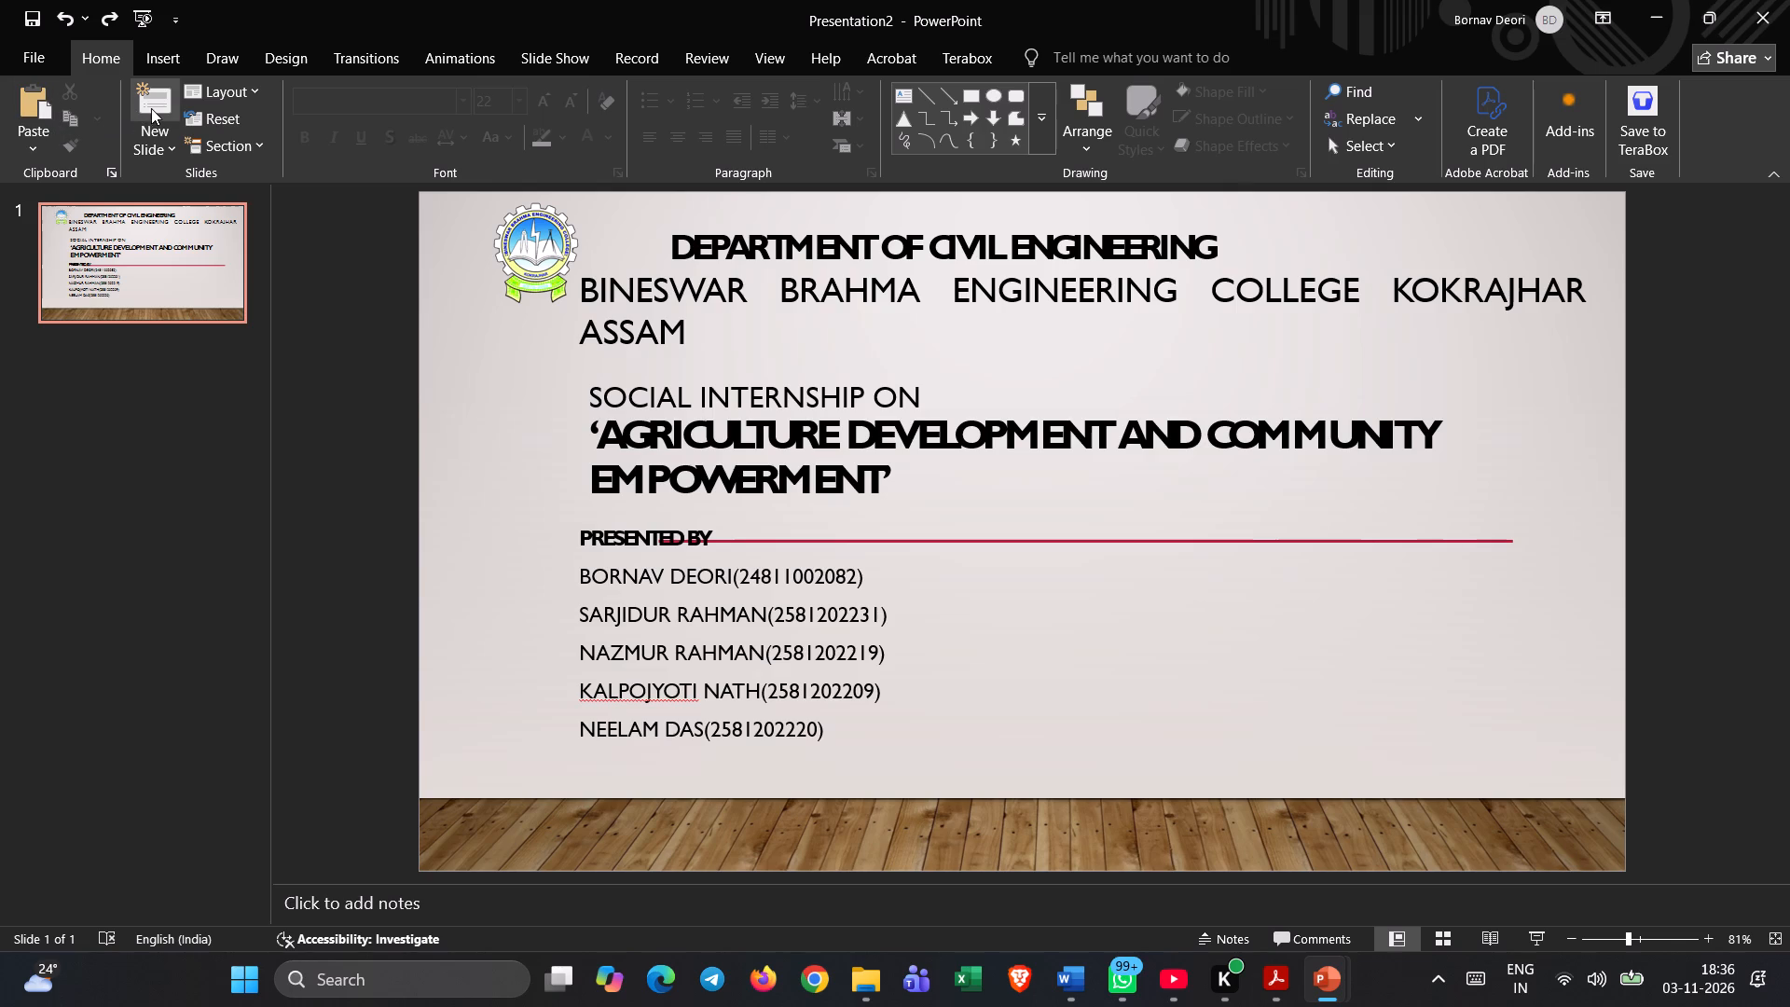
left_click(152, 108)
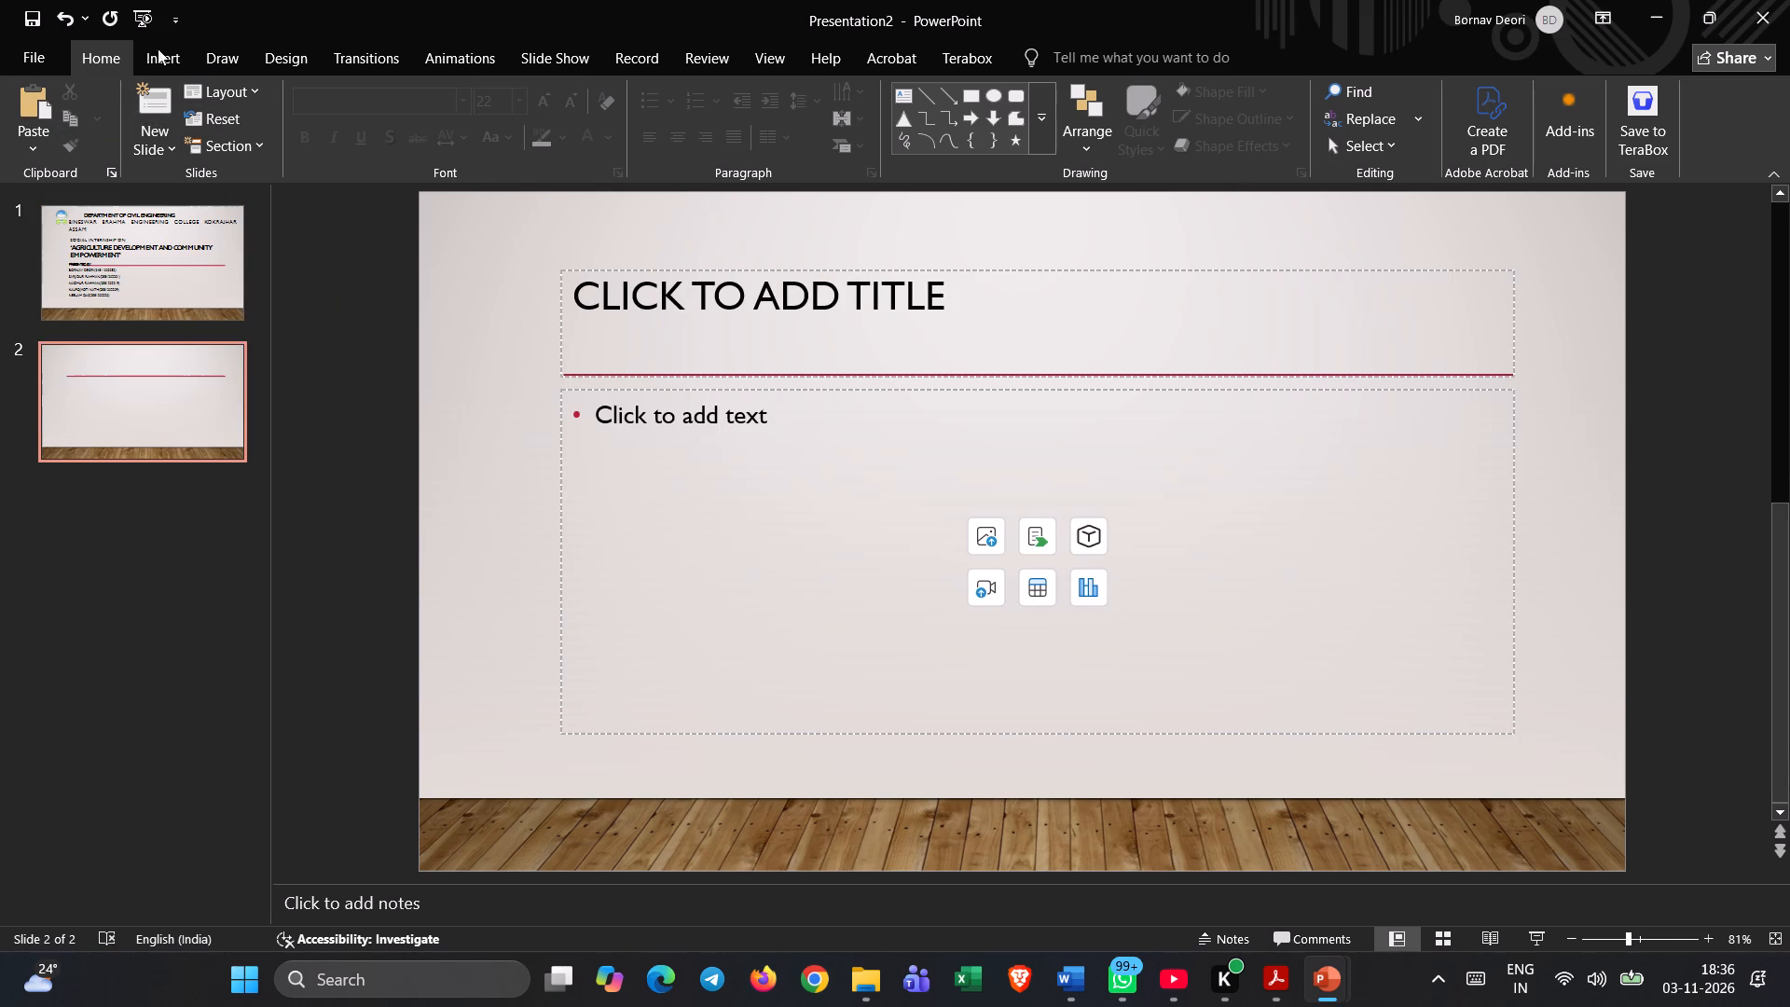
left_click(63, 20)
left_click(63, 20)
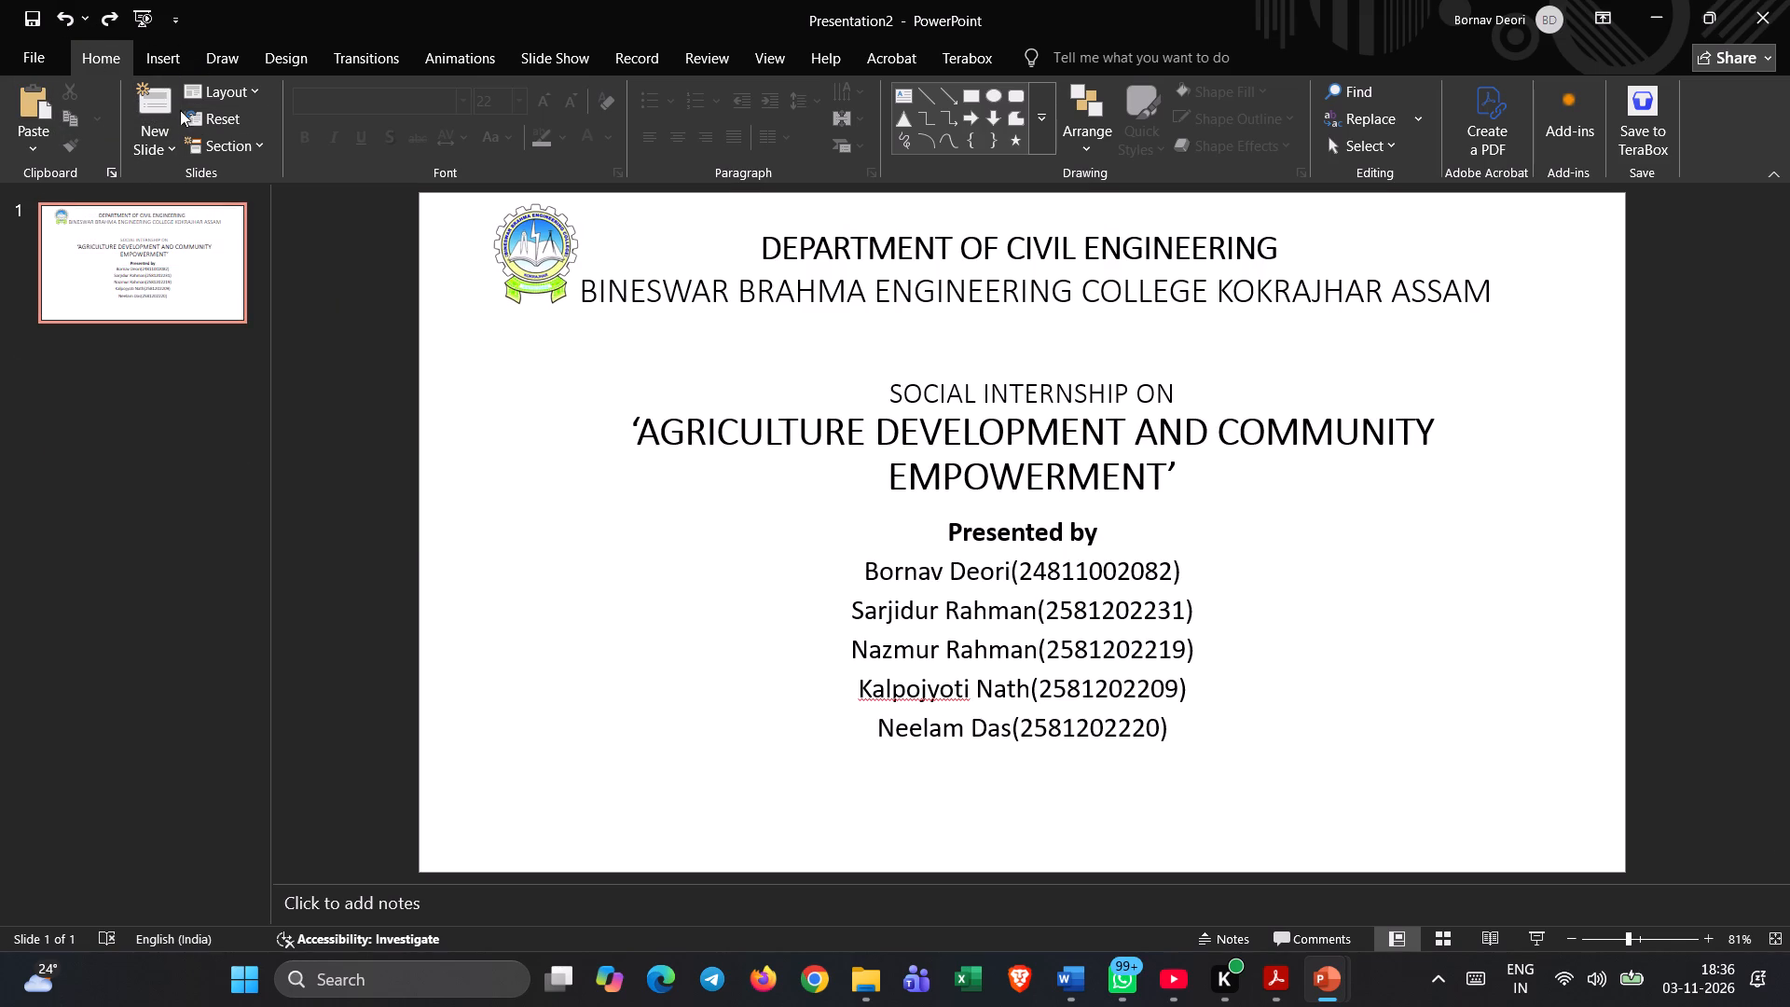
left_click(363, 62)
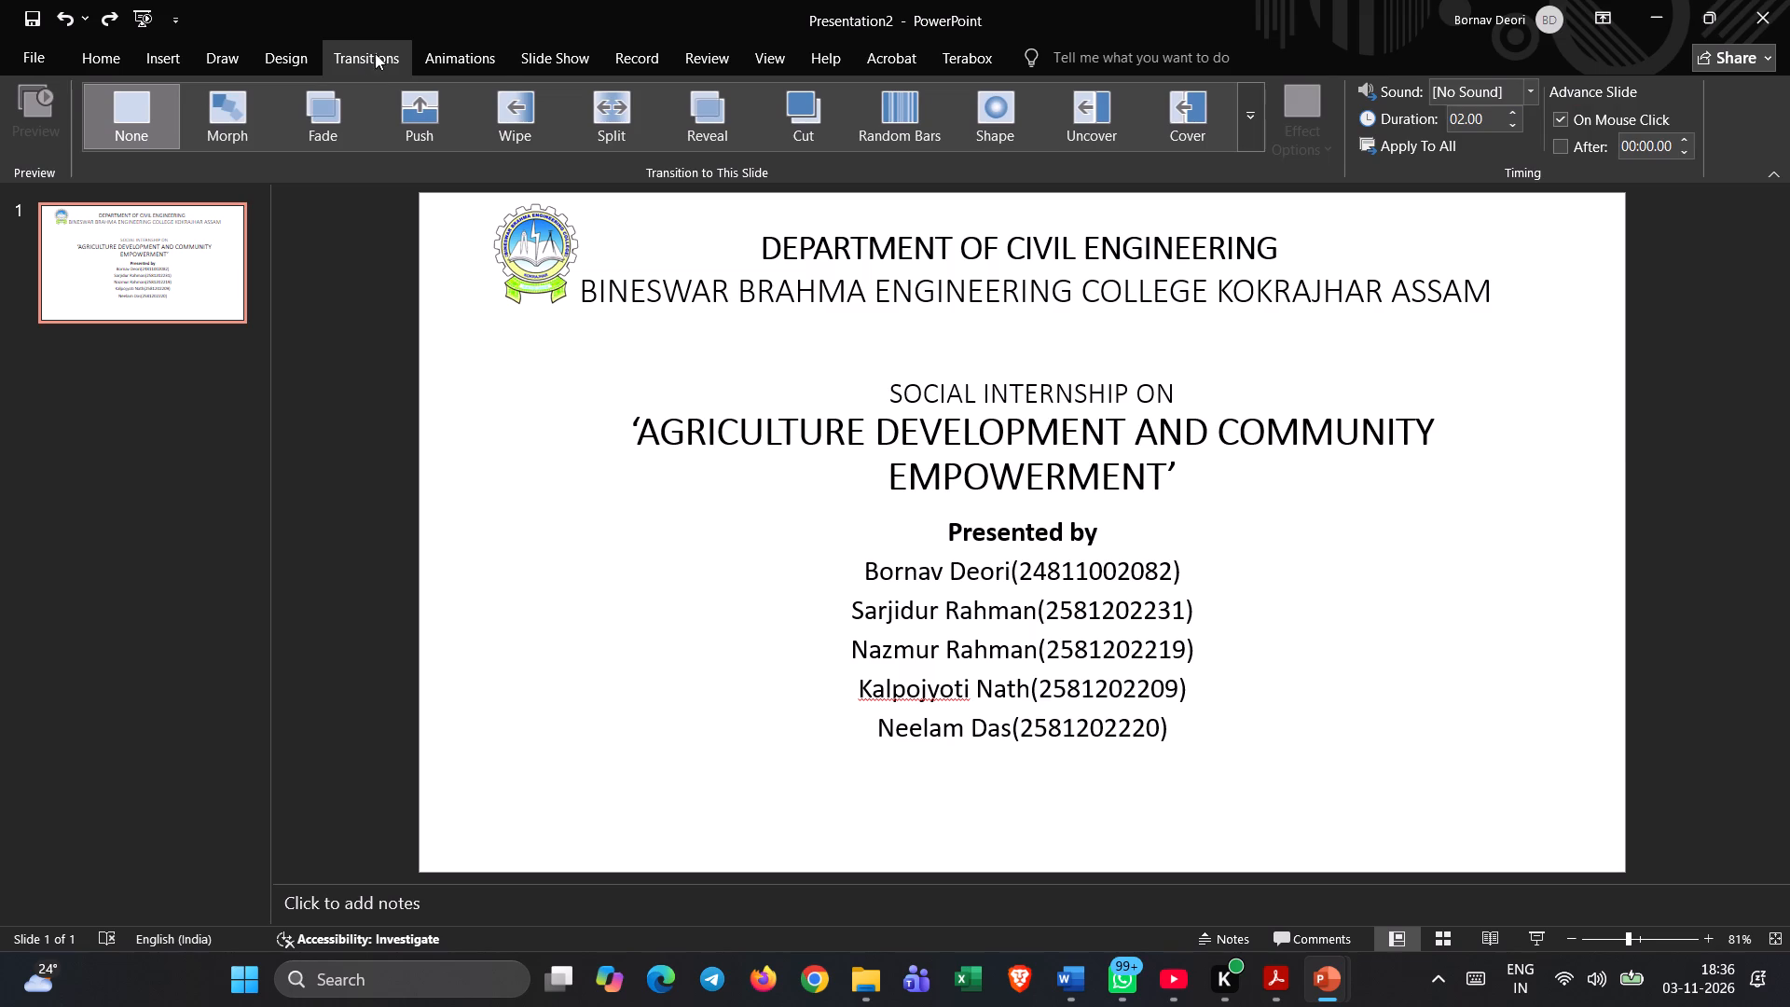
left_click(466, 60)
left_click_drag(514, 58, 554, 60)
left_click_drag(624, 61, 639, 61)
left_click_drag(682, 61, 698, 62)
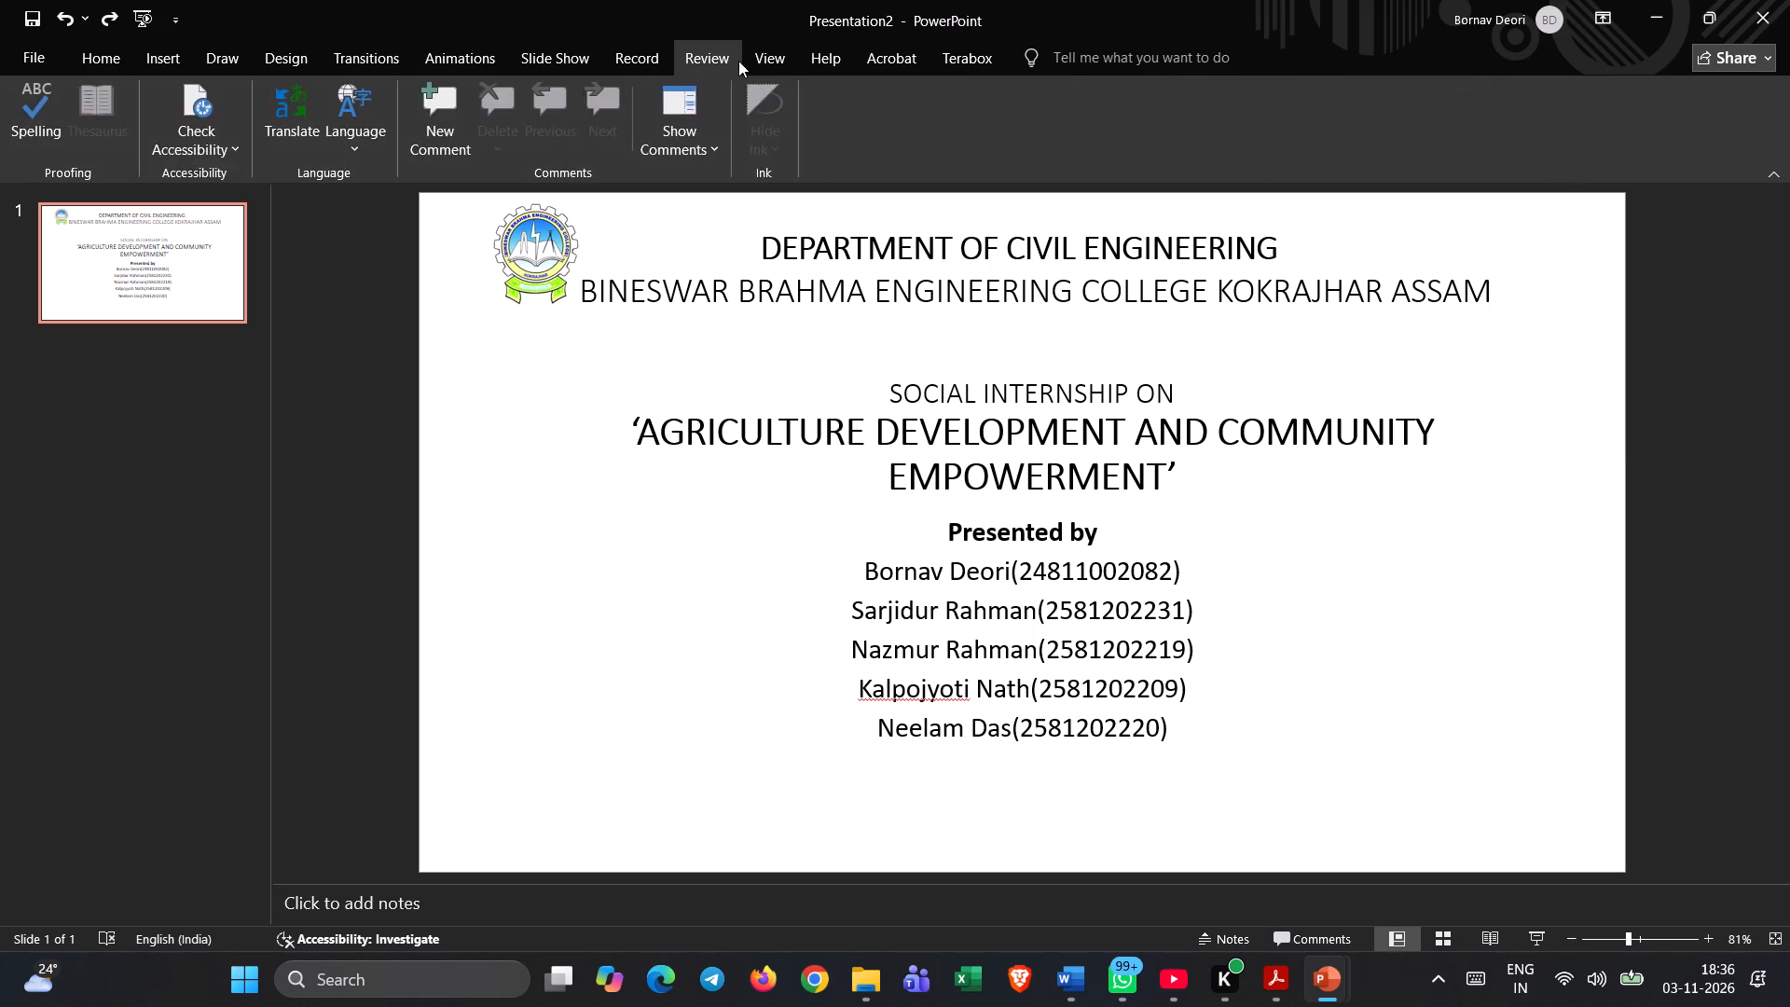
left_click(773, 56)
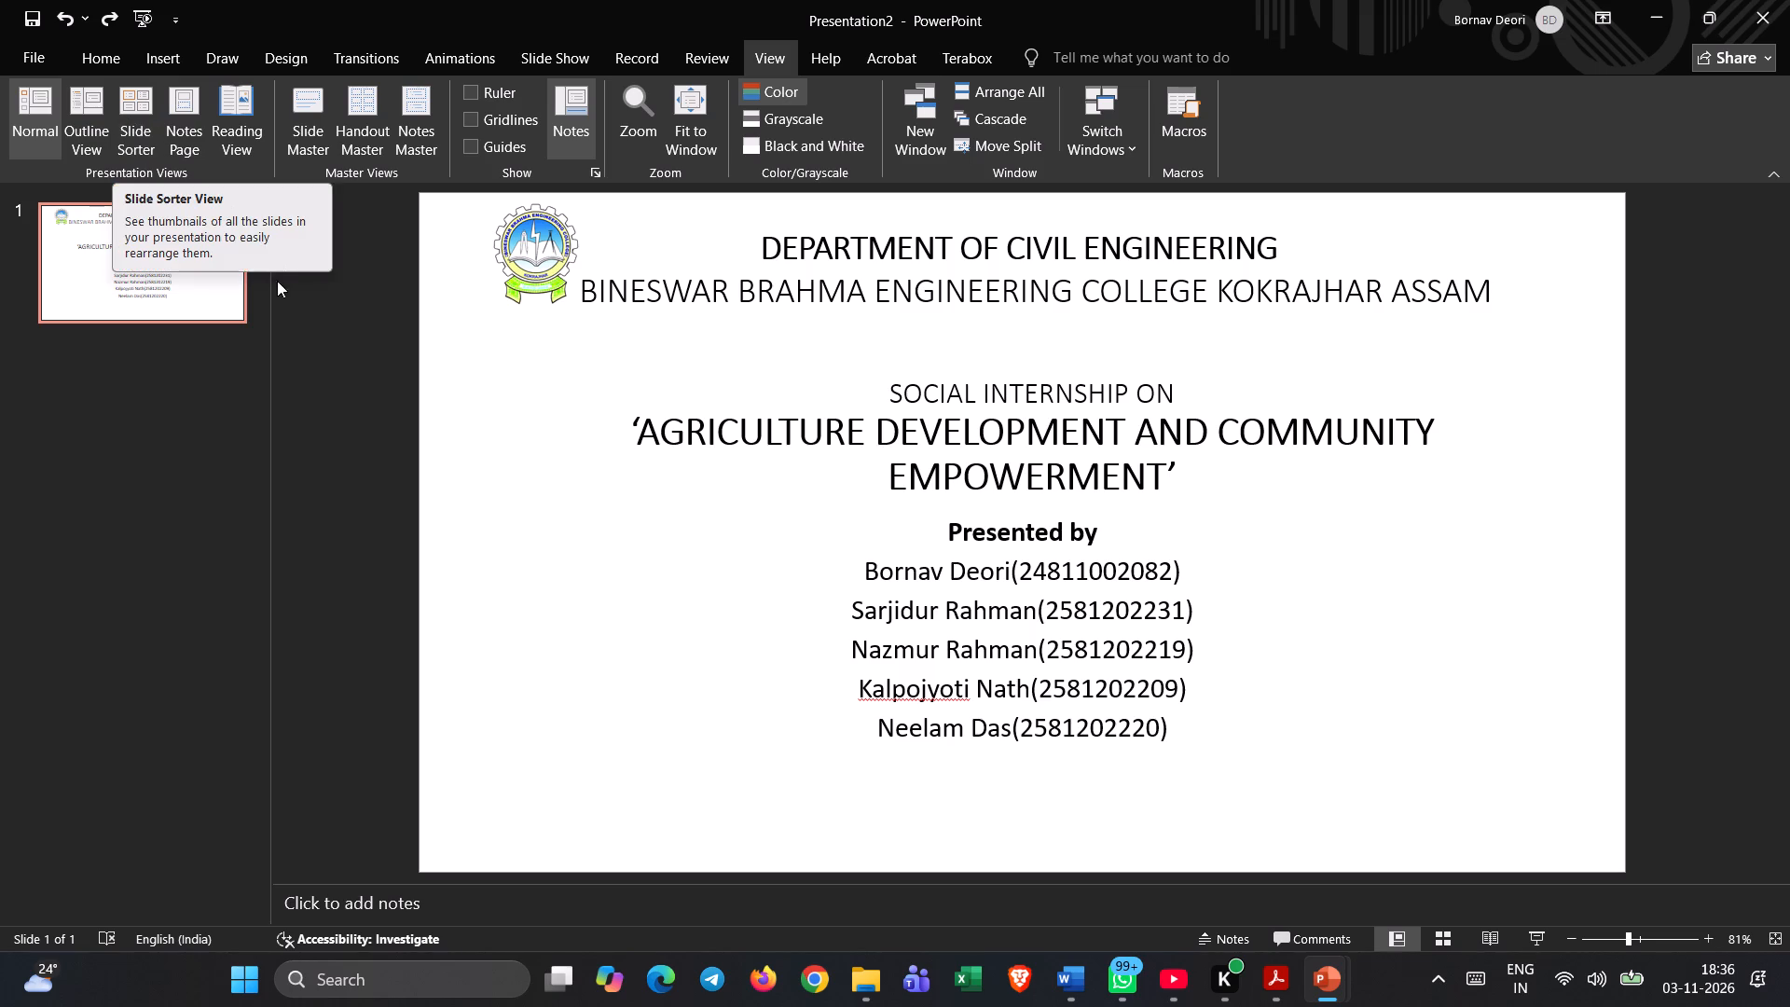
Have the spelling checker ignore all occurrences of the fourth presenter's first name.
right_click(915, 692)
left_click(985, 821)
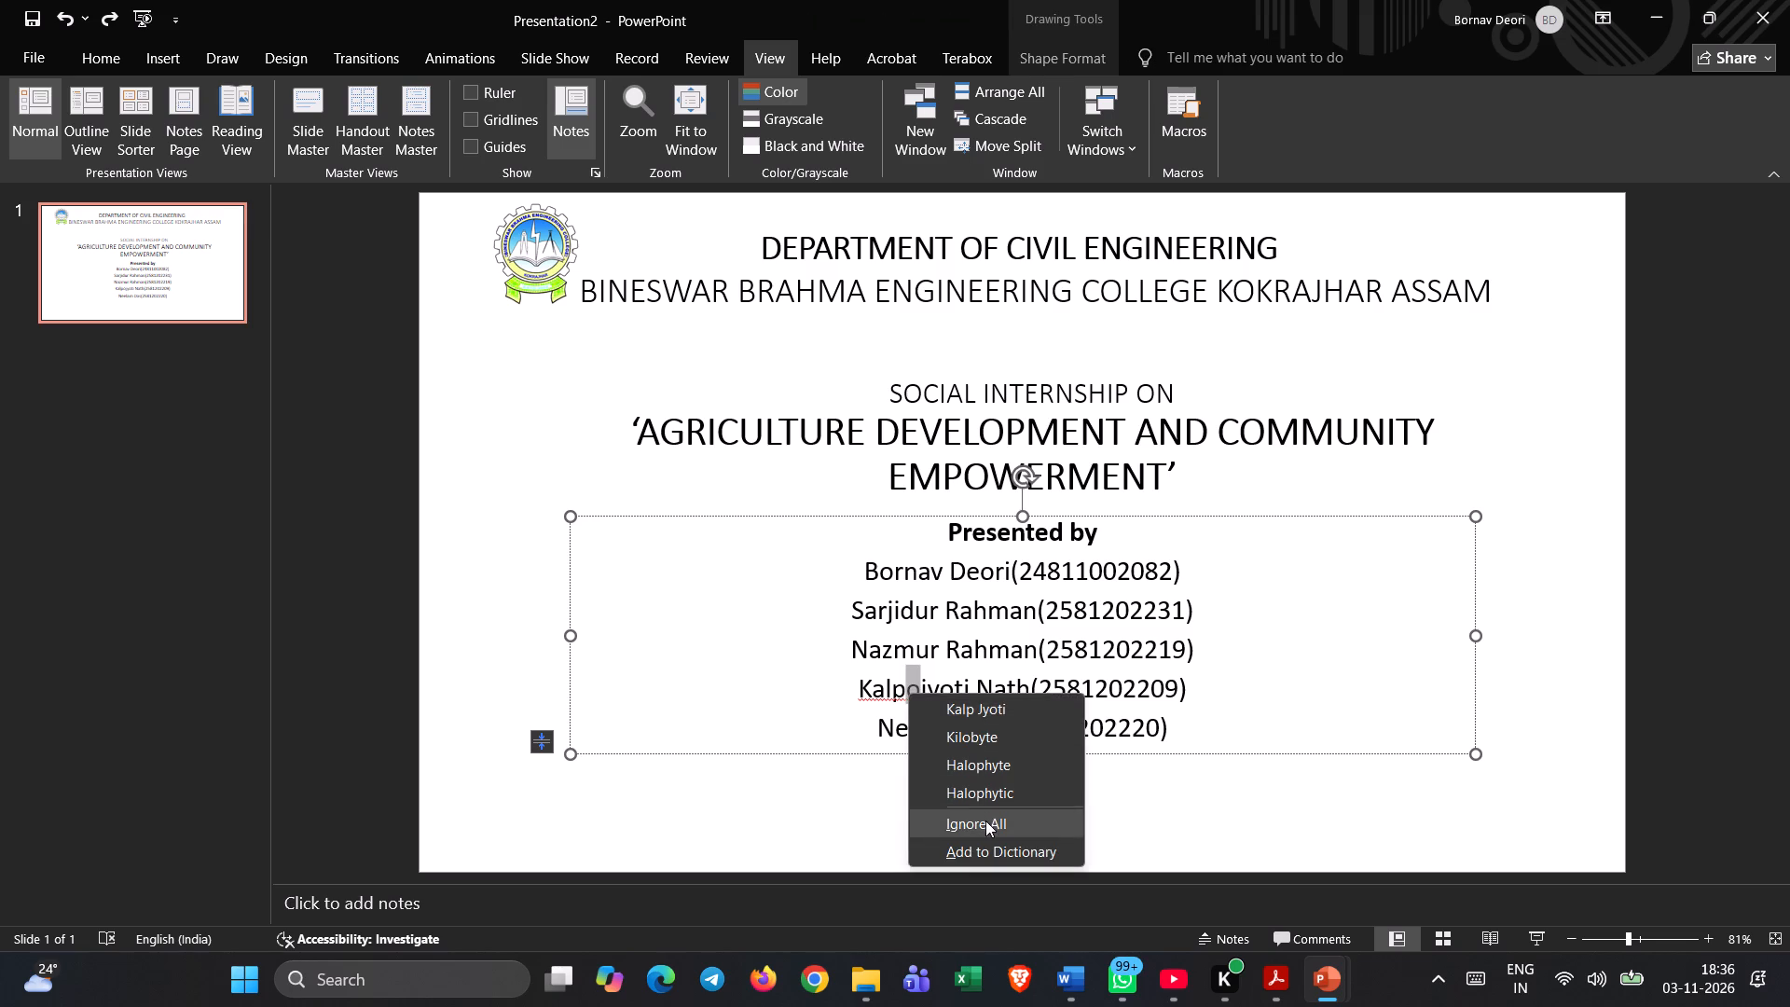
right_click(932, 700)
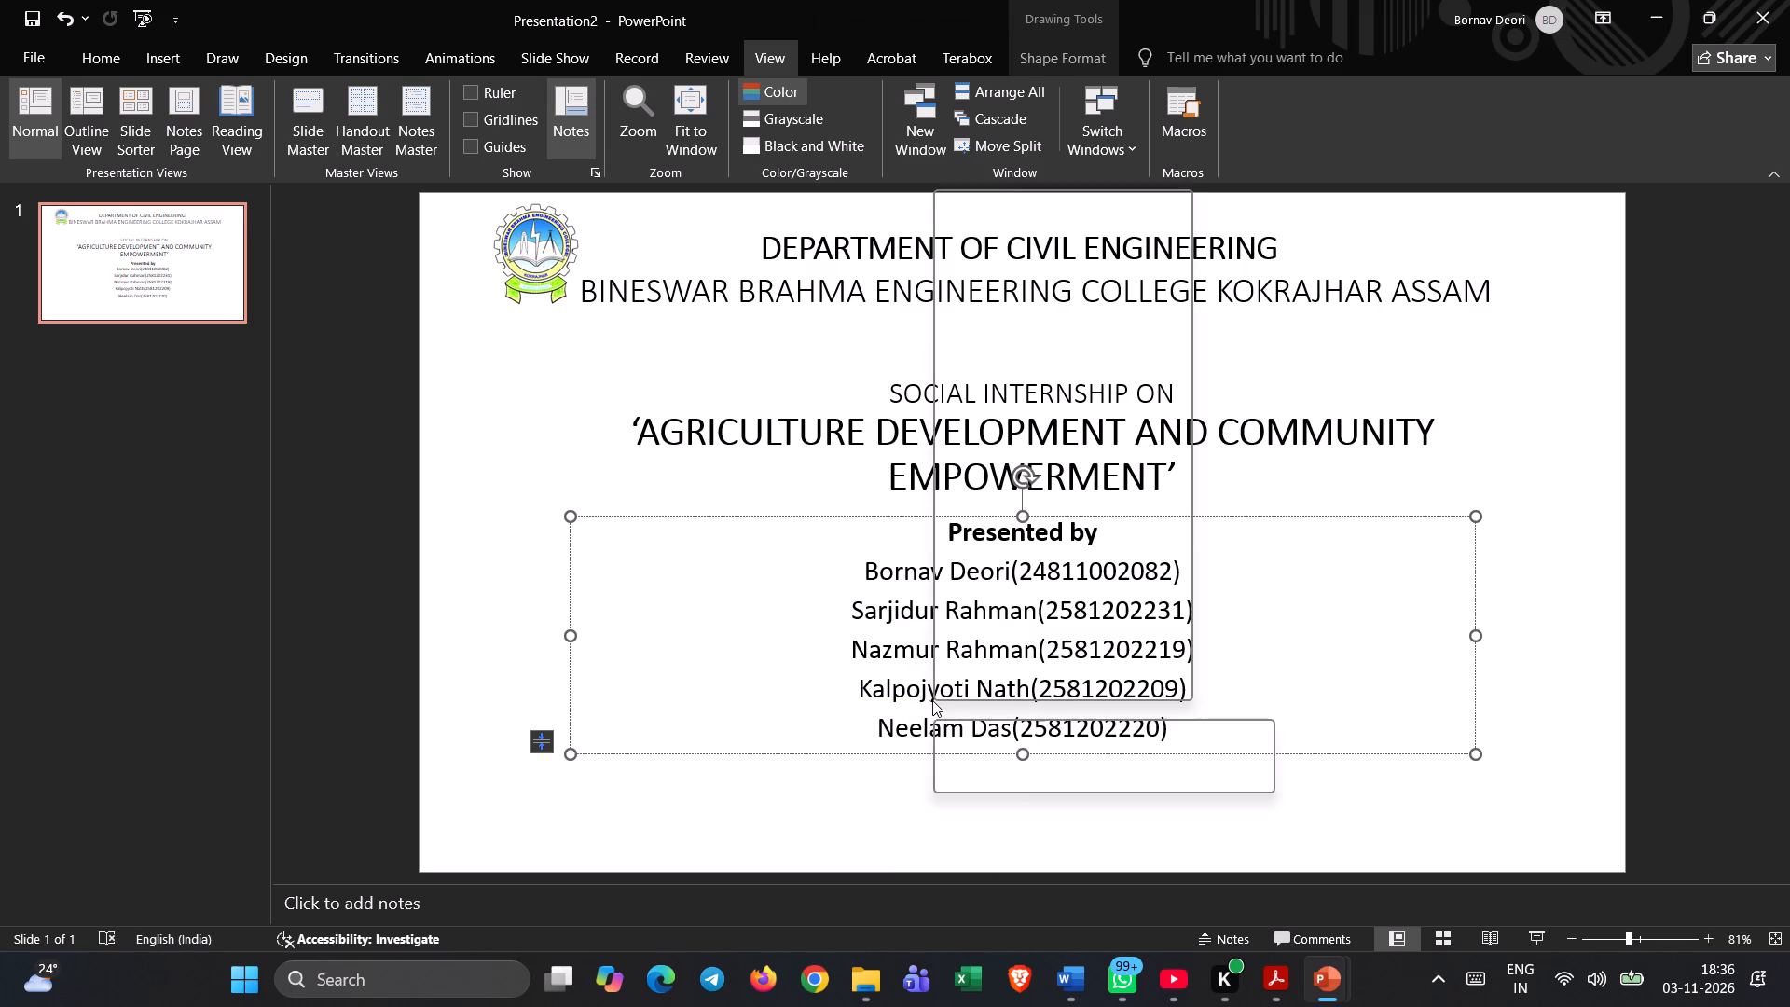
left_click(896, 703)
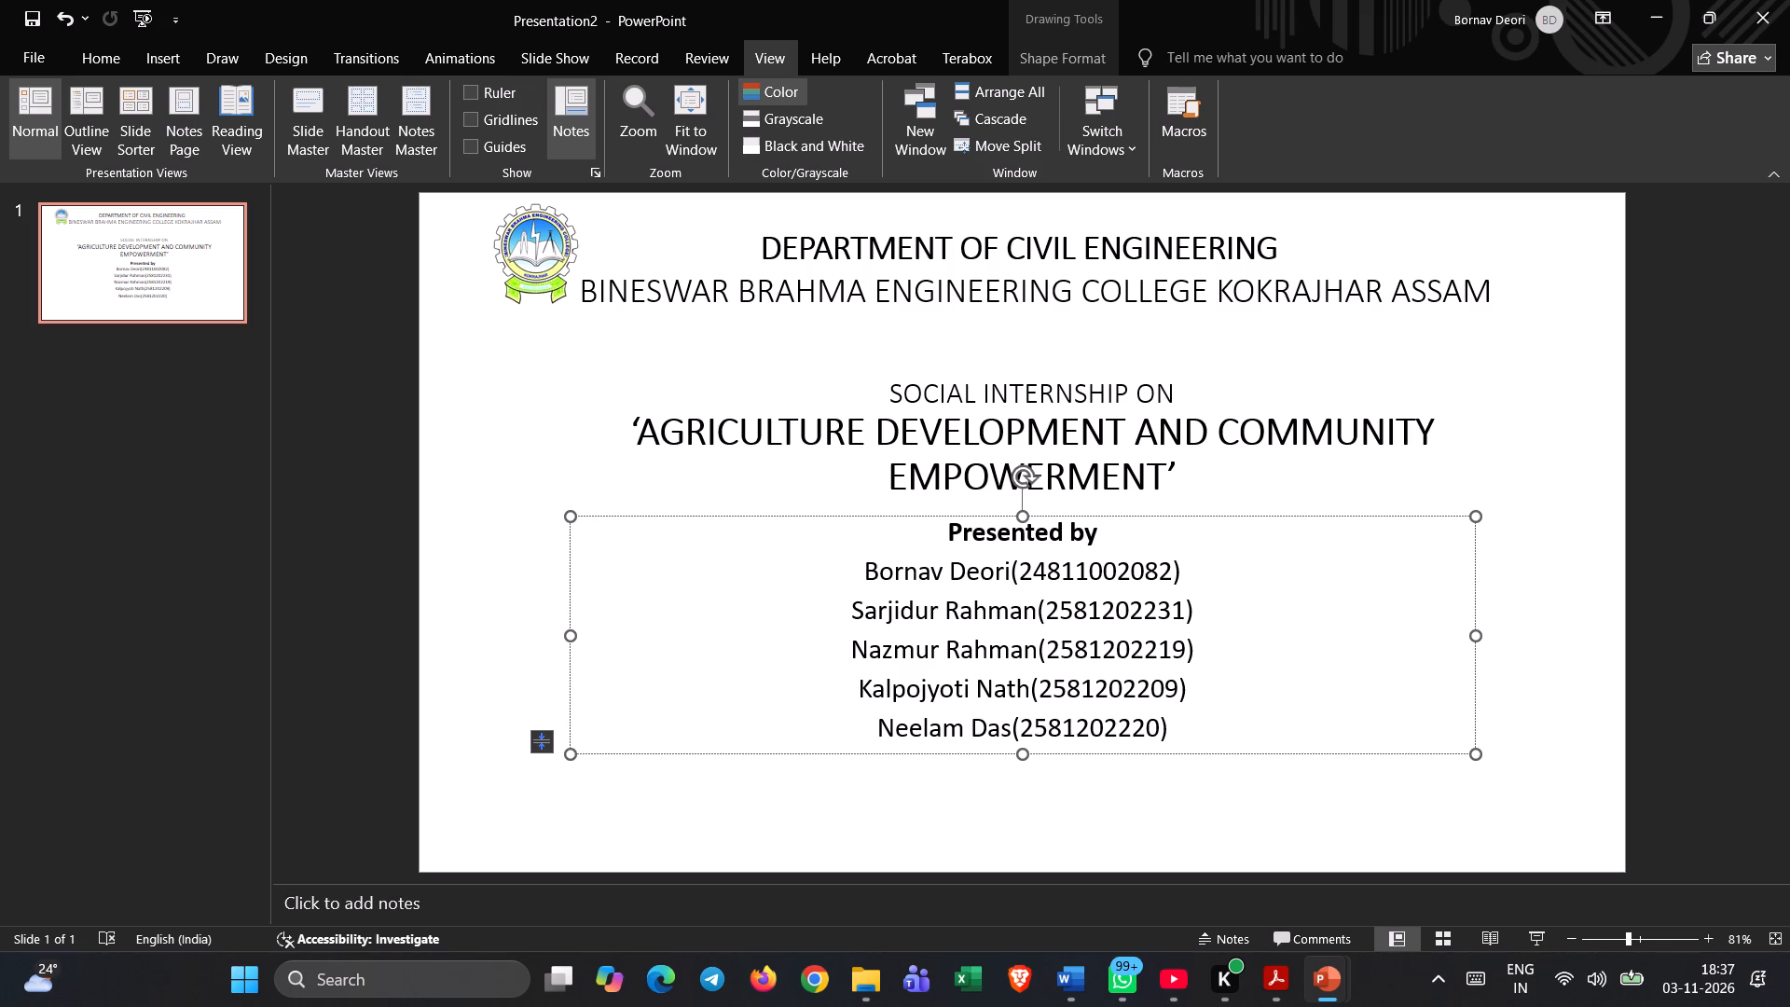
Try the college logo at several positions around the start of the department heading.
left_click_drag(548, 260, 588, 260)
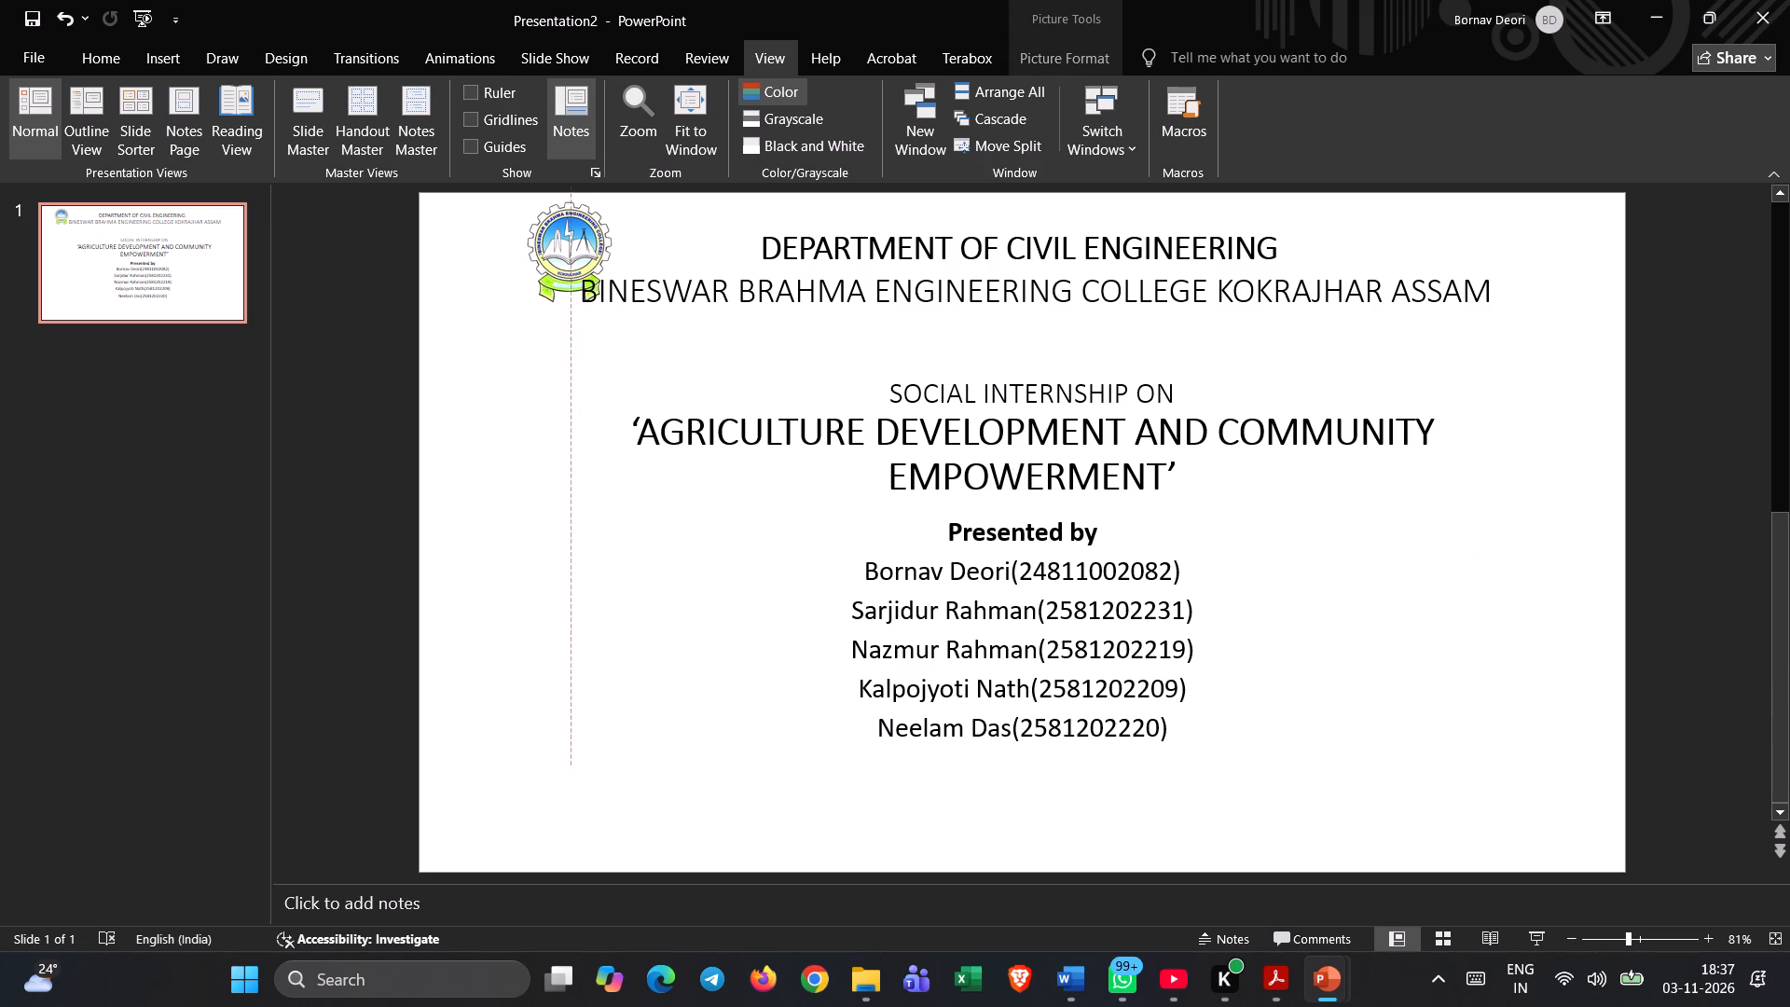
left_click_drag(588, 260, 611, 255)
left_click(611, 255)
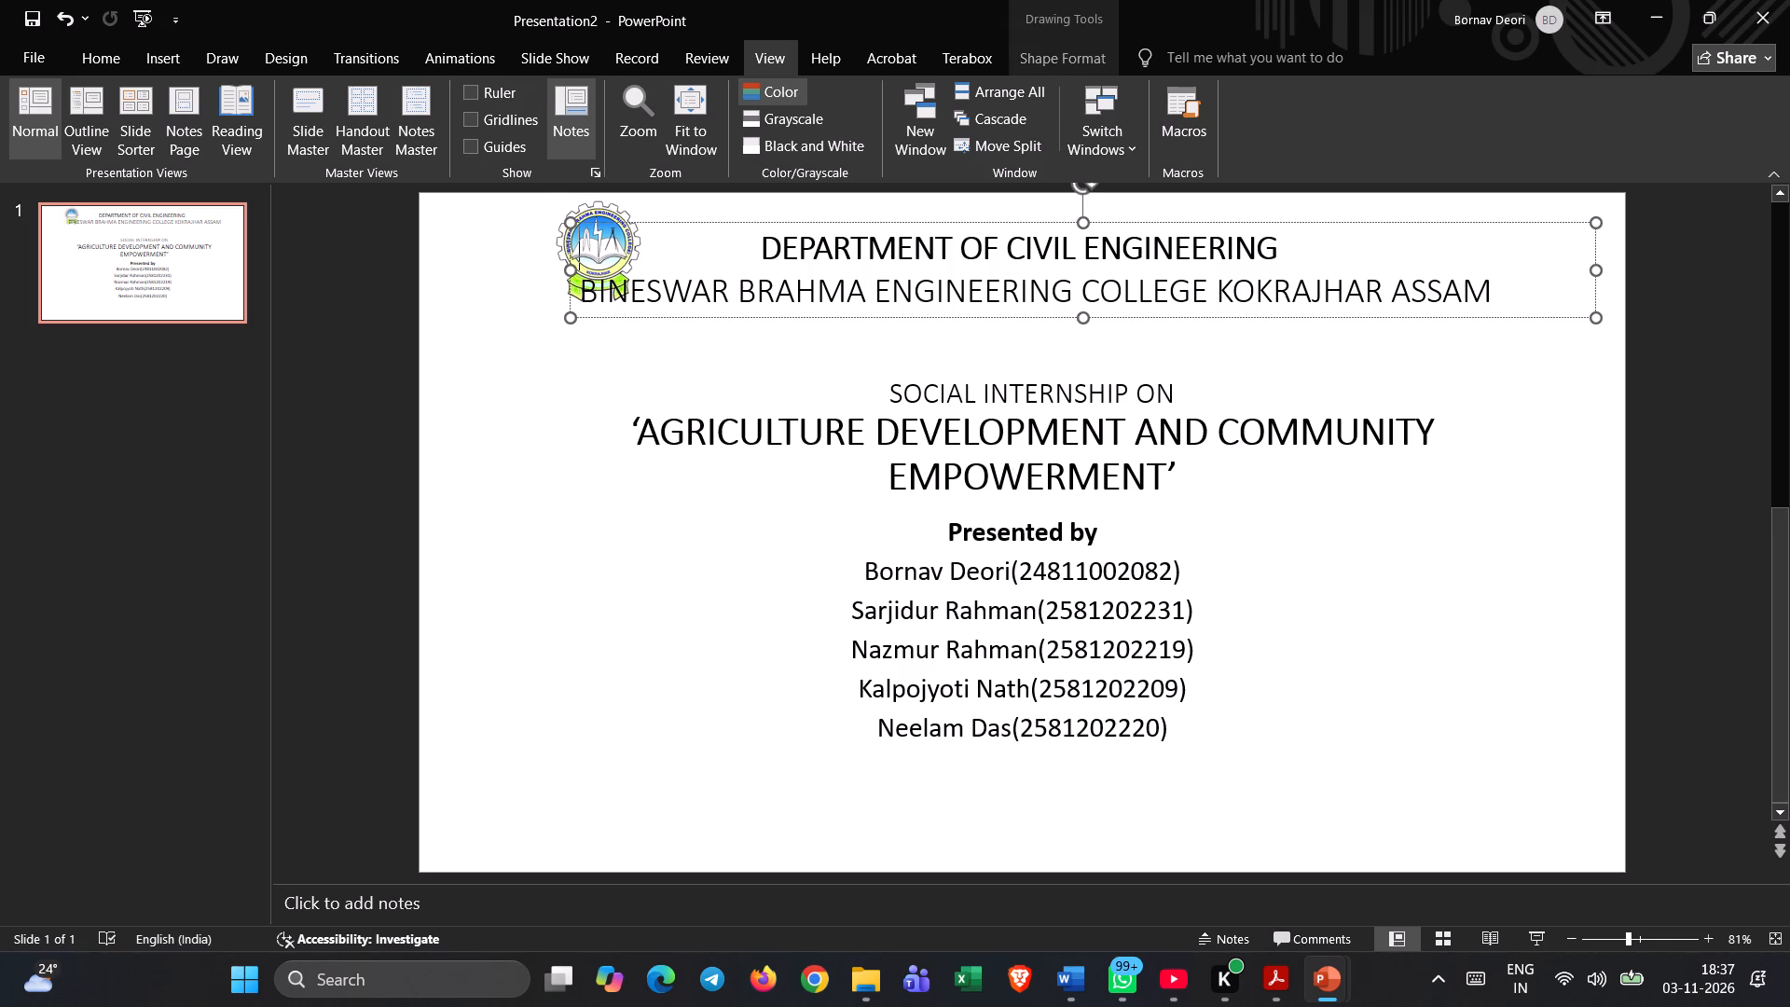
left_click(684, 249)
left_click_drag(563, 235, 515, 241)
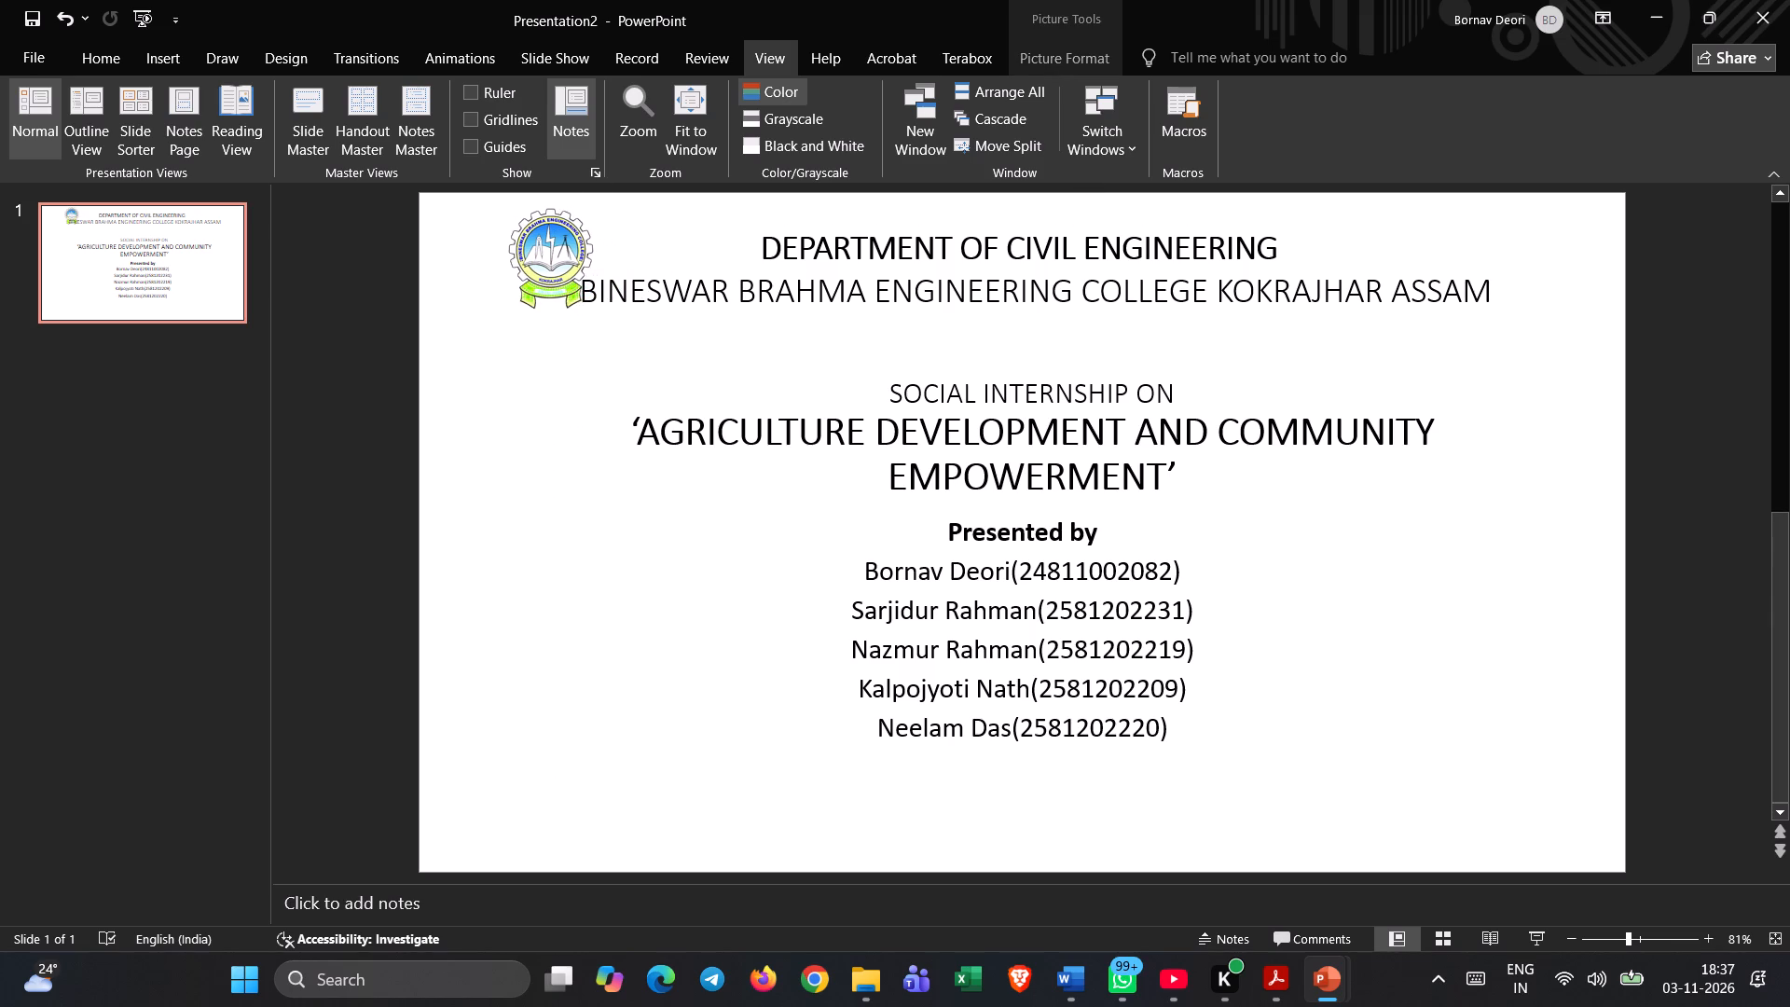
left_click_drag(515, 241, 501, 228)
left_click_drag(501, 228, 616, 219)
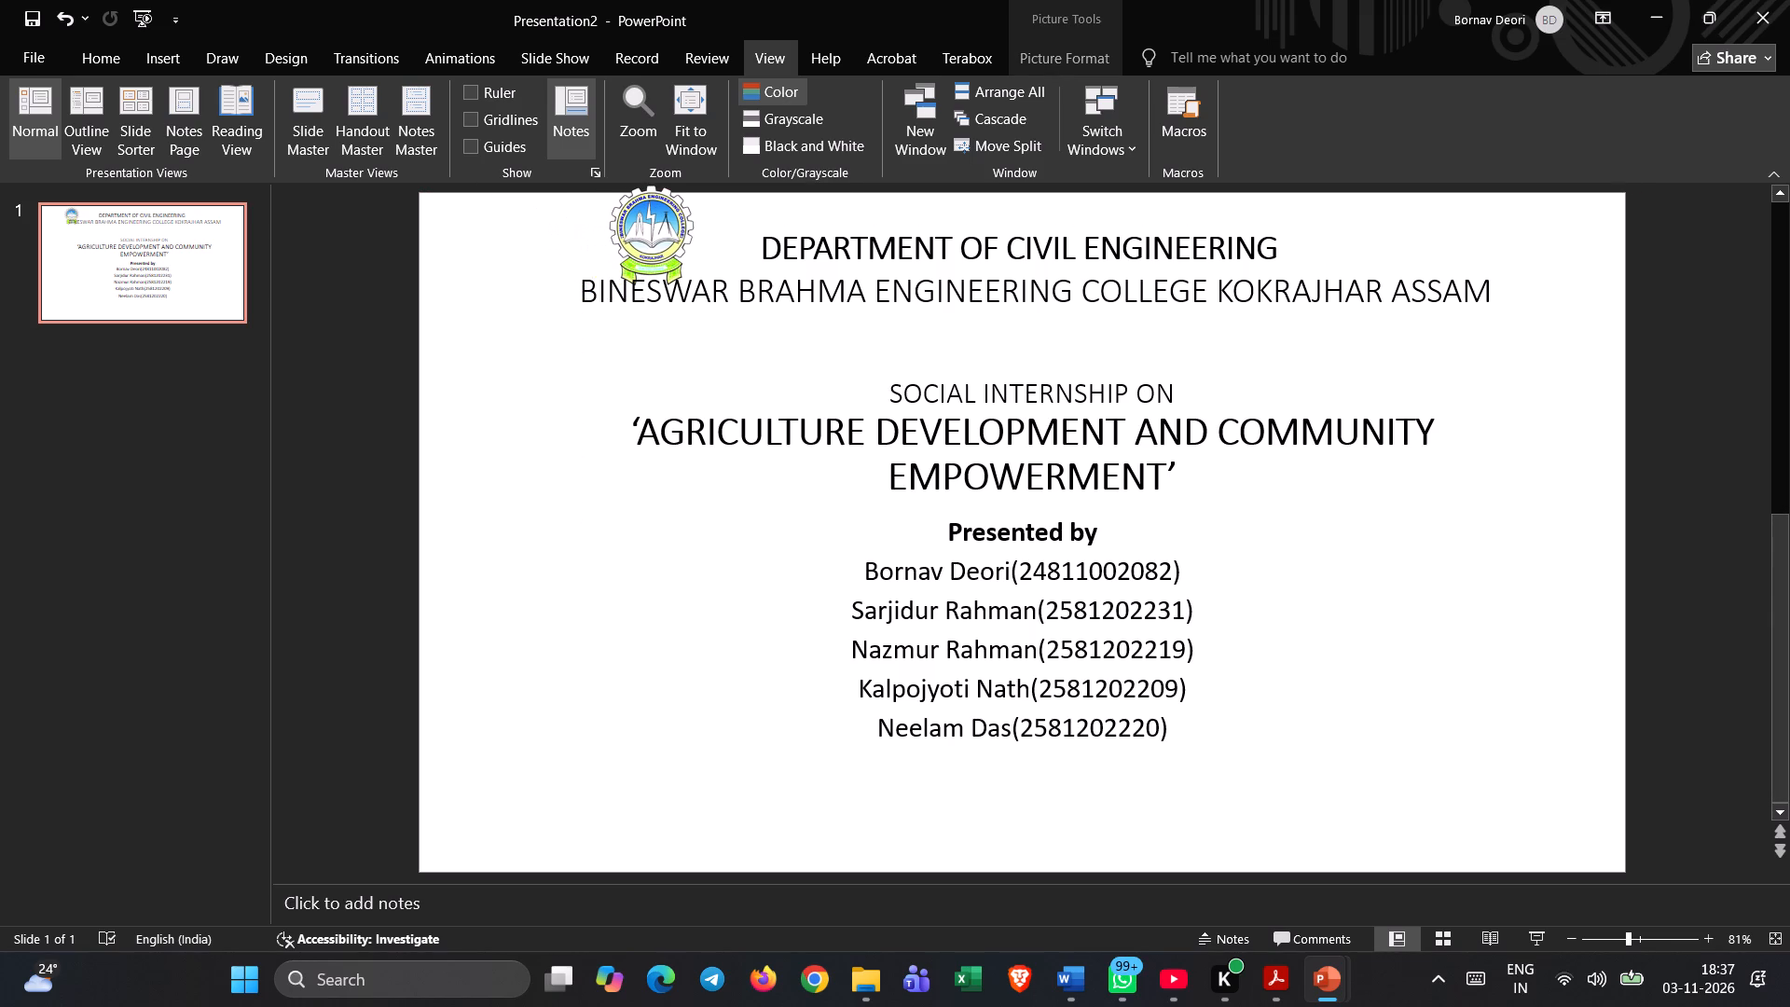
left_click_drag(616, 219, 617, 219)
Move the department and college heading box slightly down and to the right, narrowing it from its left edge.
left_click(858, 219)
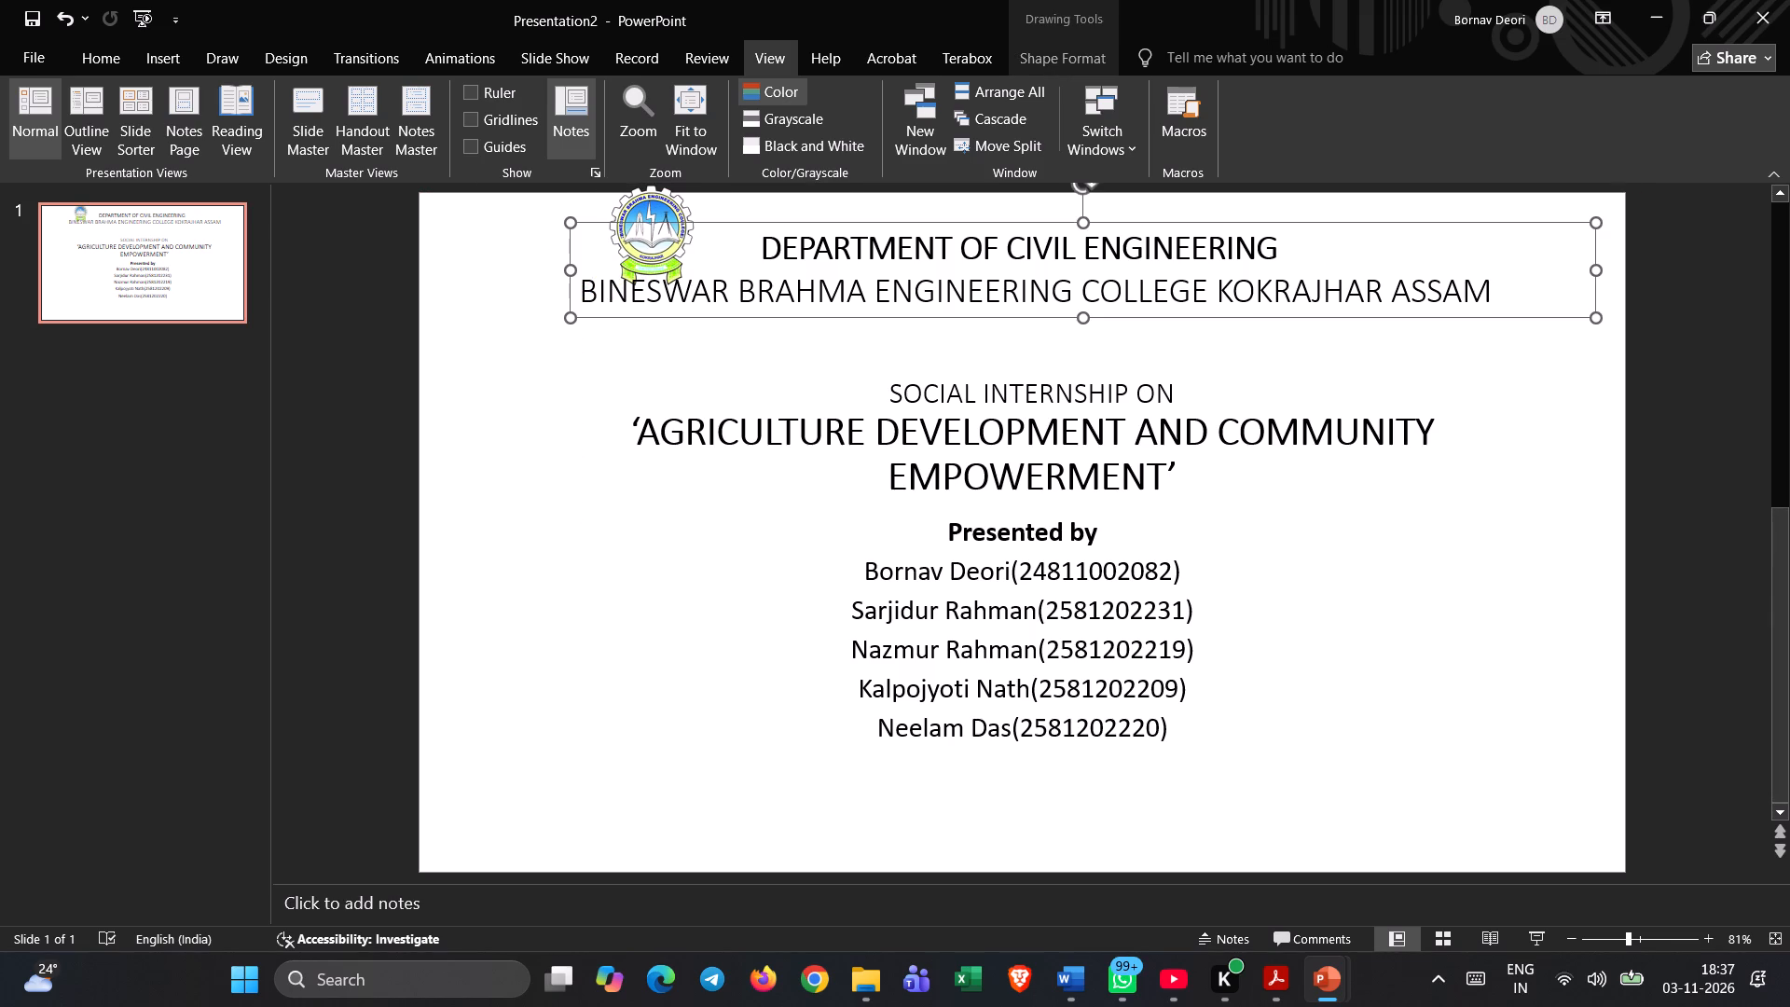
left_click_drag(859, 217, 860, 232)
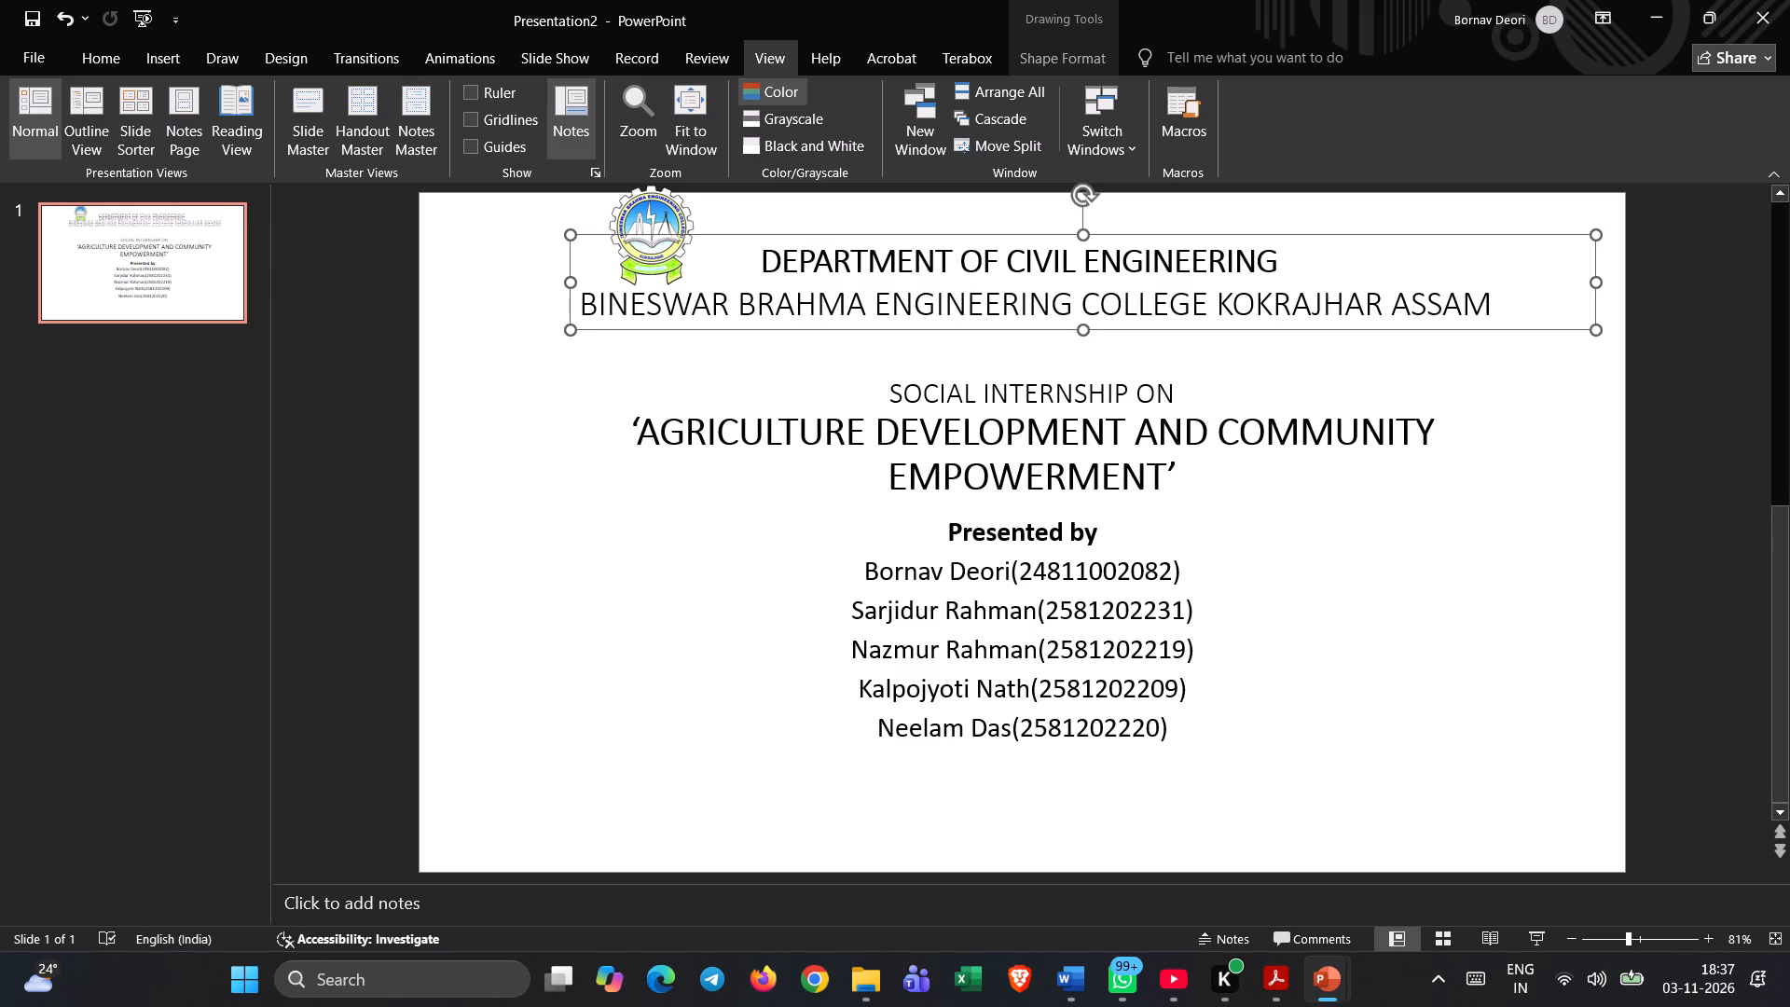
left_click(664, 232)
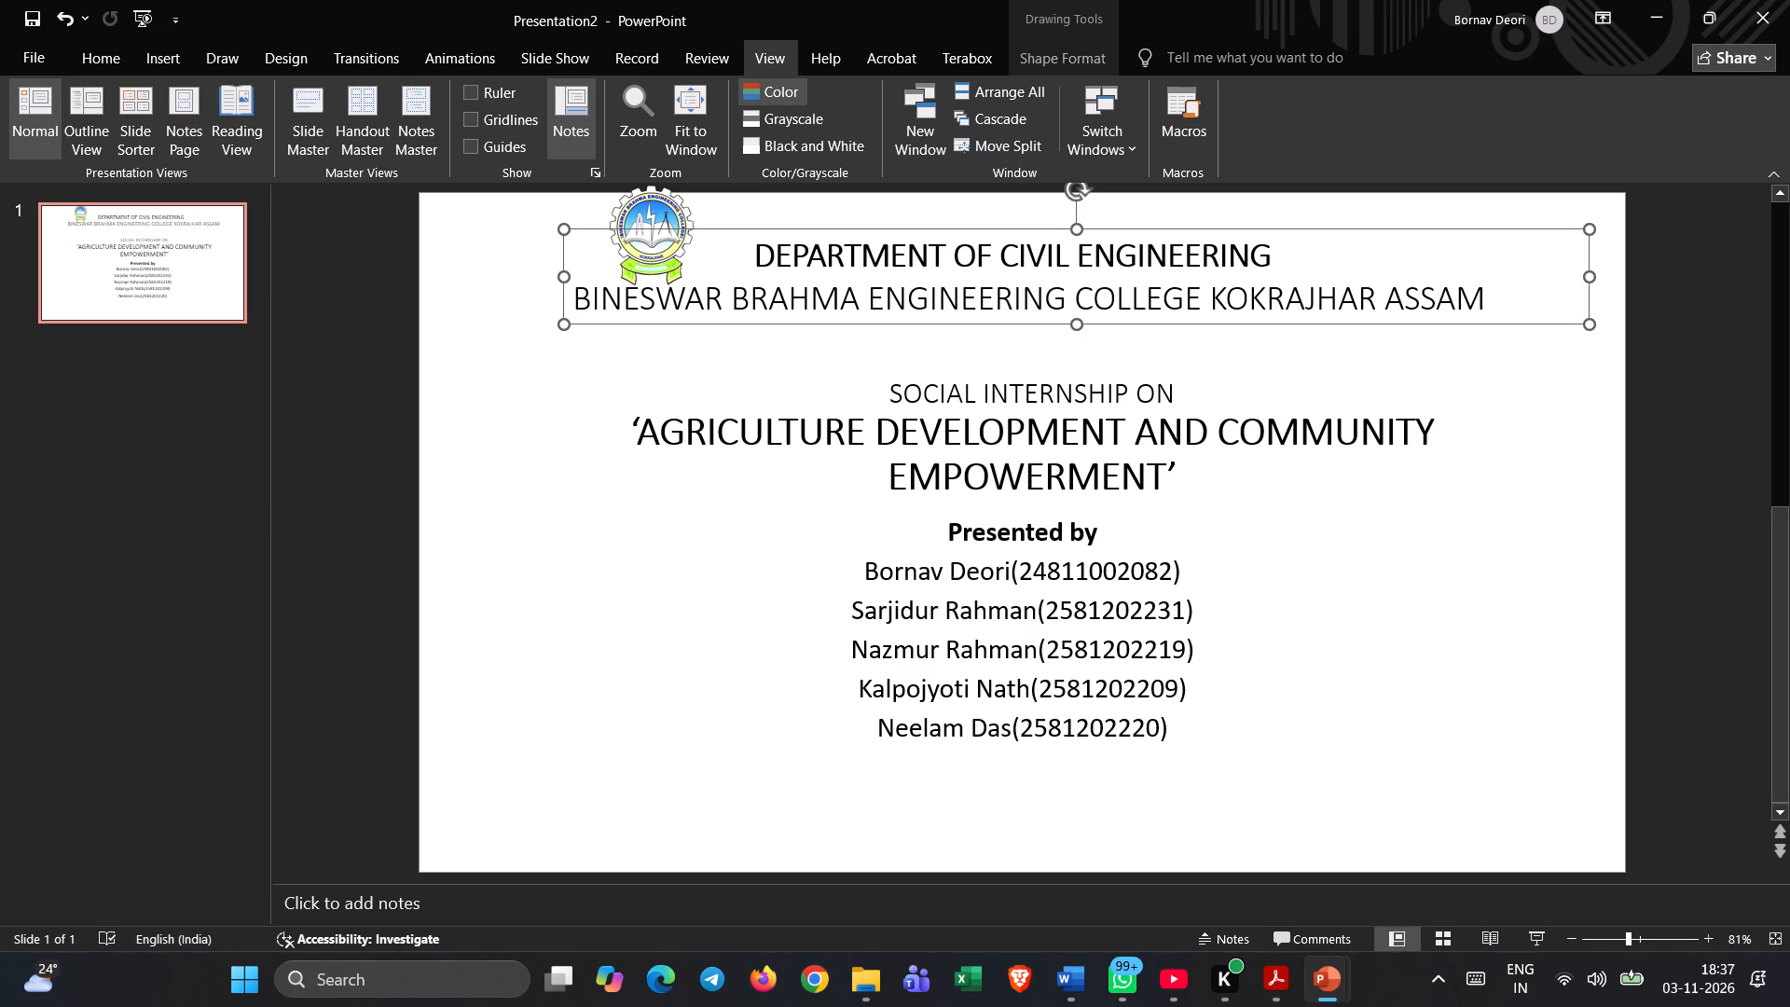
left_click_drag(564, 273, 679, 247)
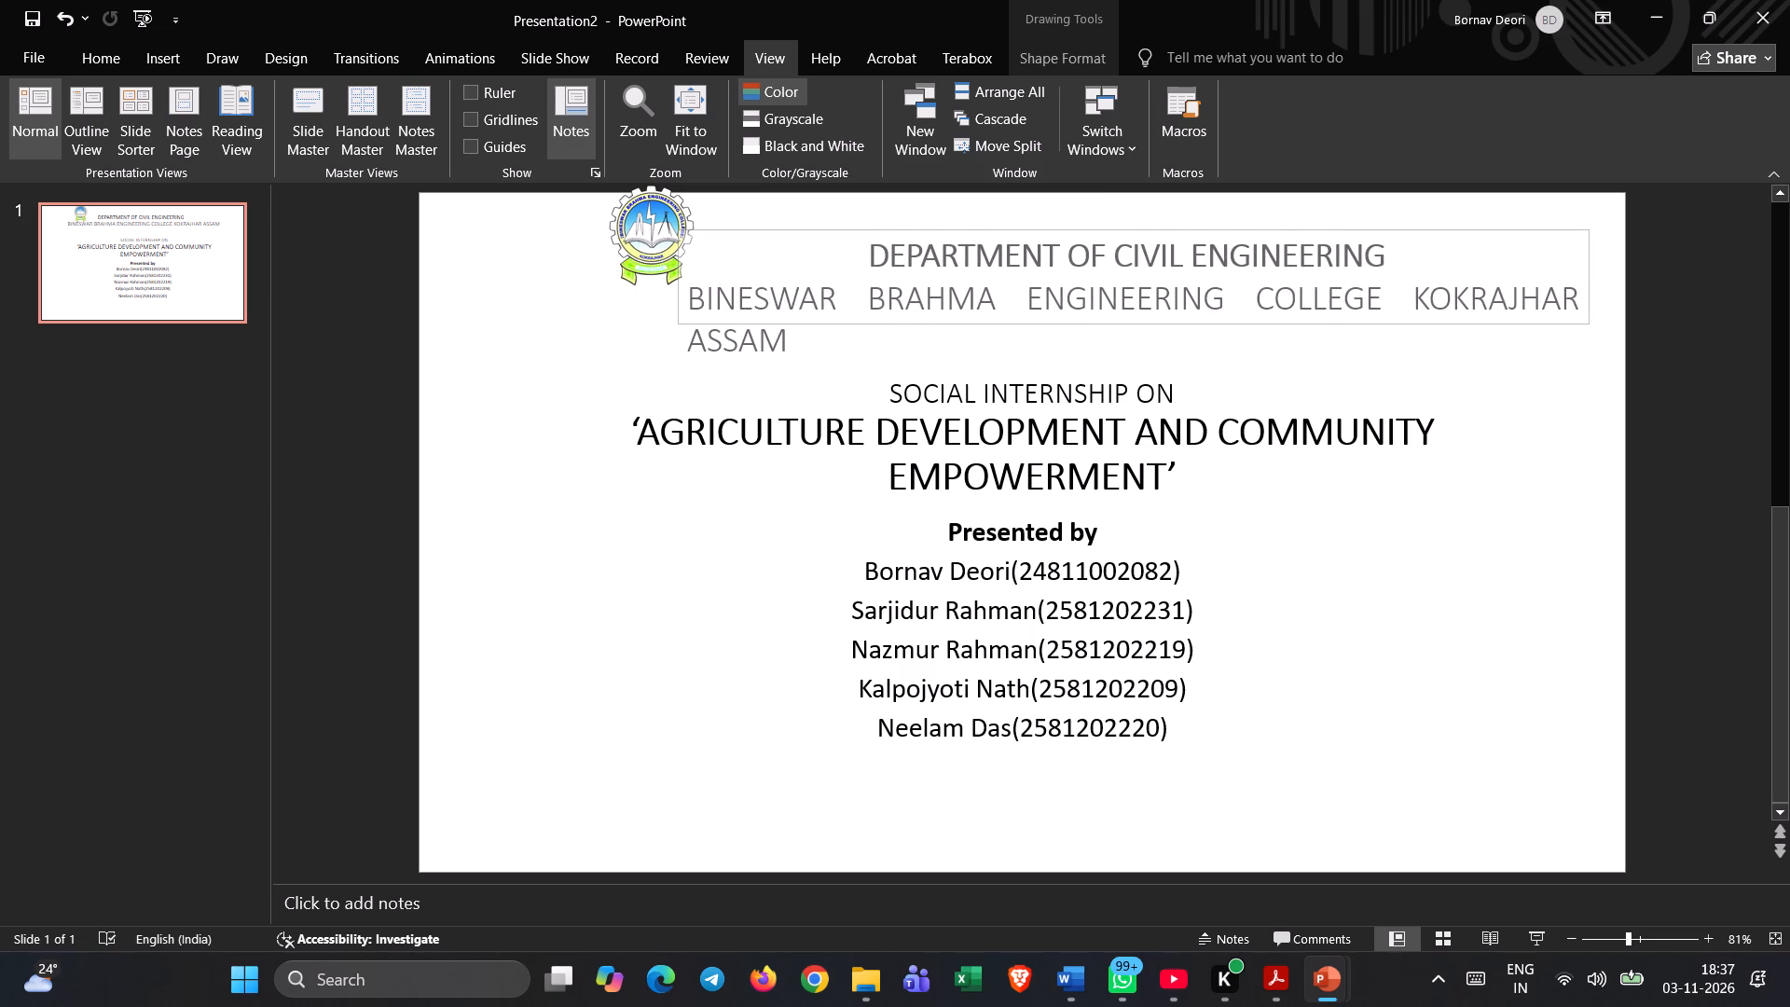
left_click_drag(679, 247, 627, 246)
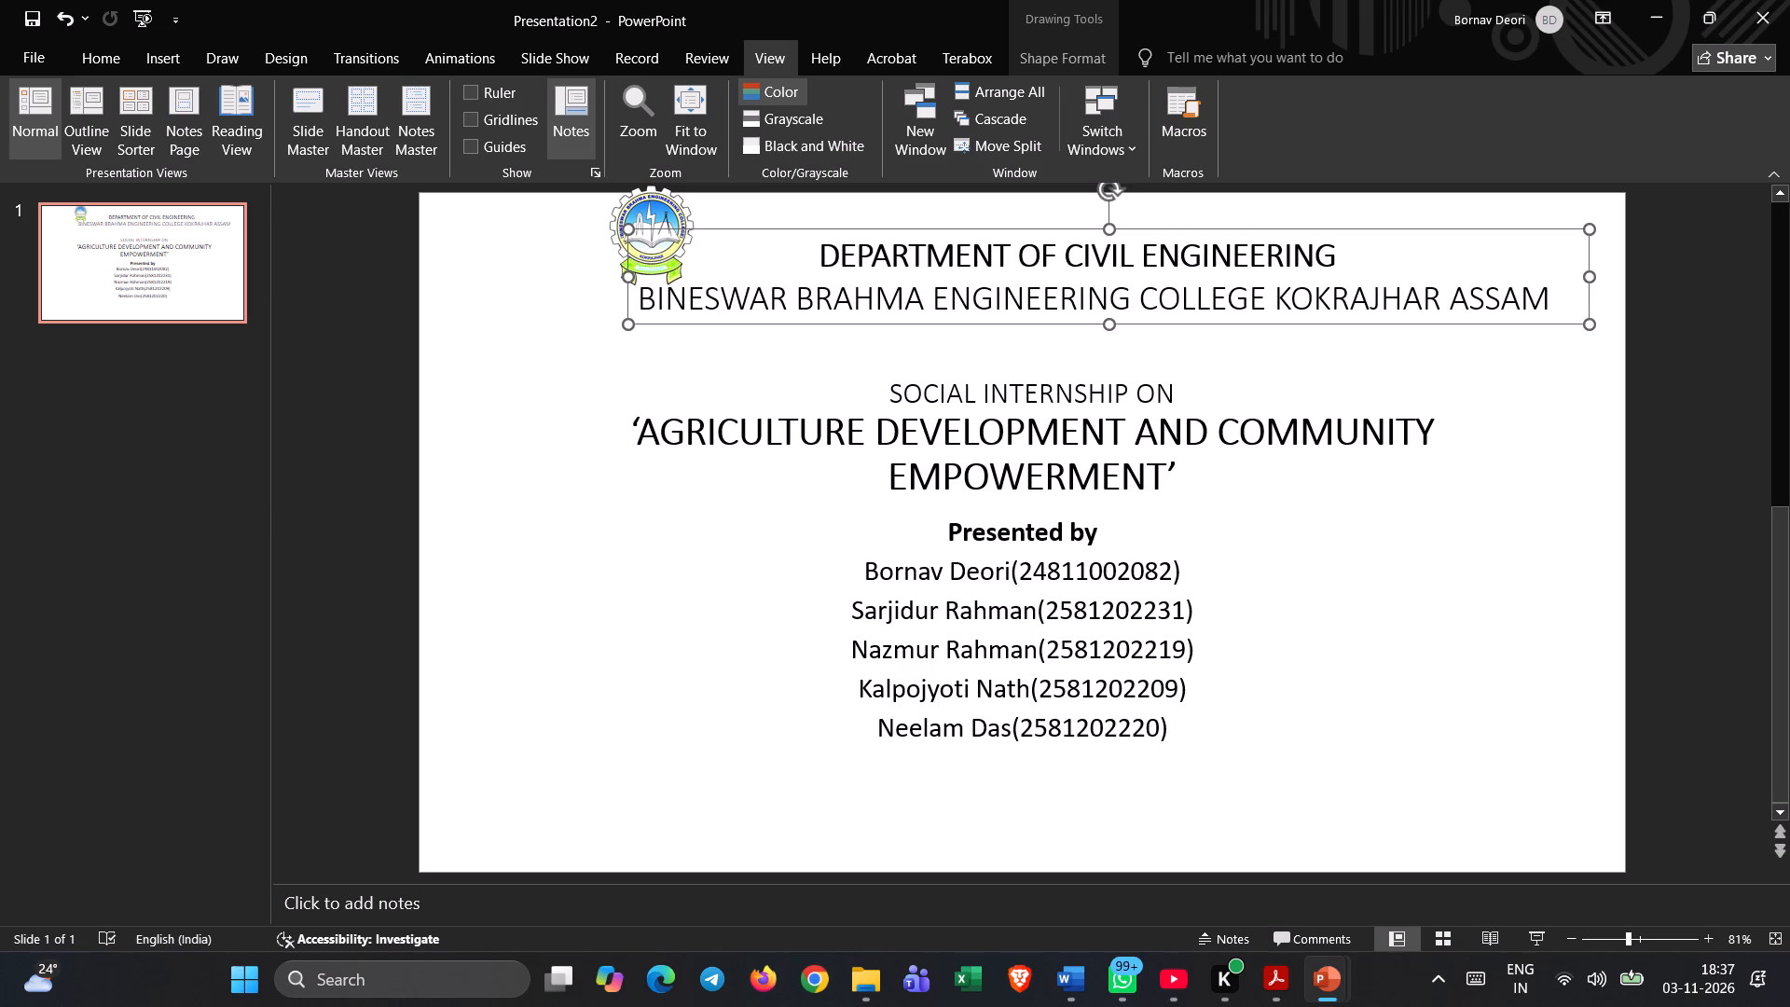
left_click(1026, 250)
left_click(785, 250)
left_click_drag(795, 231, 760, 231)
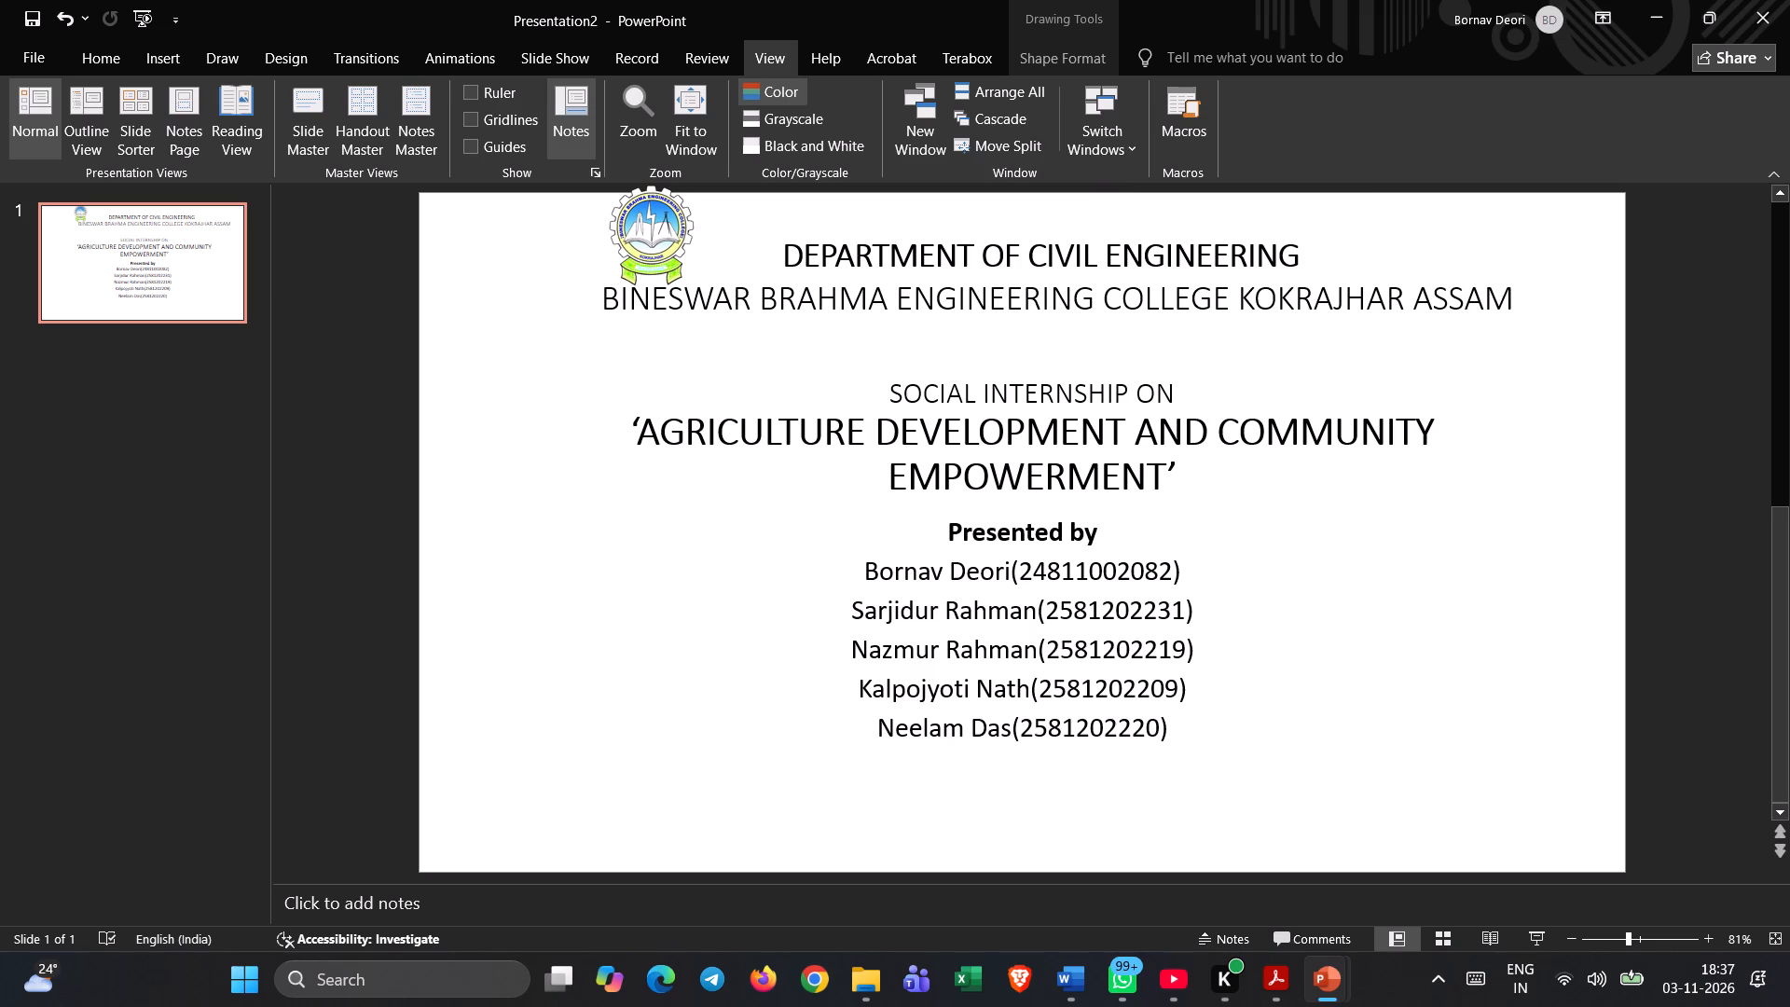
left_click_drag(760, 231, 774, 231)
Move the college logo to the left of the heading text, level with its two lines.
left_click(642, 206)
left_click_drag(642, 206, 635, 213)
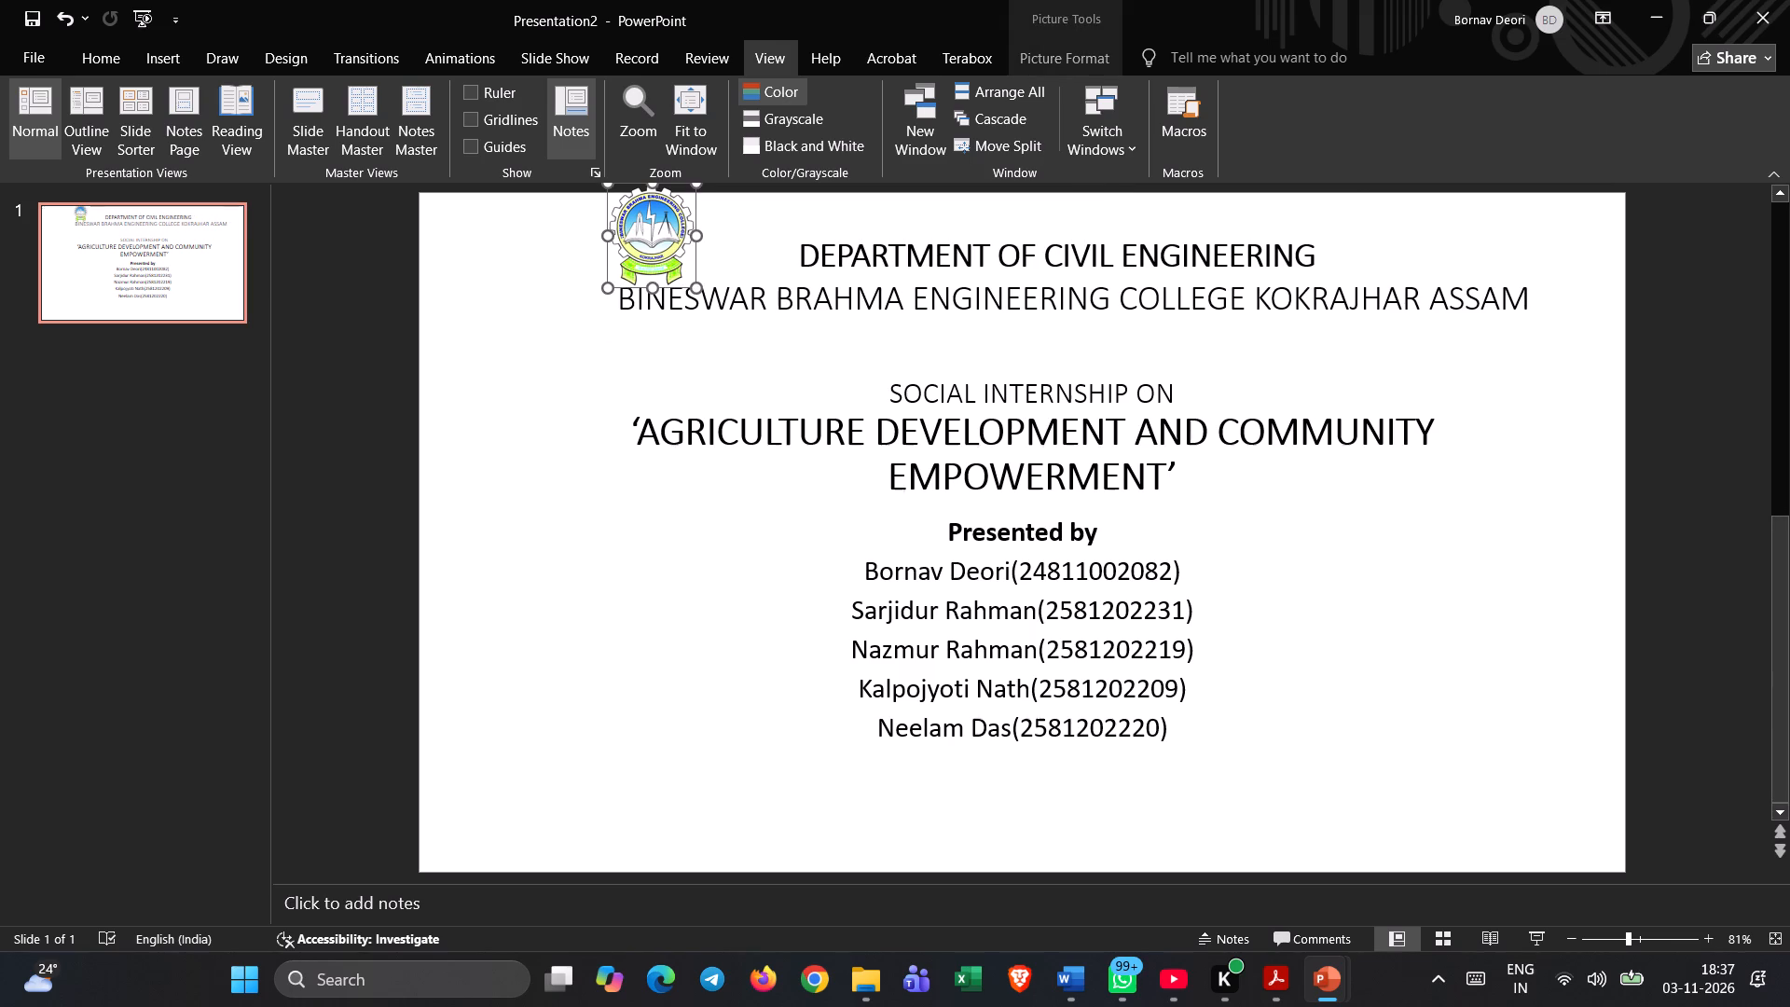
left_click_drag(635, 213, 557, 249)
left_click(565, 251)
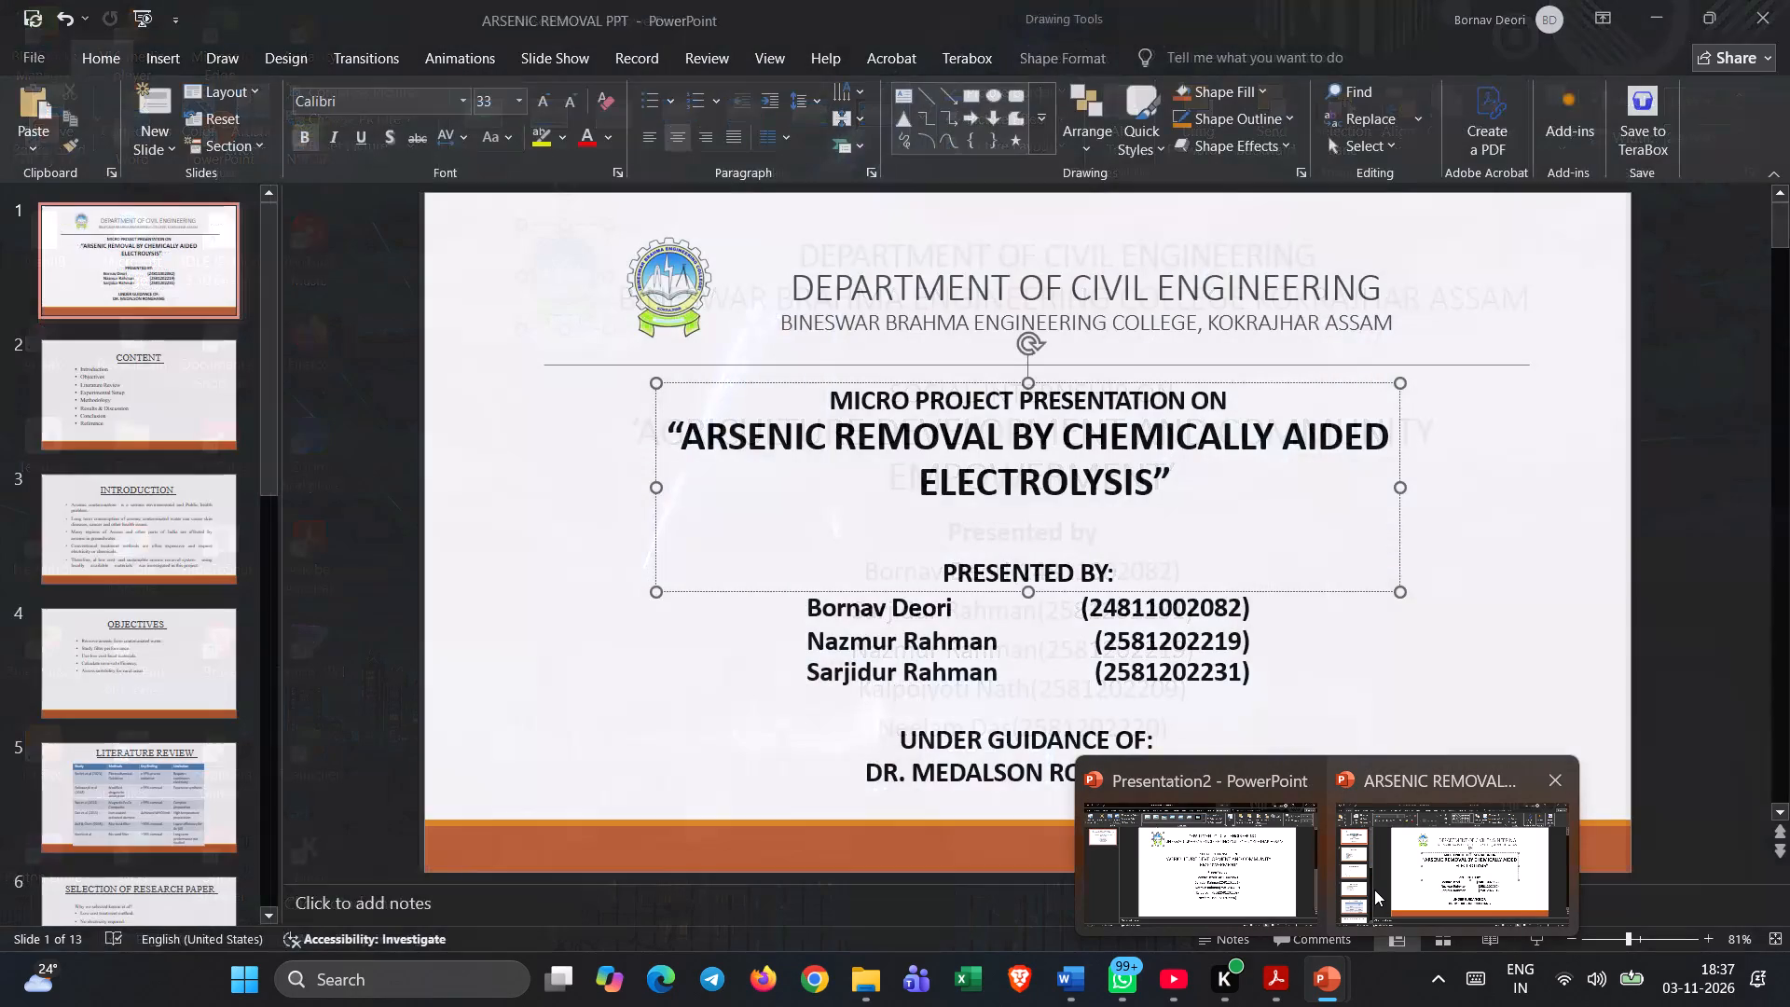
Set the font size of the college name line under the department heading to 24.
left_click(668, 303)
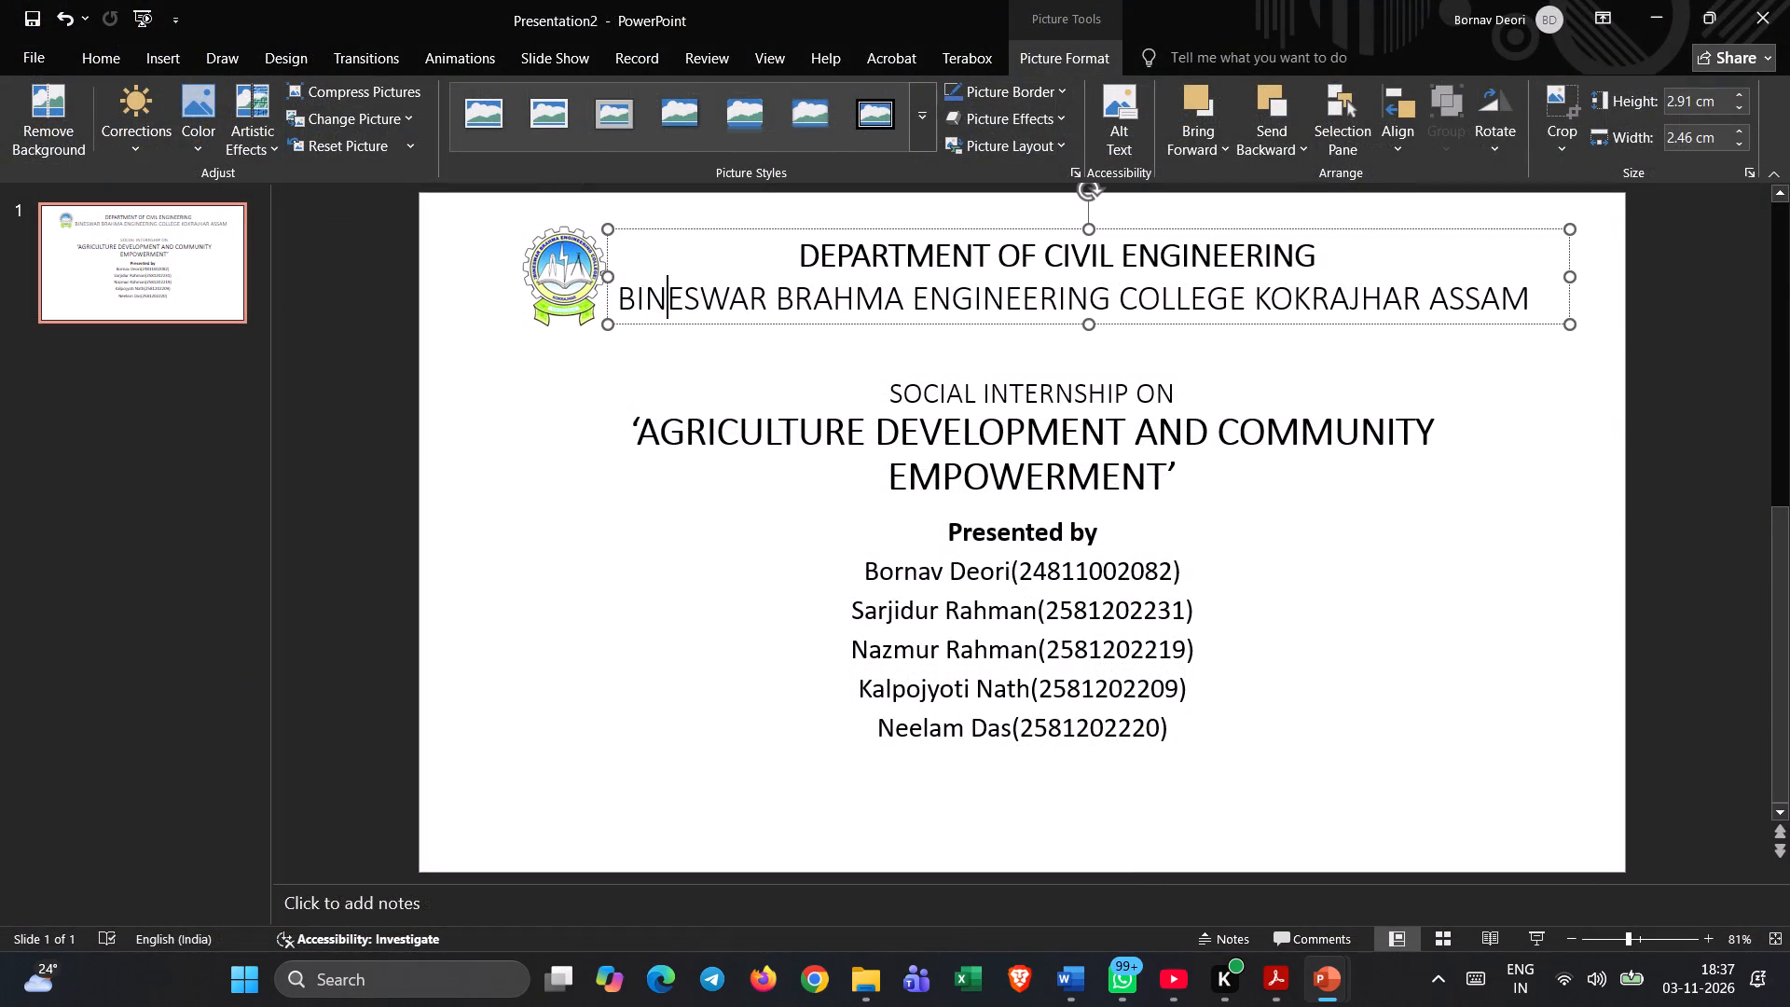
left_click_drag(621, 297, 1472, 297)
left_click(1604, 220)
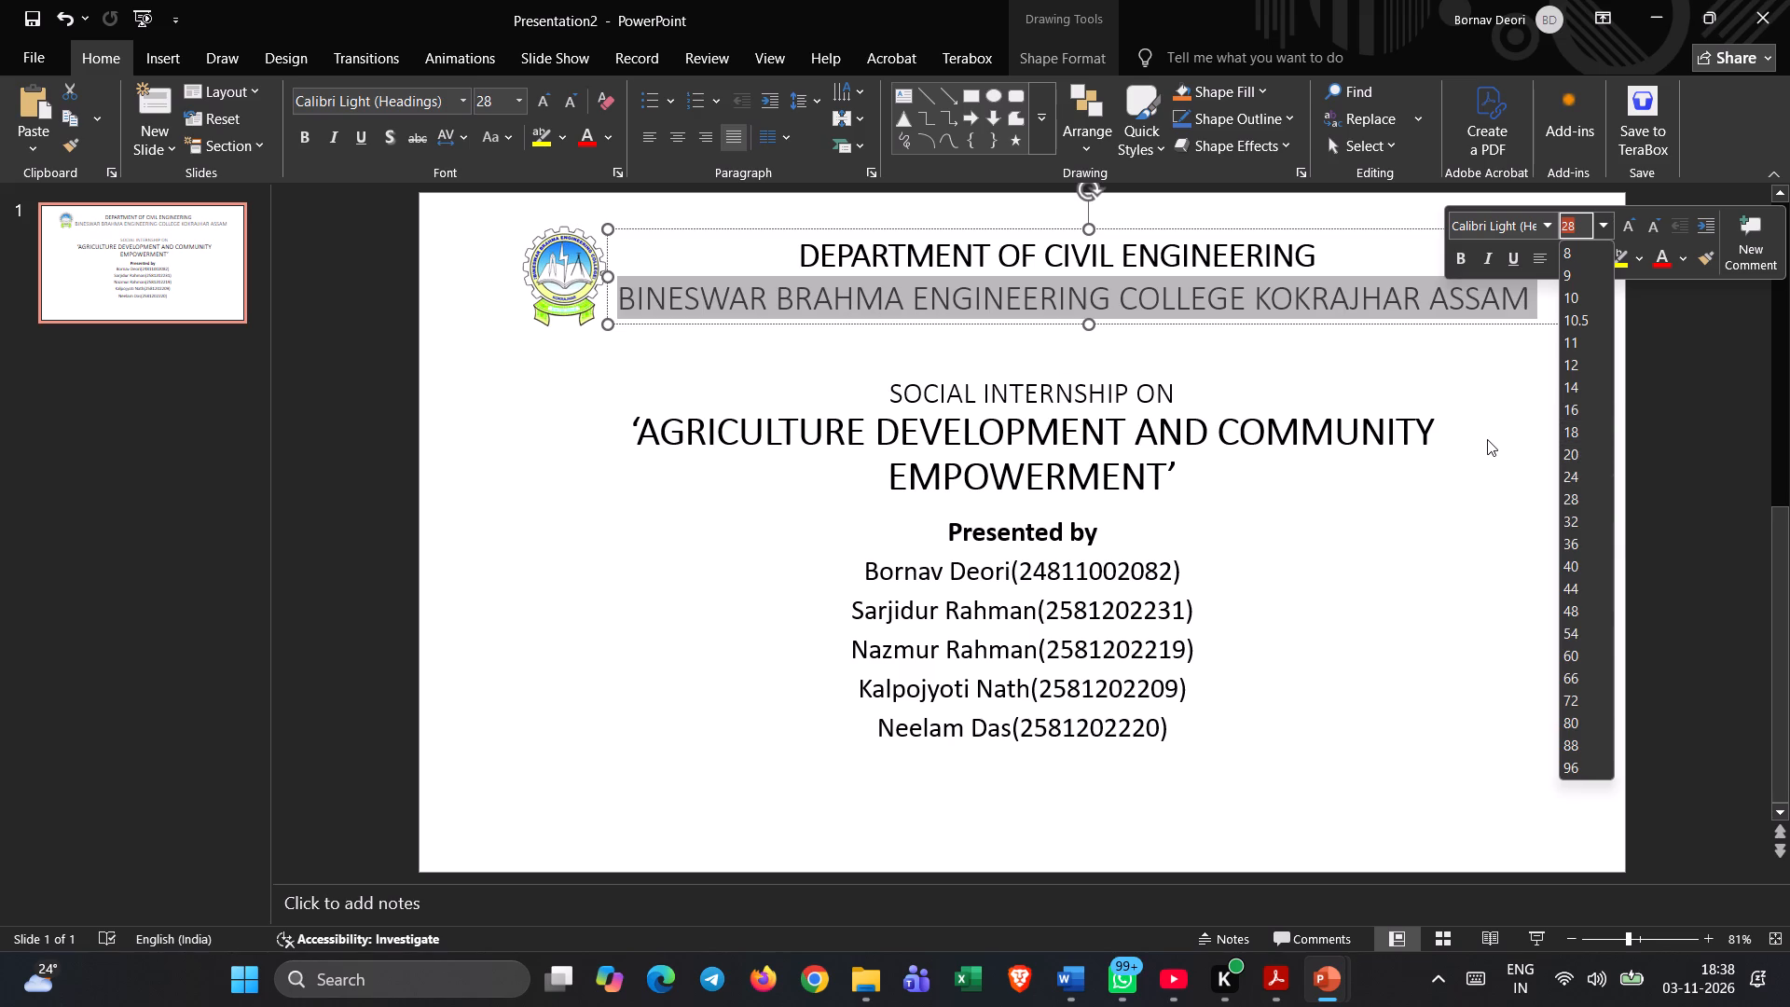
left_click(1568, 454)
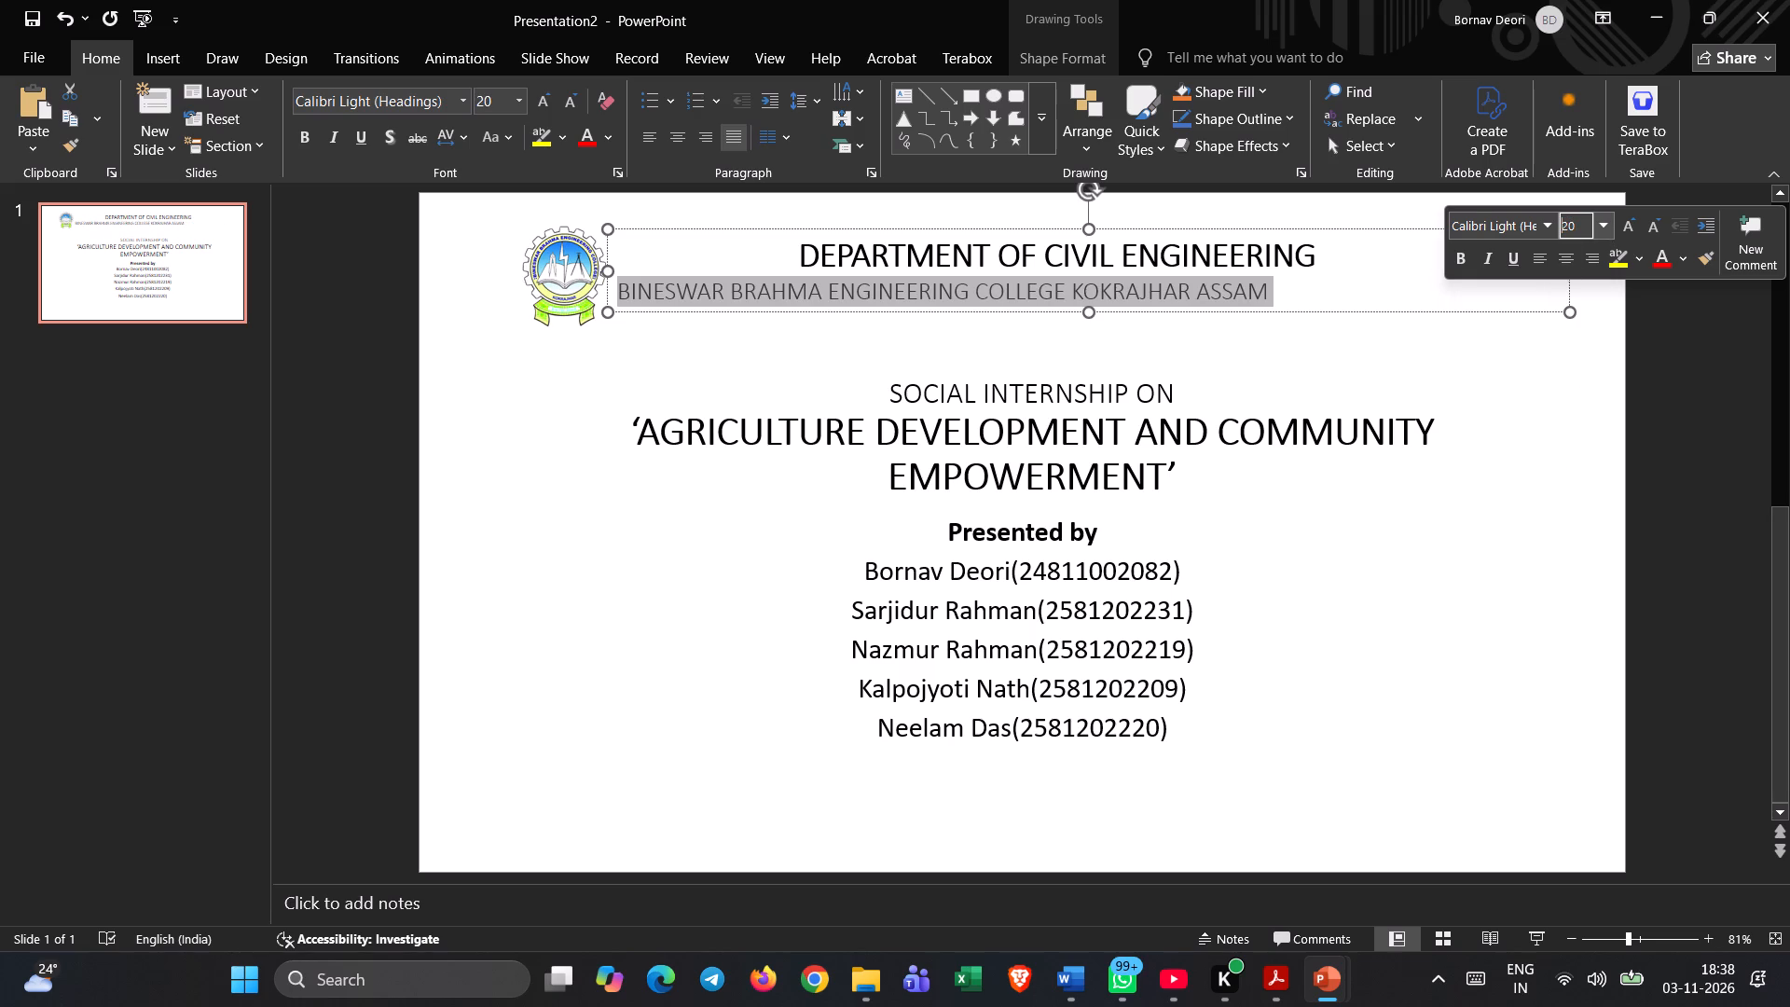
left_click(1582, 225)
key("BackSpace")
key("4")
key("Return")
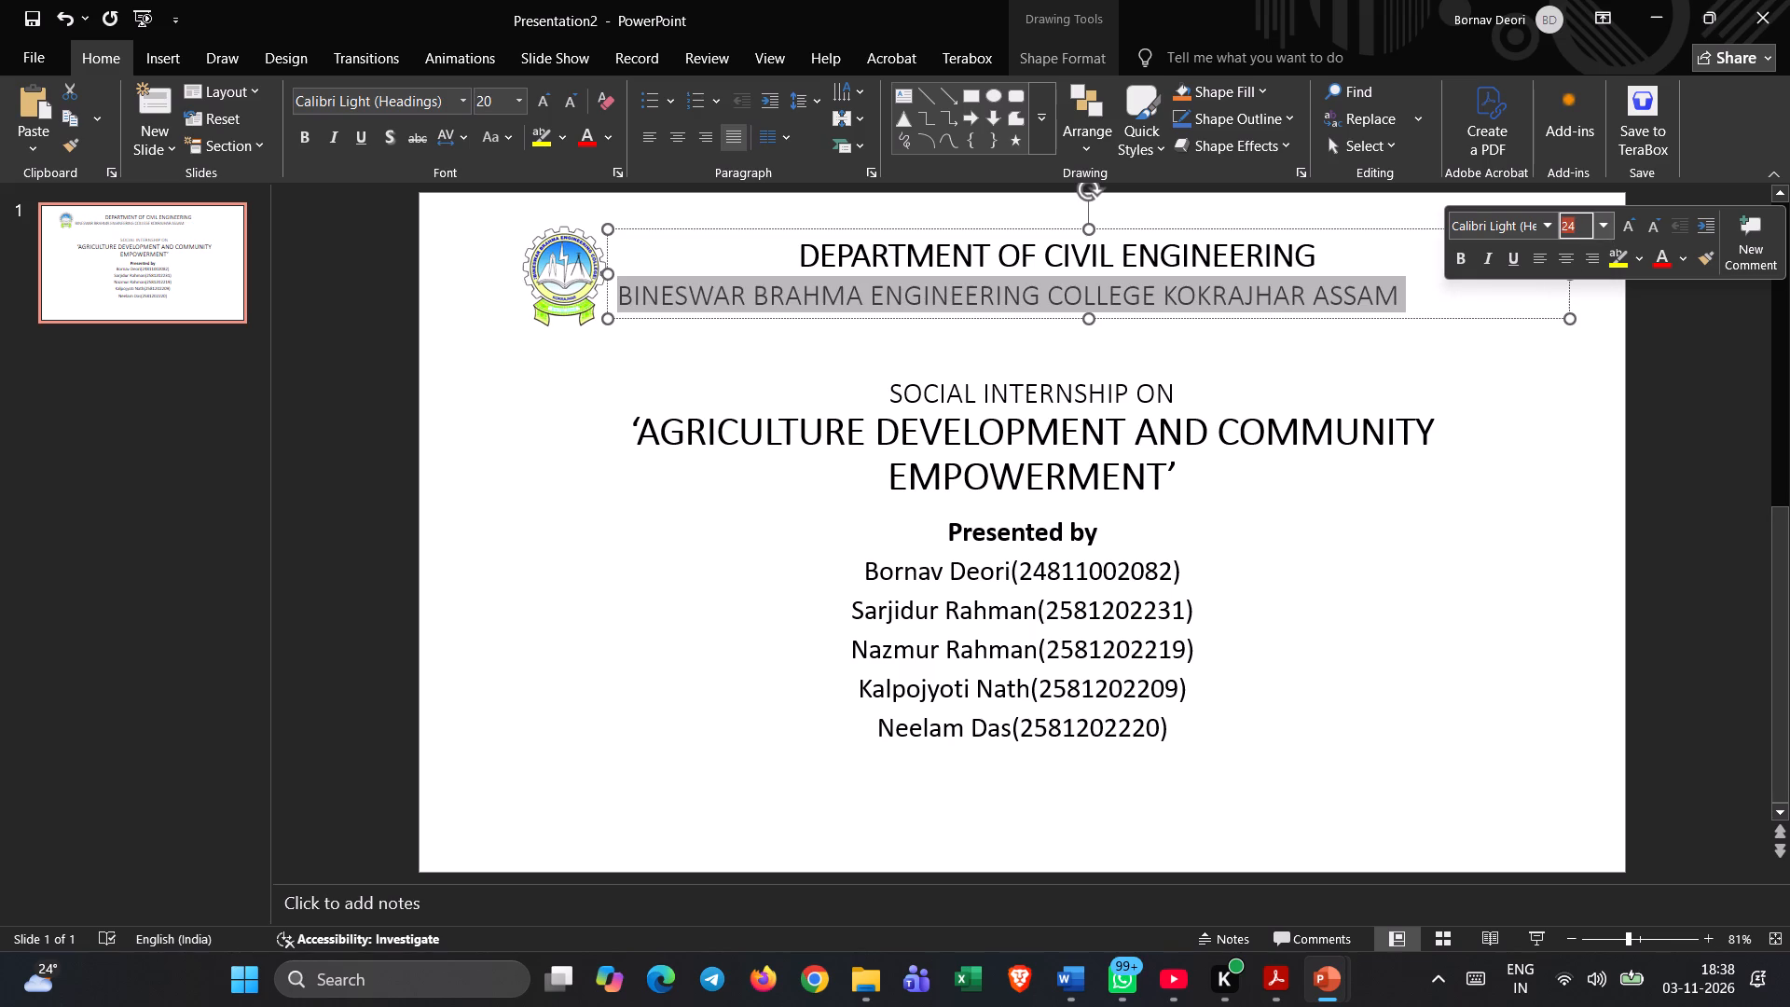
left_click(1549, 366)
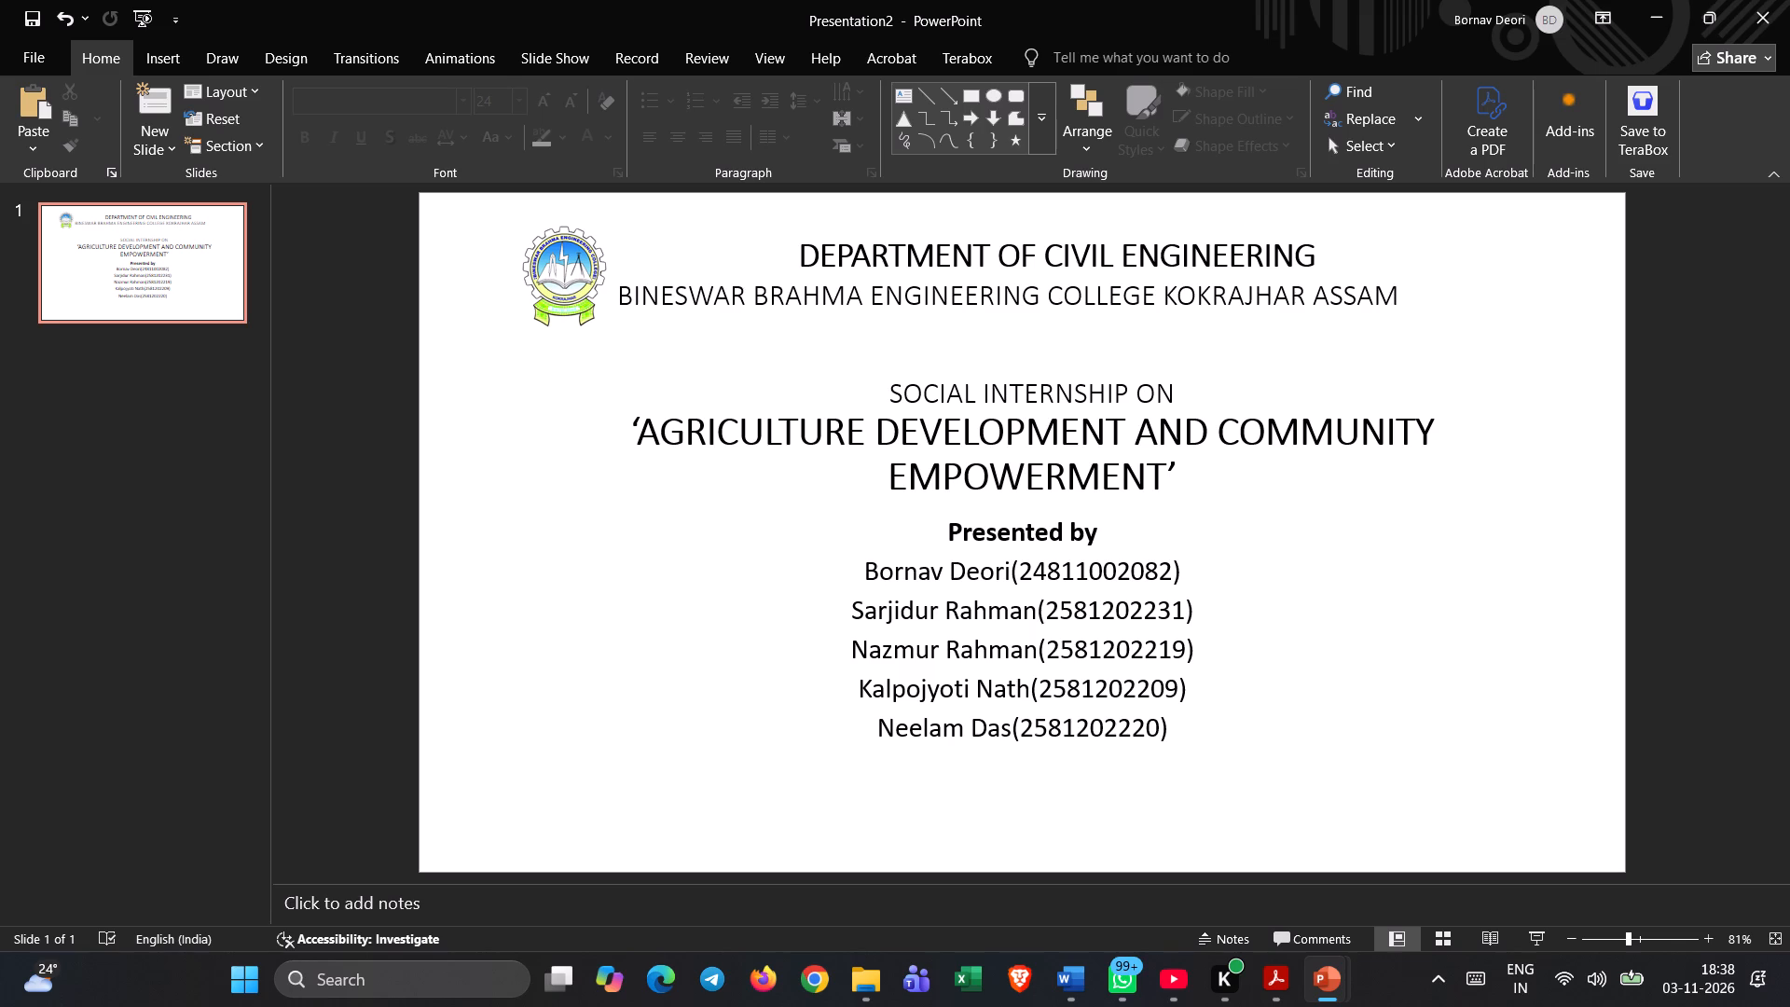
Narrow the heading text box from both sides so it closely fits the college name on one line.
left_click(616, 293)
left_click_drag(607, 274, 657, 276)
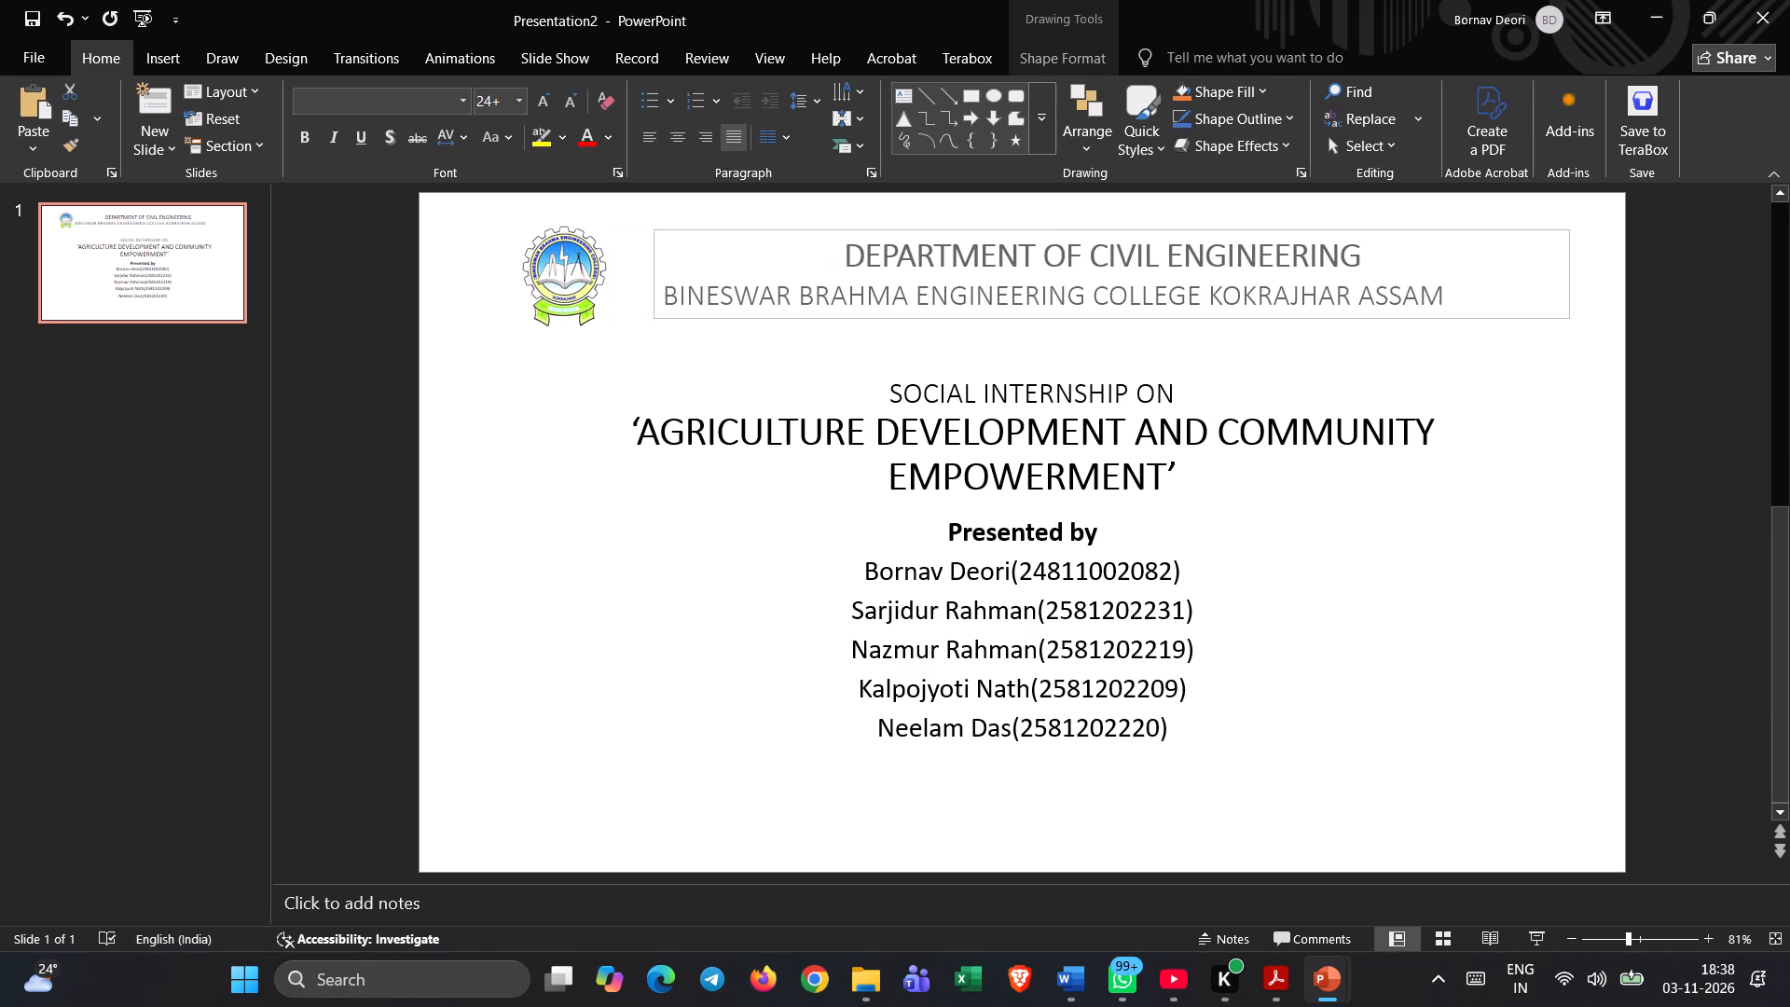
left_click_drag(657, 276, 687, 276)
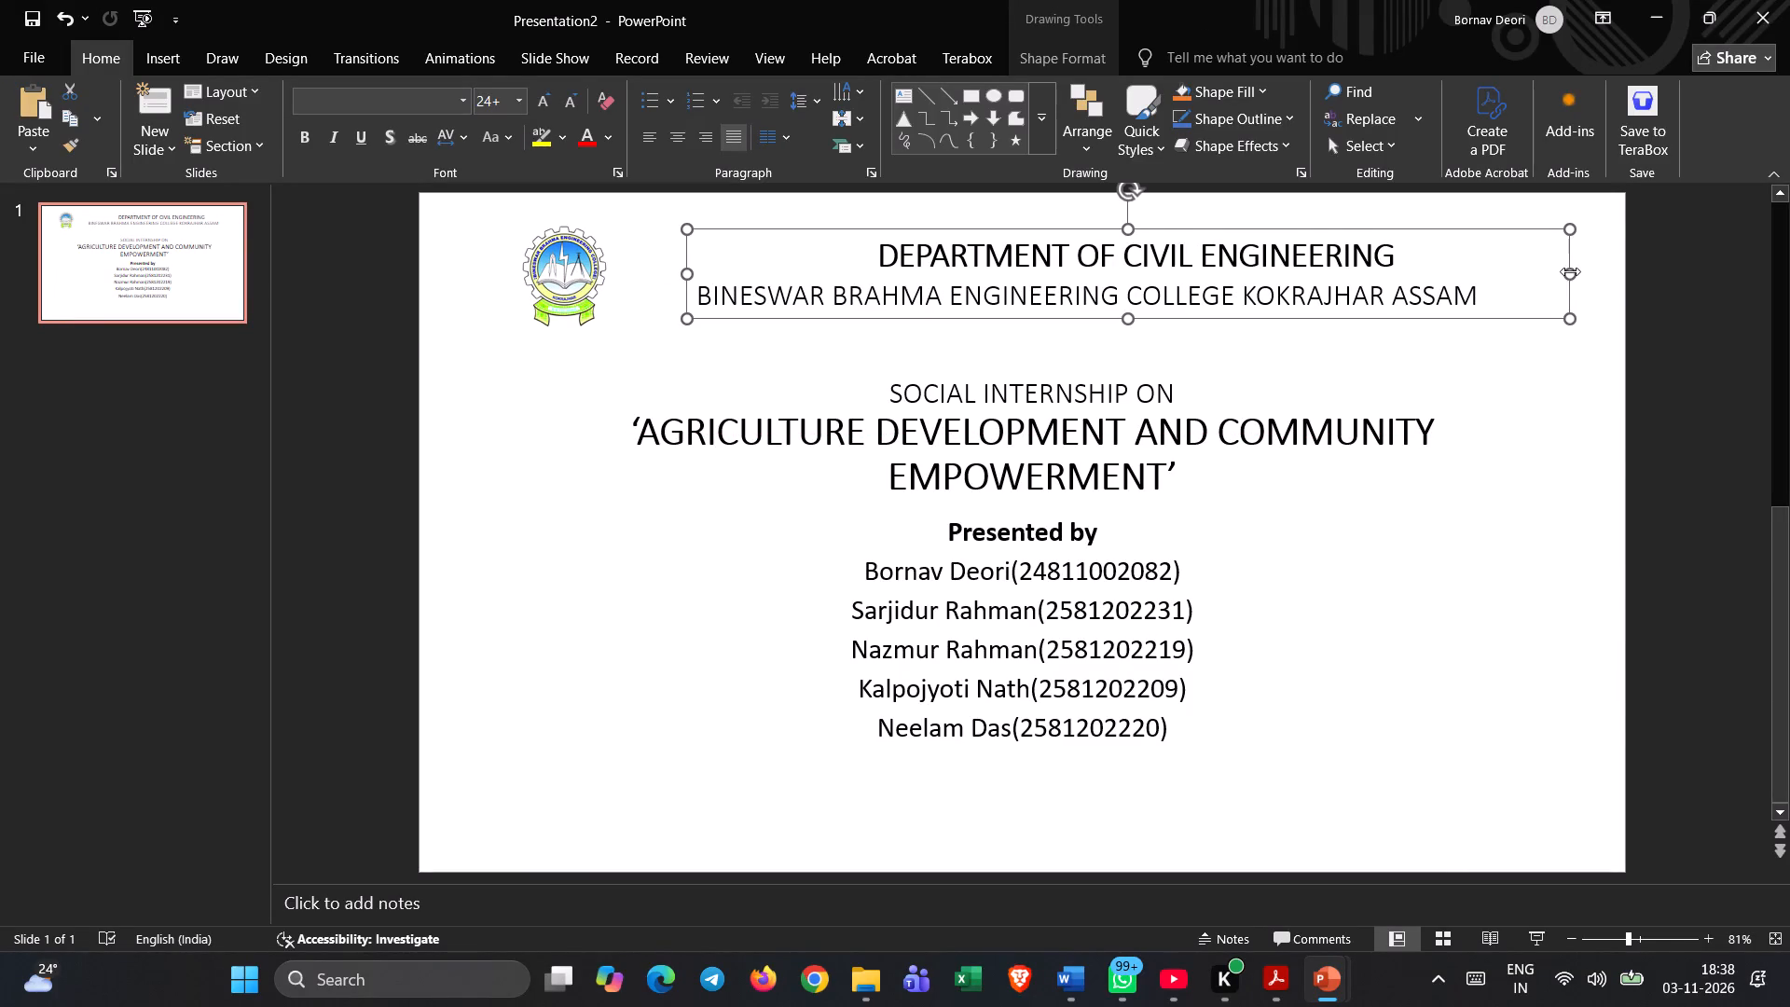
left_click_drag(1570, 271, 1504, 283)
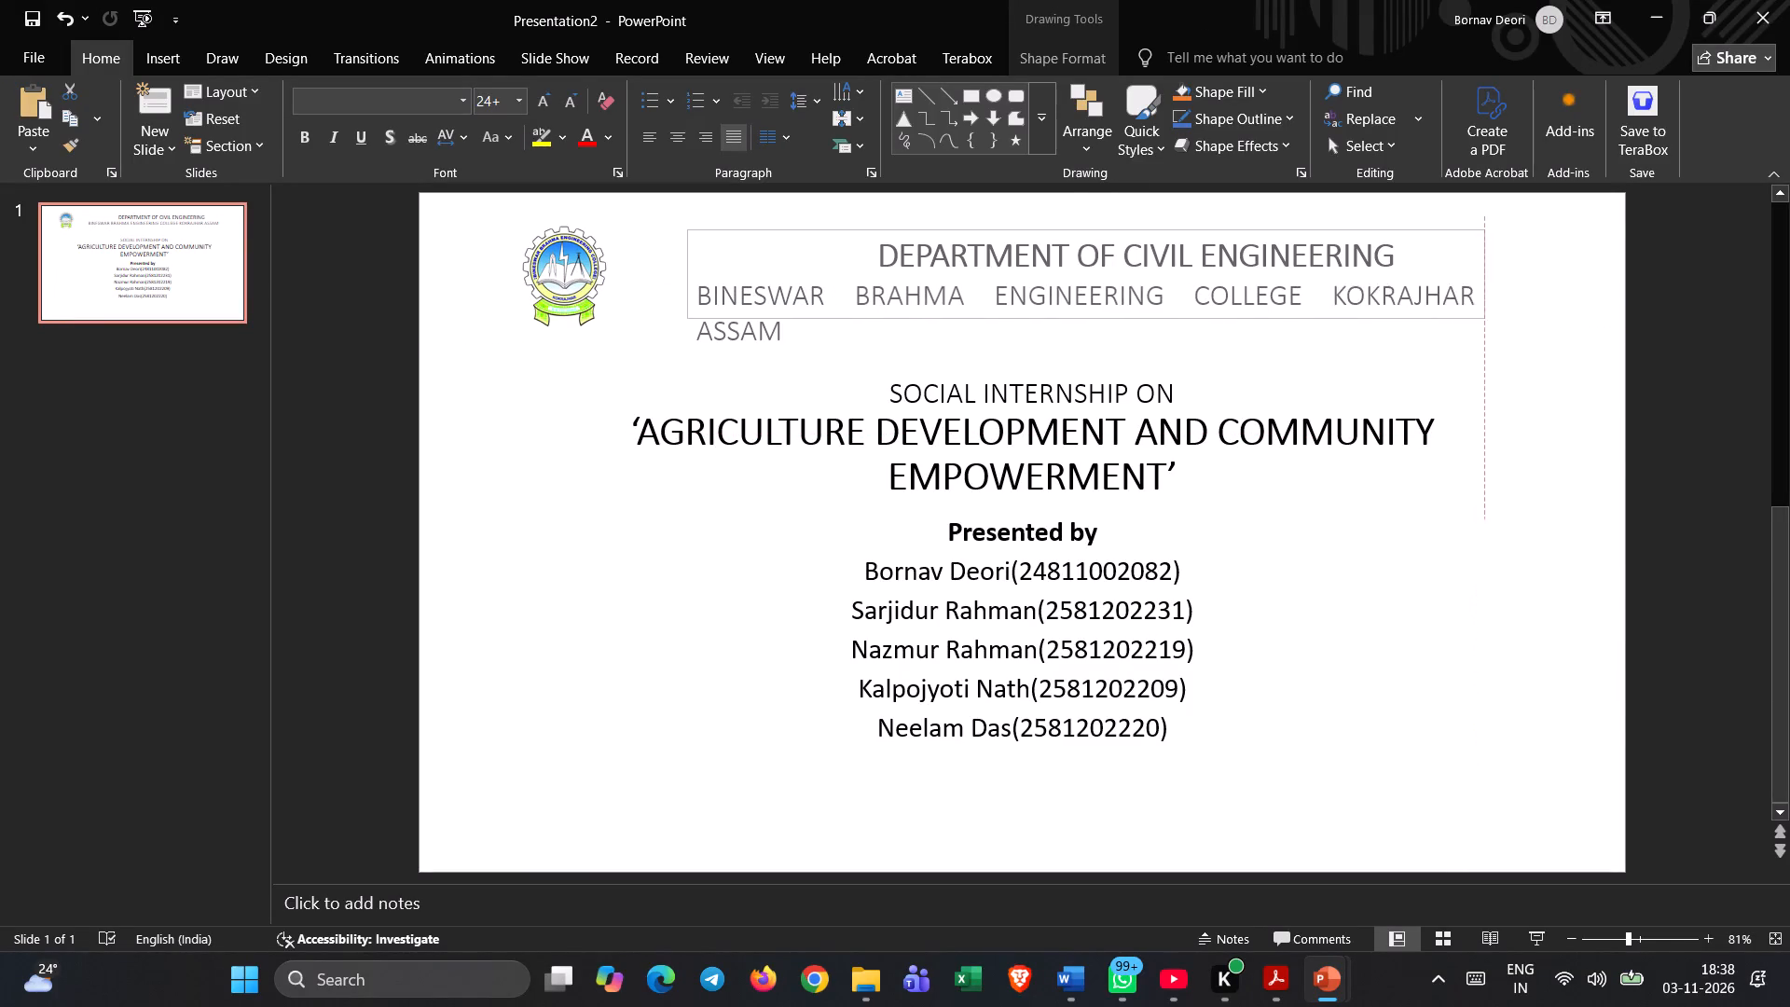
left_click_drag(1504, 283, 1508, 284)
Move the logo slightly right and the heading box left and slightly down so they sit directly side by side.
left_click_drag(578, 272, 618, 275)
left_click(842, 224)
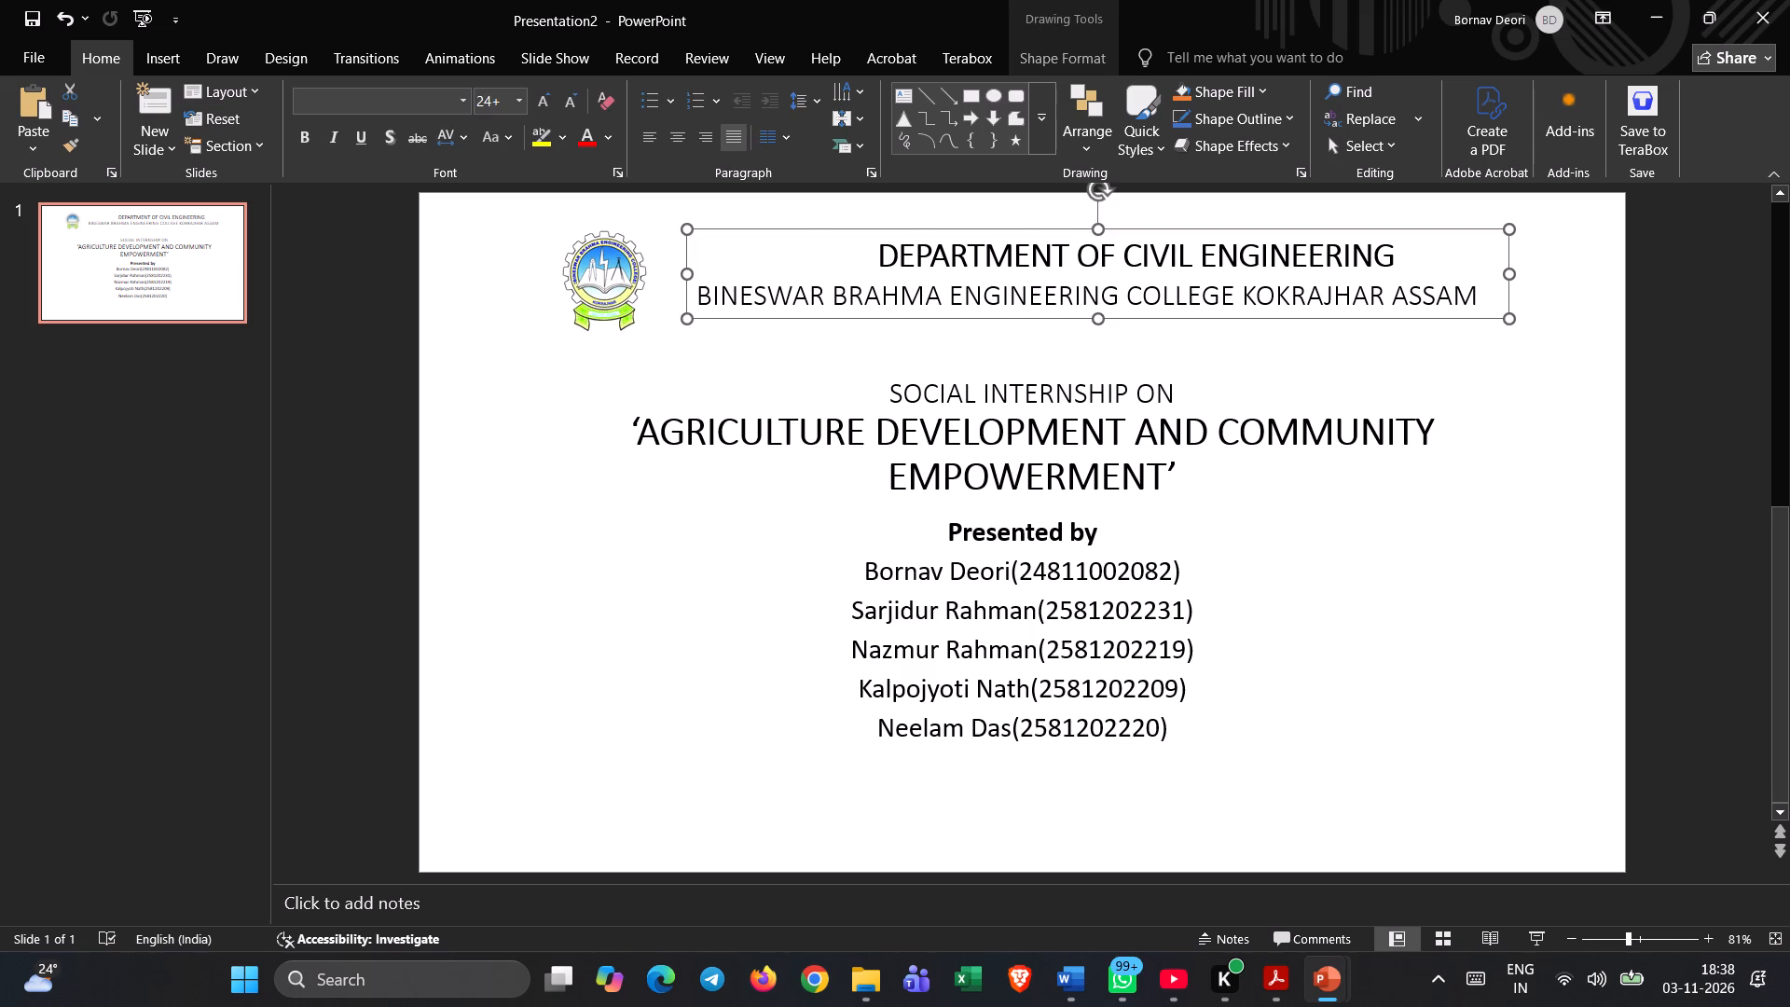
left_click_drag(842, 224, 789, 231)
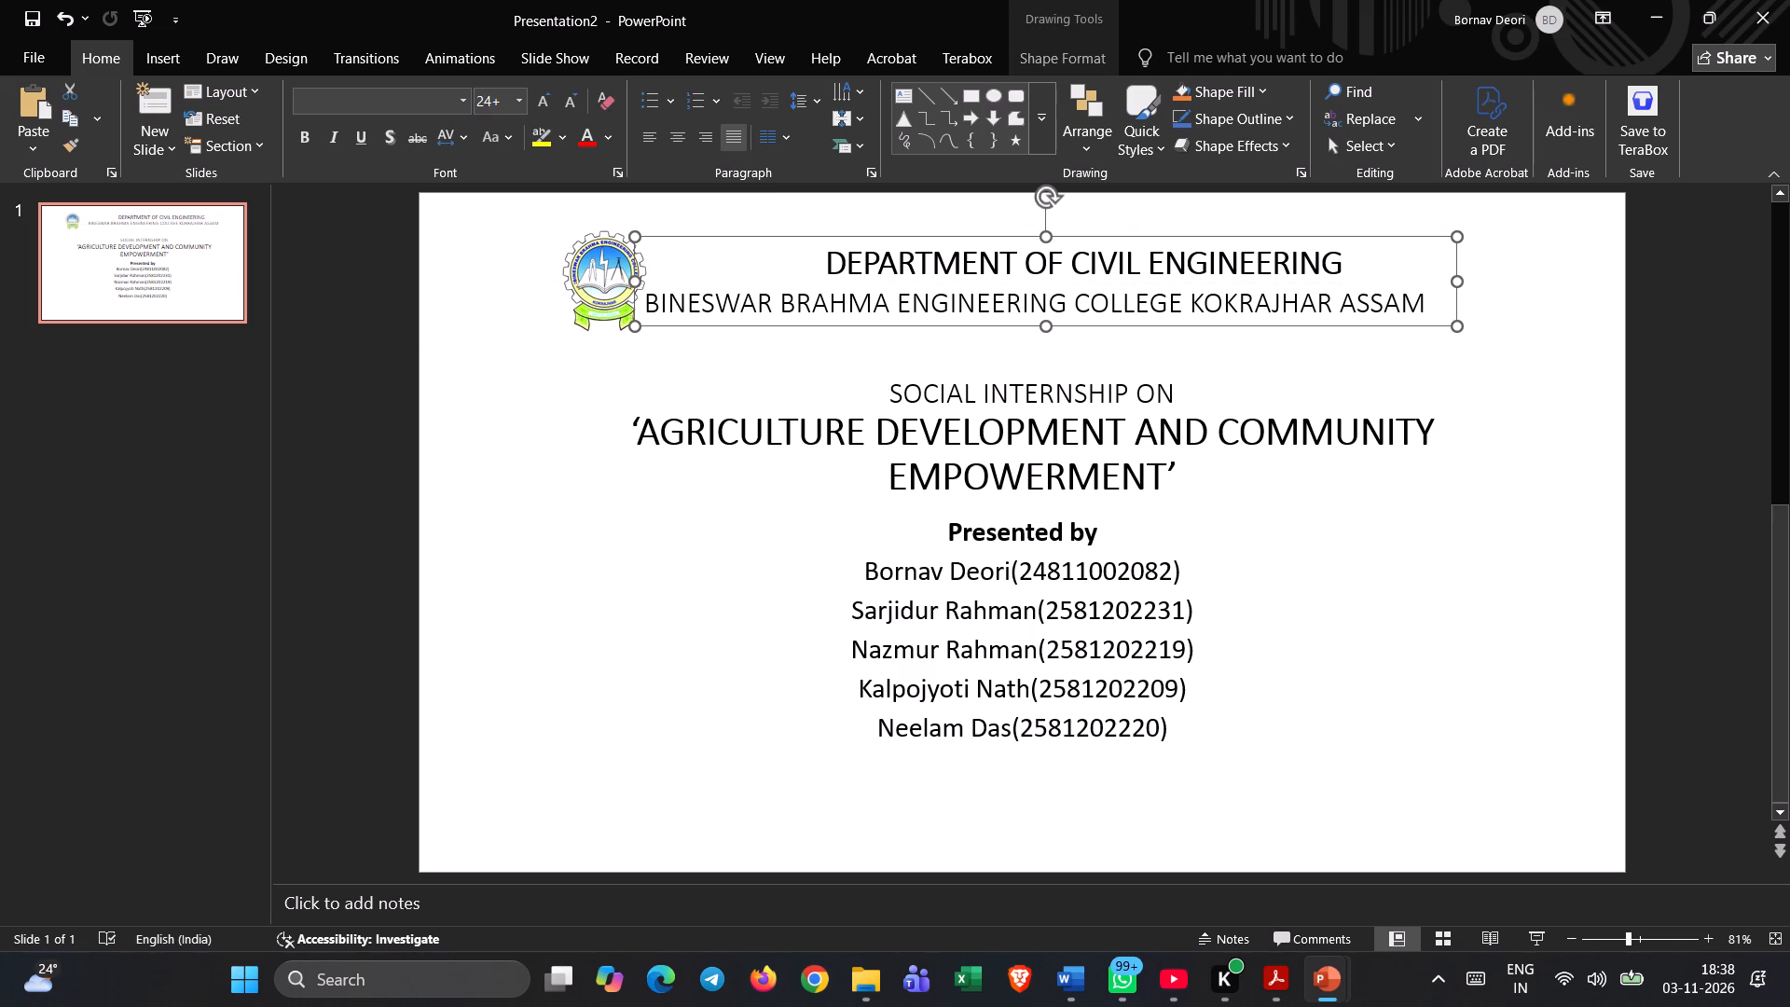
left_click(978, 358)
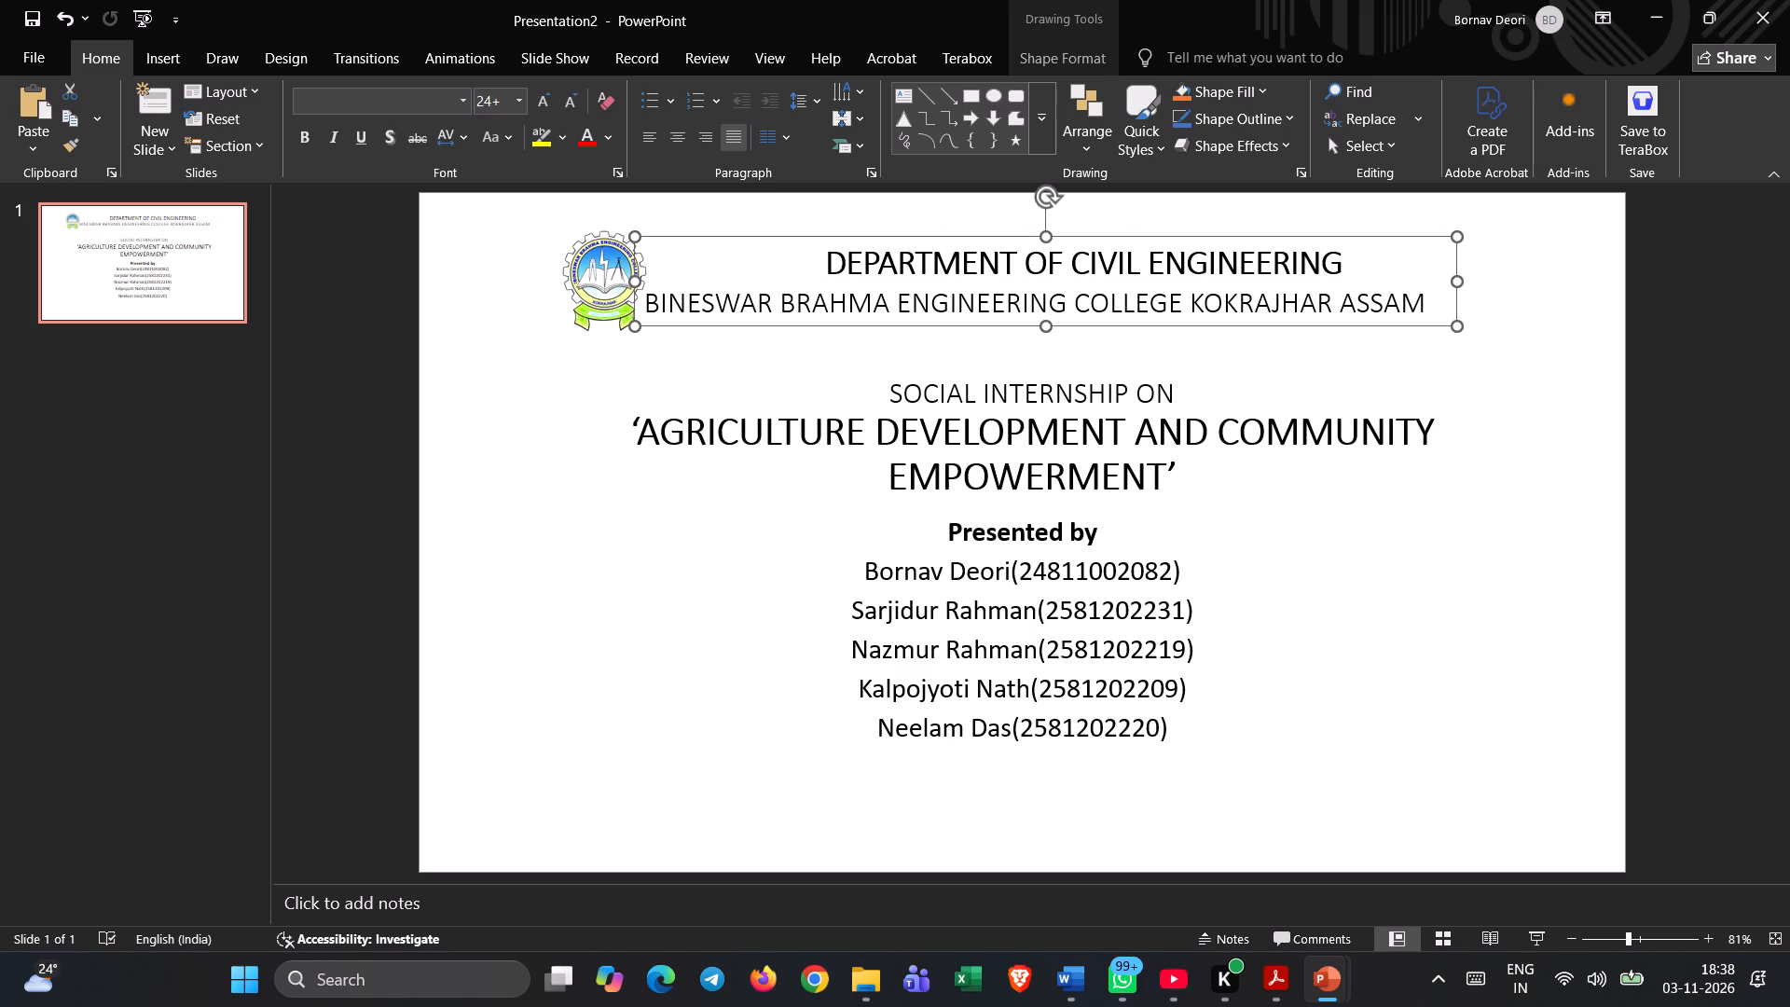
Reduce the height of the presenters' text box from its bottom edge, freeing space beneath the names.
left_click(1036, 584)
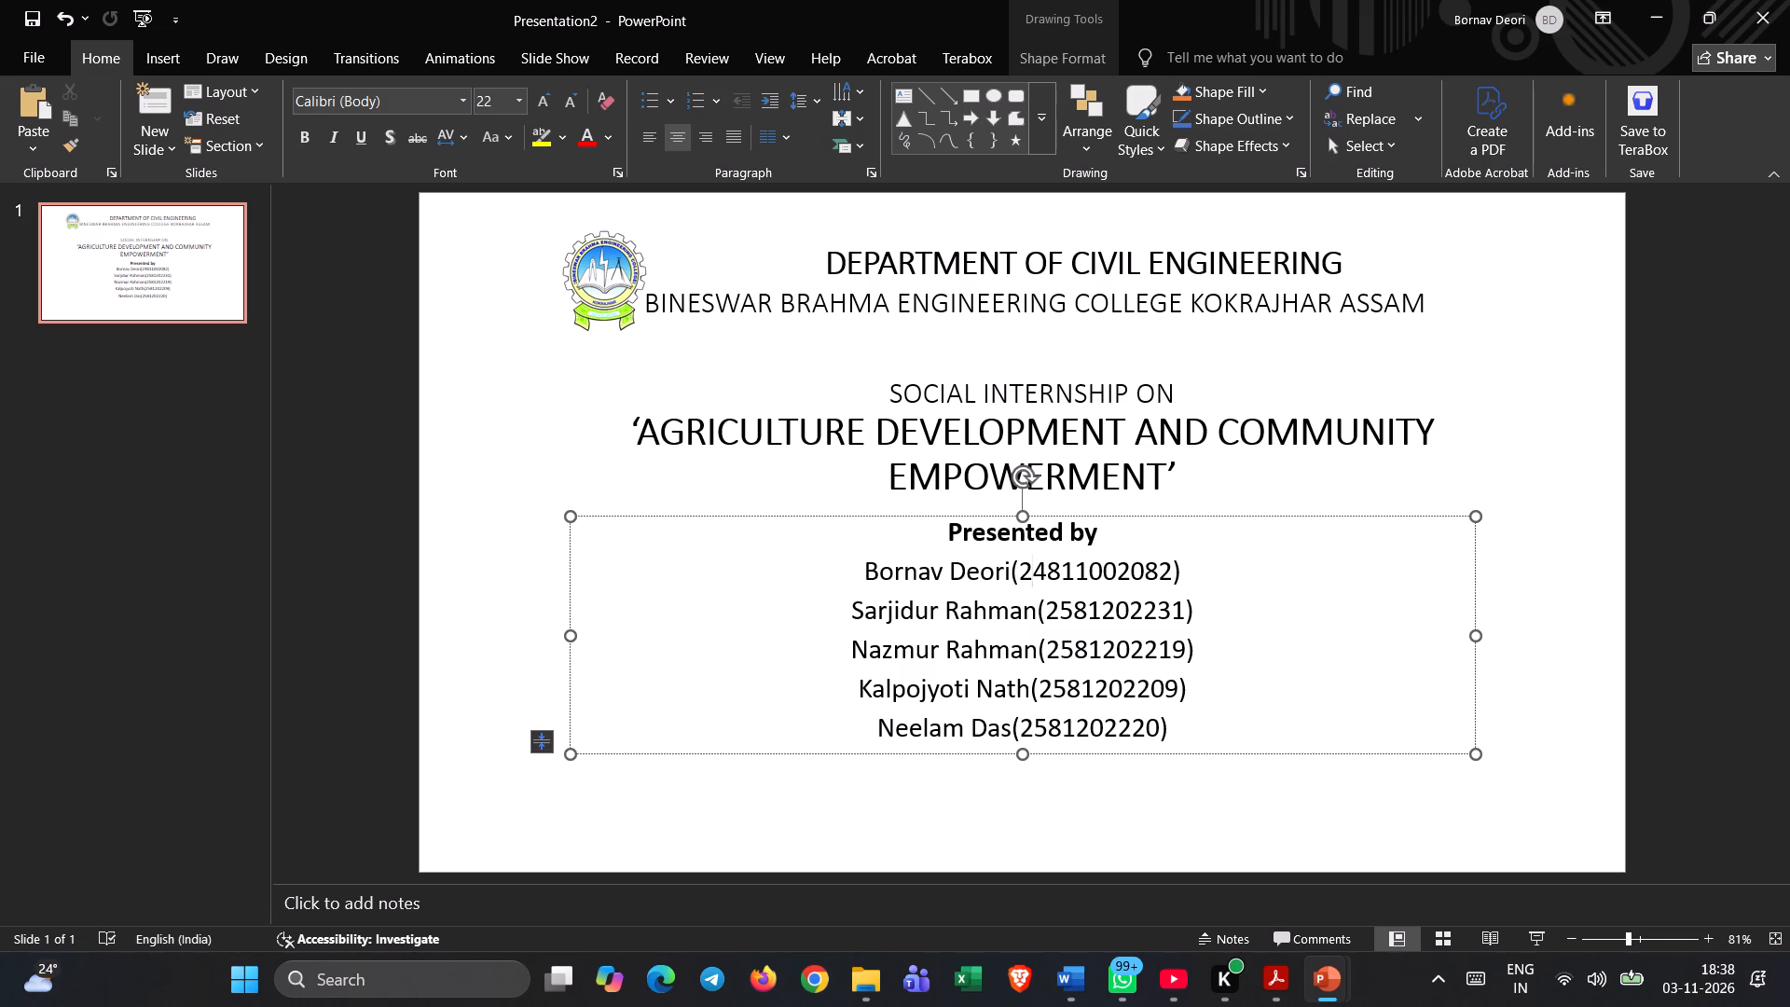
left_click_drag(1021, 753, 1020, 709)
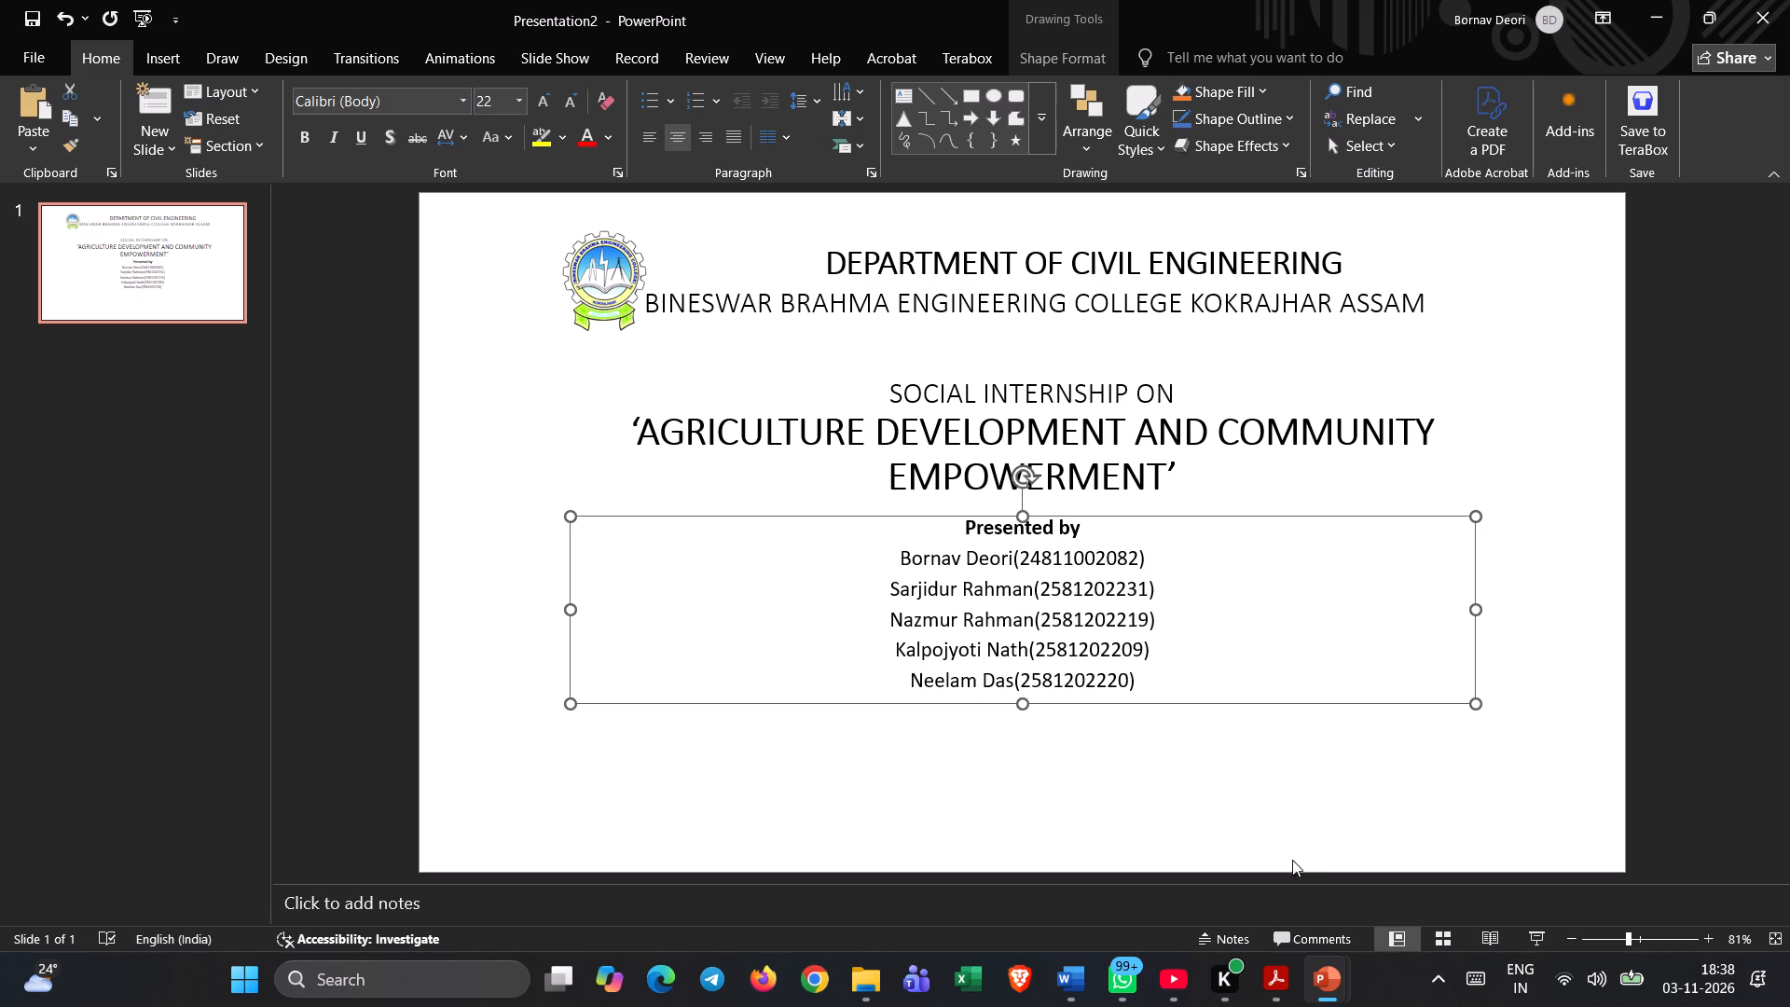
left_click(881, 760)
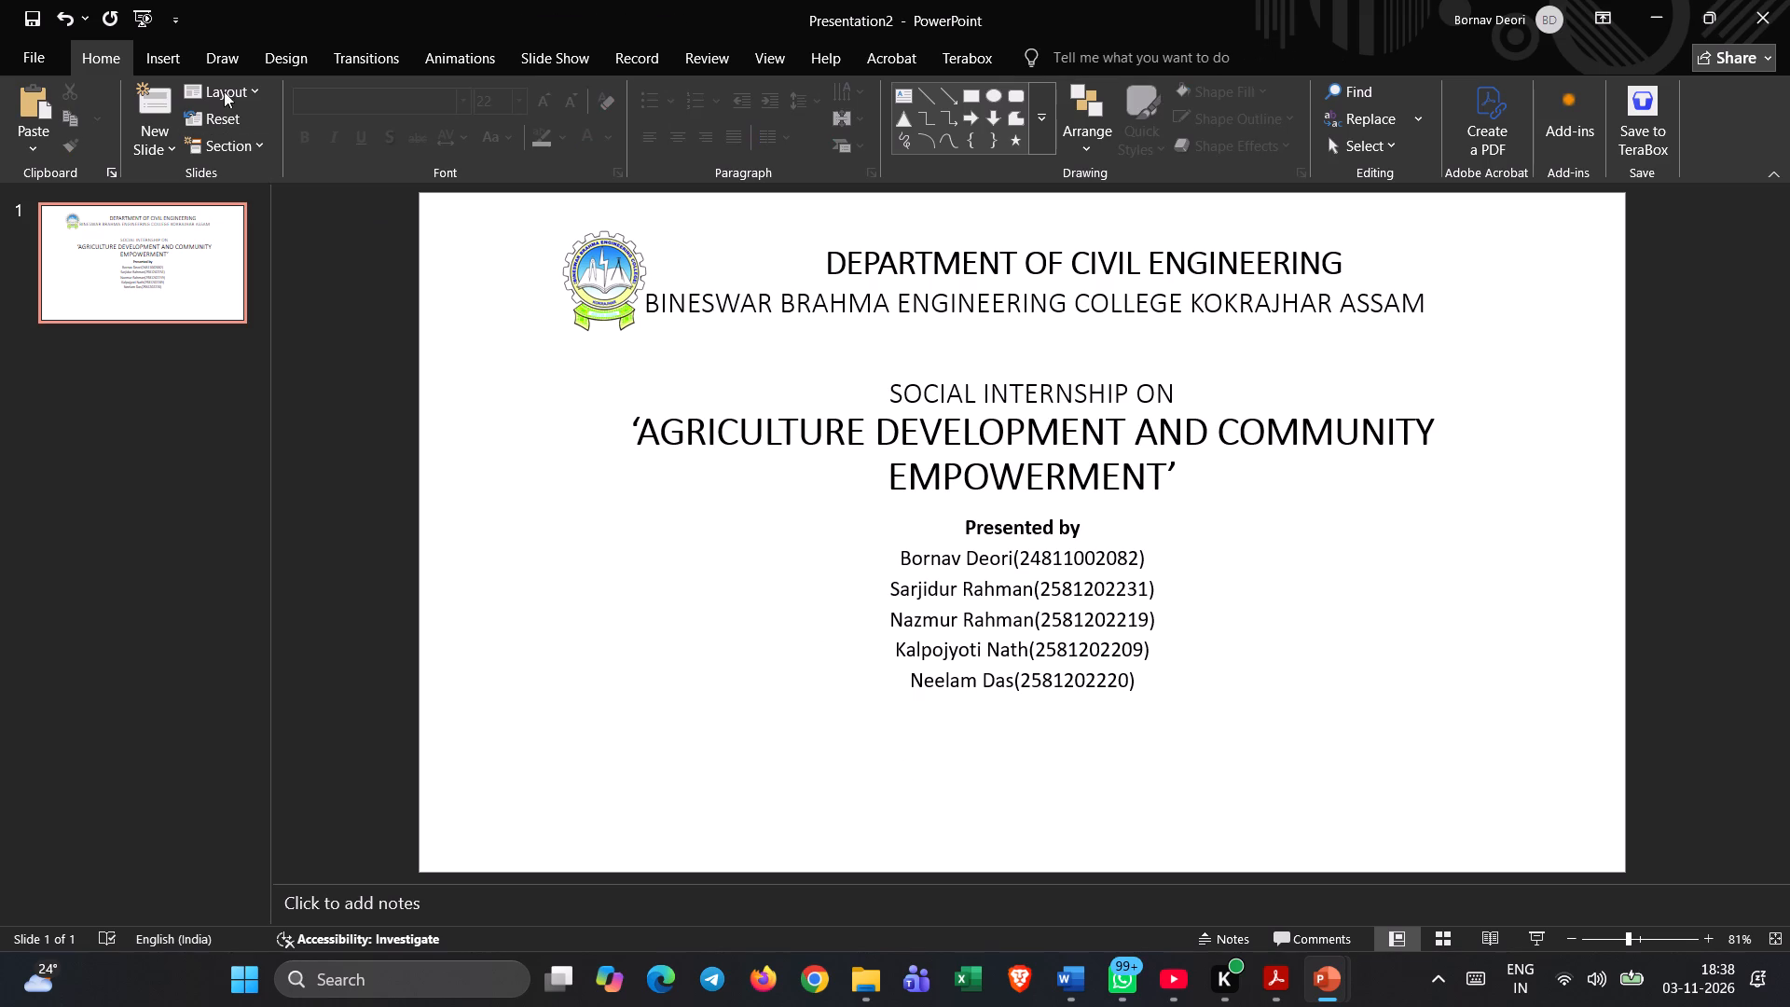
Draw a wide text box below the last presenter's name.
left_click(227, 58)
left_click(174, 56)
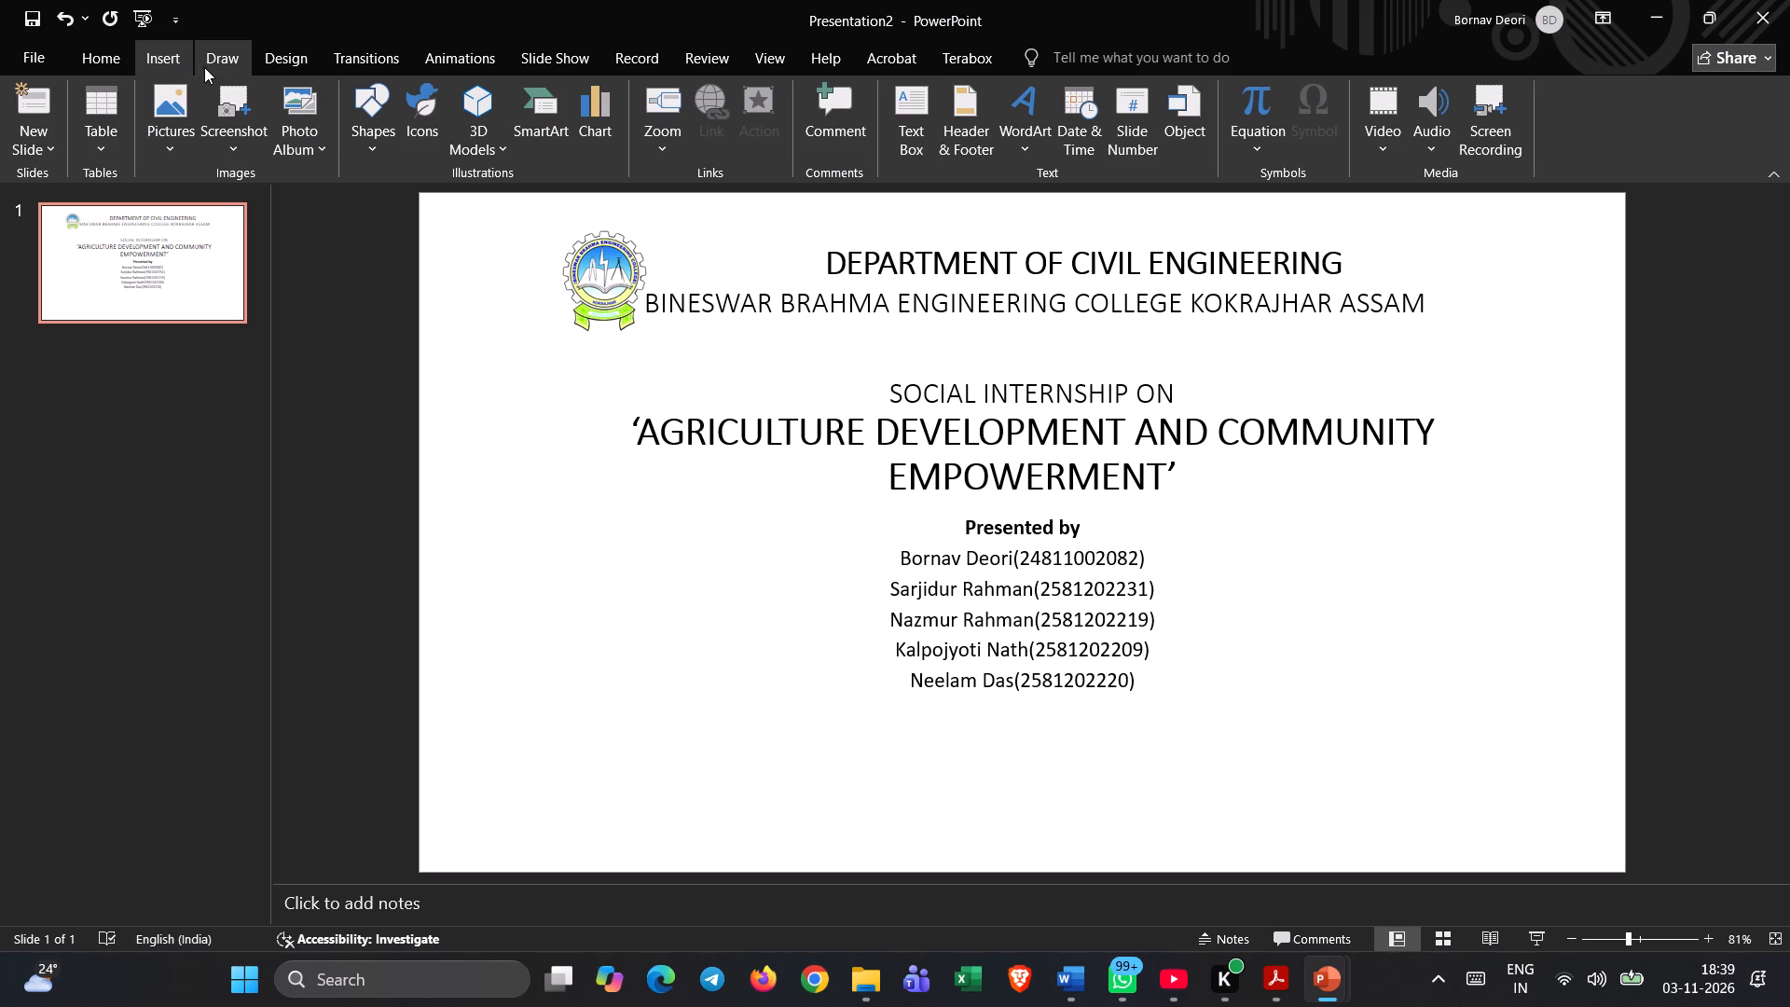
left_click(908, 113)
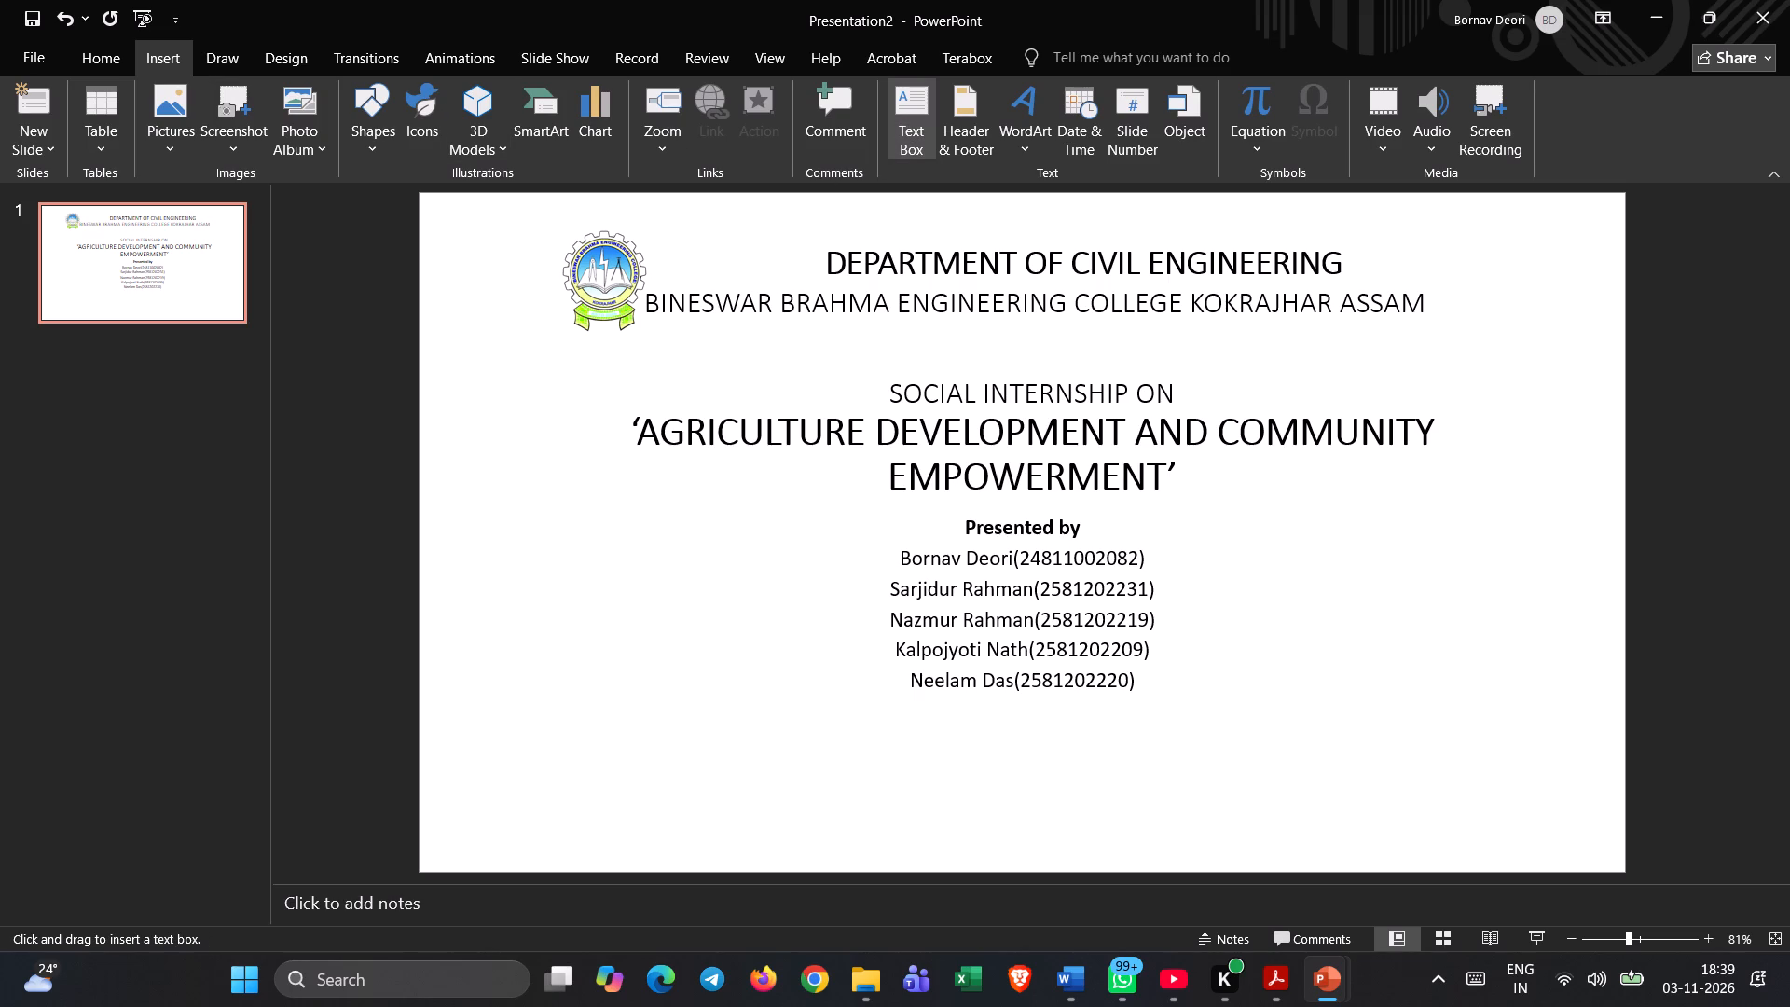
left_click_drag(645, 710, 1391, 807)
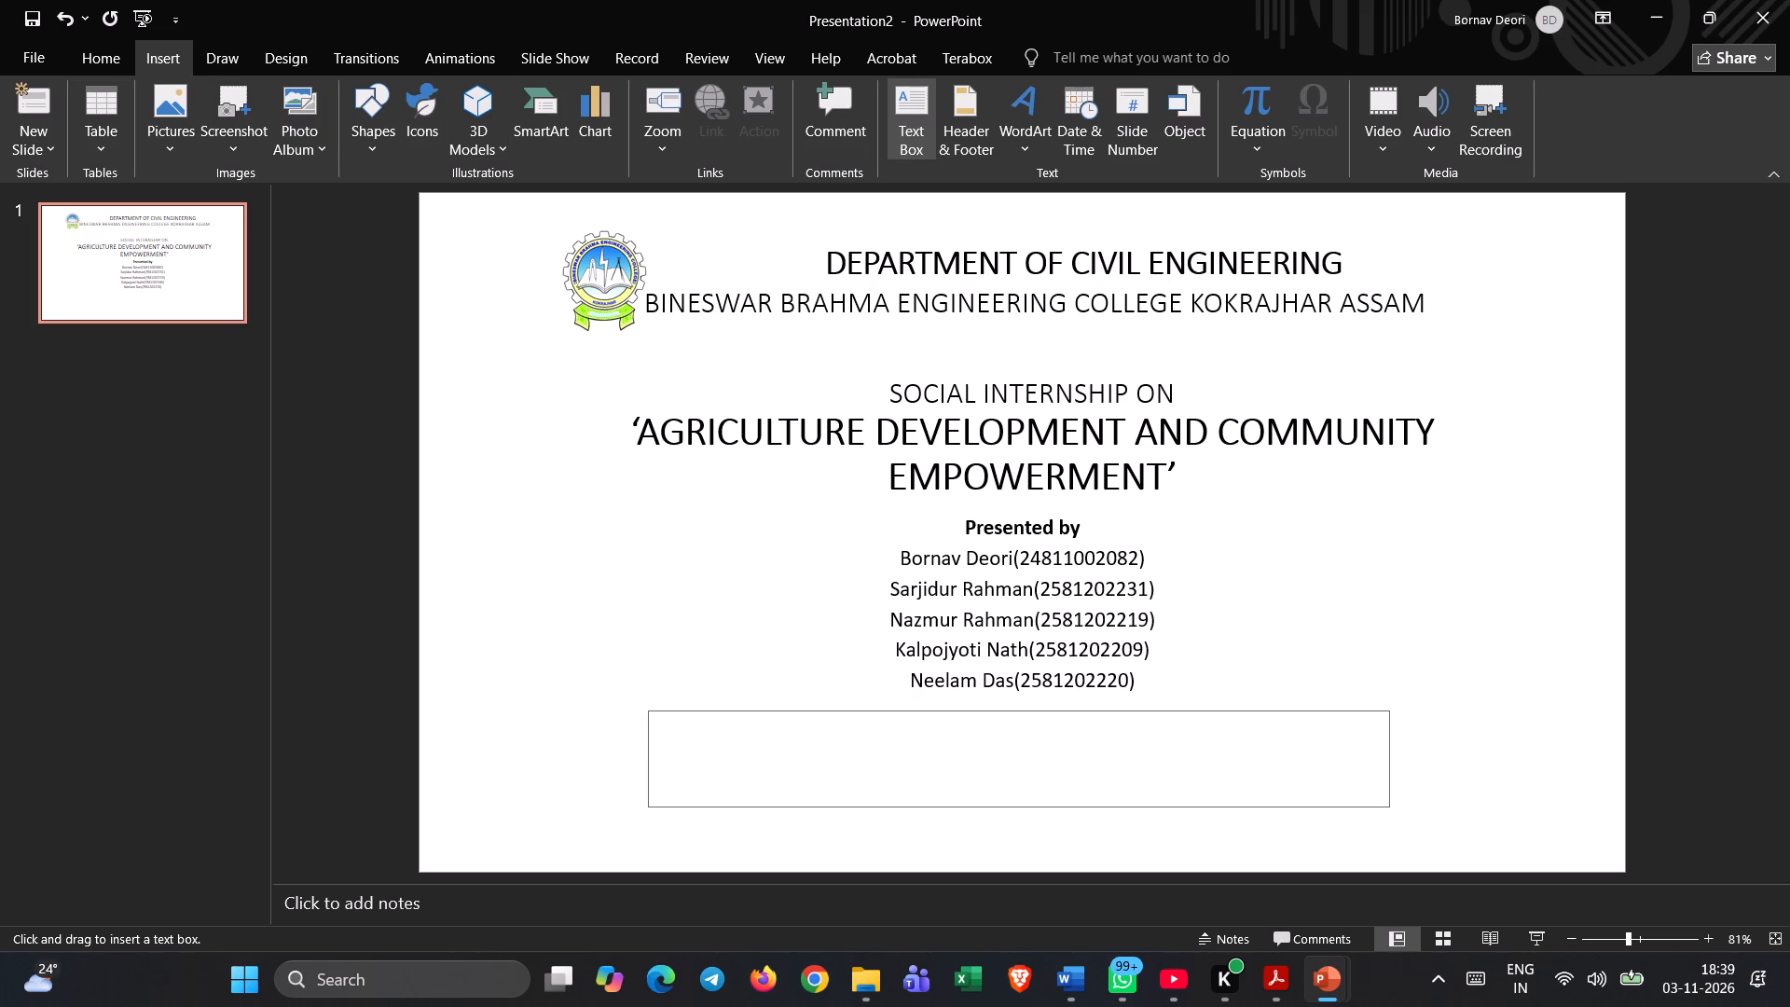
left_click_drag(1391, 807, 1459, 829)
left_click(931, 740)
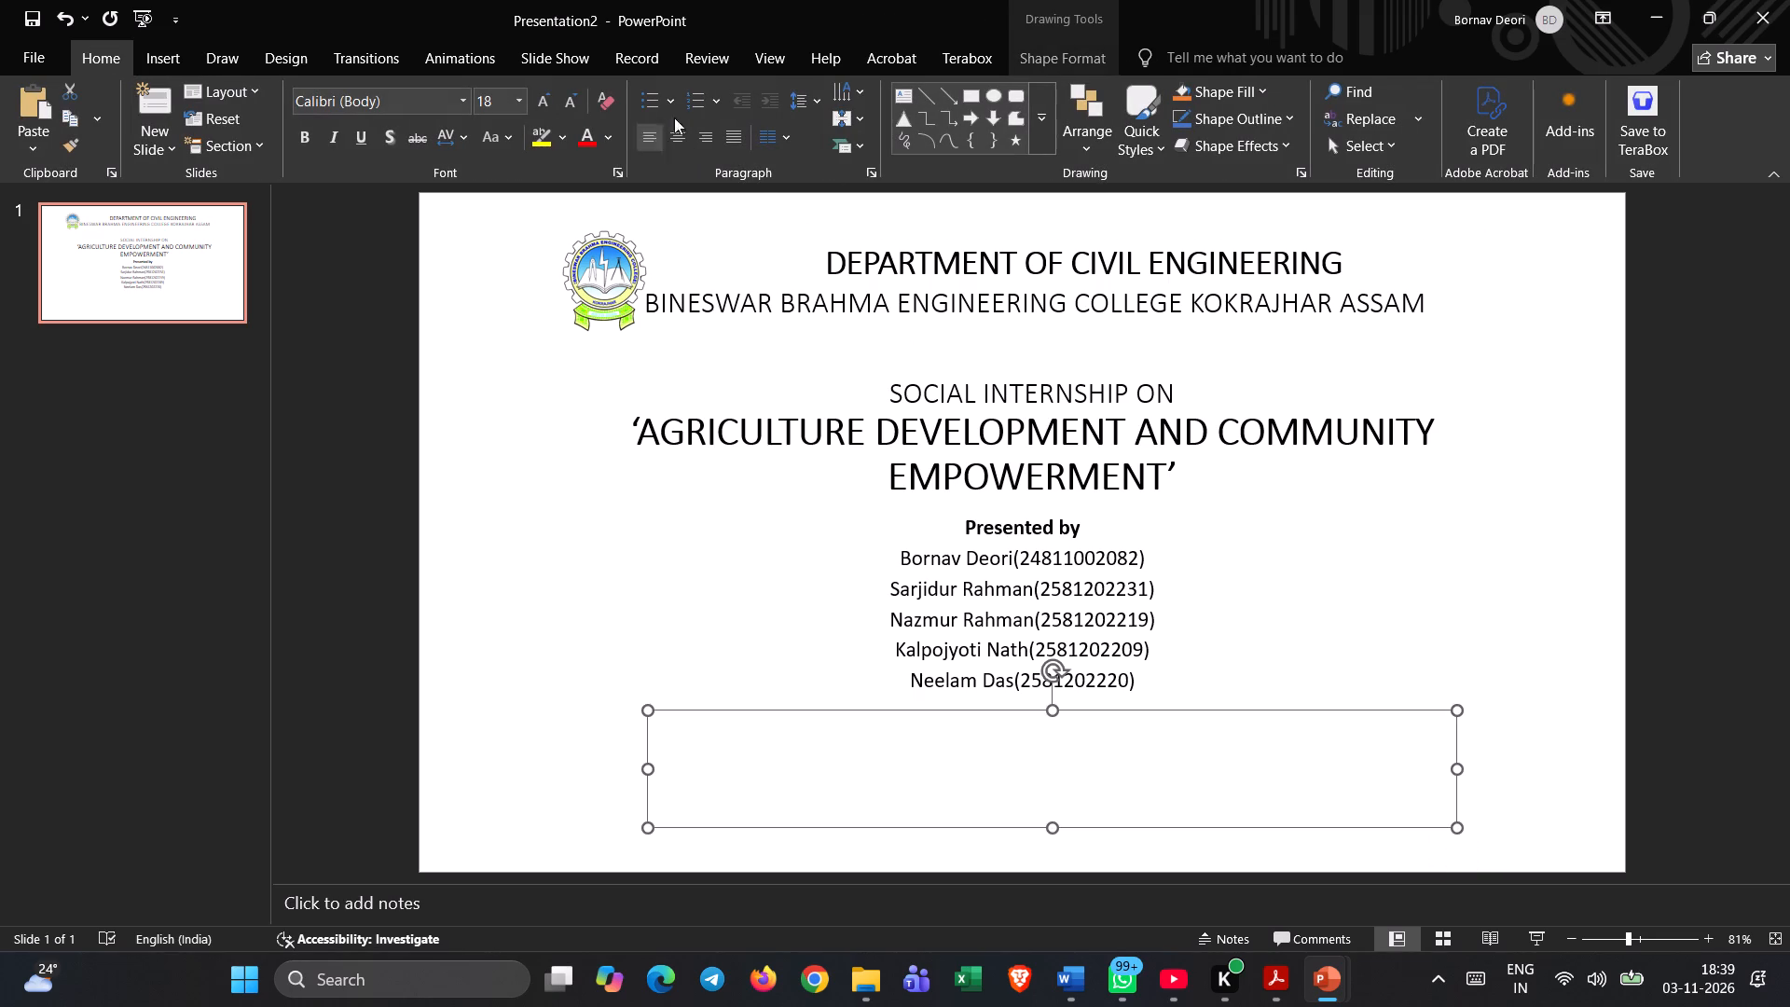
Justify the new text box and enter text beginning with "HO".
left_click(730, 136)
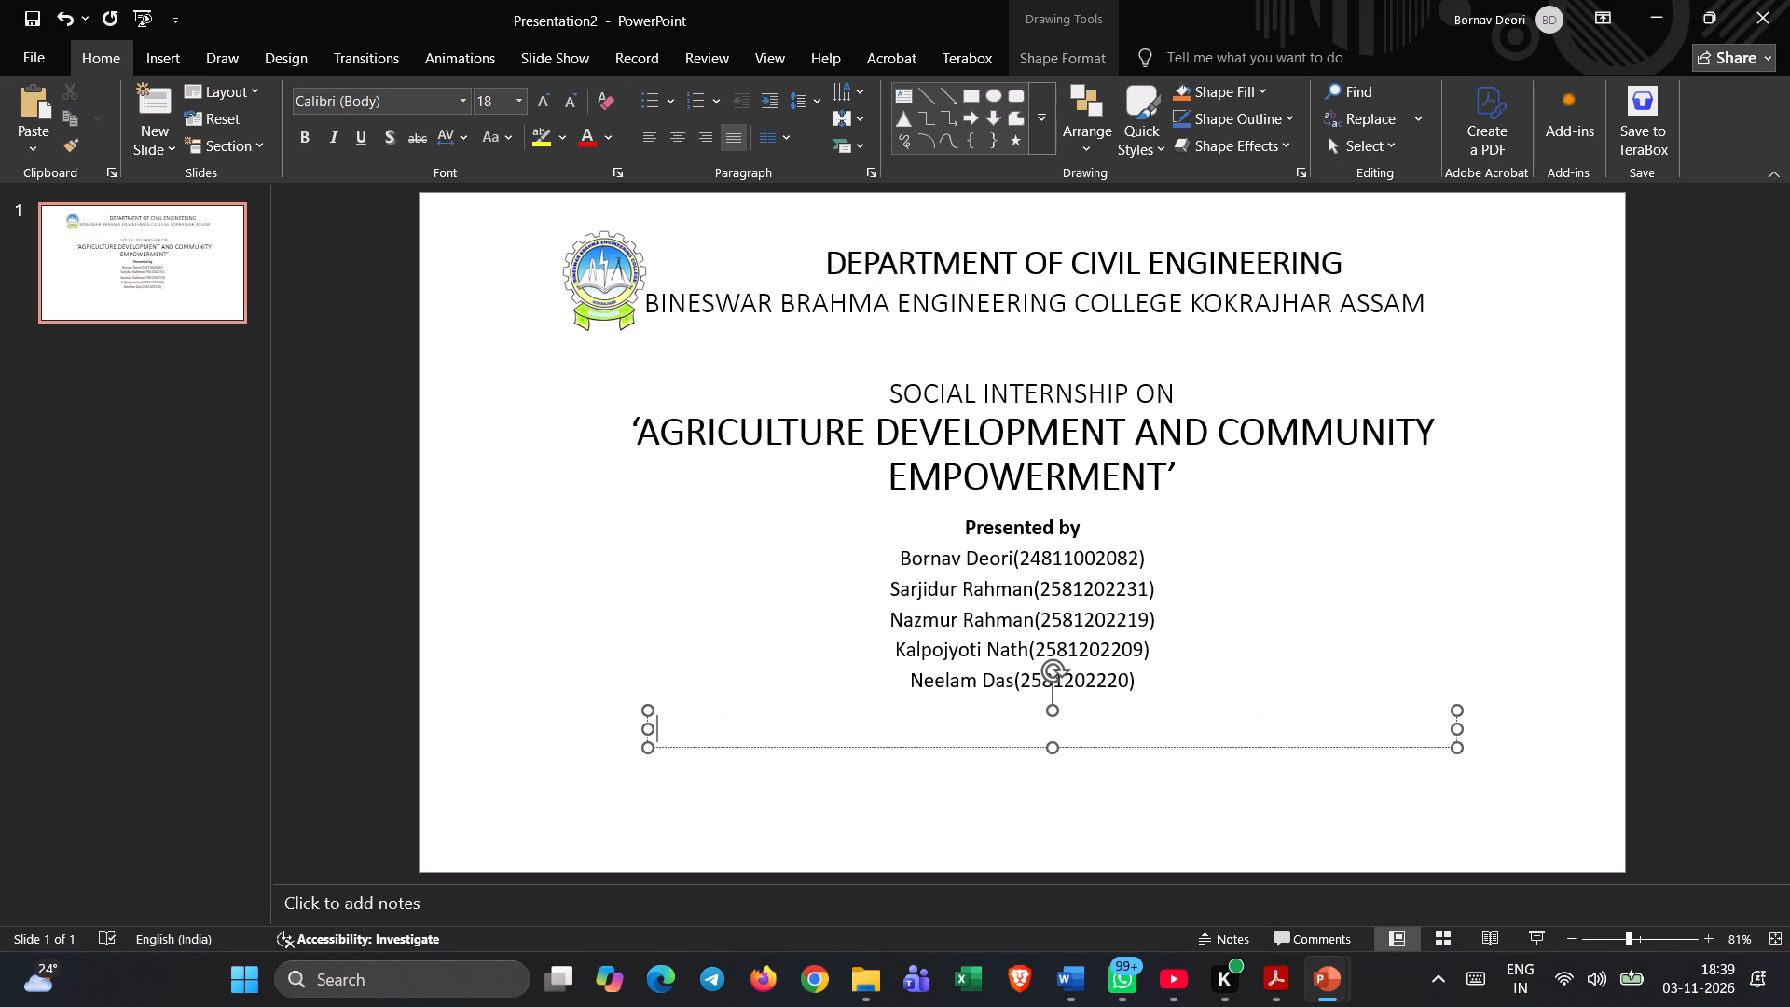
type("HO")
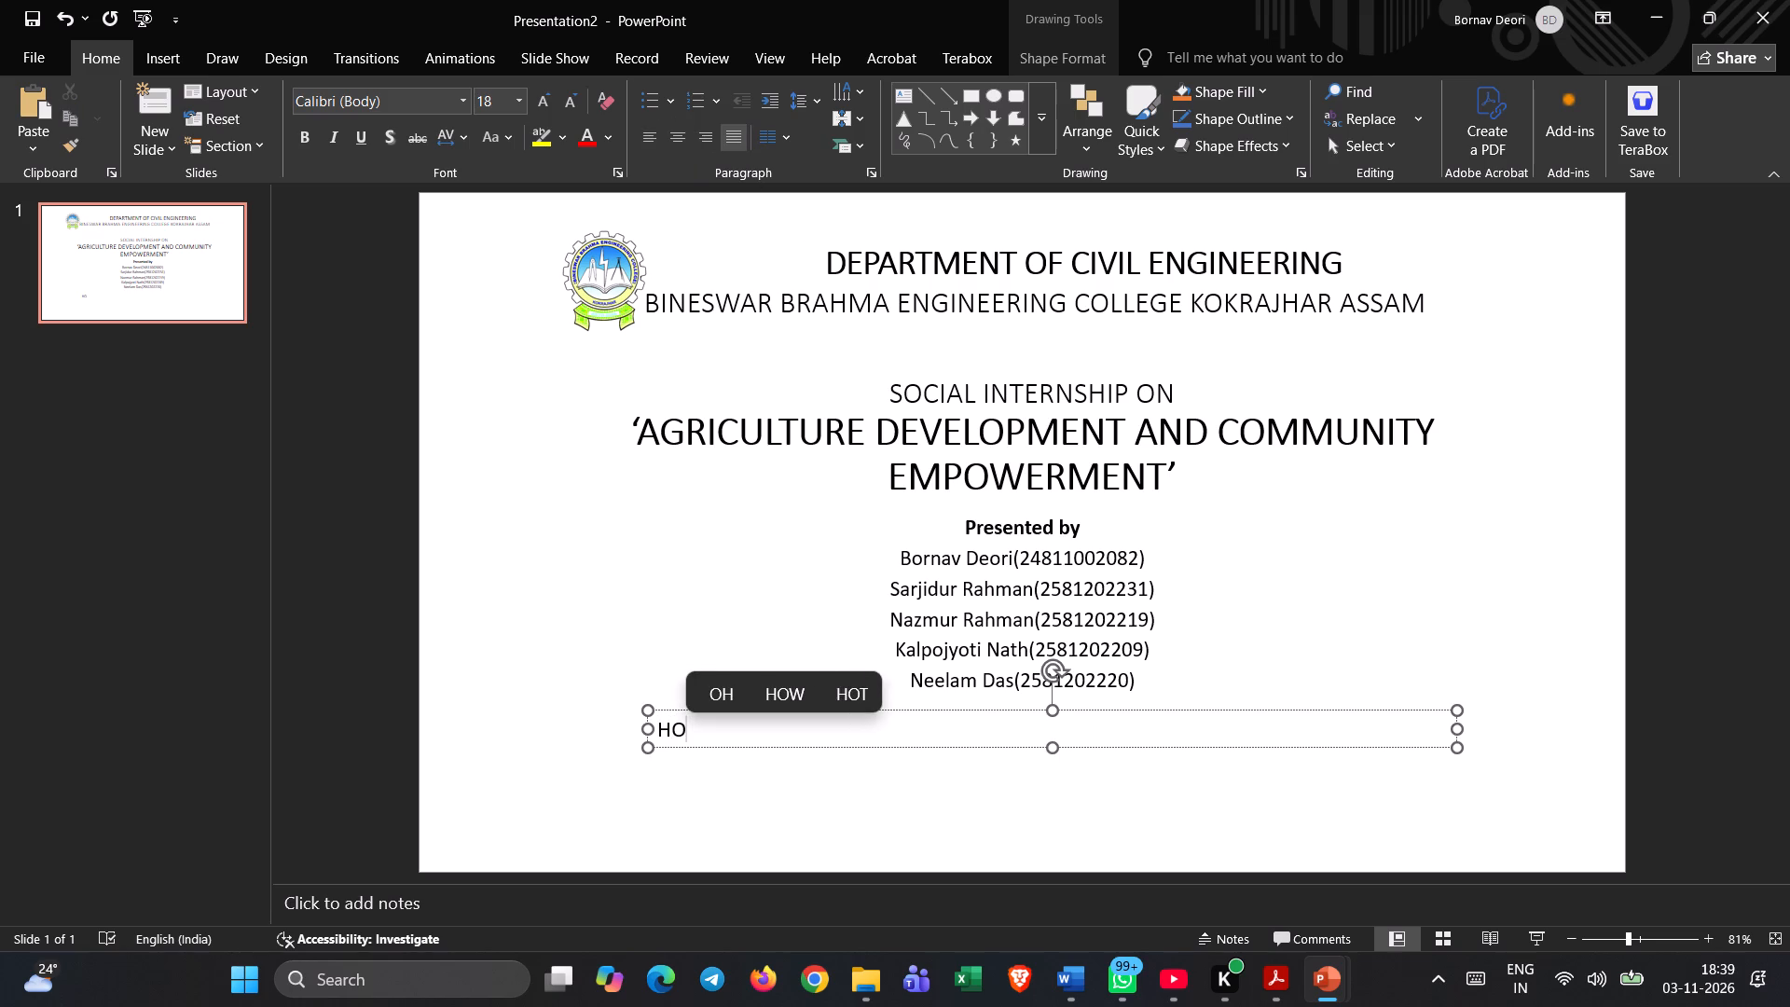
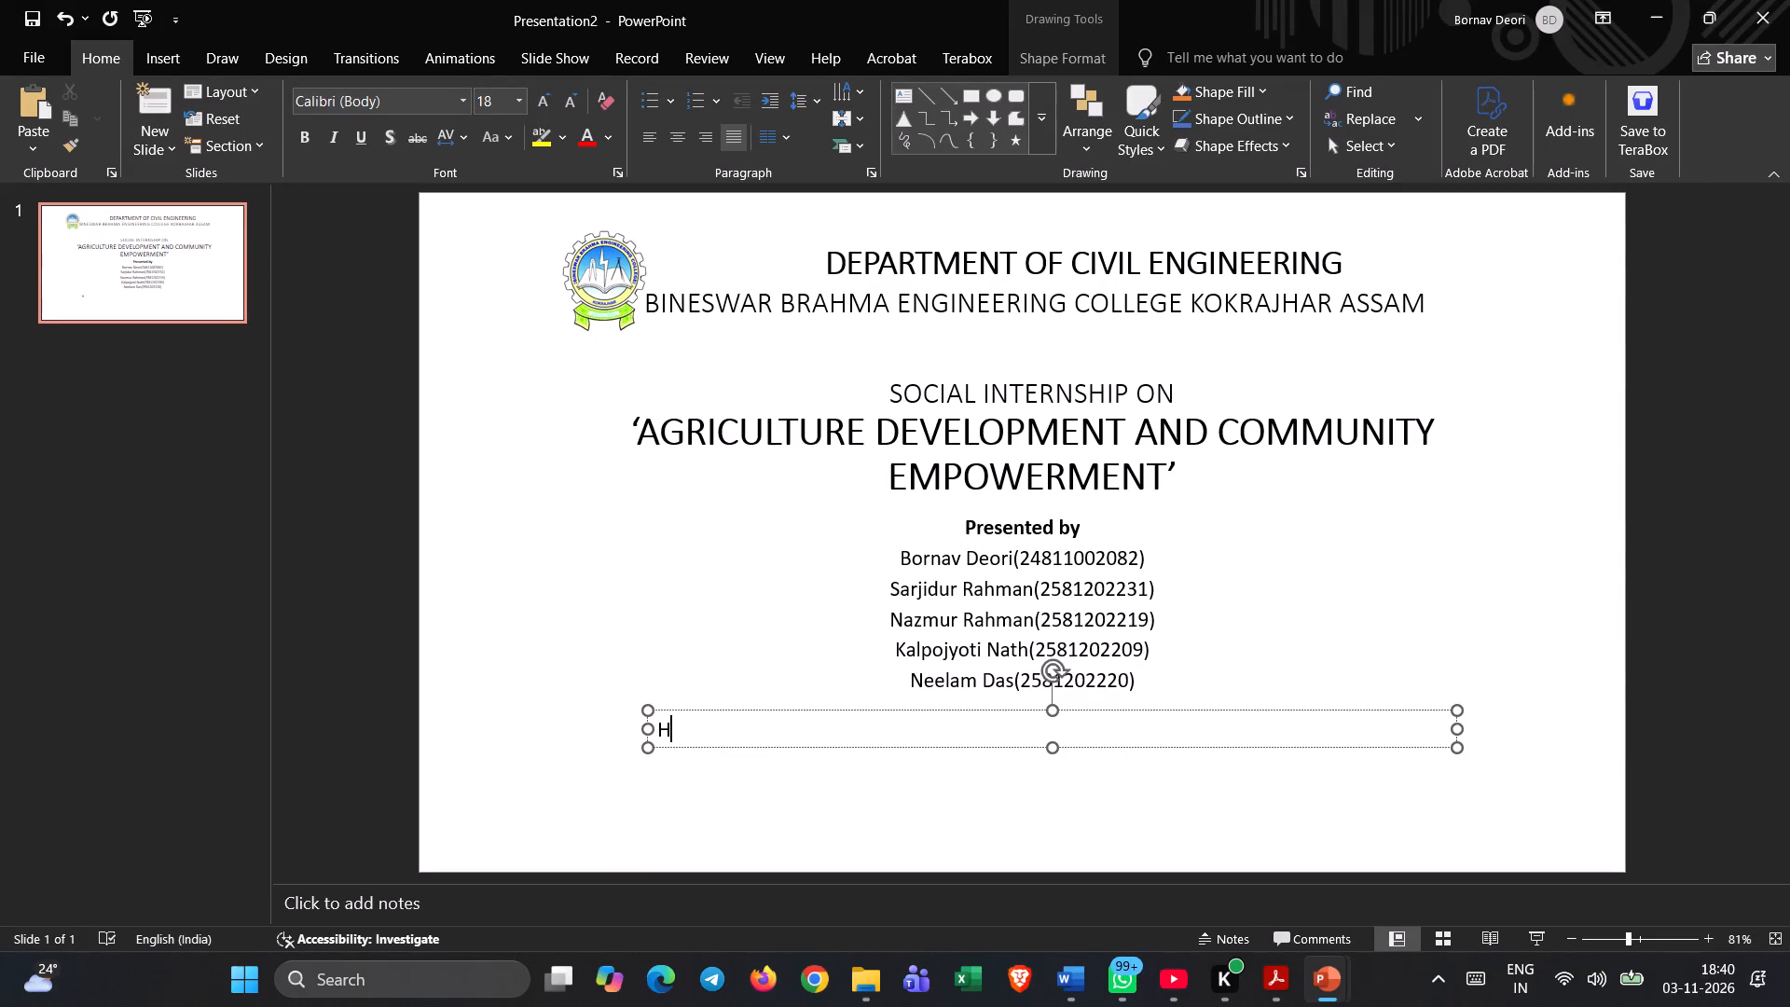
Adjust the spacing in front of "DEPARTMENT OF CIVIL ENGINEERING", replacing the gap before it with three spaces.
left_click(824, 268)
key("BackSpace")
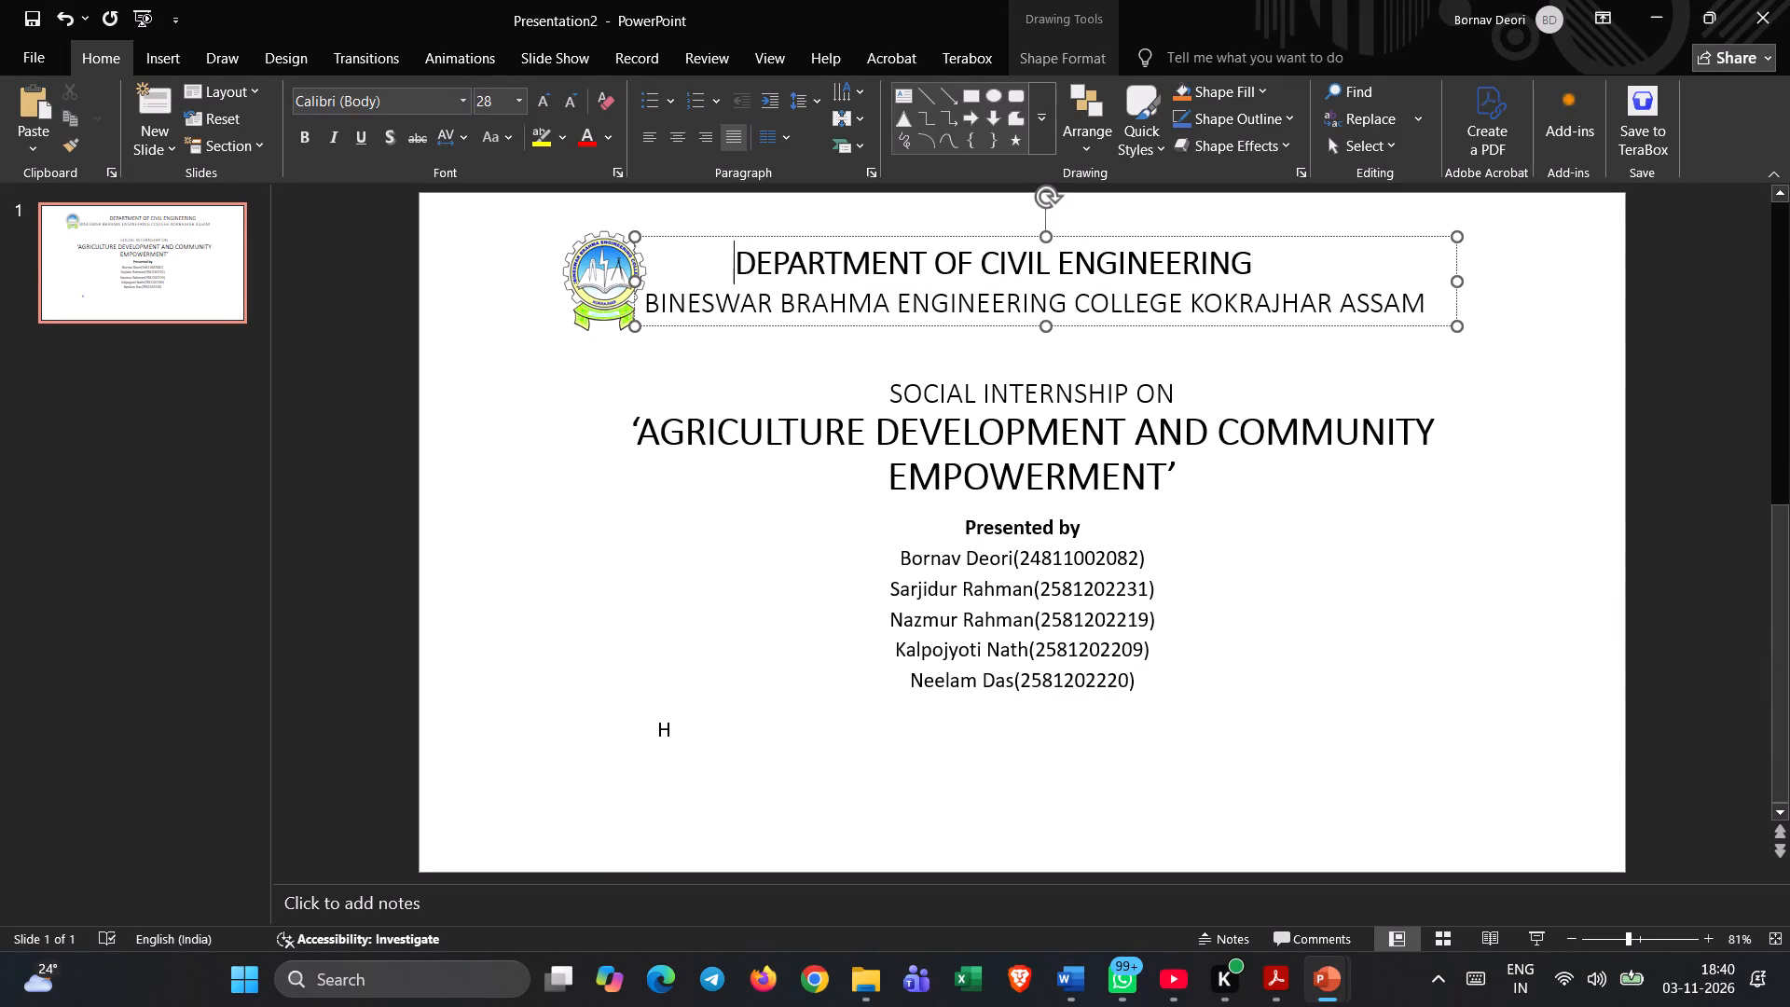
key("space")
key("space")
key("space")
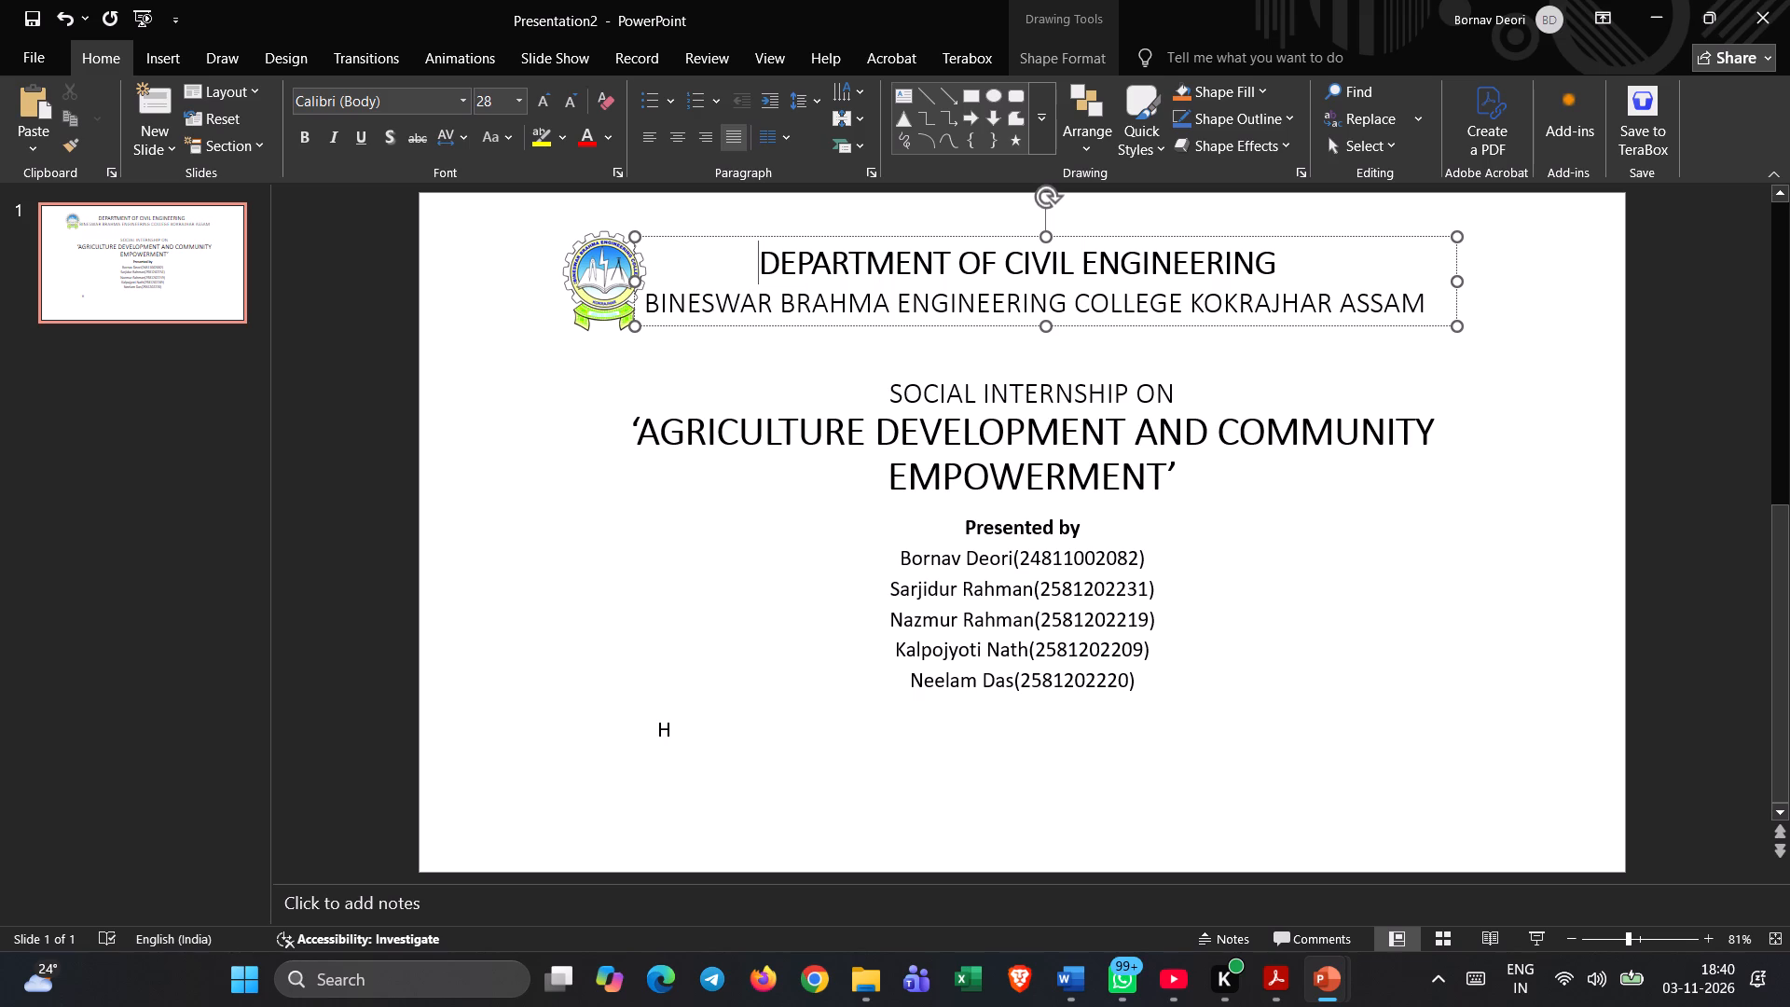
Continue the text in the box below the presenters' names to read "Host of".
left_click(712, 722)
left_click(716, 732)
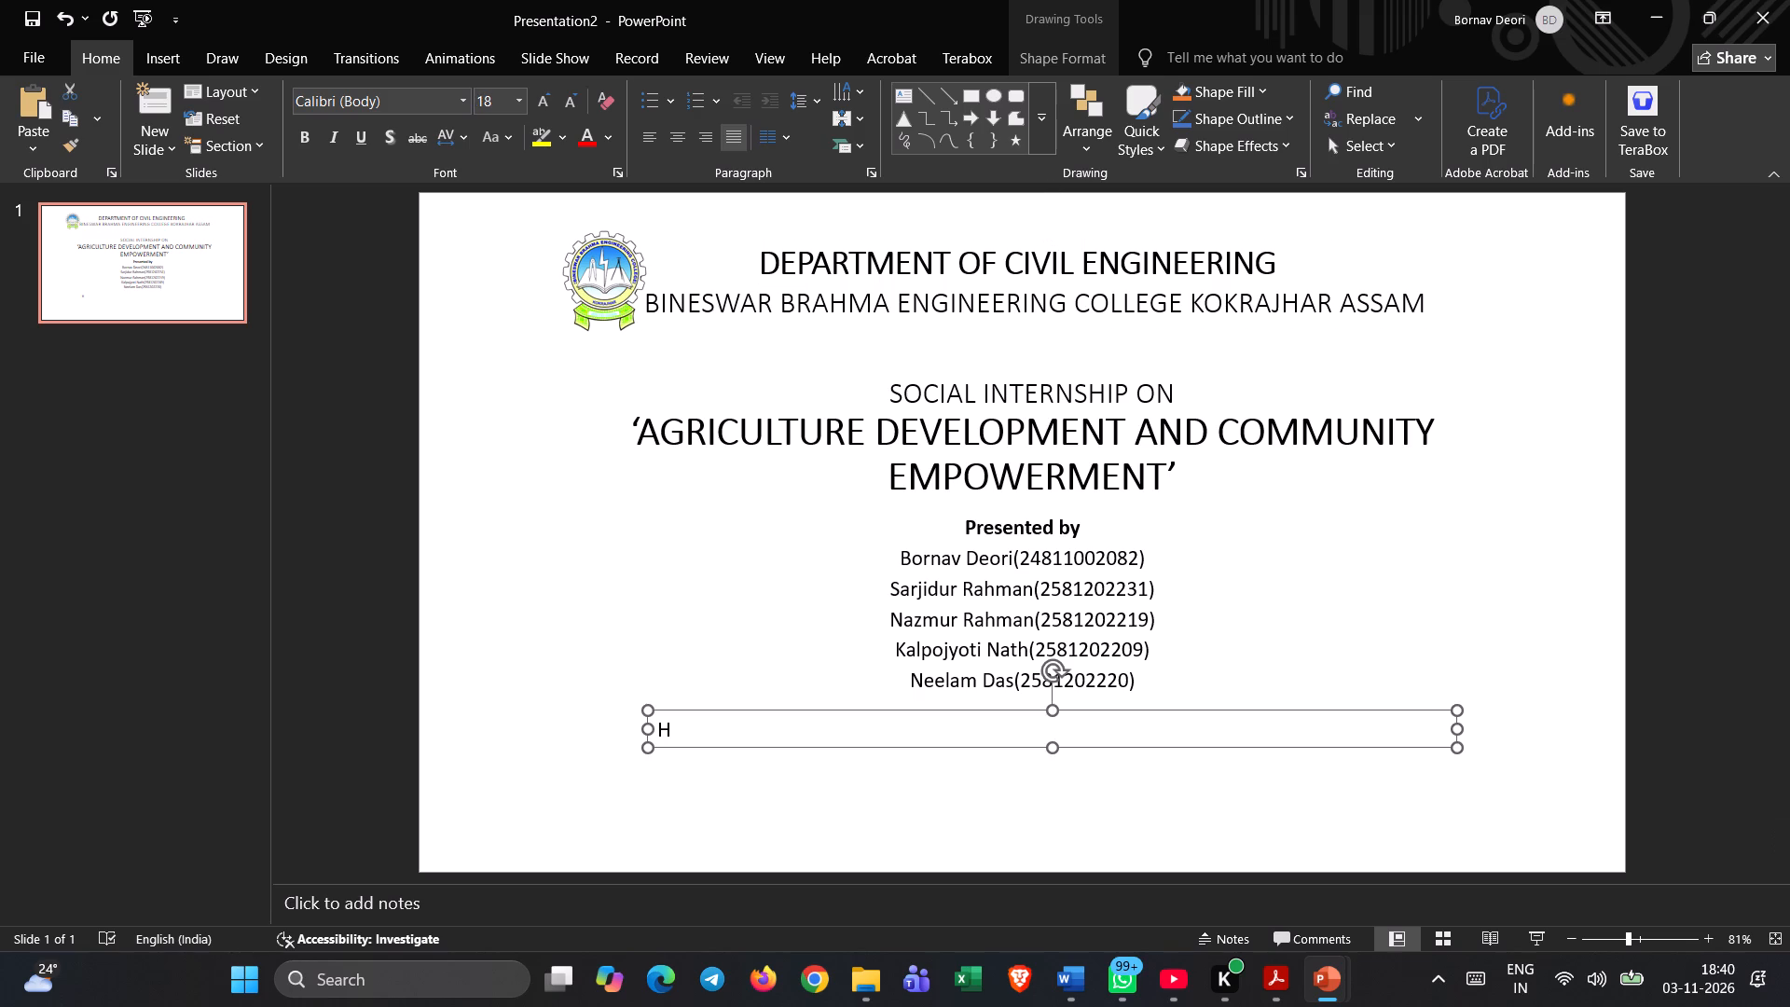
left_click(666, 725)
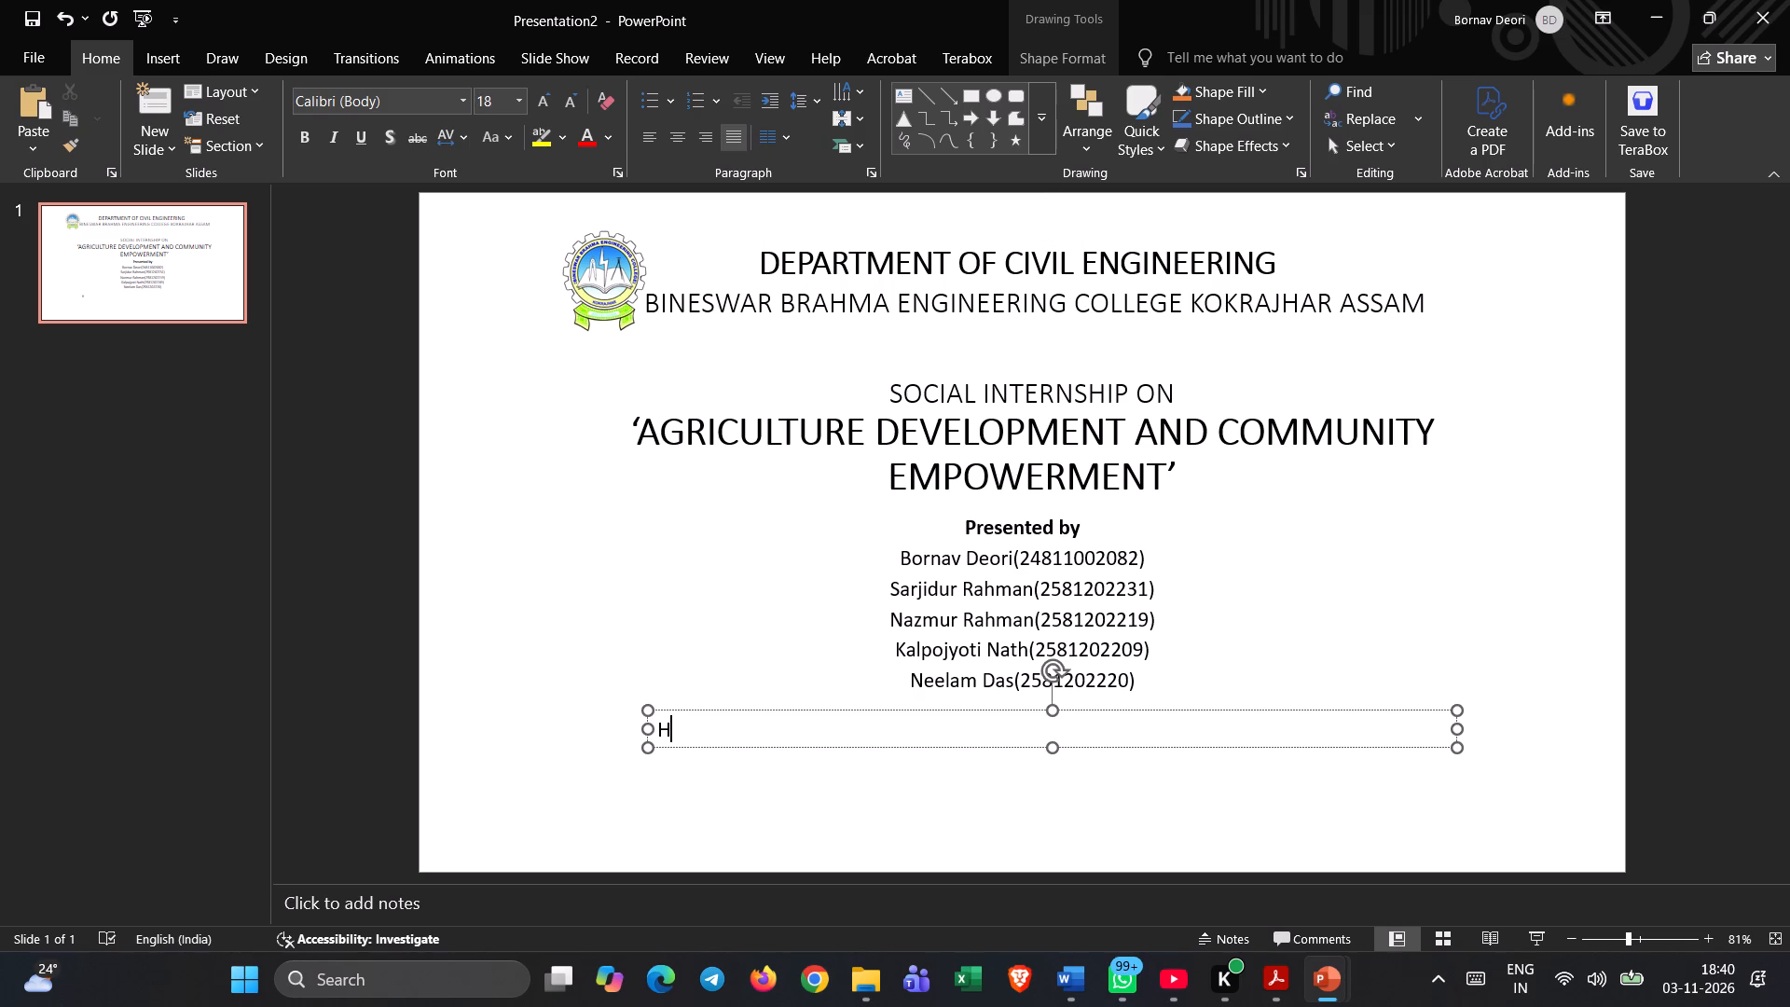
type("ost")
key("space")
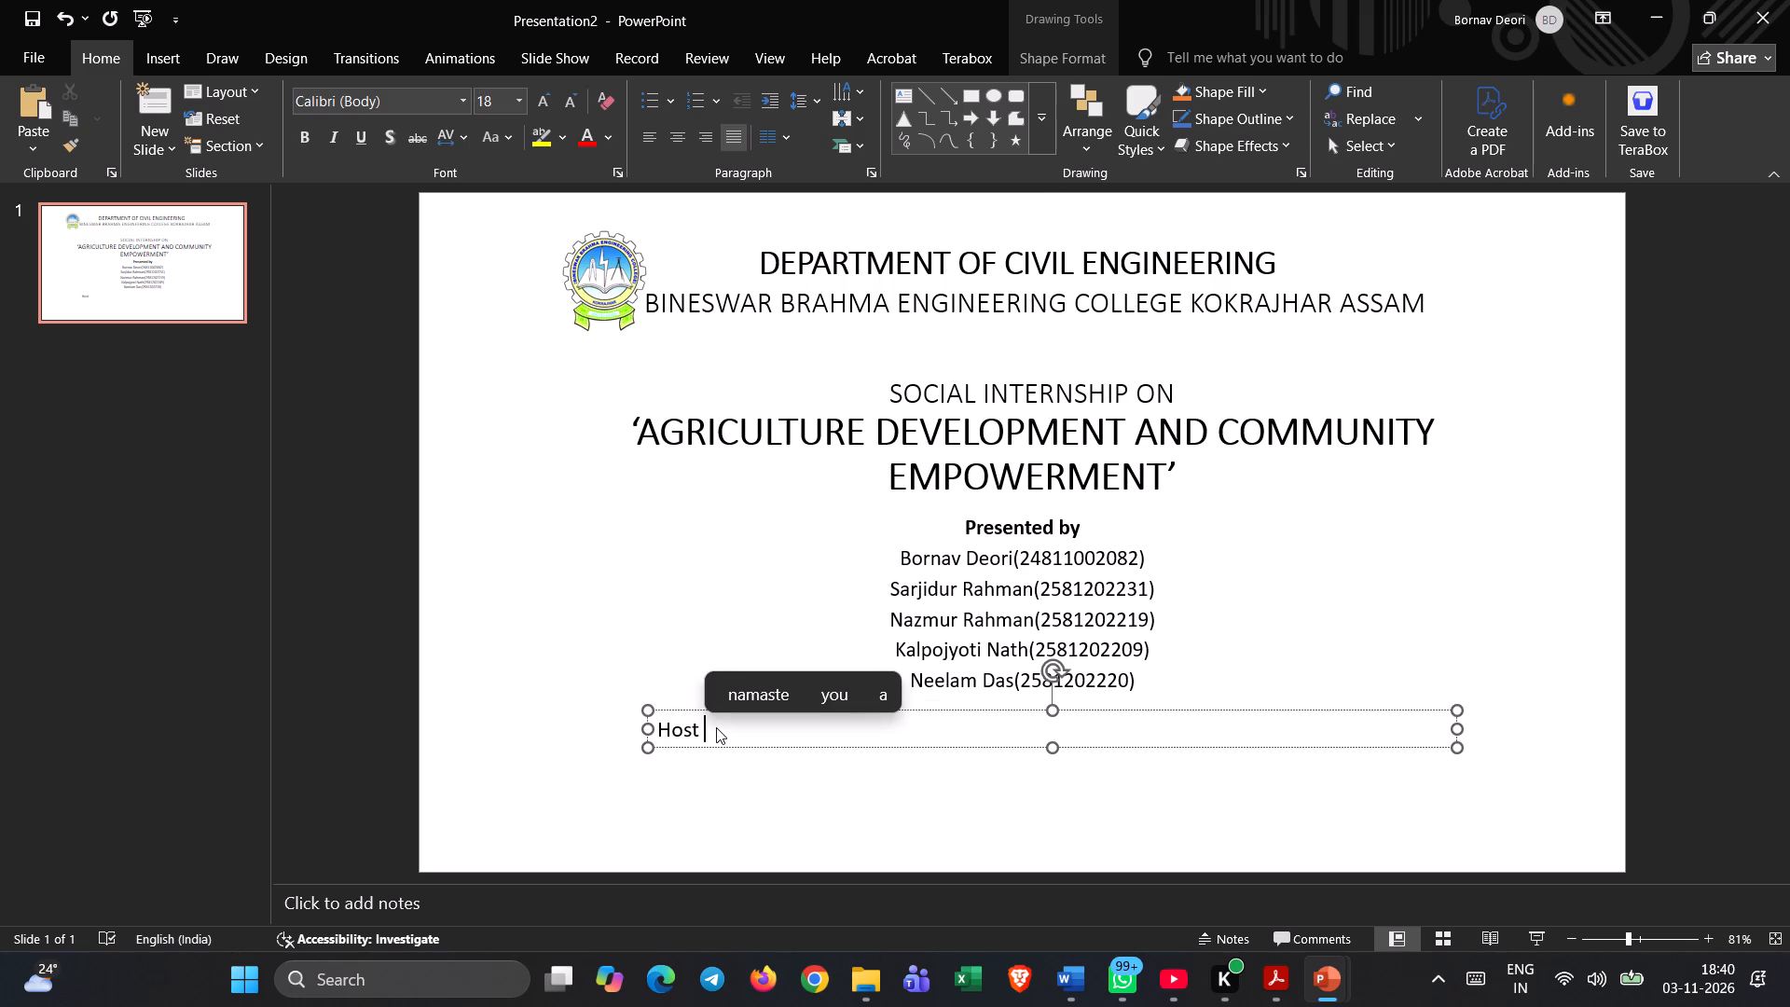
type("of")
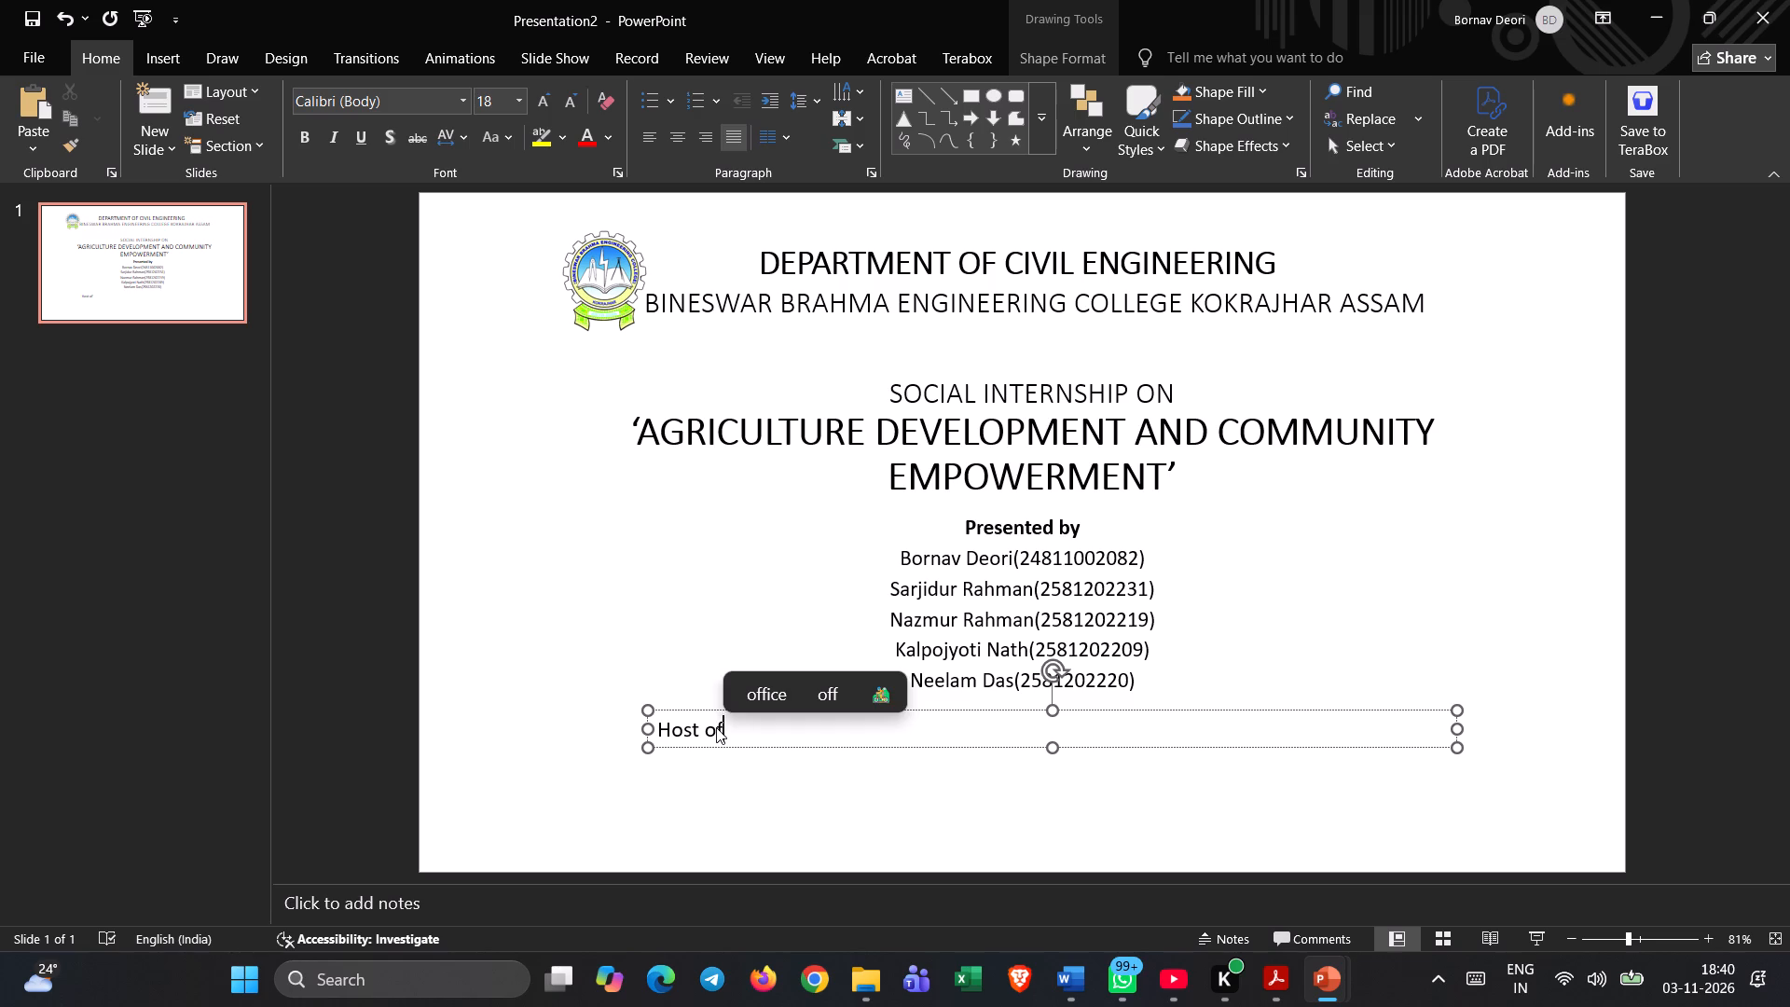
Delete all the text from the text box below the presenters' names.
key("BackSpace")
key("BackSpace")
key("BackSpace")
key("BackSpace")
key("BackSpace")
key("BackSpace")
key("BackSpace")
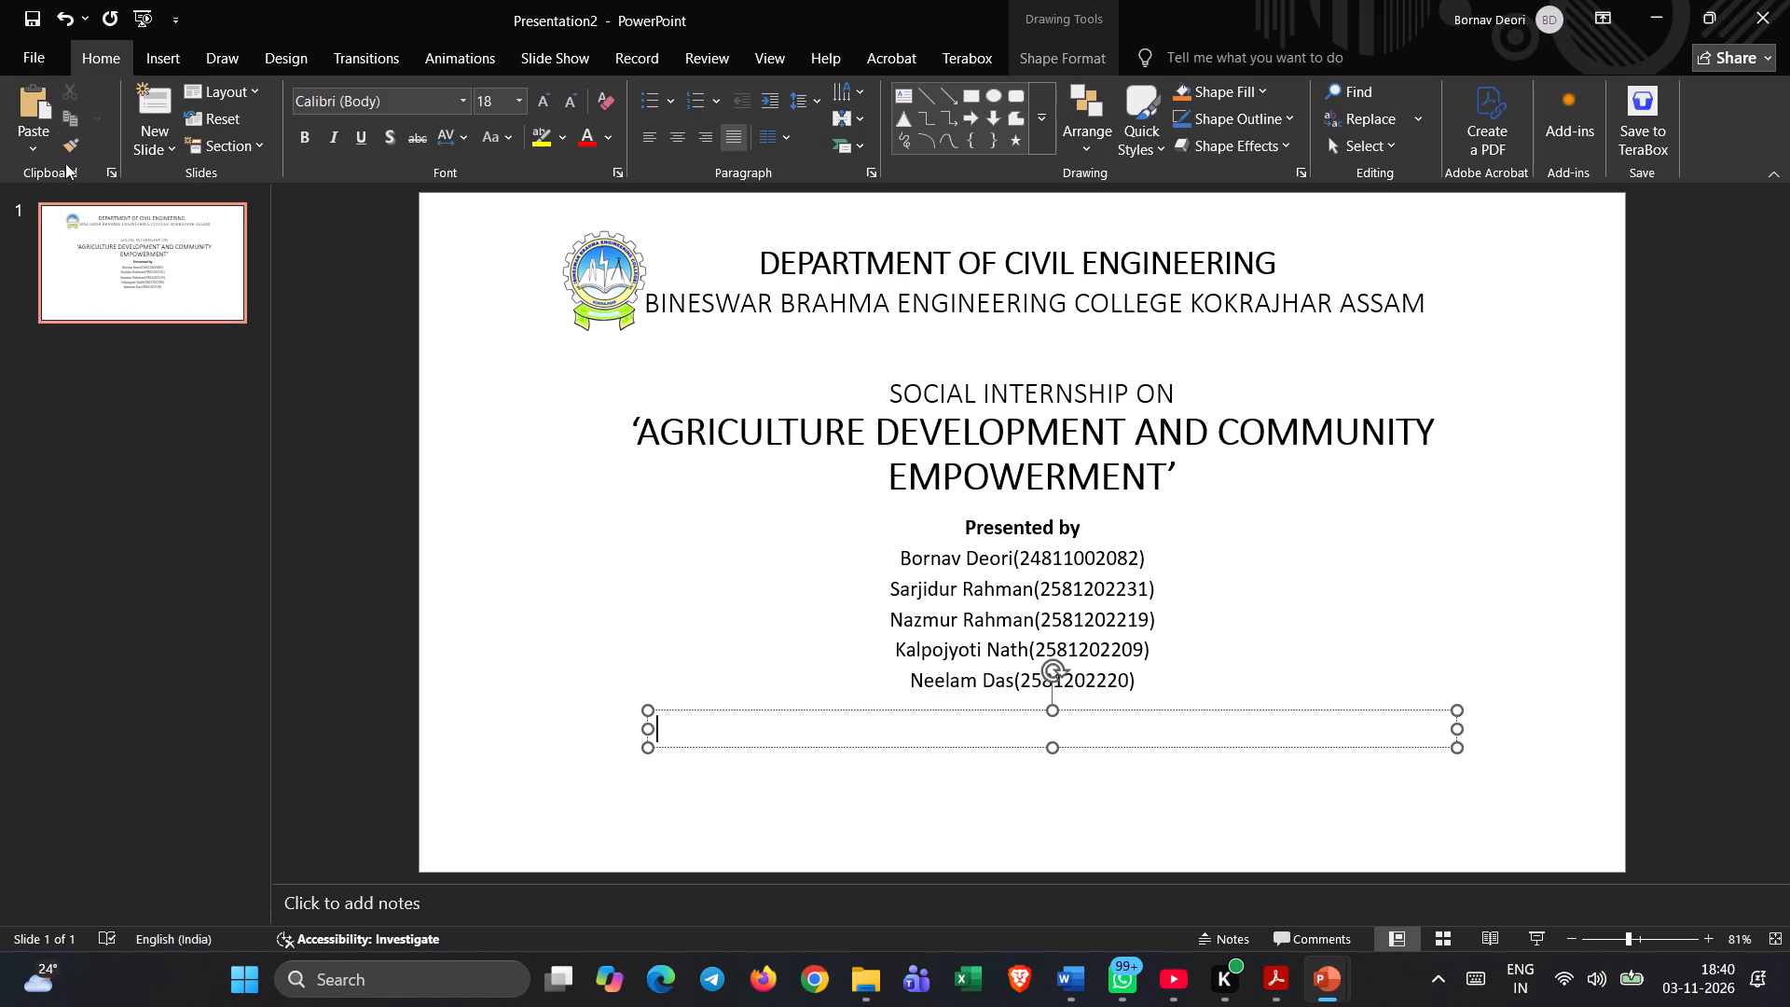
Add a new slide with title and content placeholders after the title slide and activate its title placeholder.
left_click(145, 108)
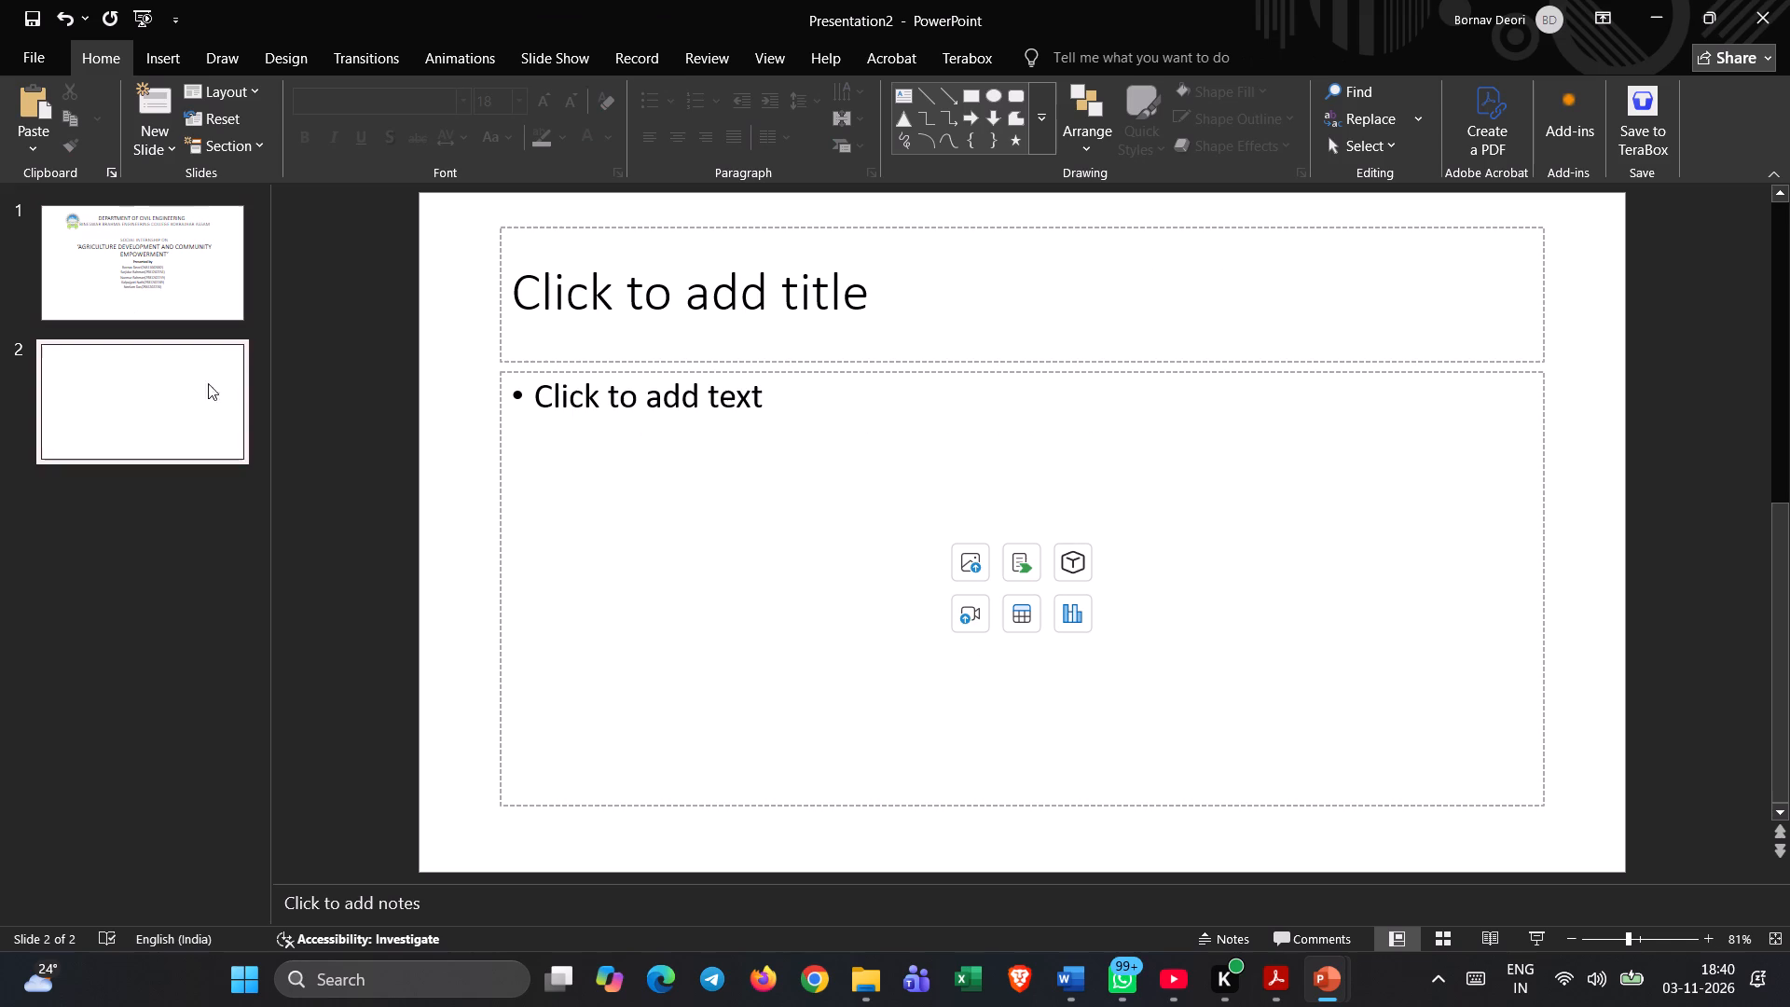
left_click(675, 310)
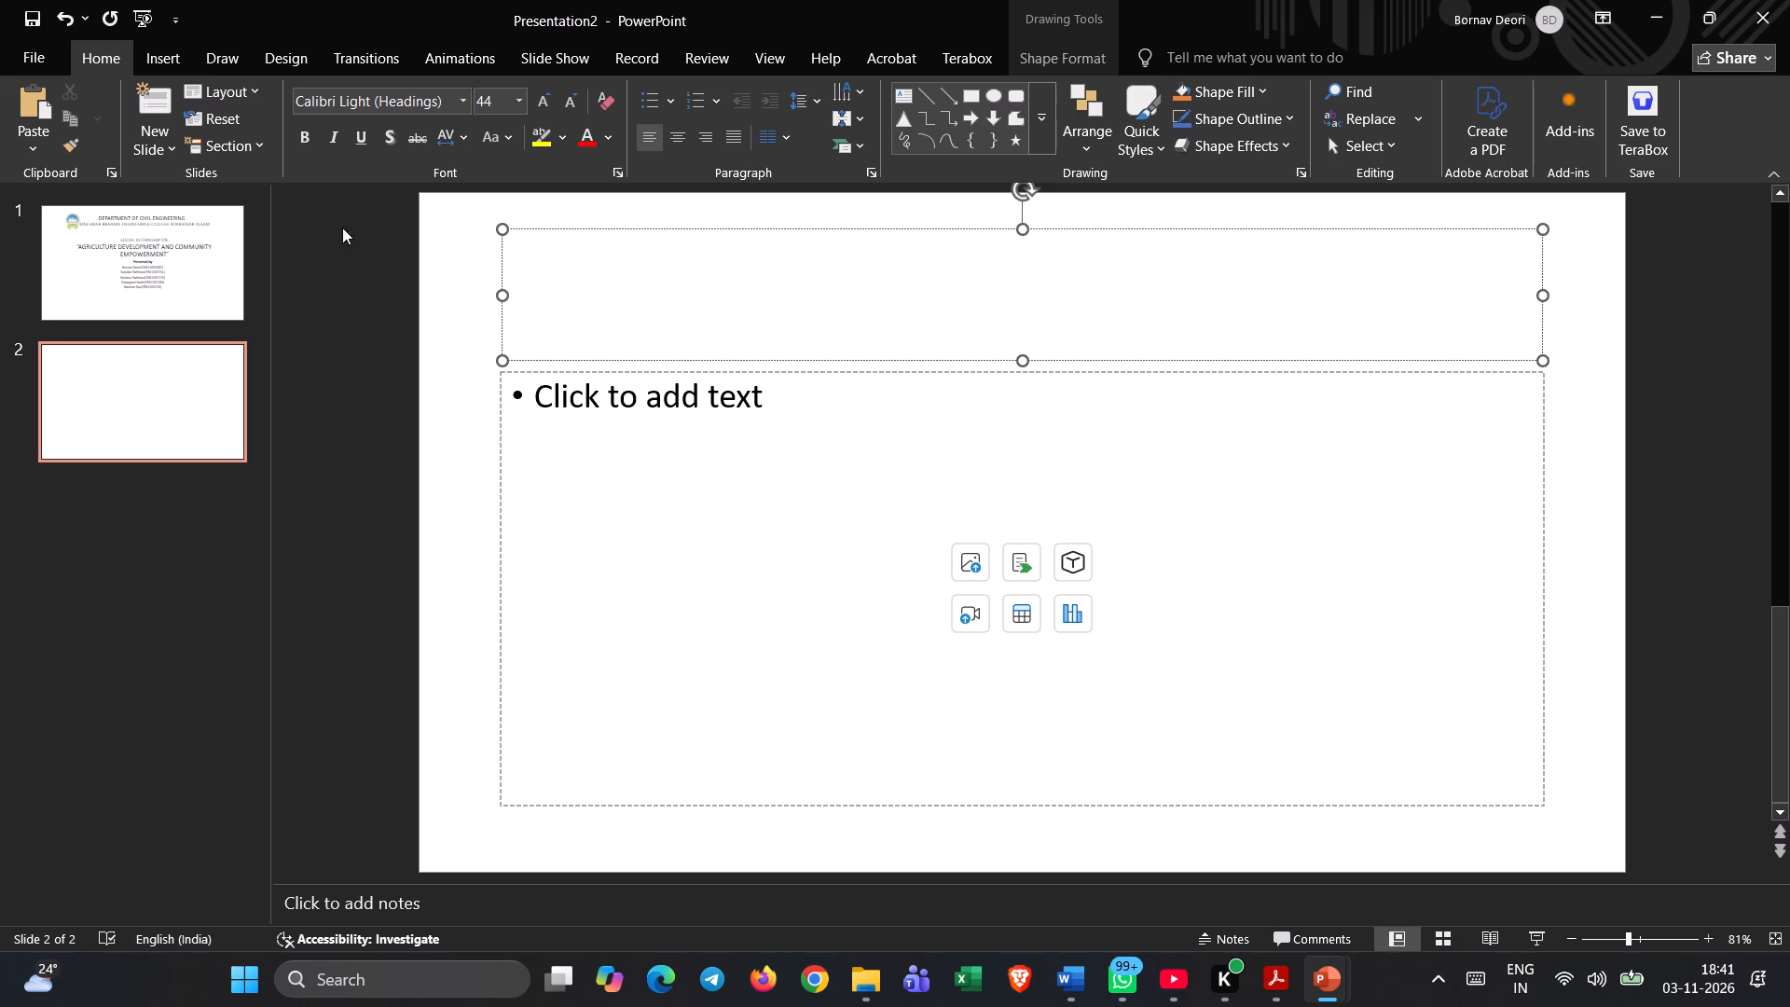
Return to the title slide and try to reselect the empty text box below the last presenter's name.
left_click(177, 254)
left_click(944, 730)
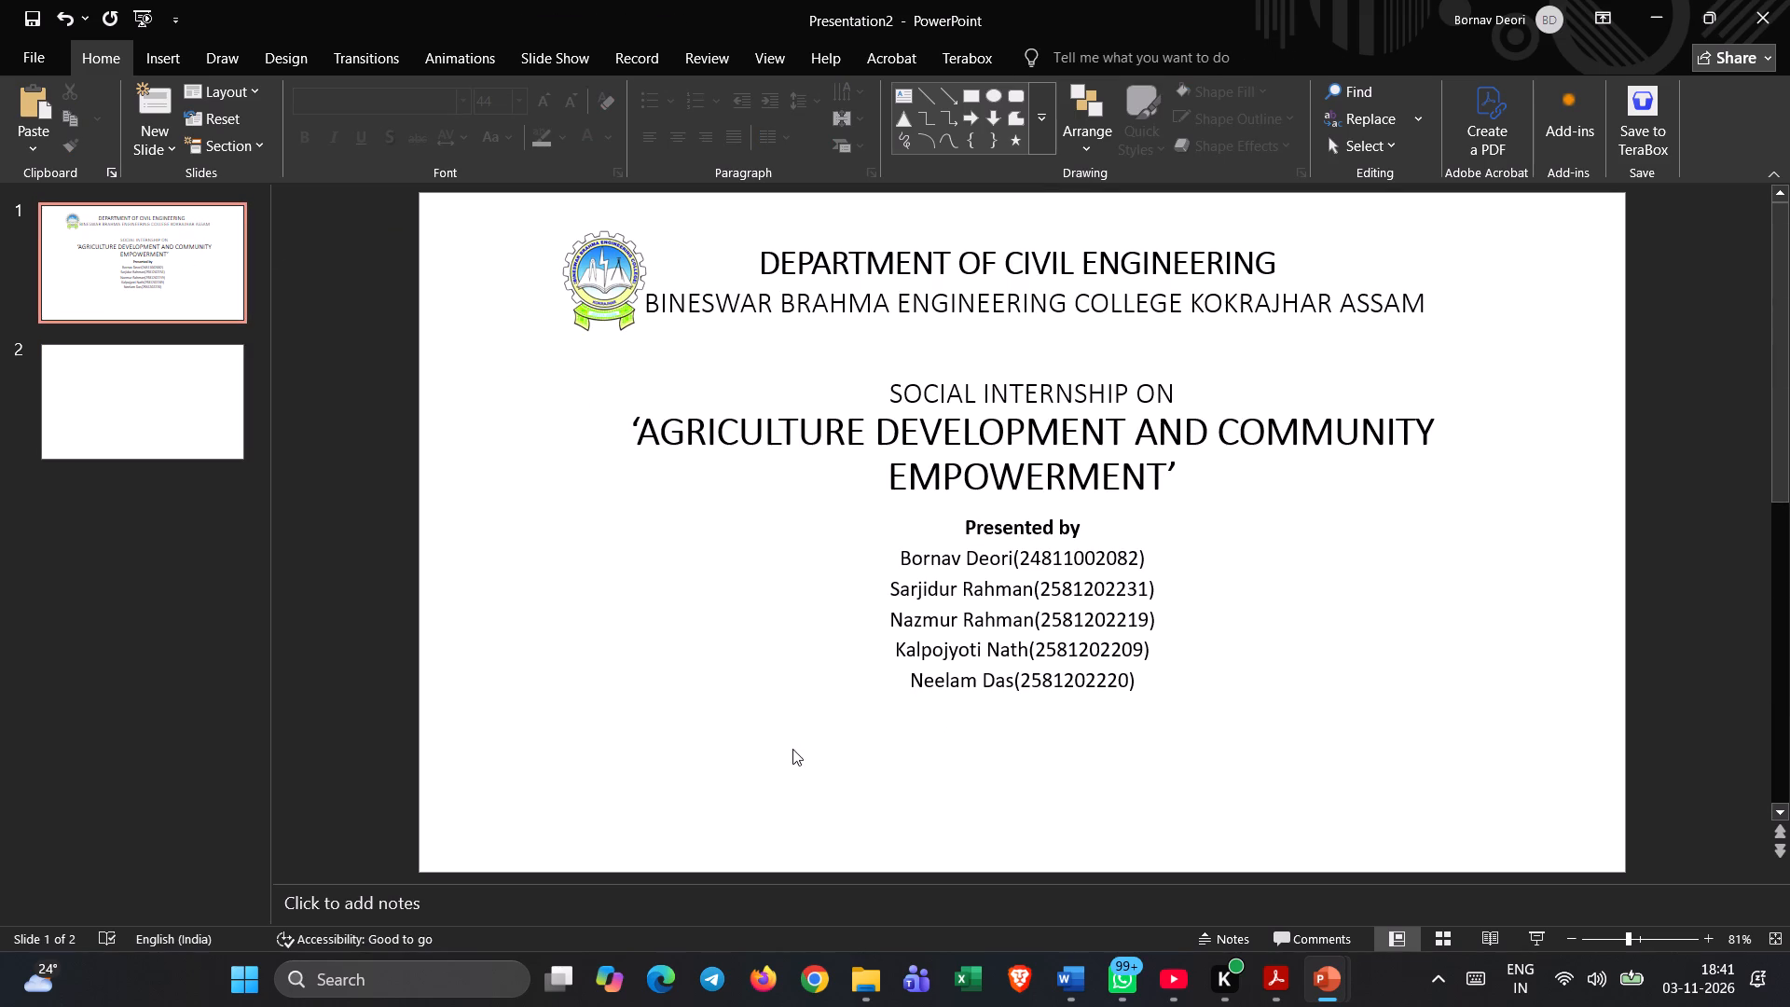
left_click(792, 749)
left_click(881, 777)
left_click(939, 794)
left_click(876, 714)
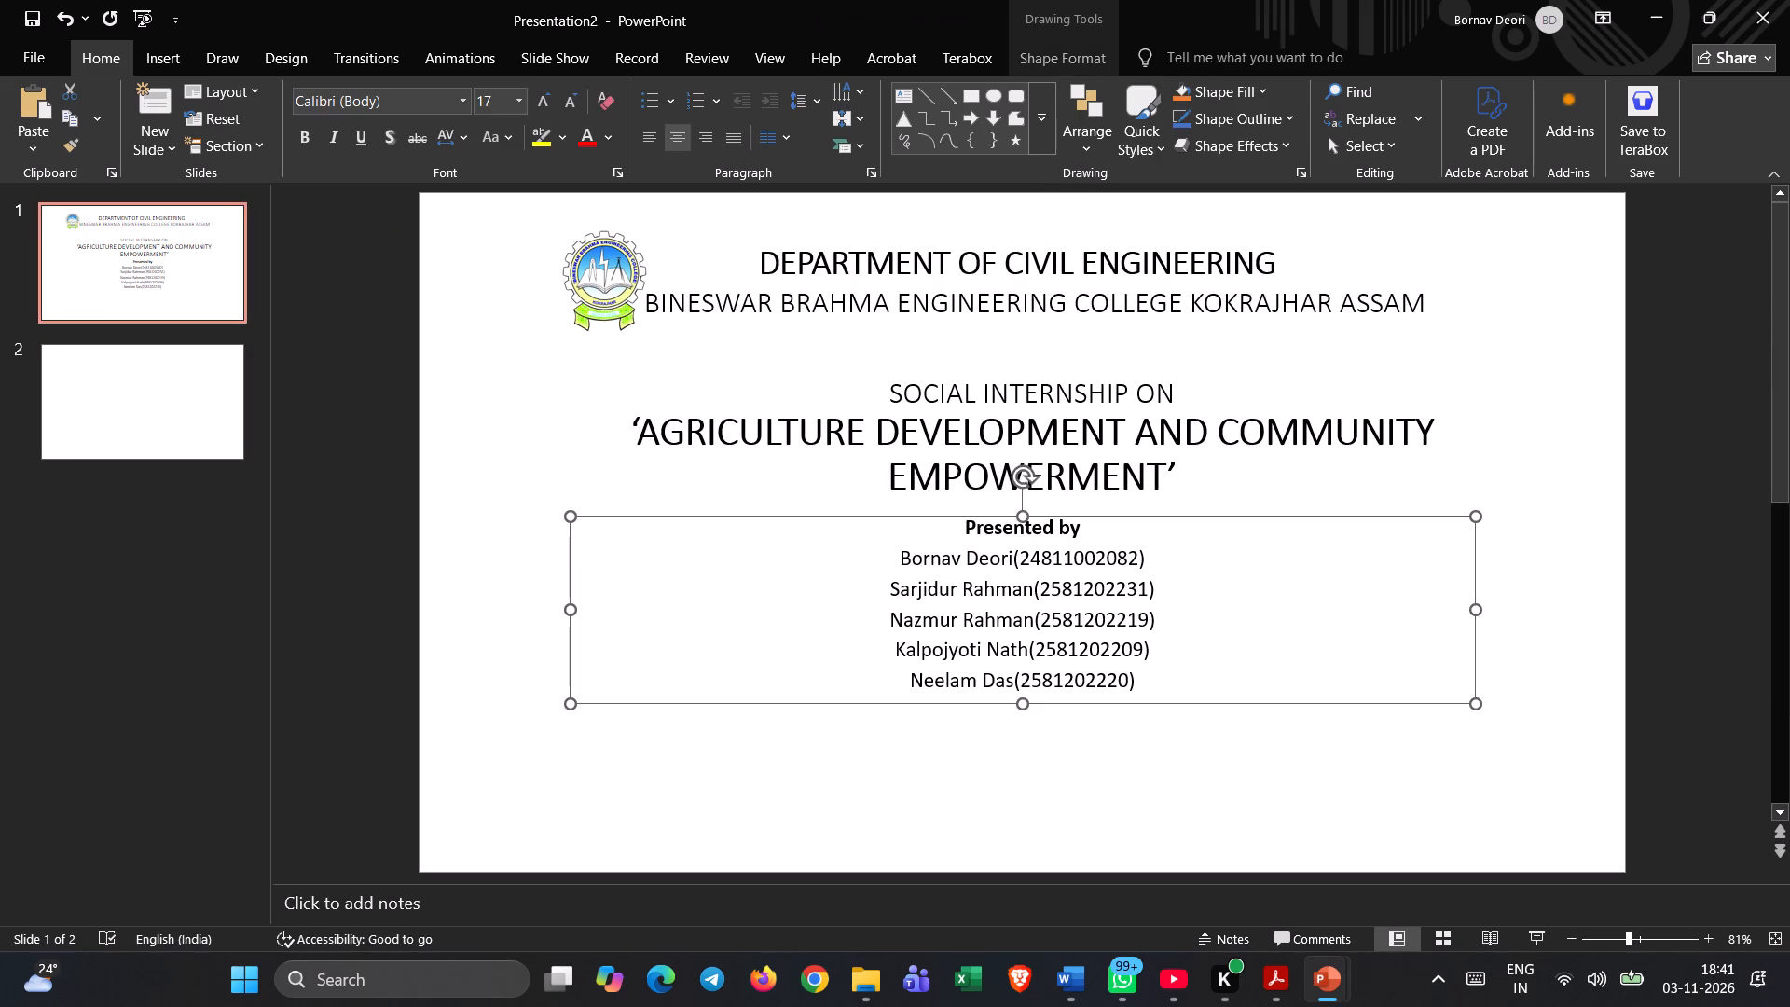
left_click(904, 749)
double_click(904, 750)
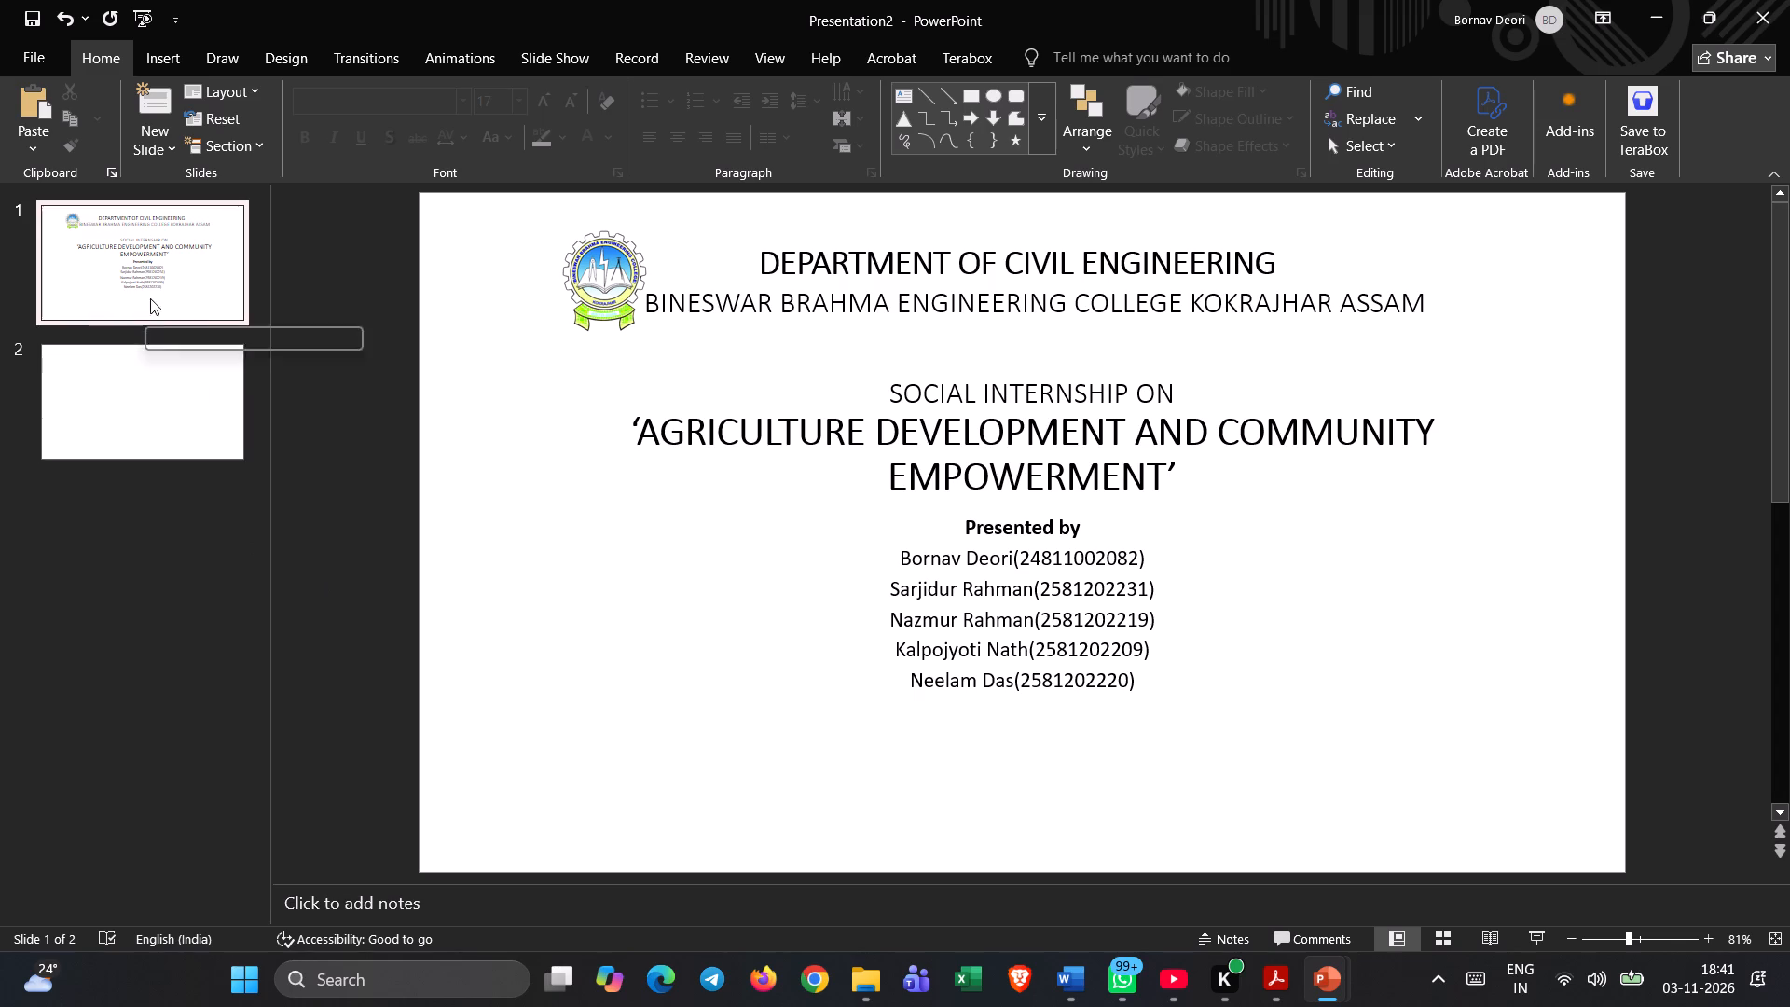
left_click(154, 282)
left_click(835, 763)
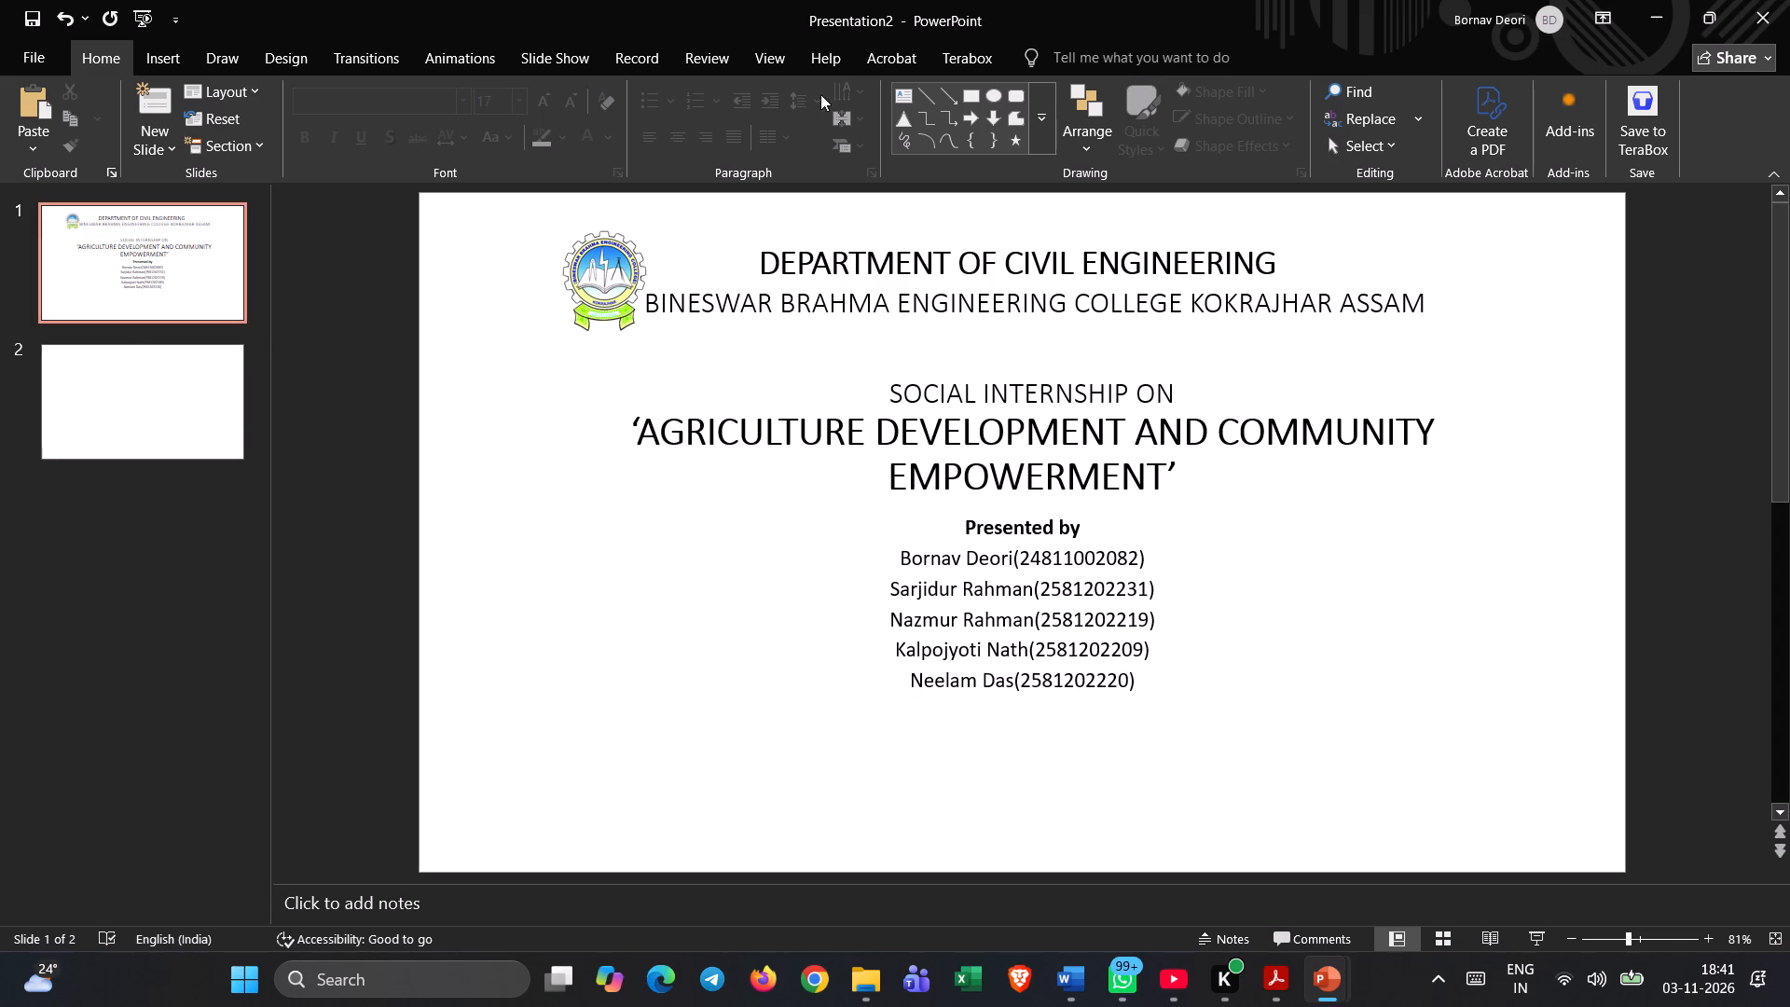
Draw a new wide text box on the title slide below the last presenter's name.
left_click(177, 51)
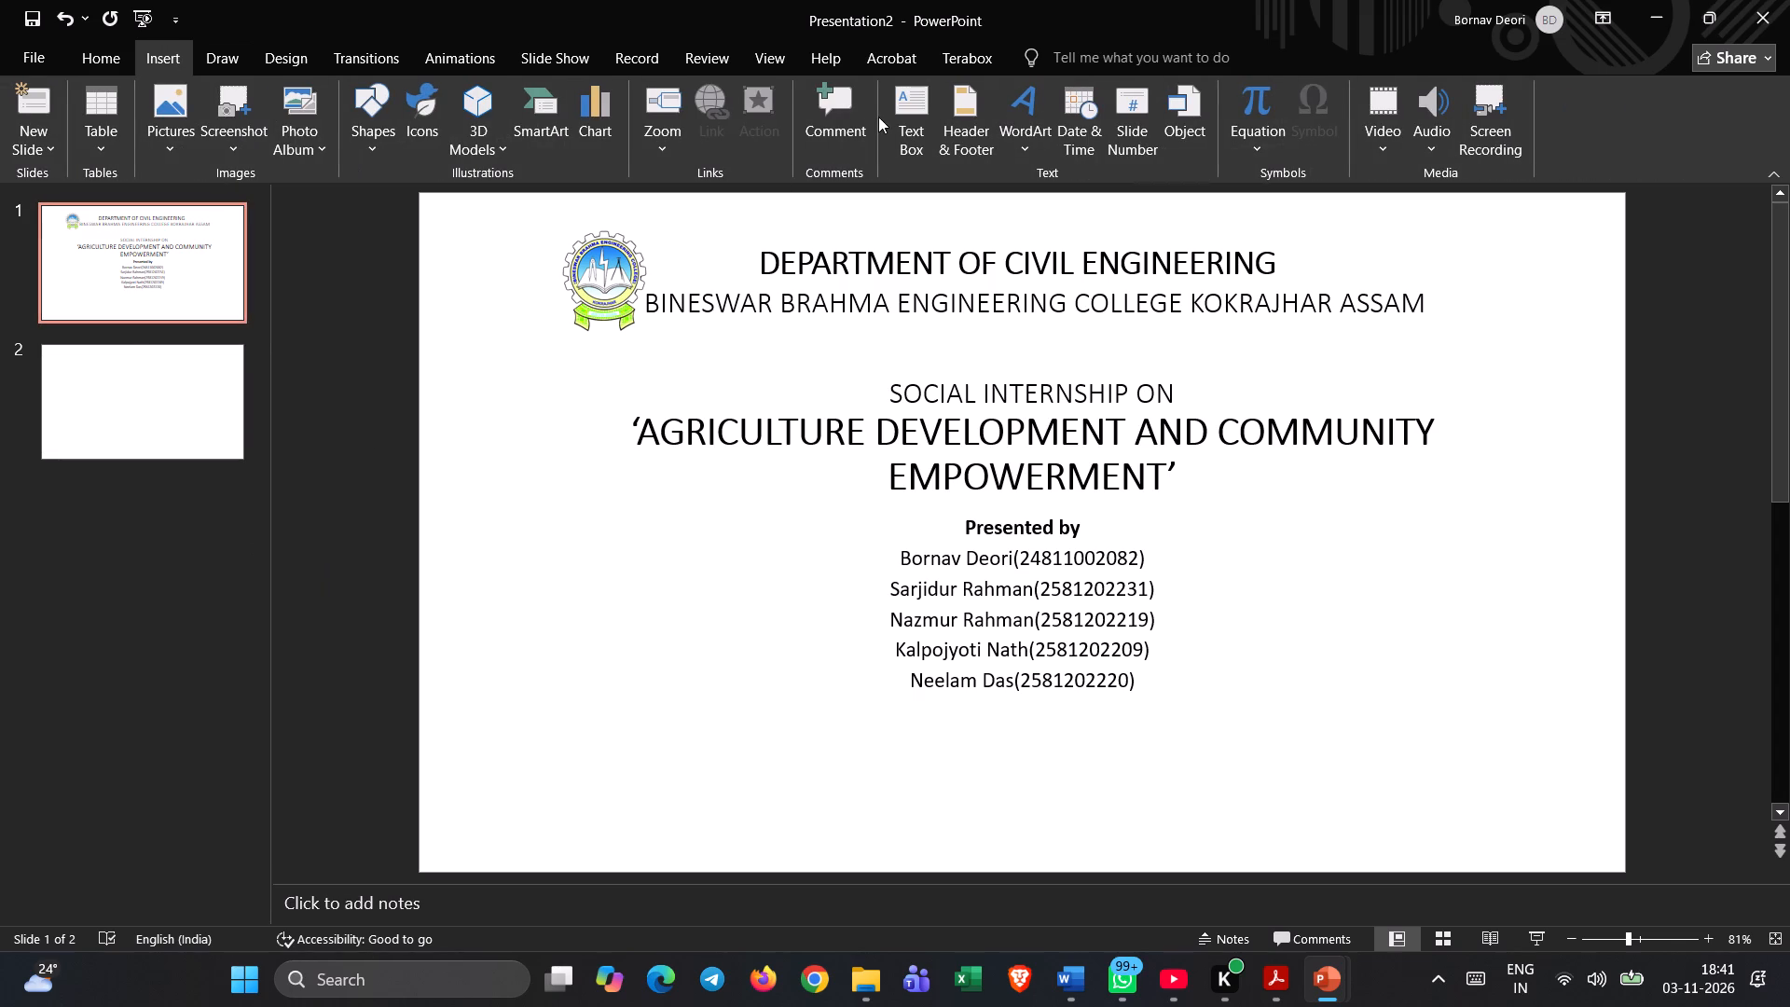
left_click(898, 113)
left_click_drag(673, 726, 1227, 739)
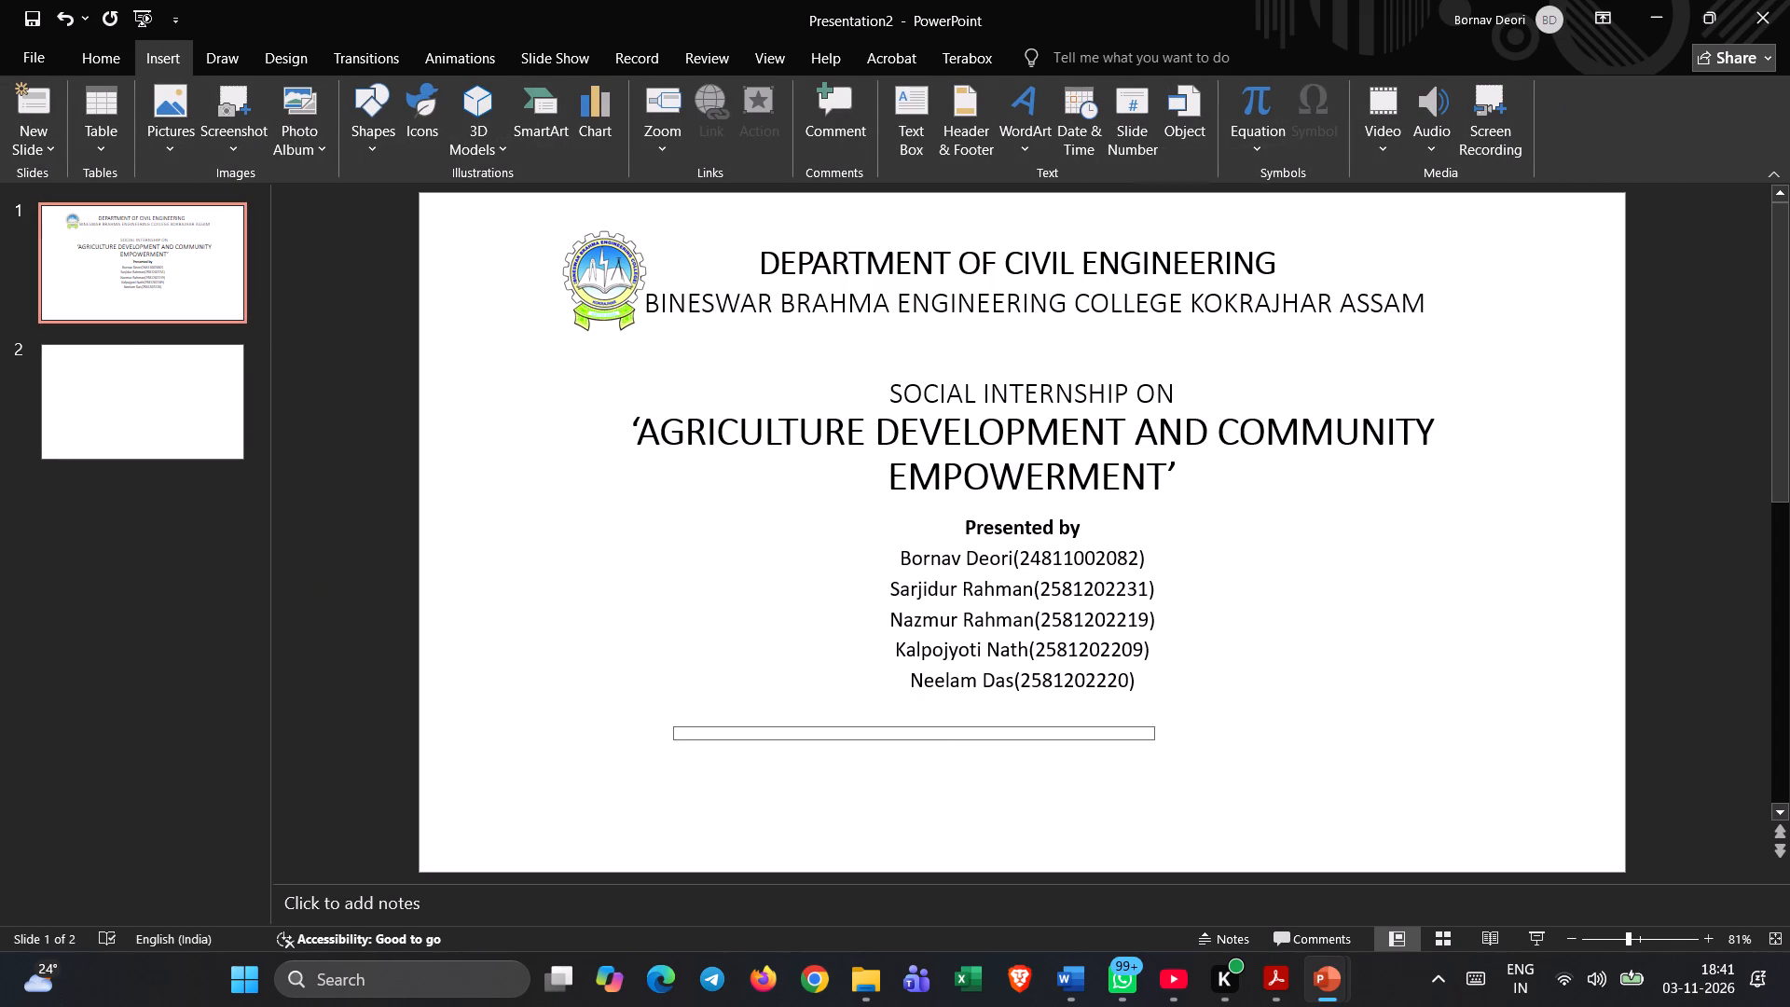
left_click_drag(1227, 739, 1384, 846)
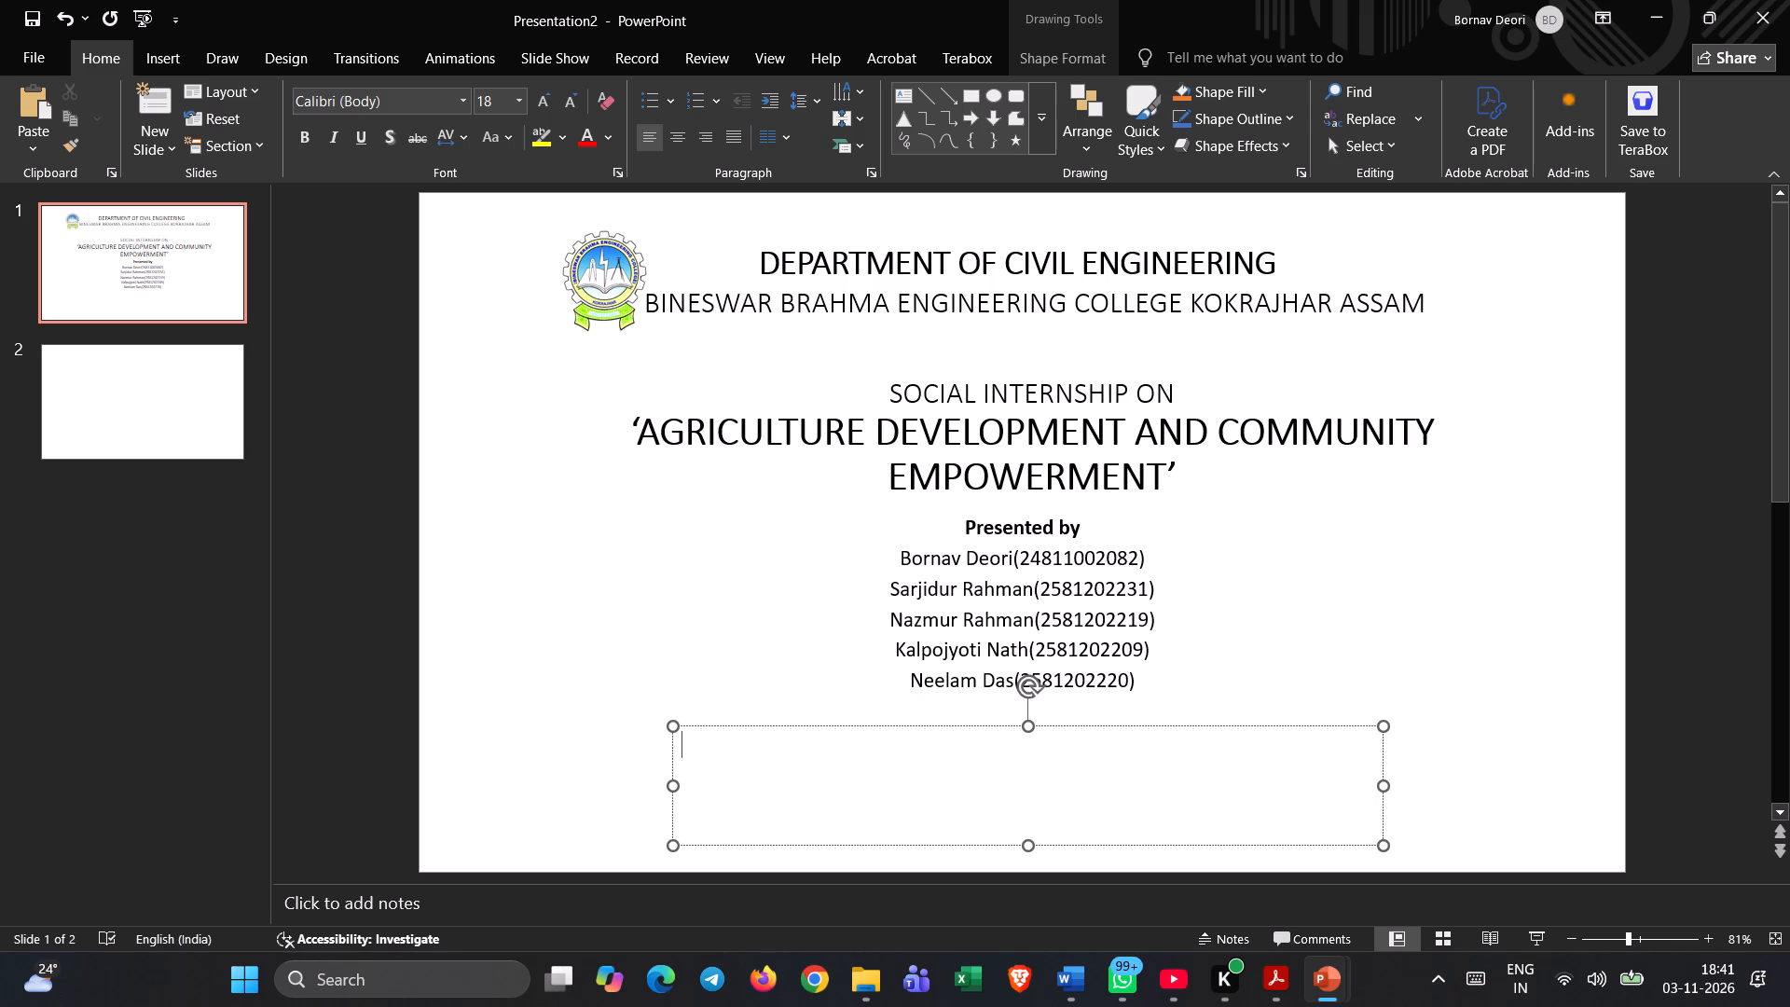
Enter "HOST ORGANISATION" in the new text box, with "GREEN LEAF NGO" on the second line.
key("h")
type("OST")
key("space")
type("ORGANISATION")
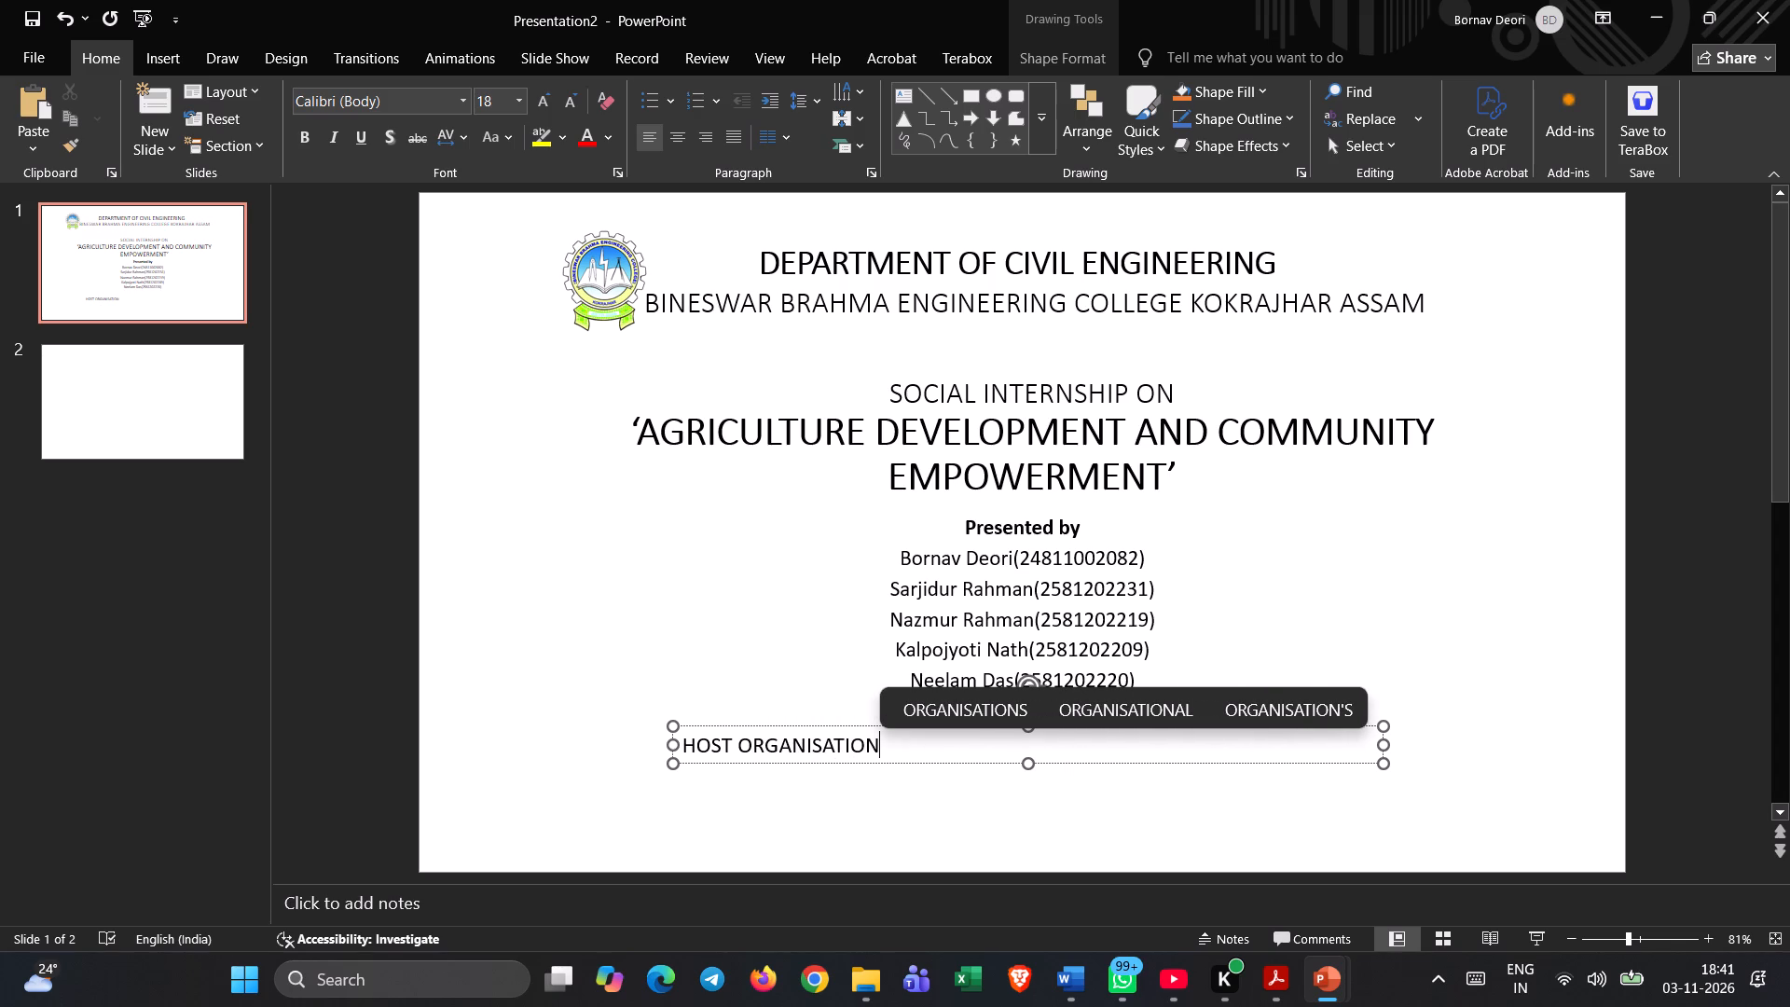
key("Return")
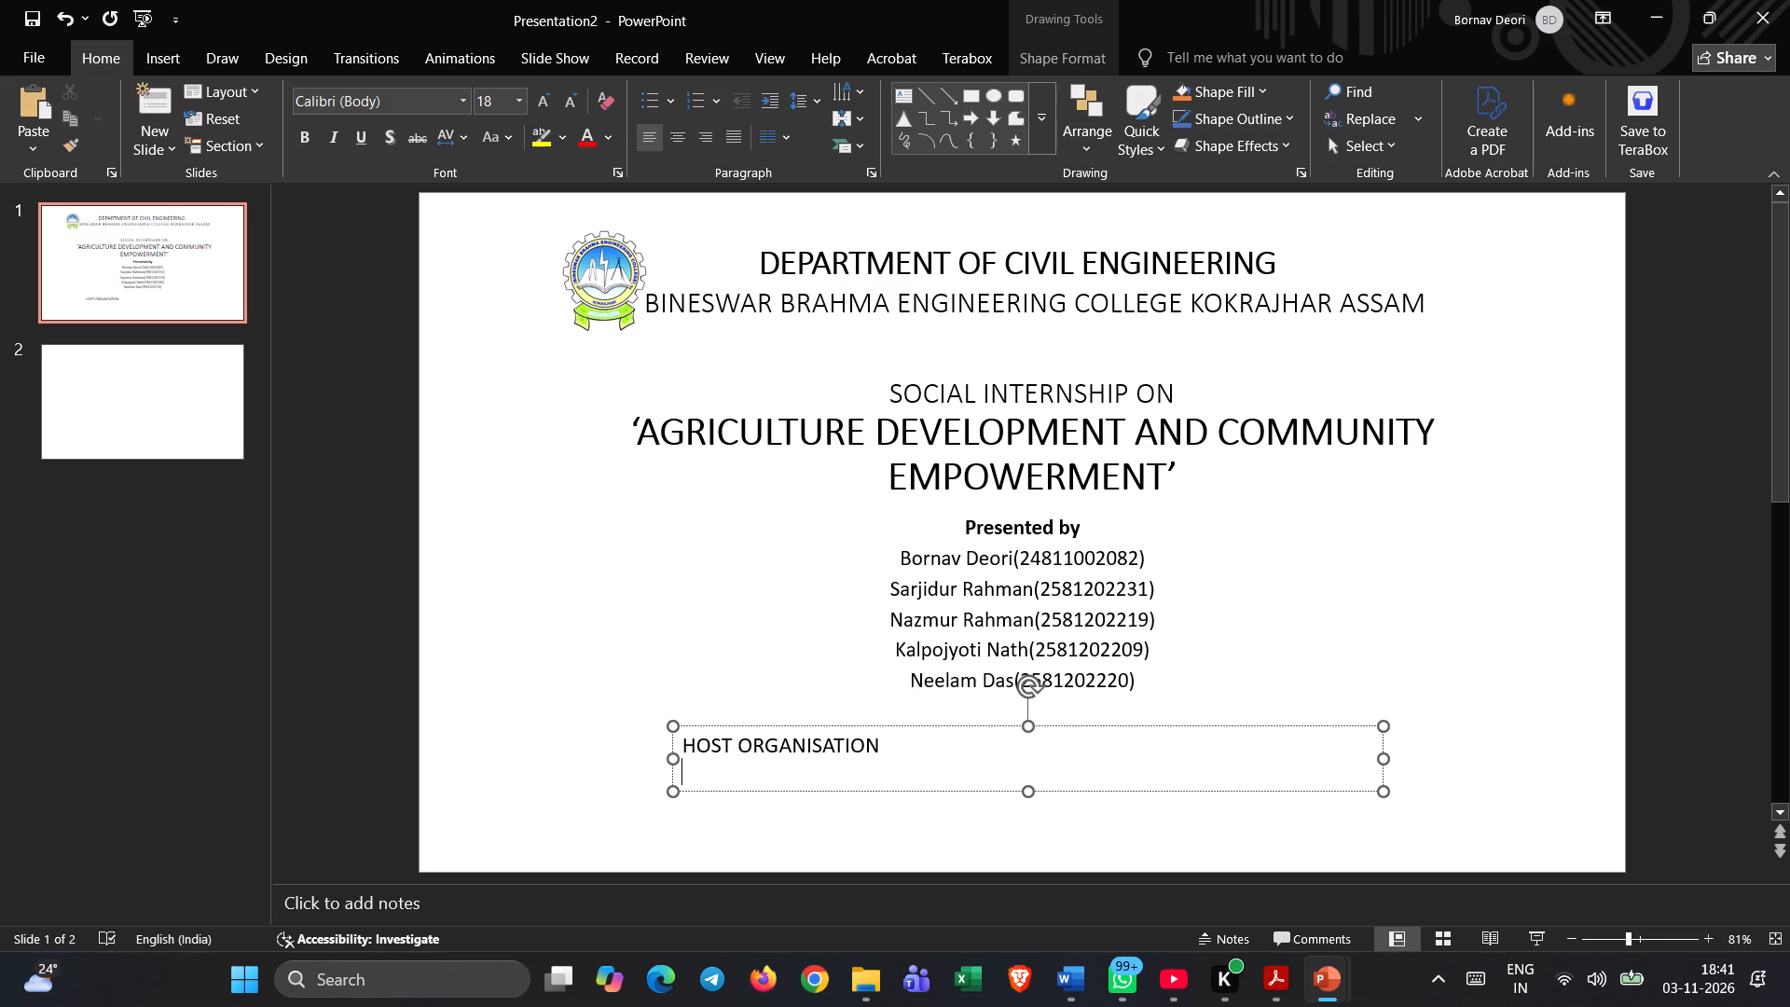
type("GREEN")
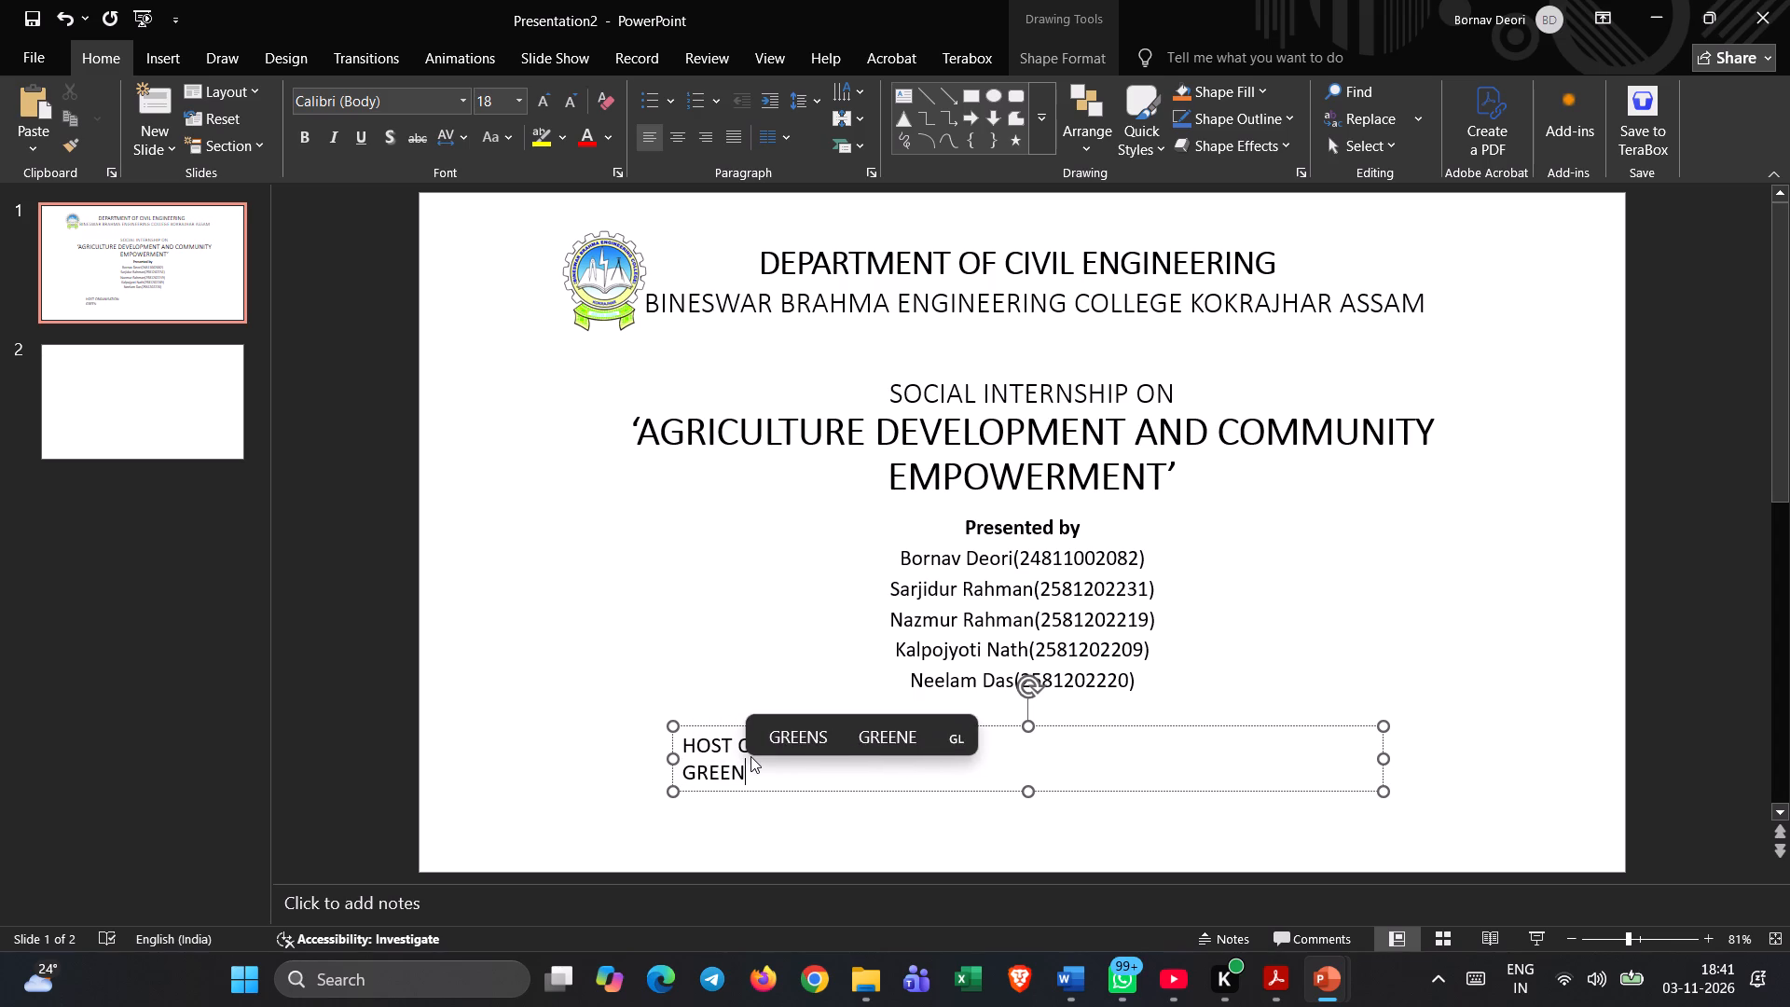
key("space")
type("LEAF")
key("space")
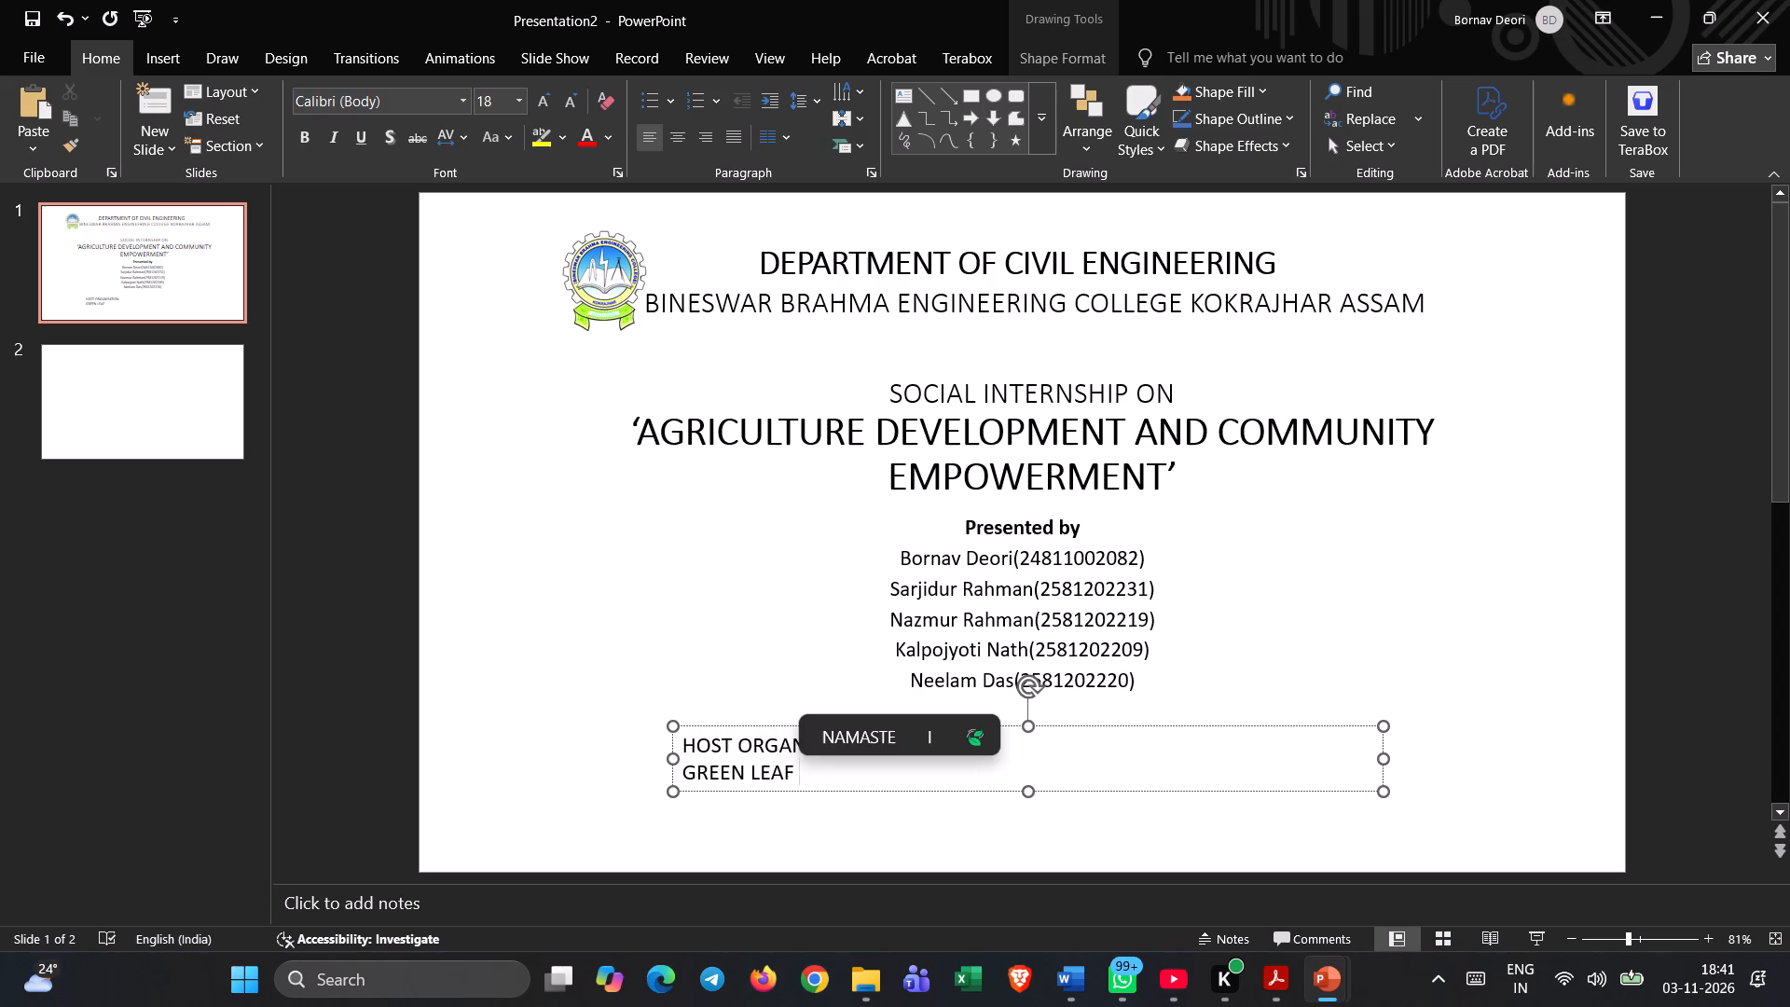
type("NGO")
Add a third line reading "Kokrajhar, Assam" to the host organisation text box.
key("Return")
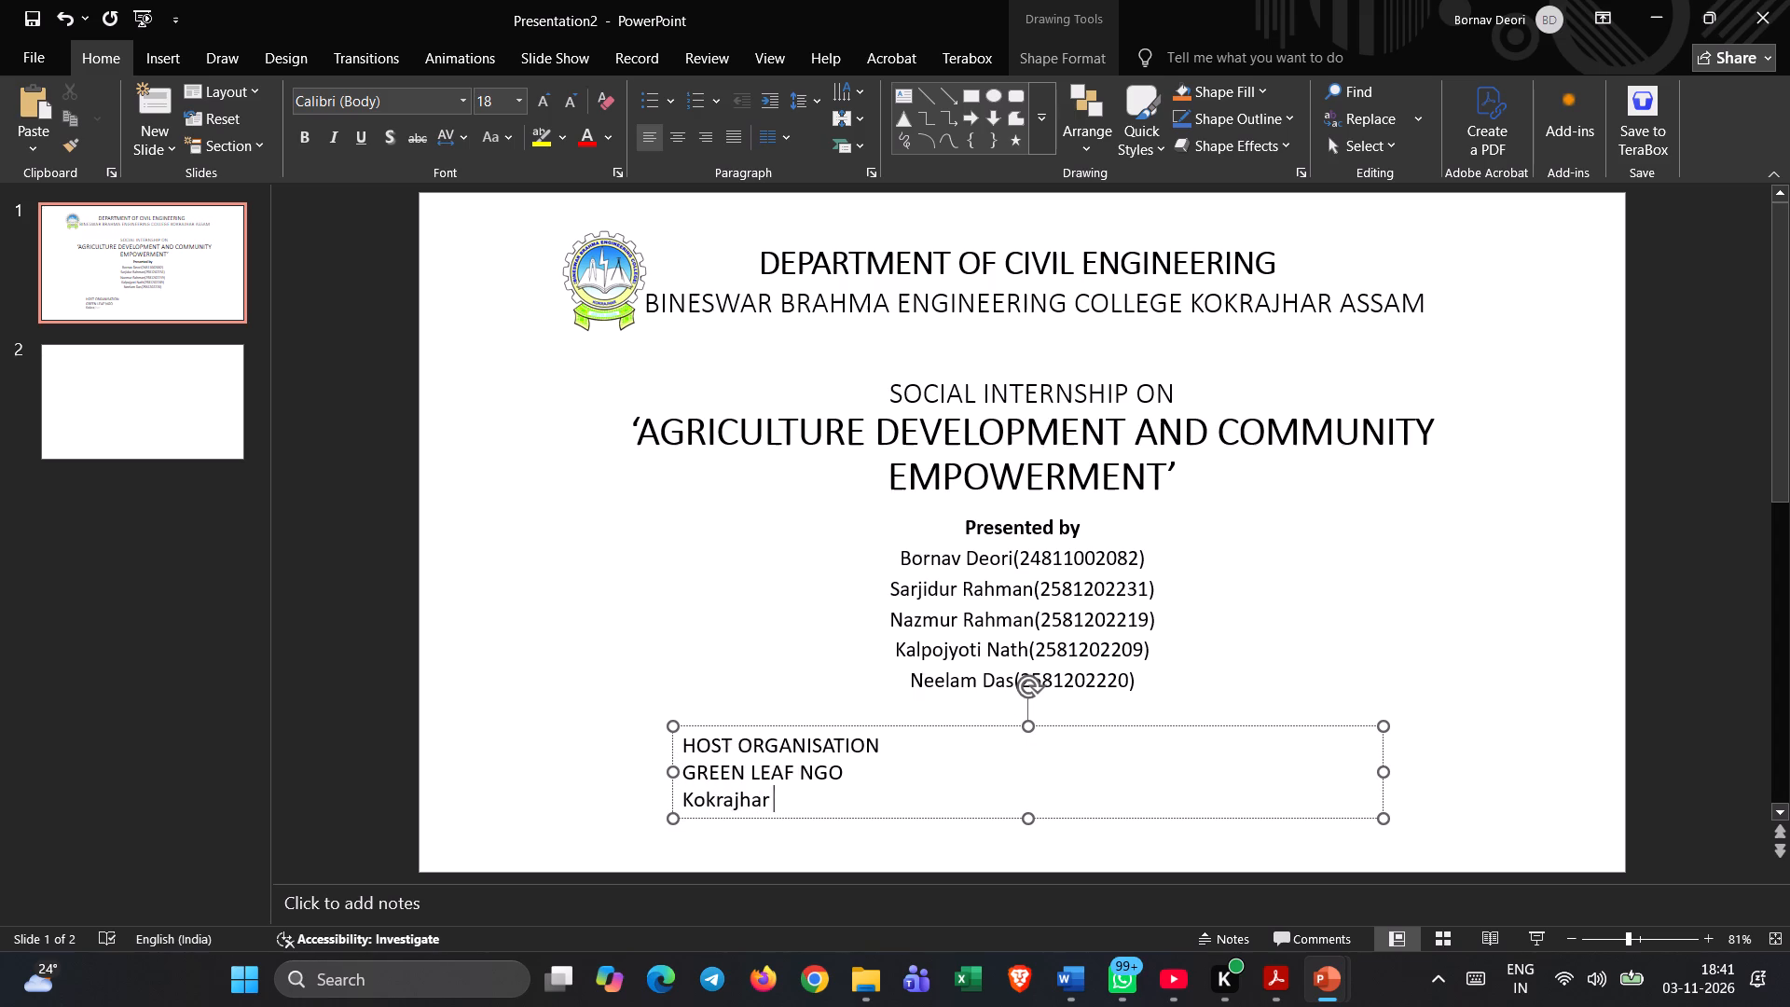
key("a")
type("ssam")
key("Left")
key("Left")
key("Left")
key("Left")
key("Left")
key("Left")
key("space")
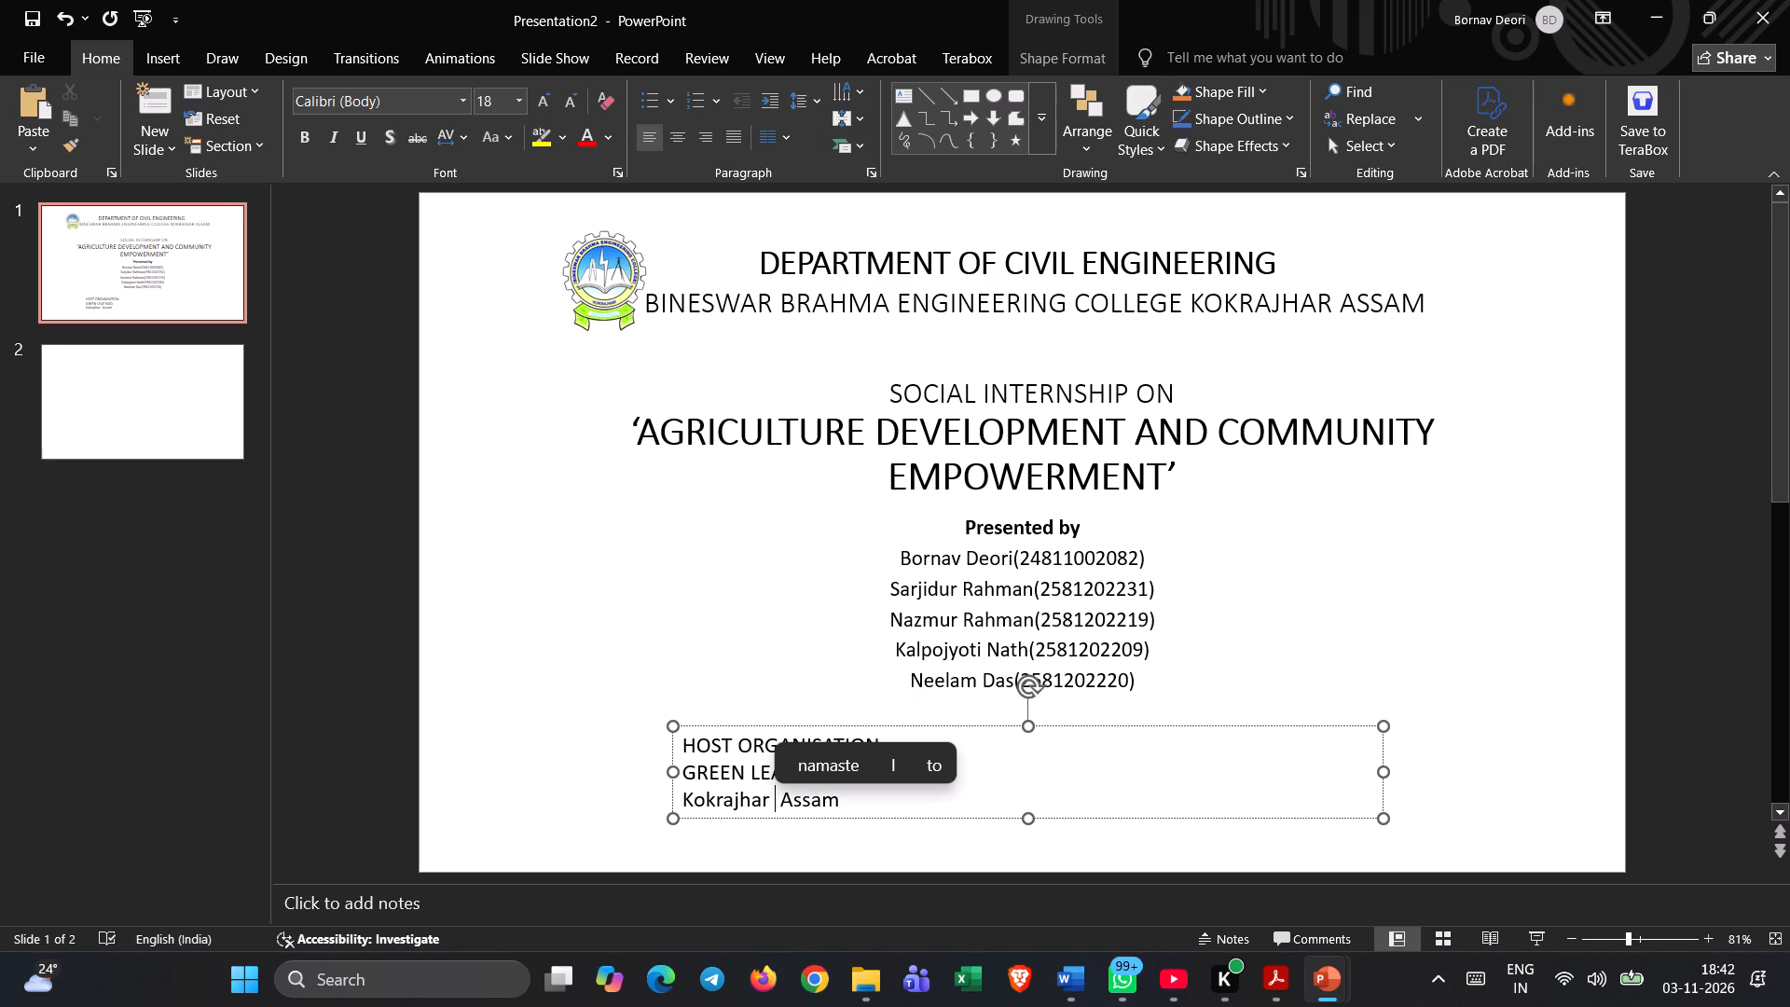
key("BackSpace")
key("comma")
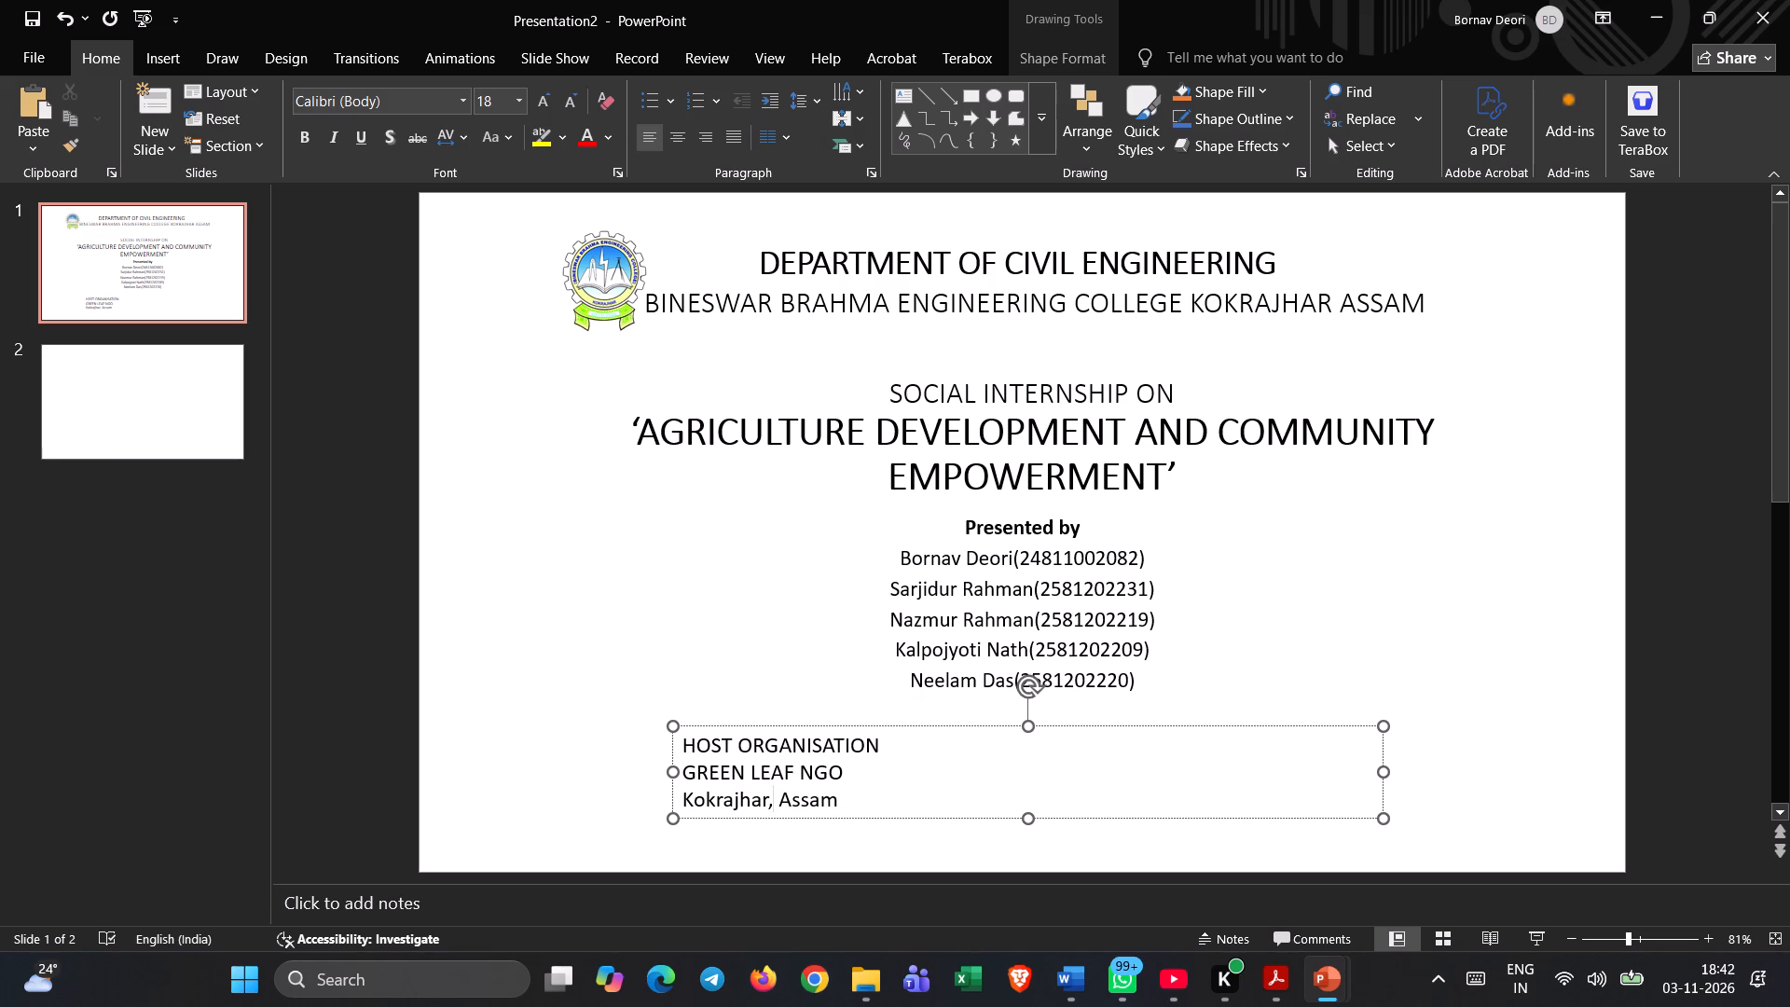
Move the host organisation box up beneath the presenters' names and narrow it to about half its width.
left_click_drag(922, 724, 982, 724)
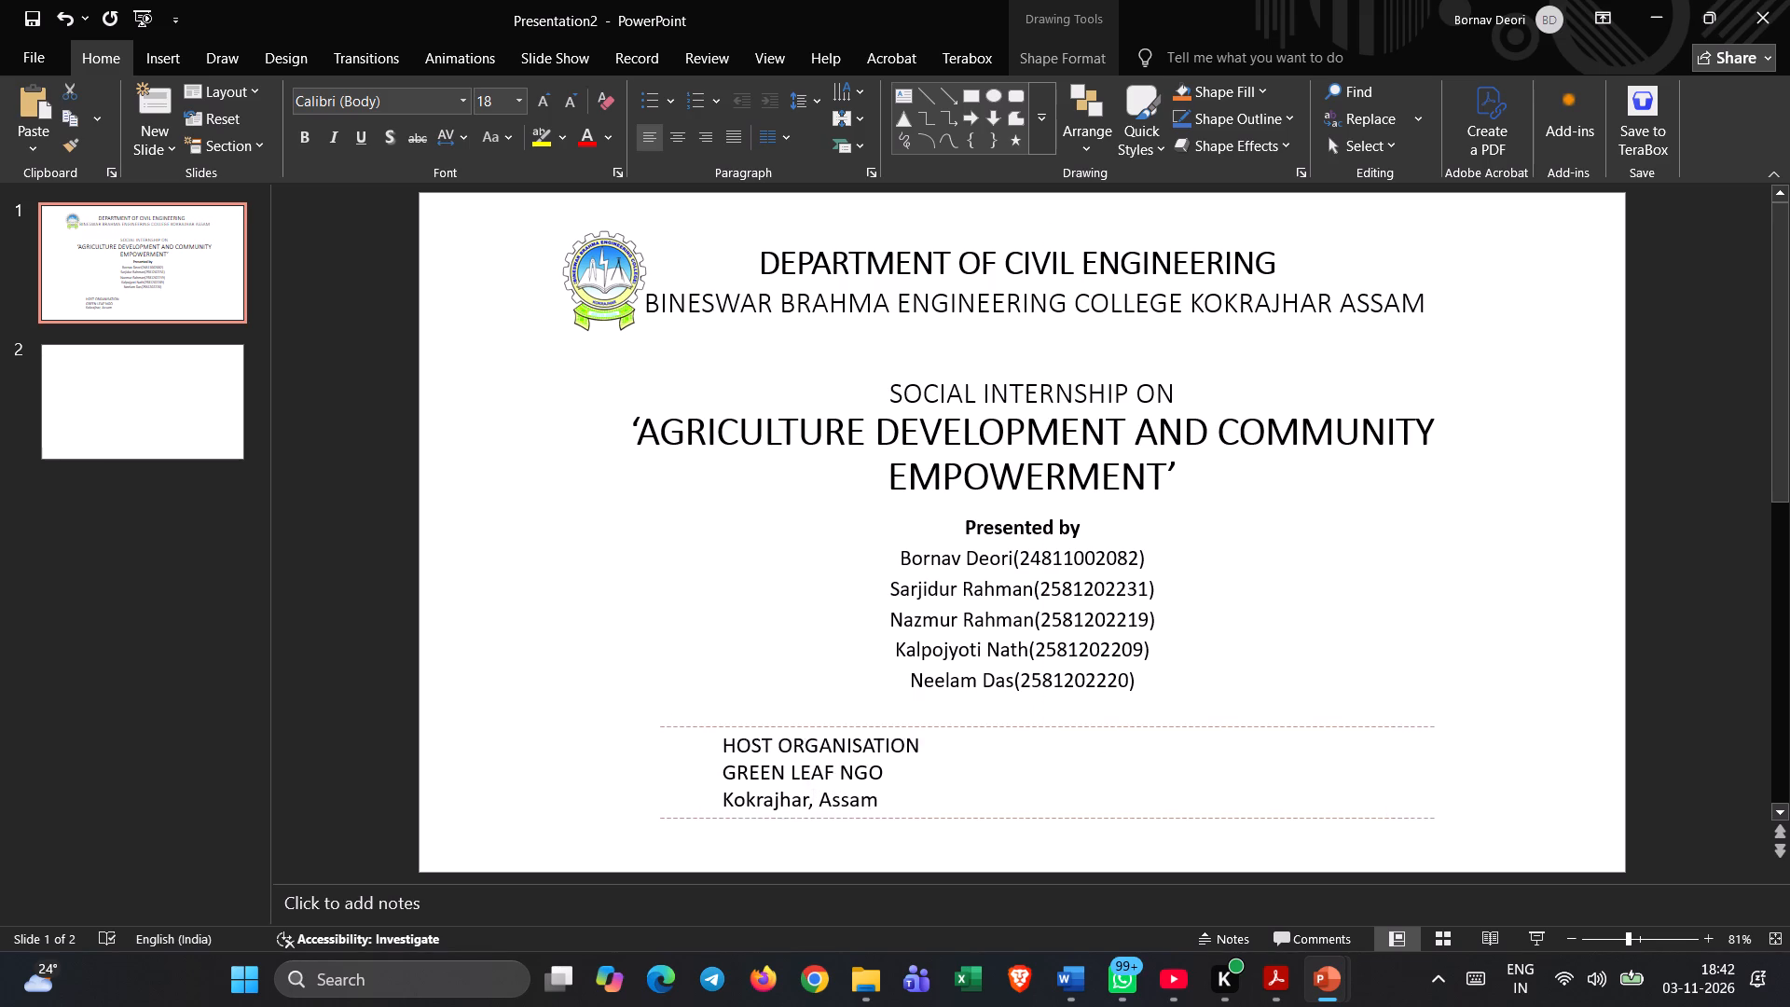
left_click_drag(982, 724, 1142, 707)
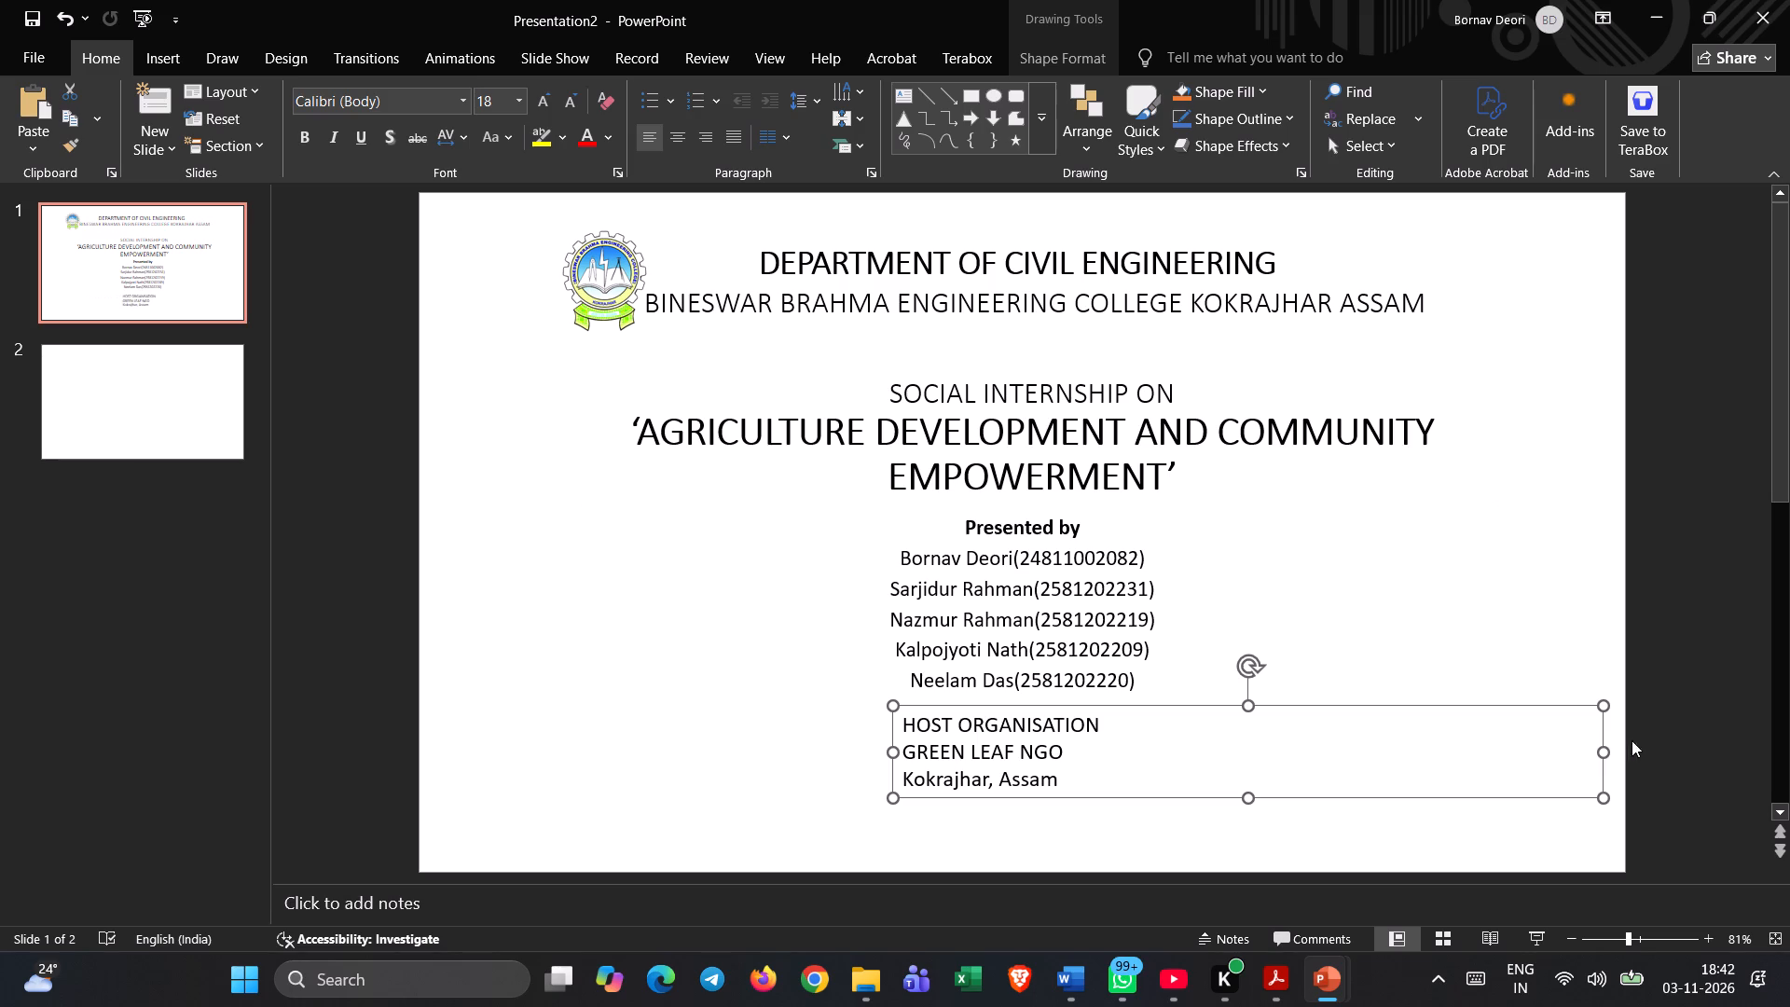
left_click_drag(1604, 752, 1253, 770)
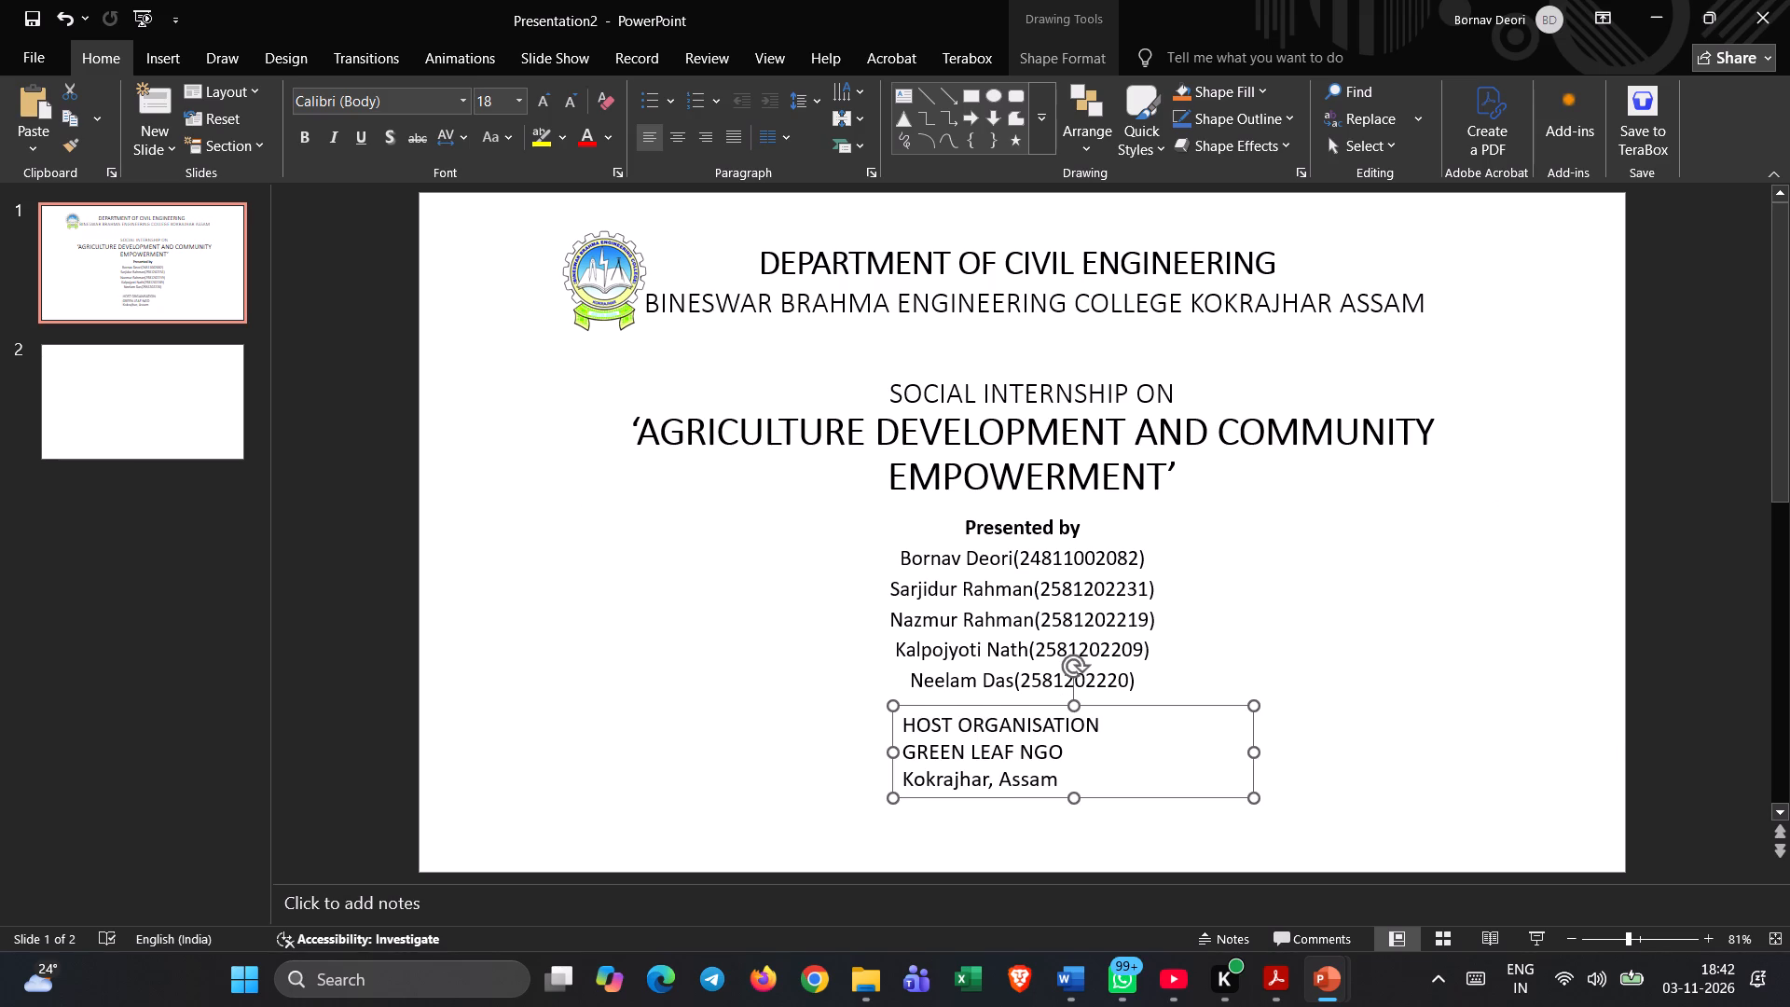
left_click_drag(1038, 708, 1056, 708)
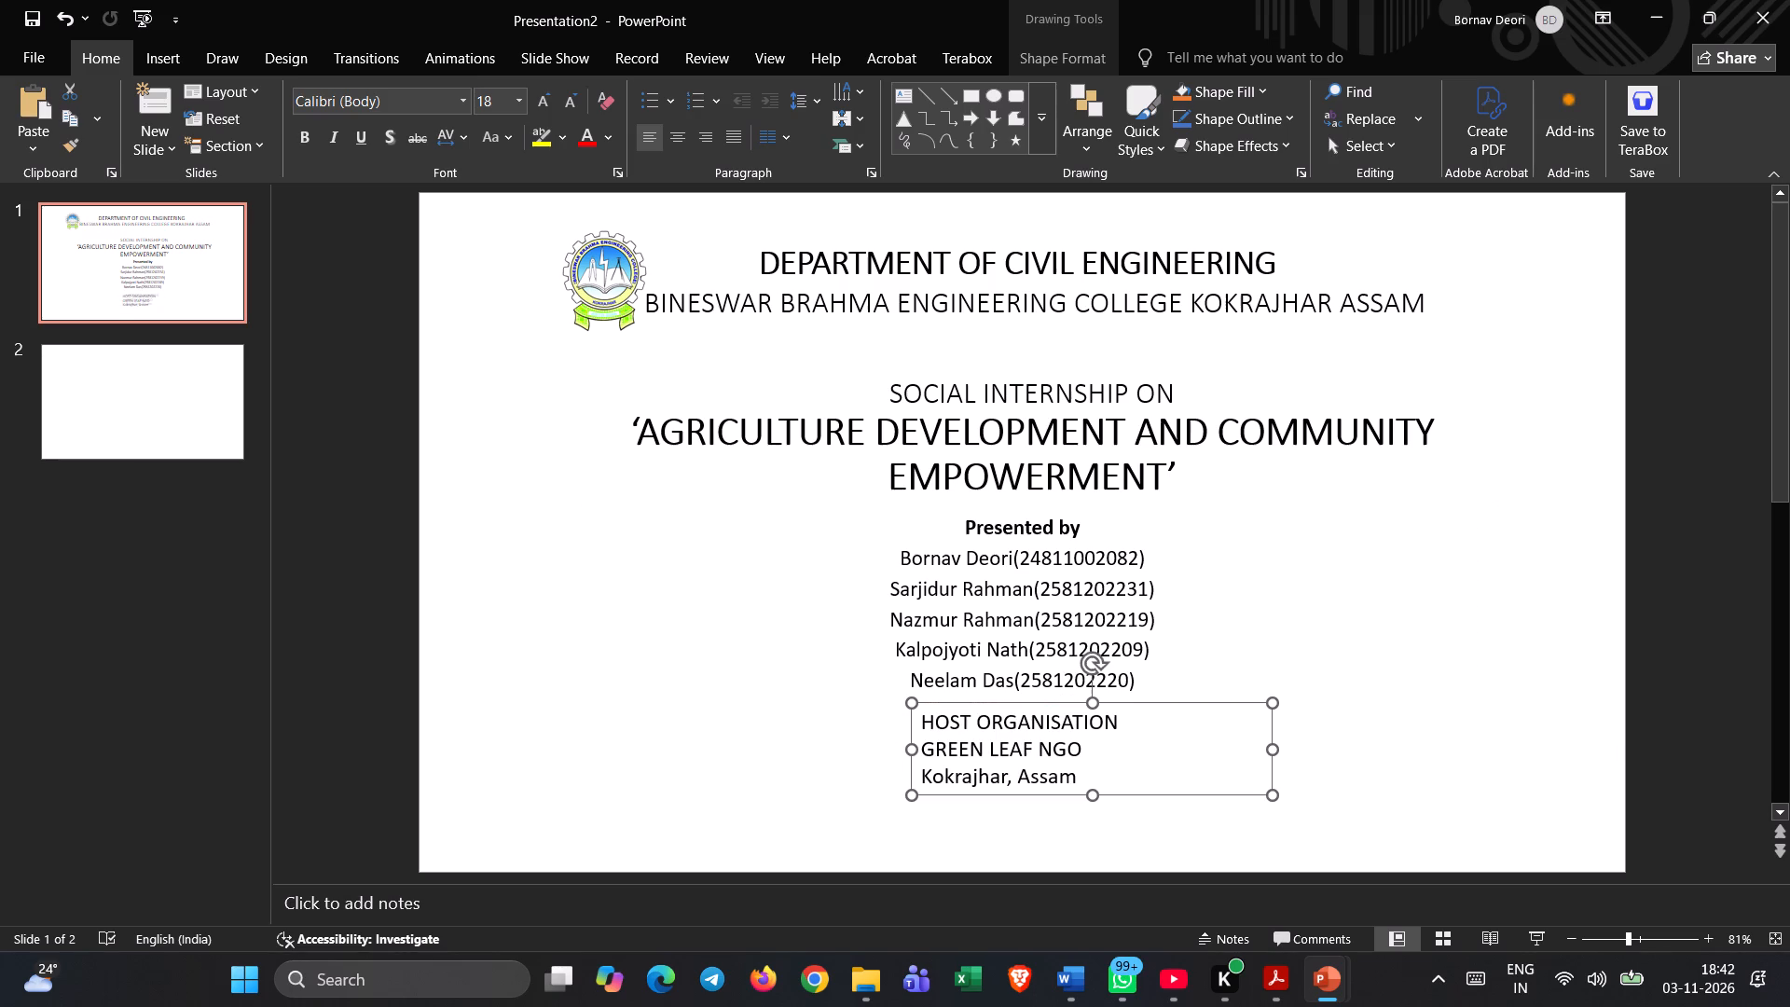
Make the "HOST ORGANISATION" line bold and set its font size to 20.
left_click(919, 719)
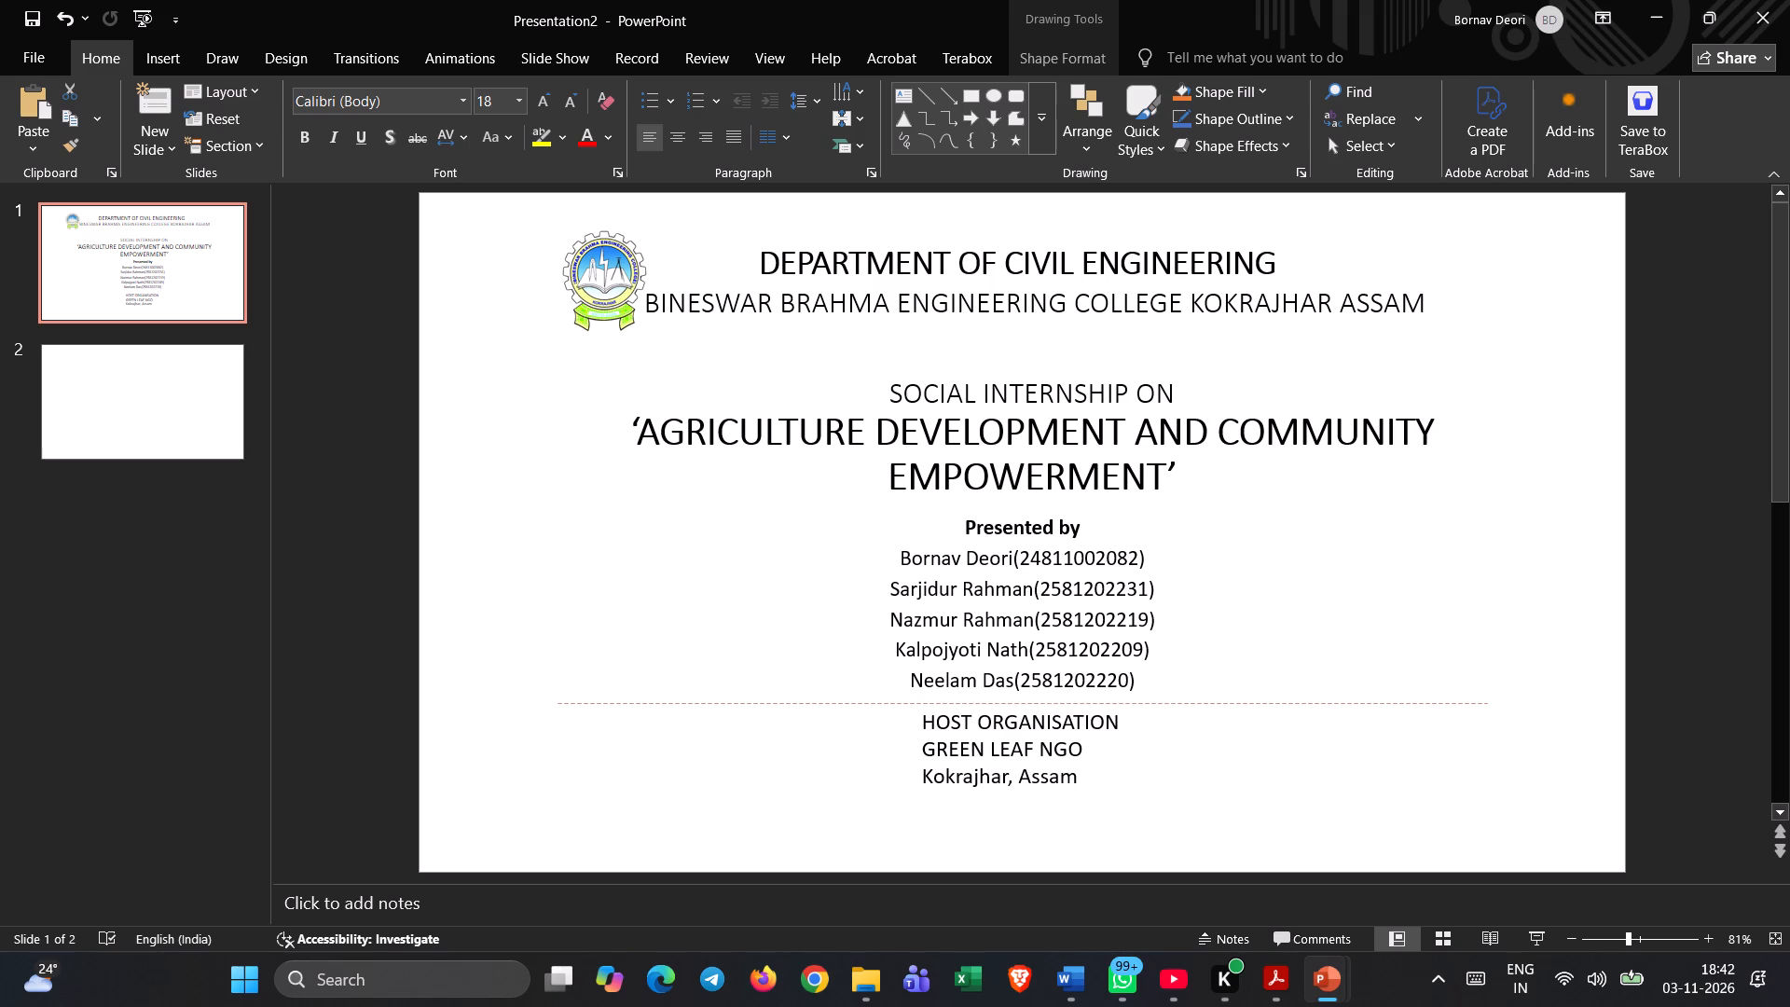
left_click(927, 724)
left_click_drag(928, 724, 1067, 725)
left_click(1075, 687)
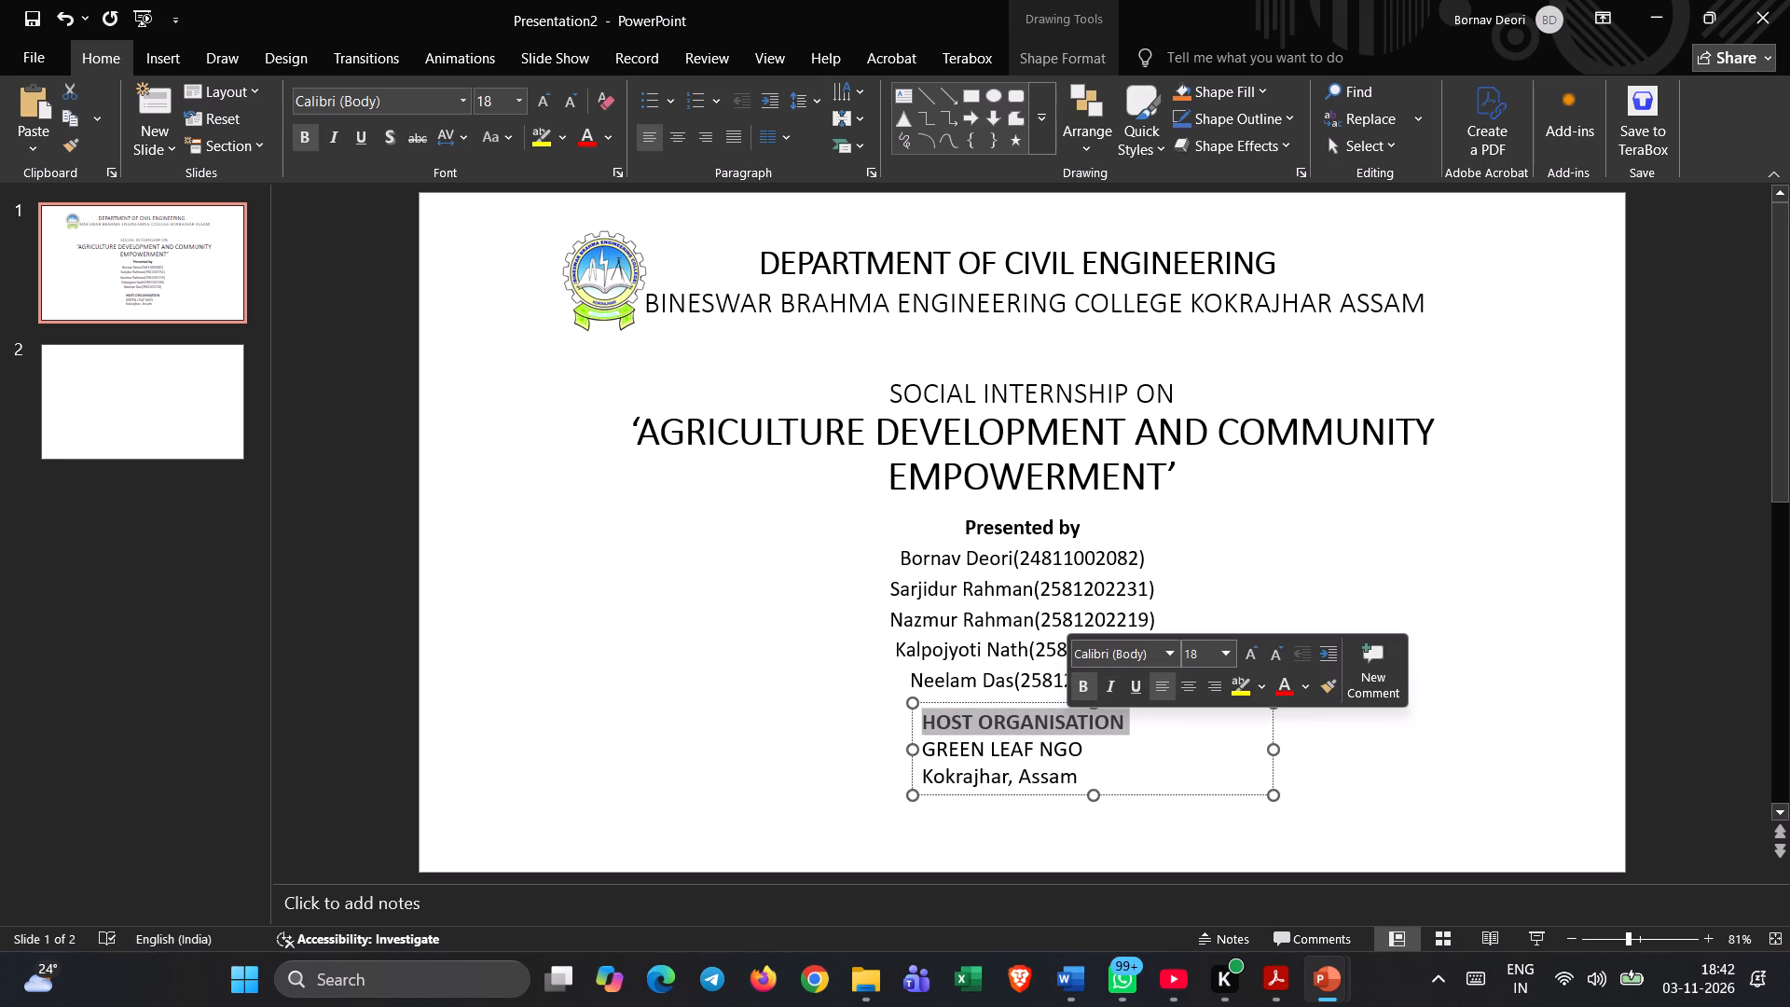
left_click(1226, 653)
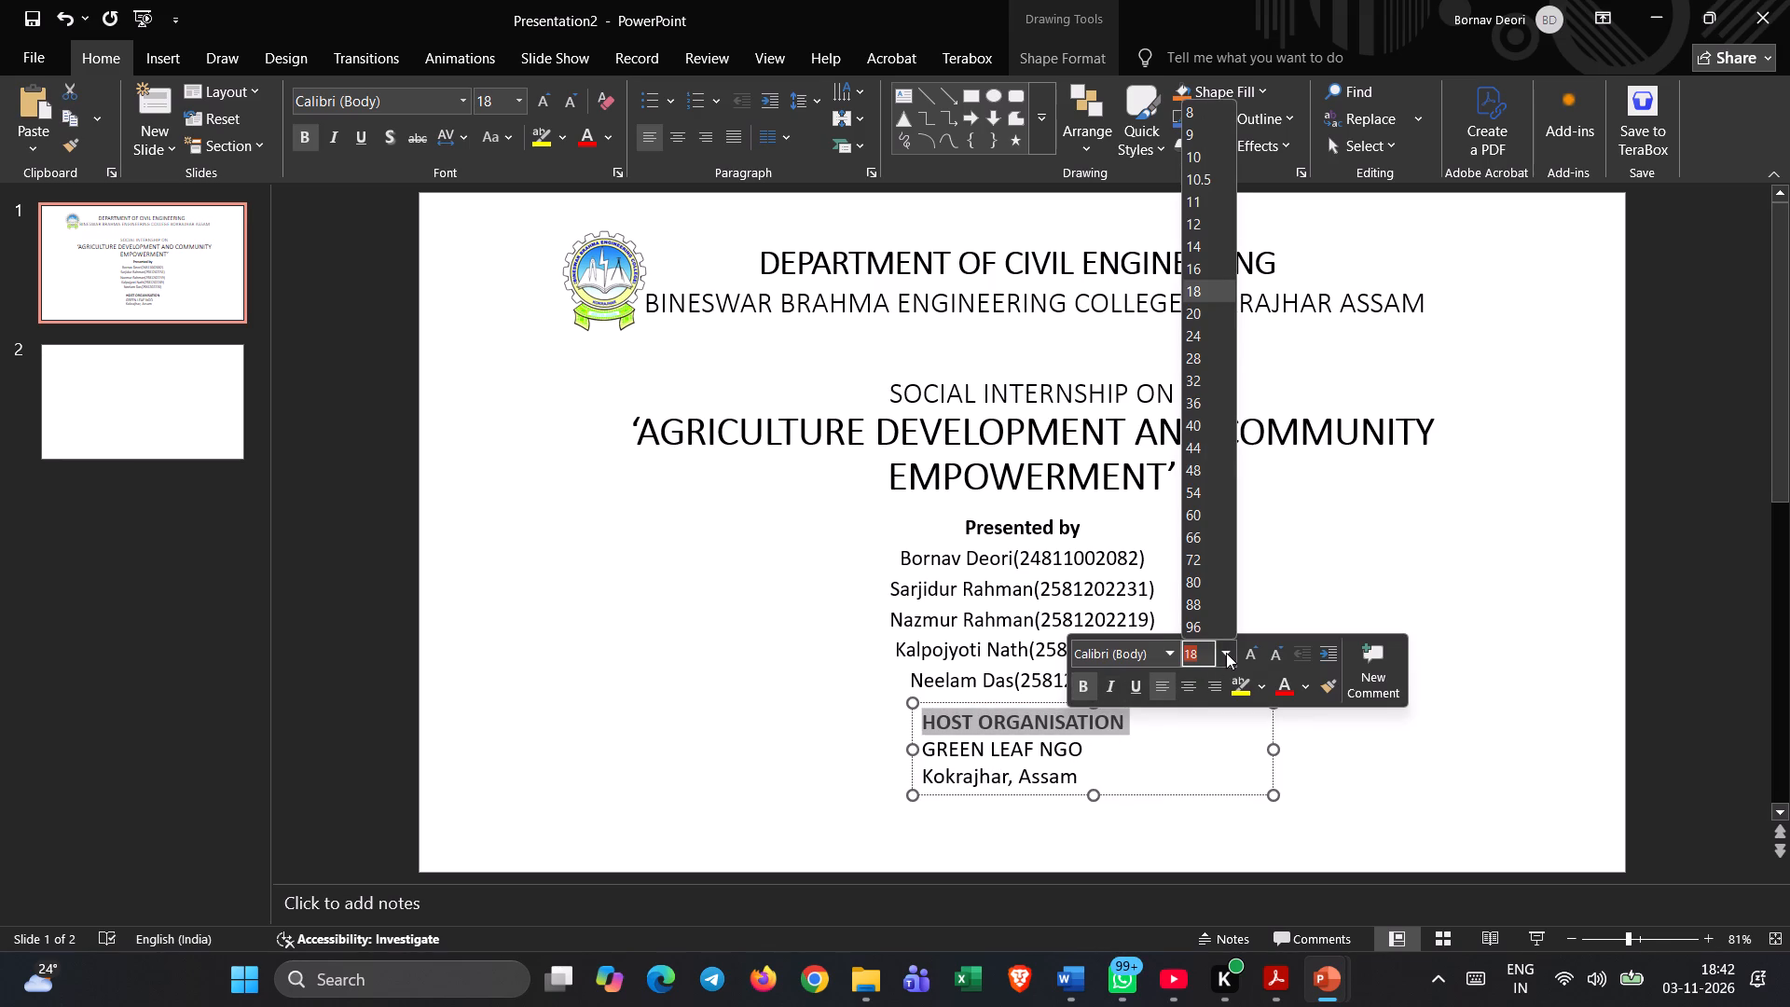
left_click(1199, 312)
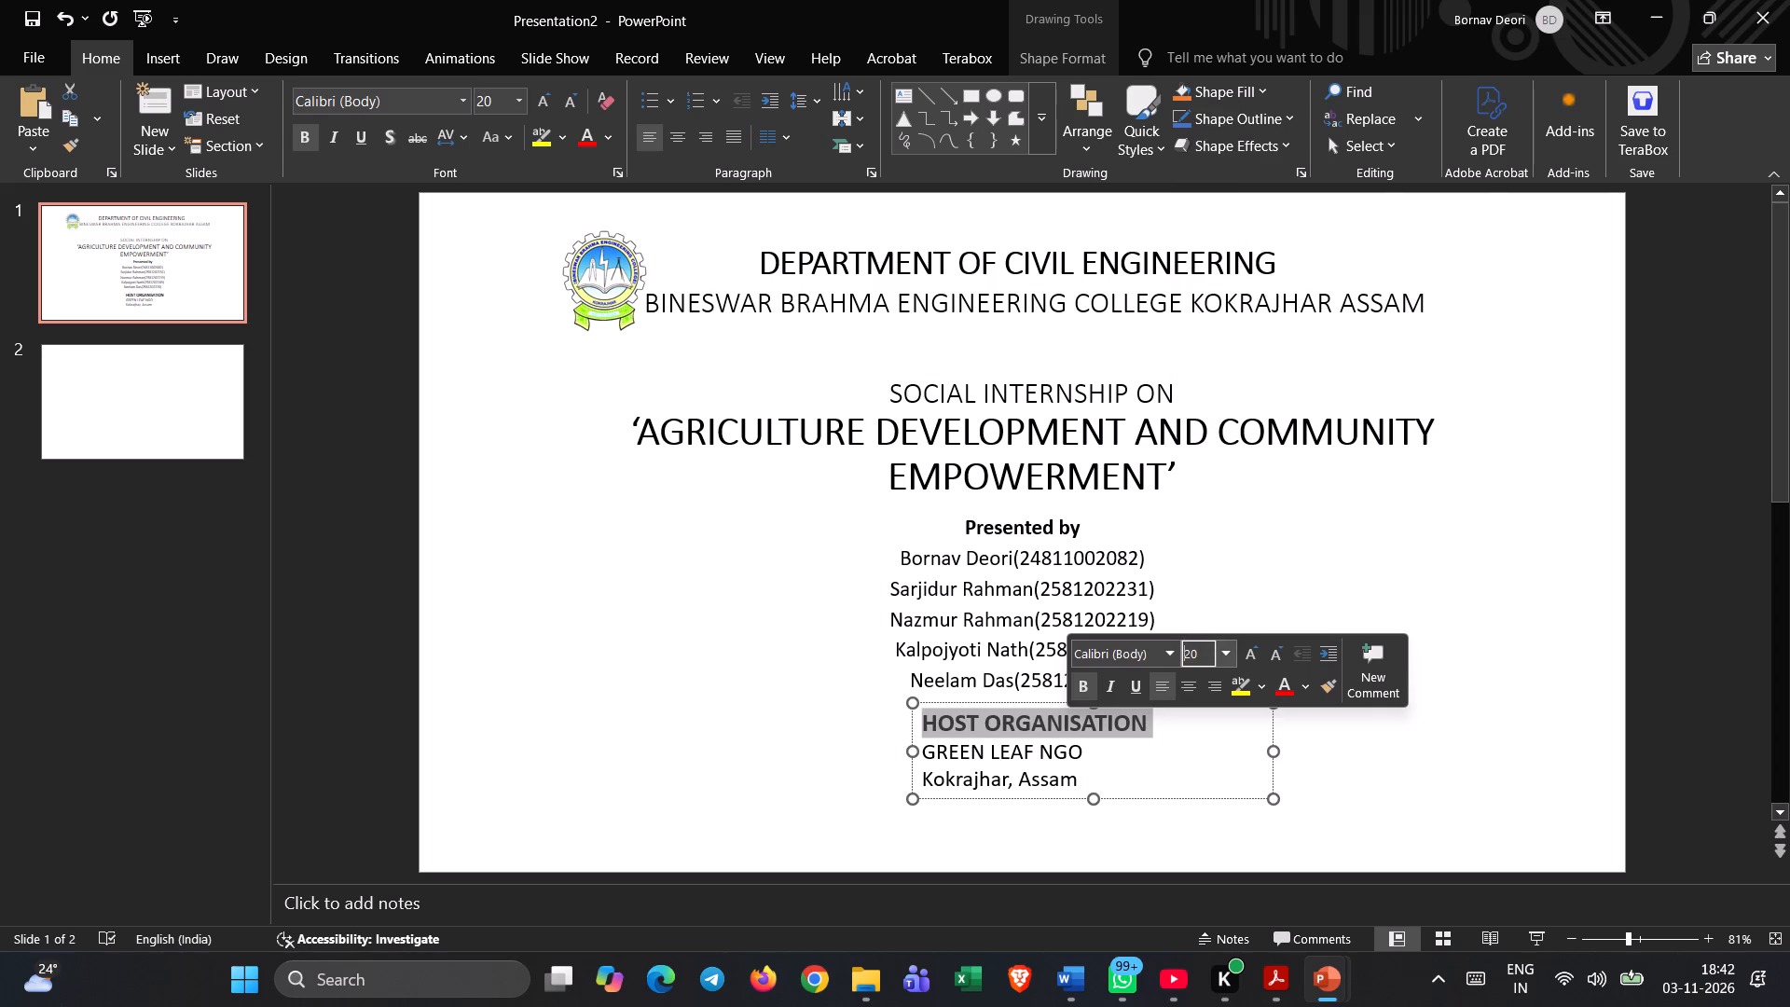
Centre-align all three lines of the host organisation text box.
left_click(925, 726)
left_click_drag(926, 720, 1083, 774)
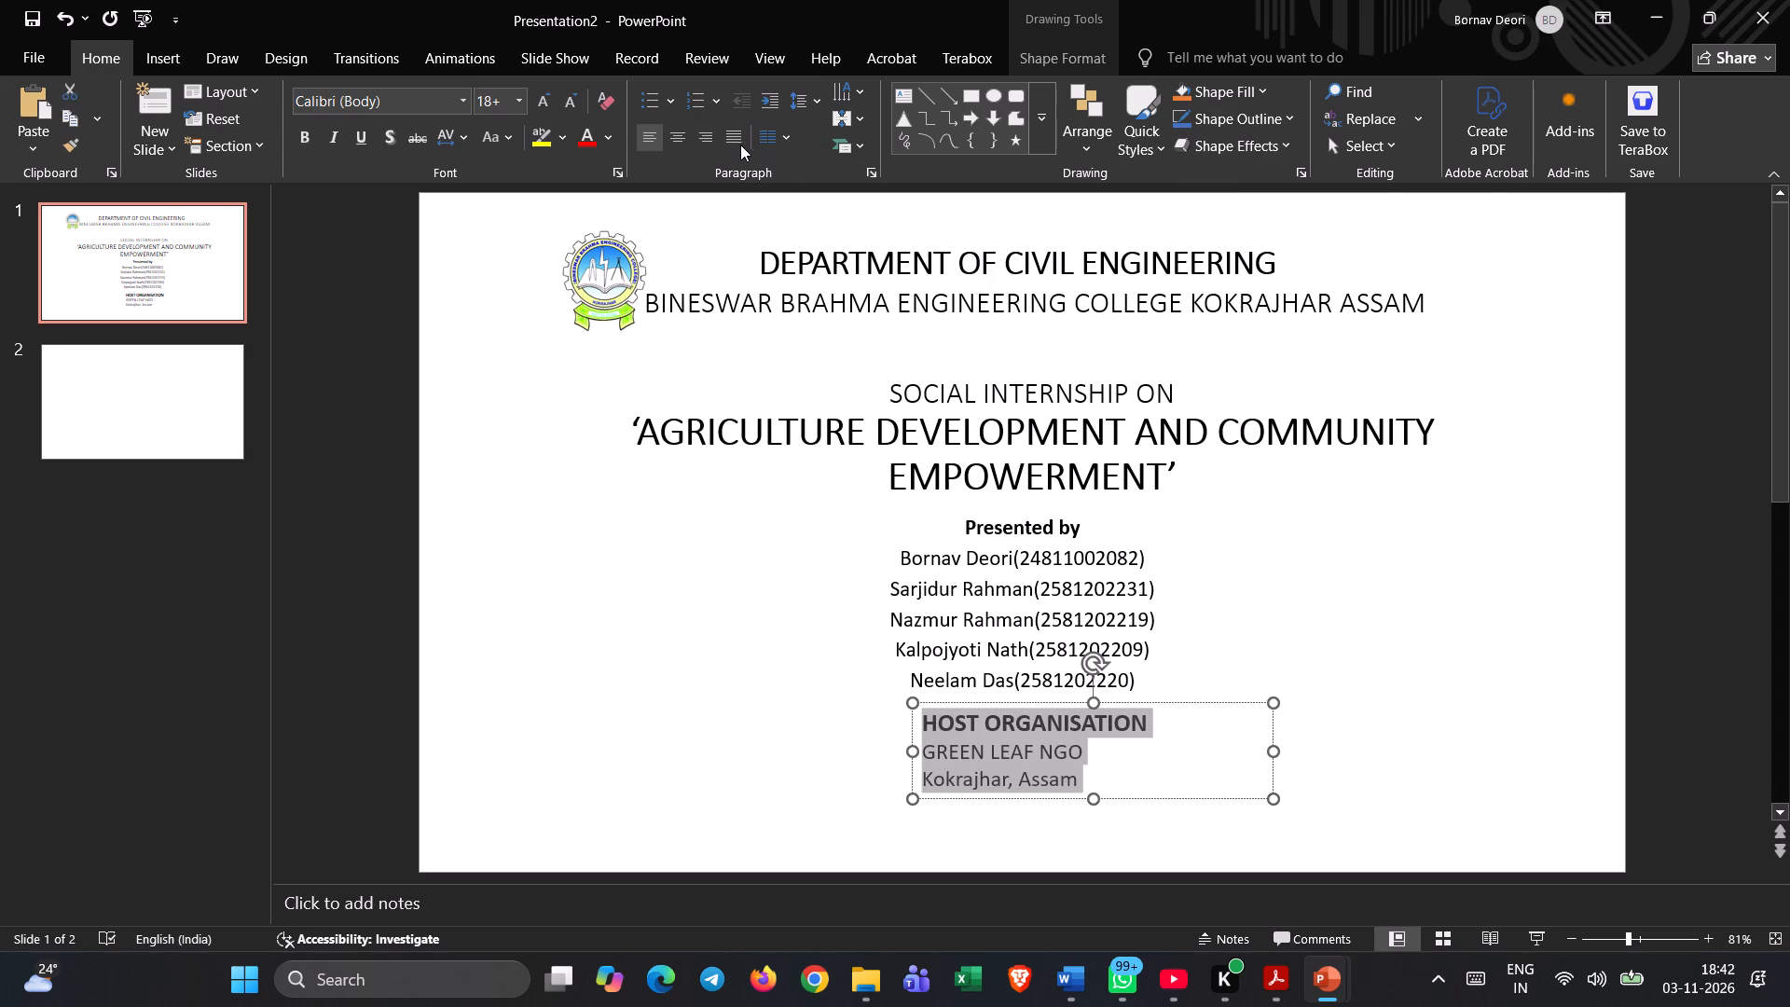
left_click(737, 144)
left_click(679, 139)
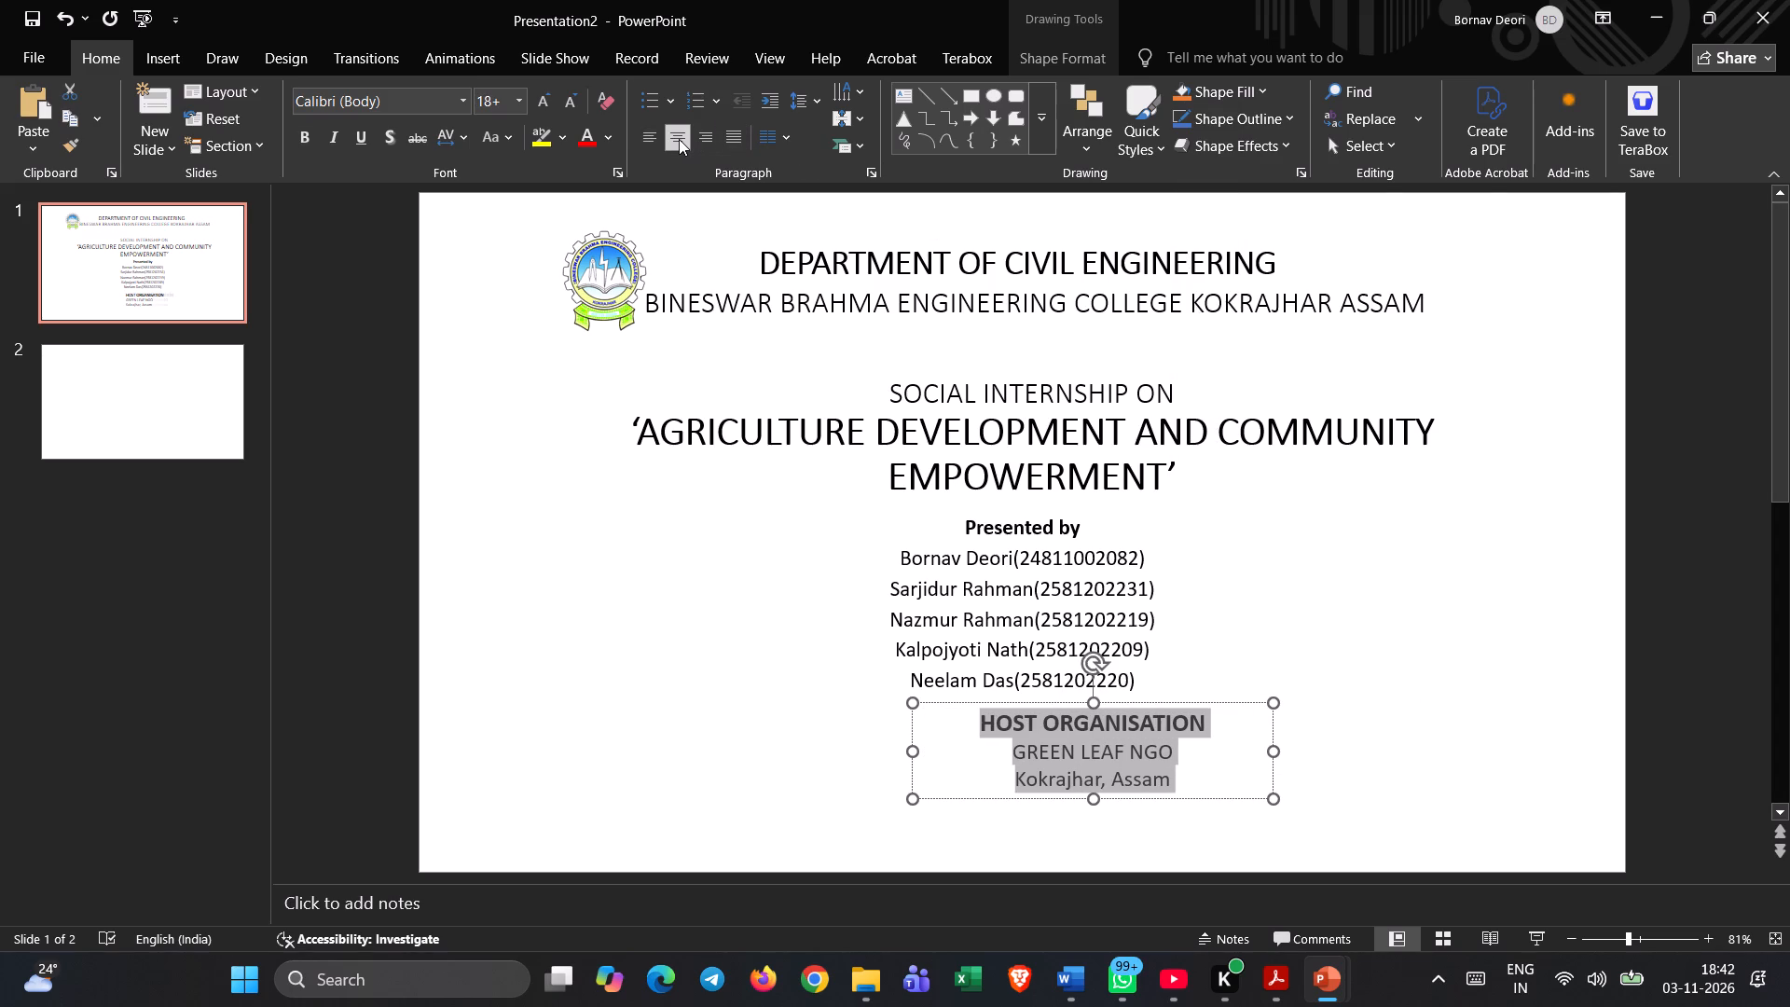
Shift the host organisation box slightly left so its text sits centred beneath the presenters' names.
left_click_drag(1061, 701, 1034, 696)
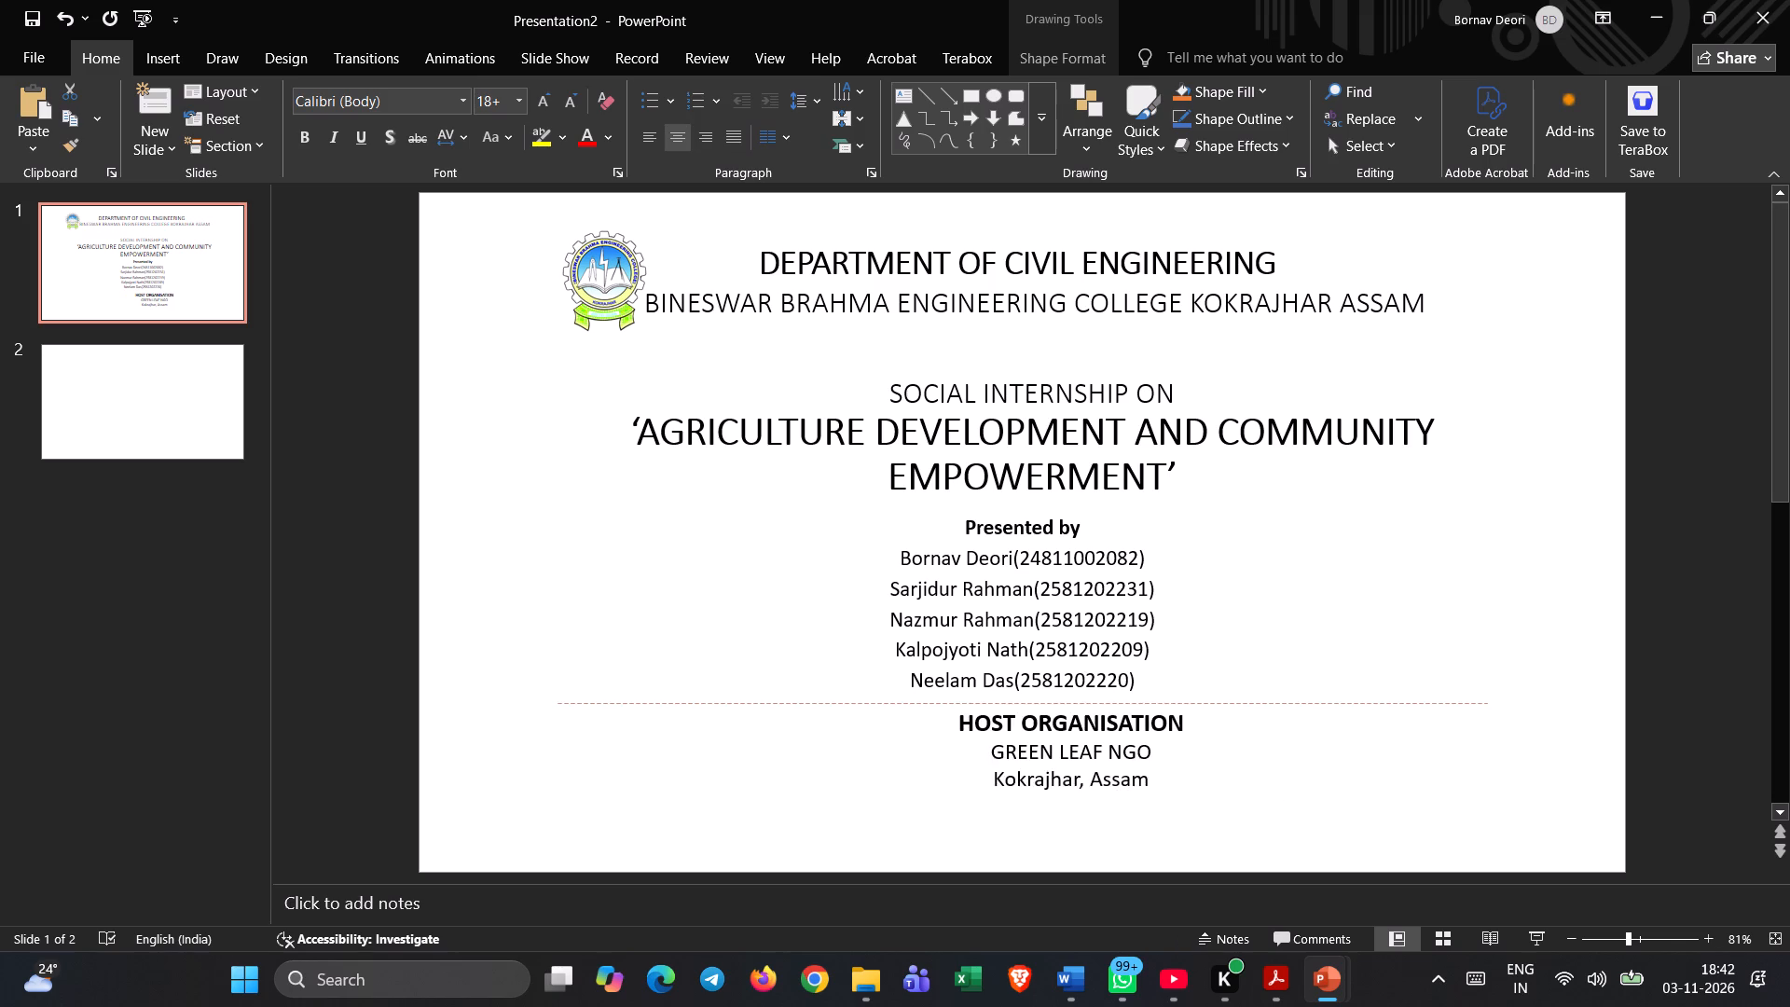
left_click_drag(1034, 696, 998, 704)
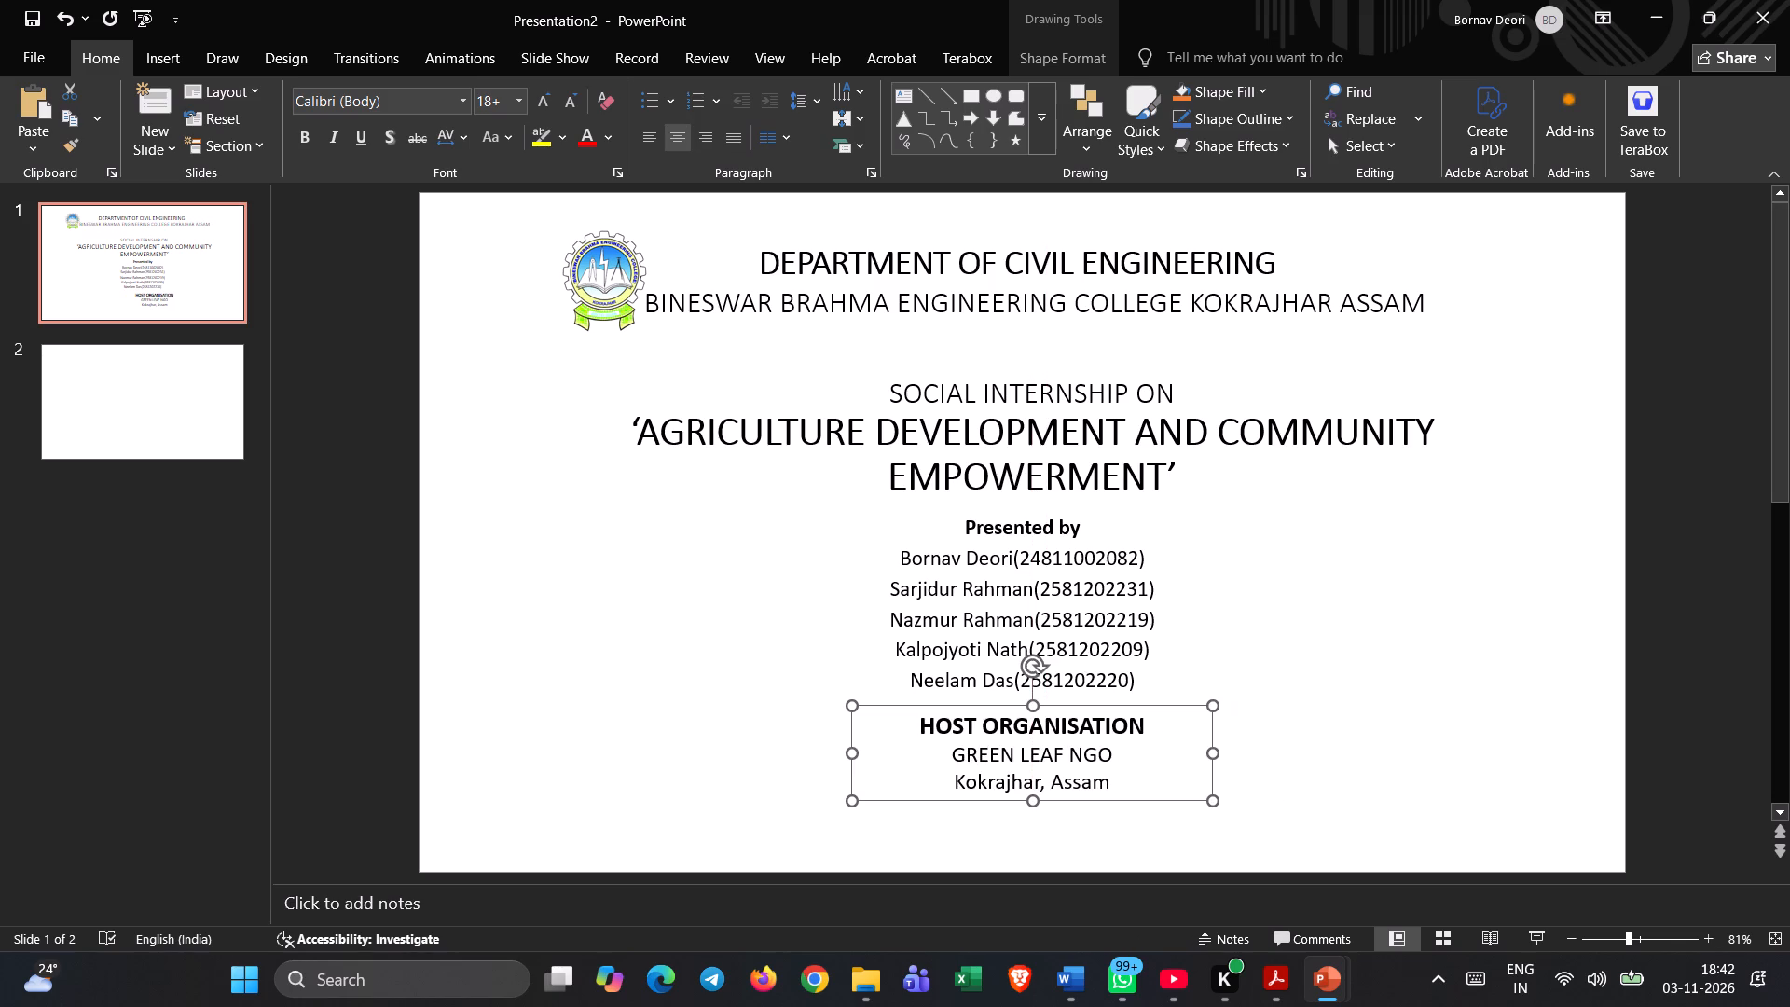
left_click(1420, 622)
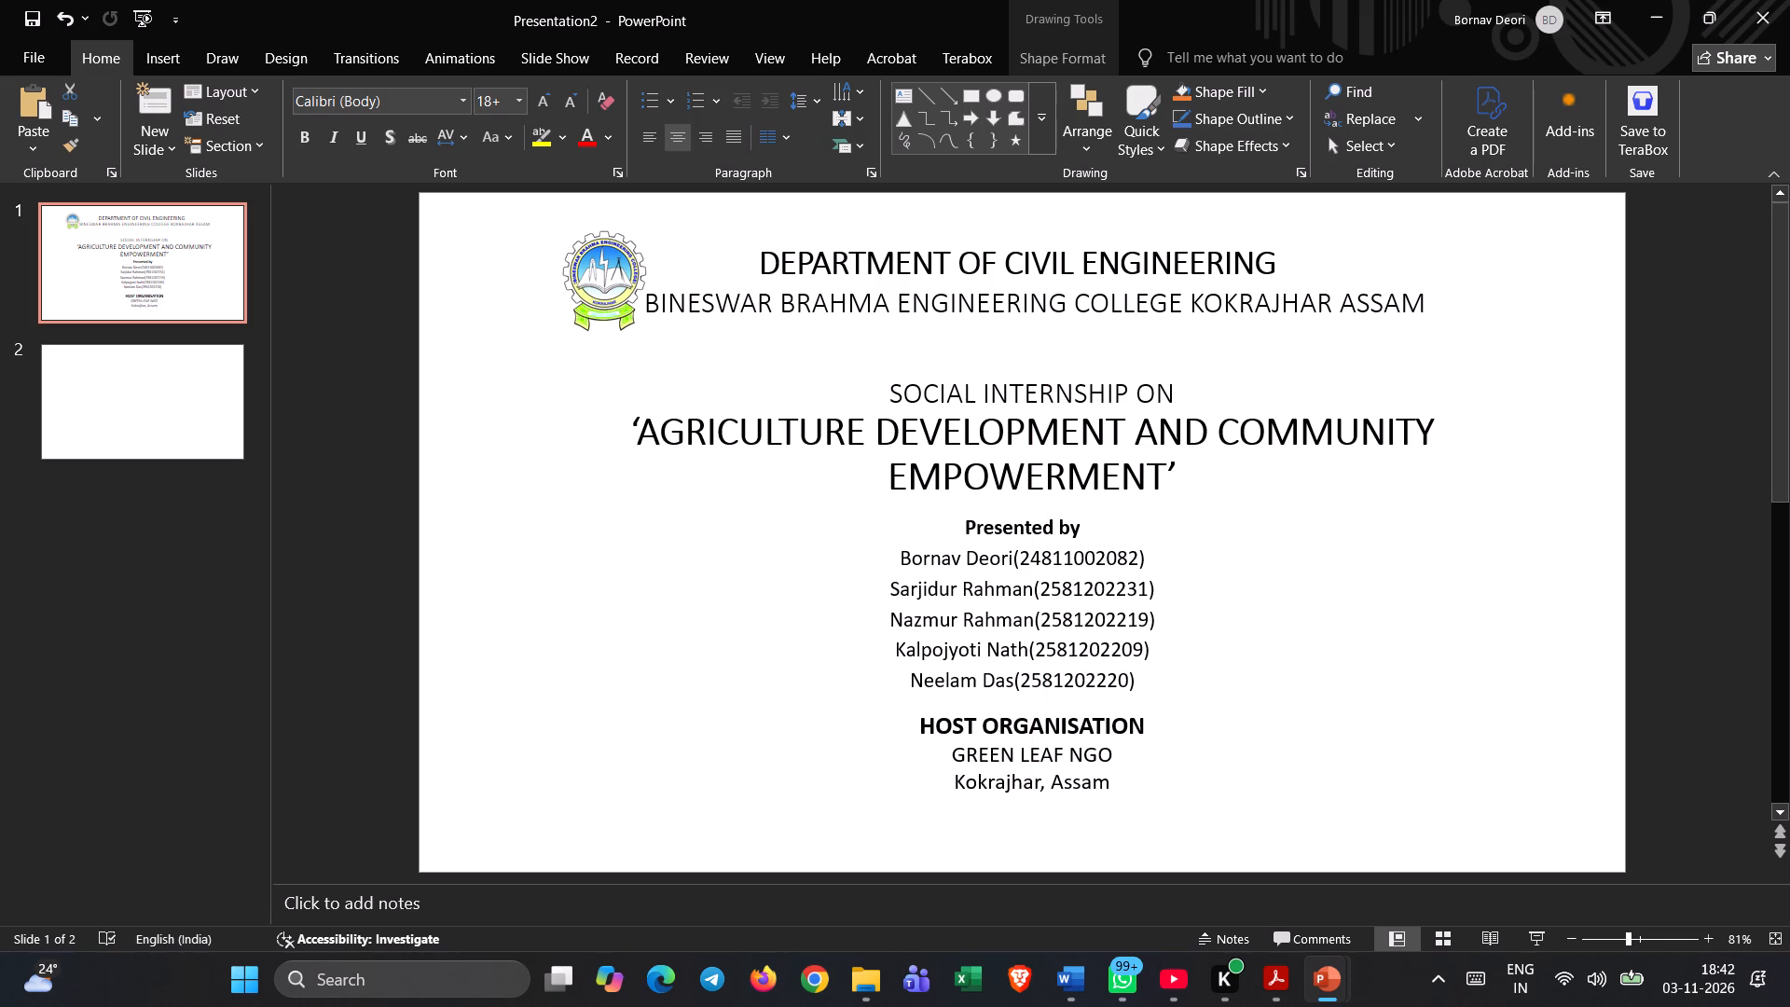
left_click(1051, 728)
left_click_drag(979, 706, 968, 706)
left_click(1396, 631)
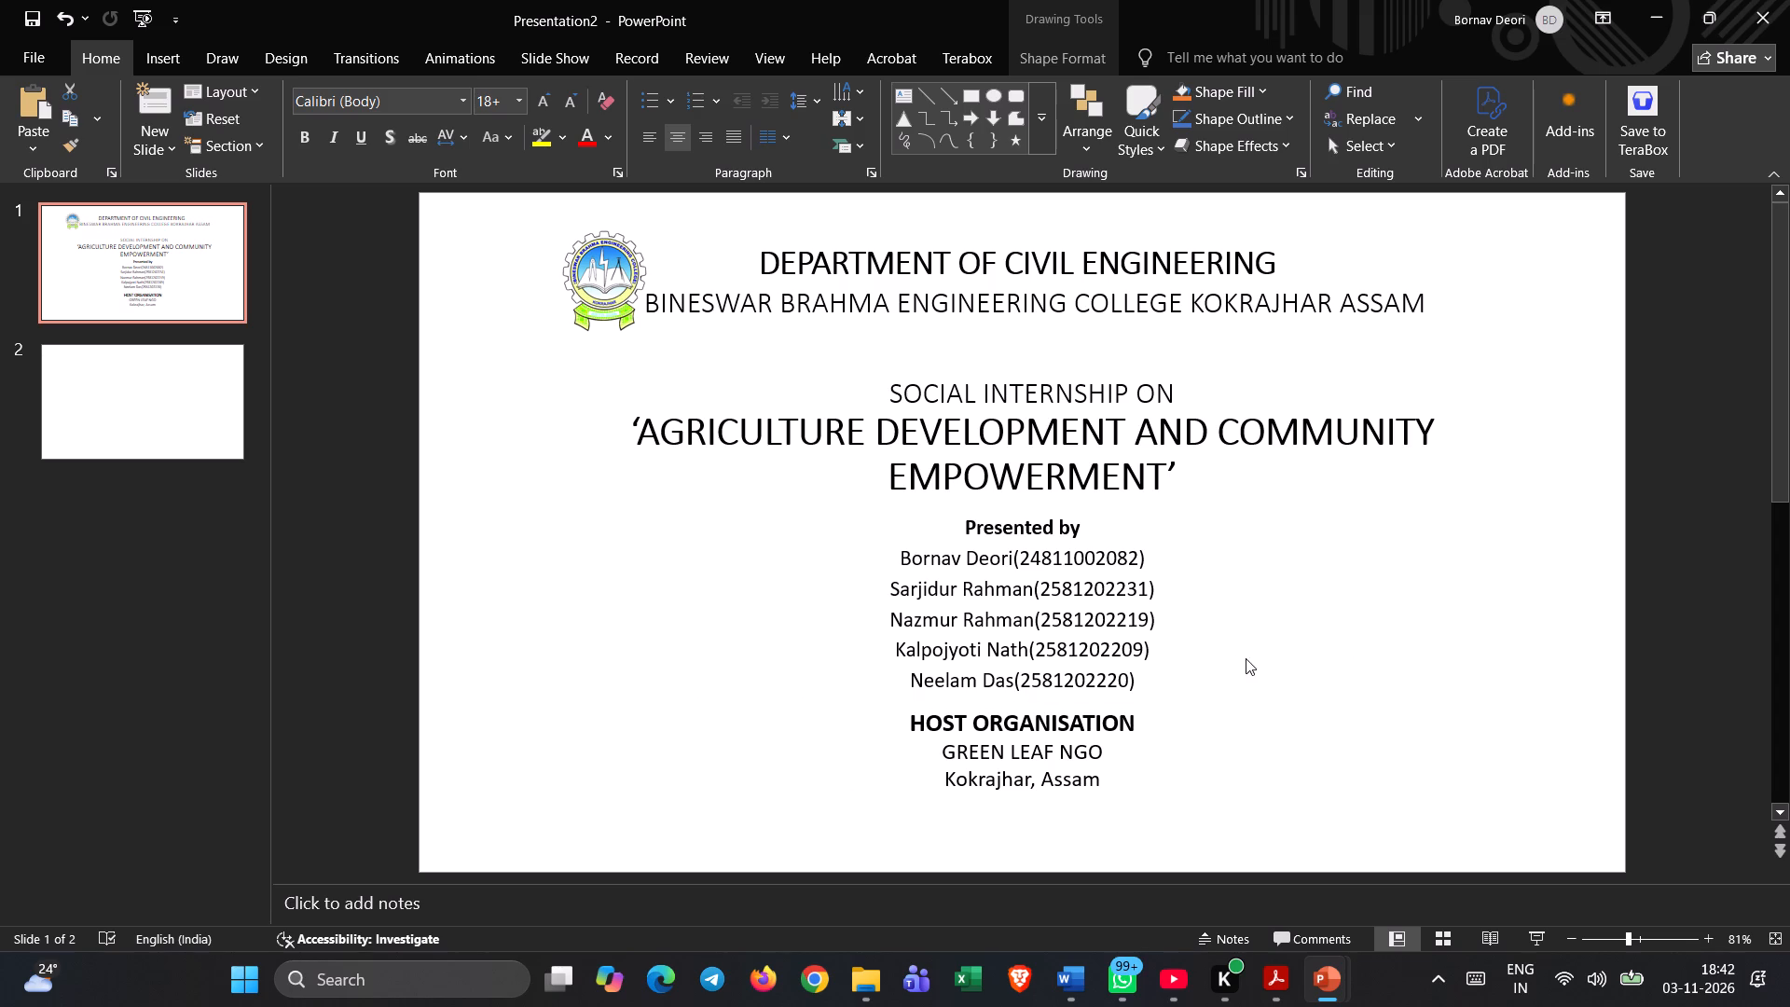
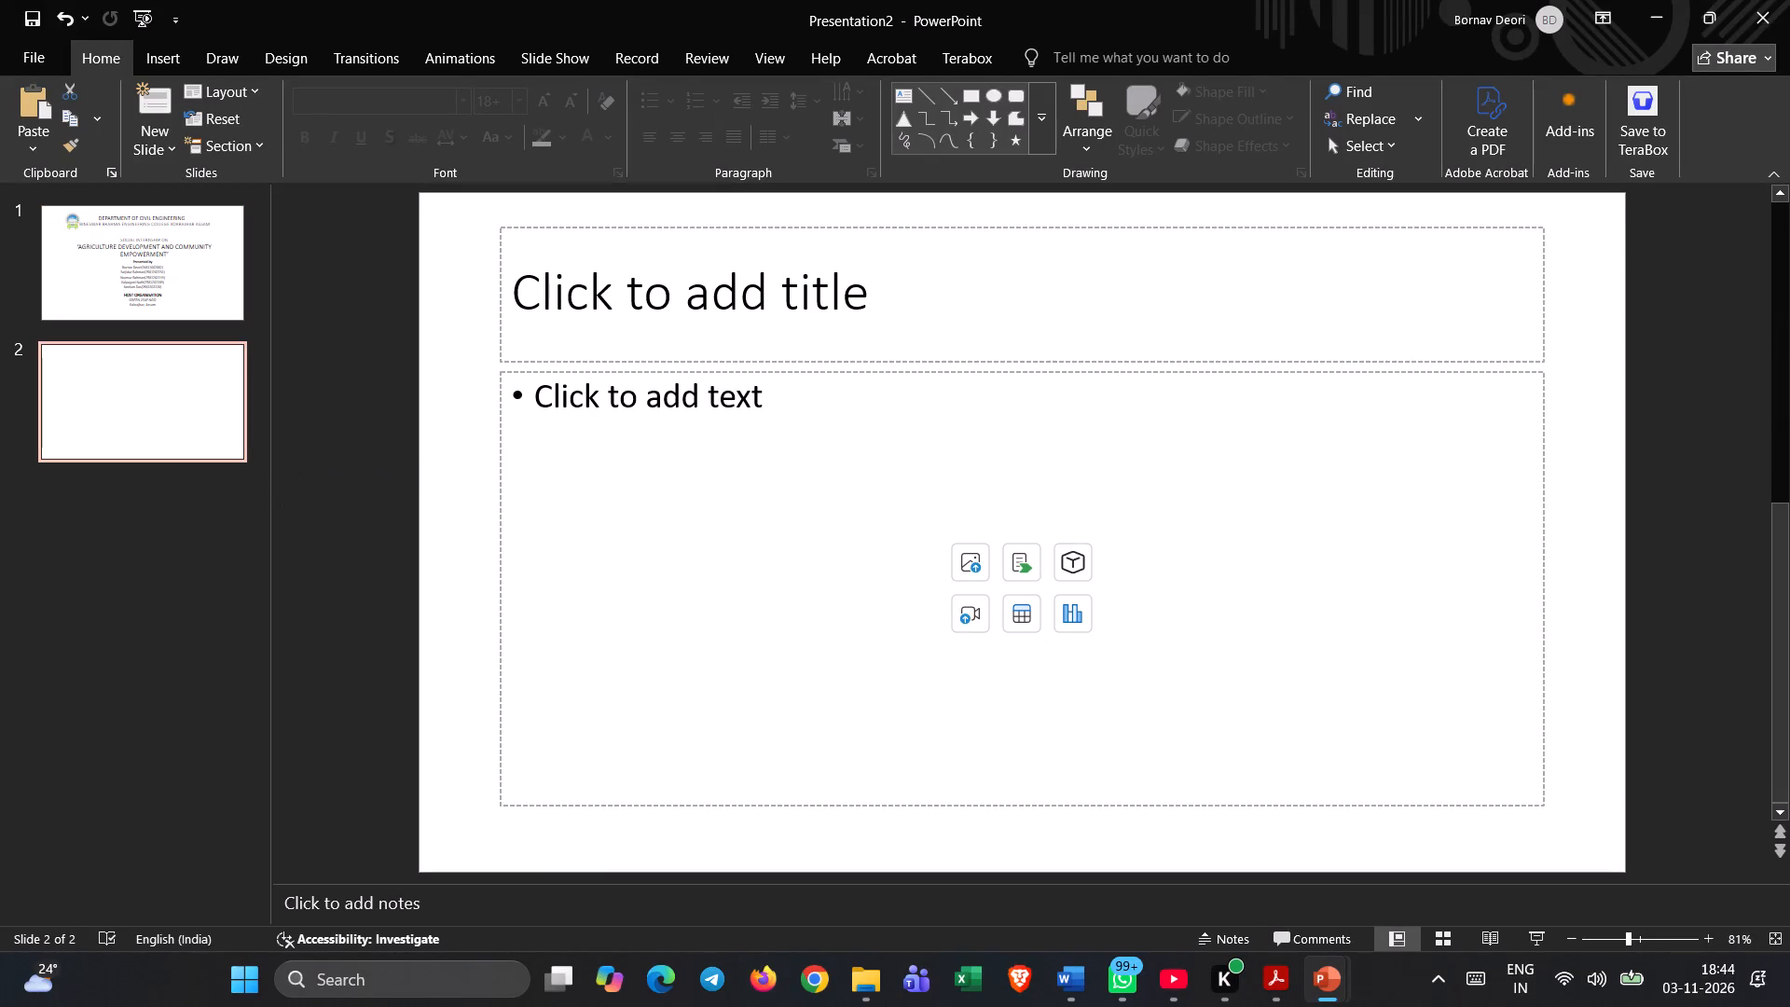
Open the empty title placeholder on the second slide for text entry.
left_click(575, 339)
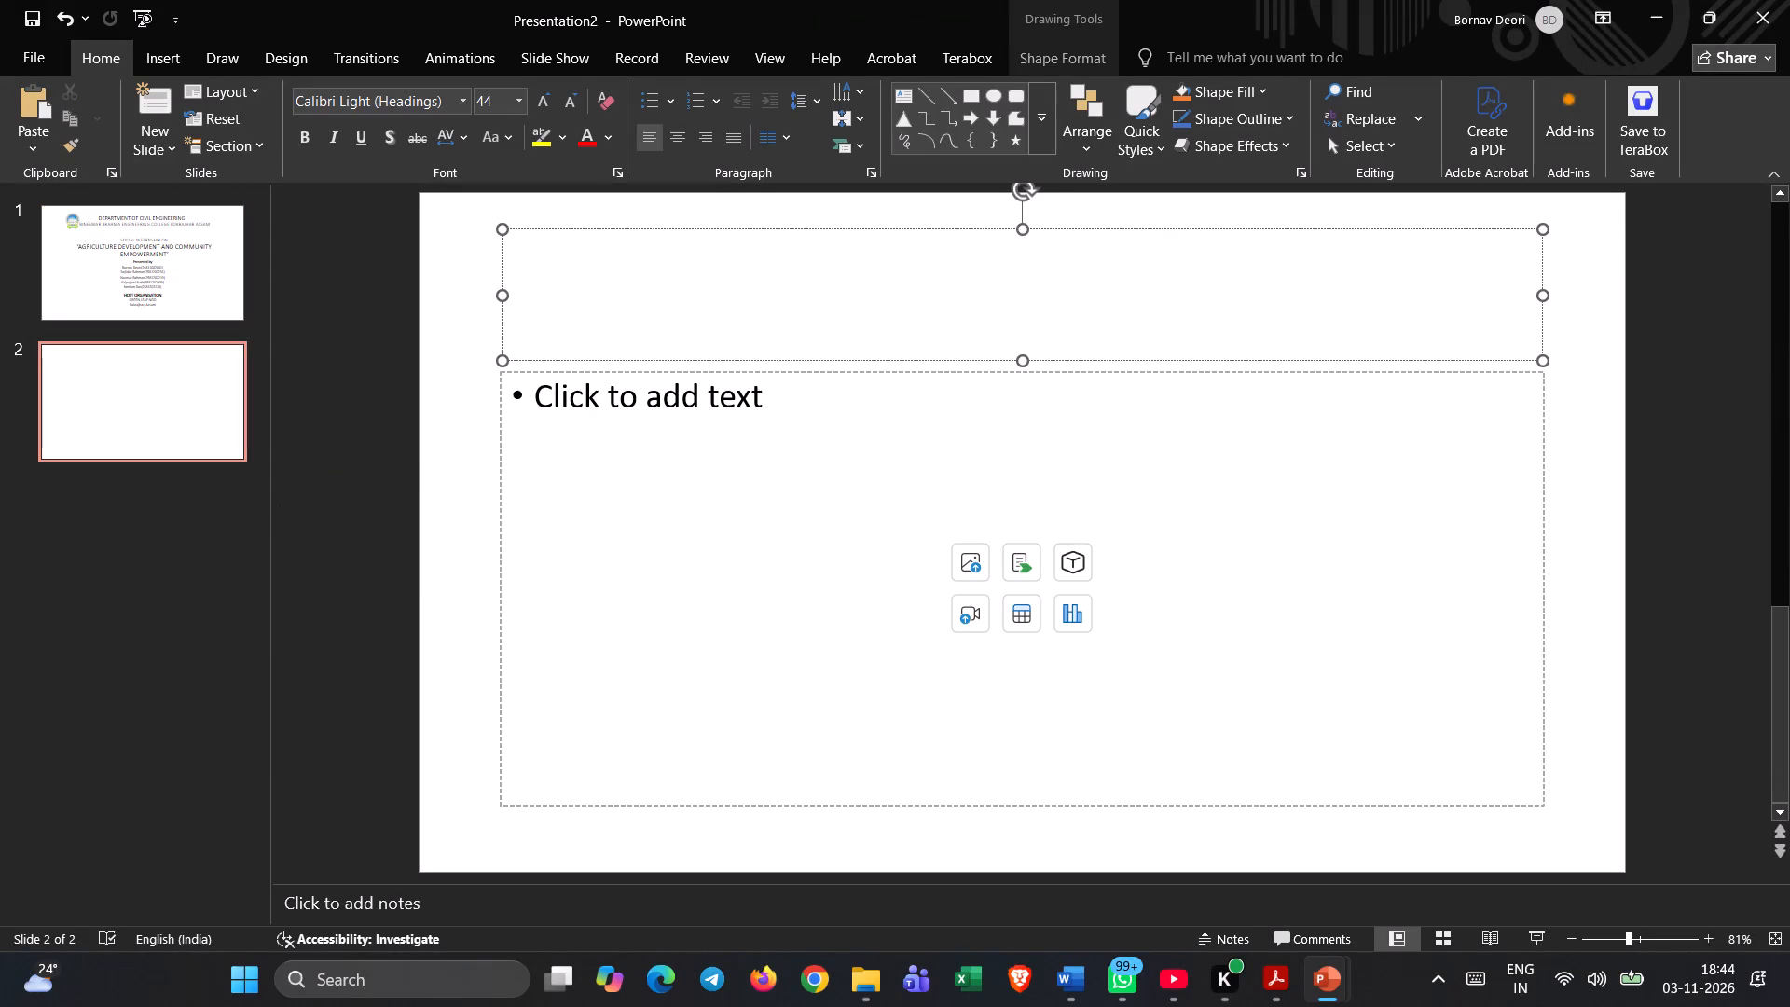
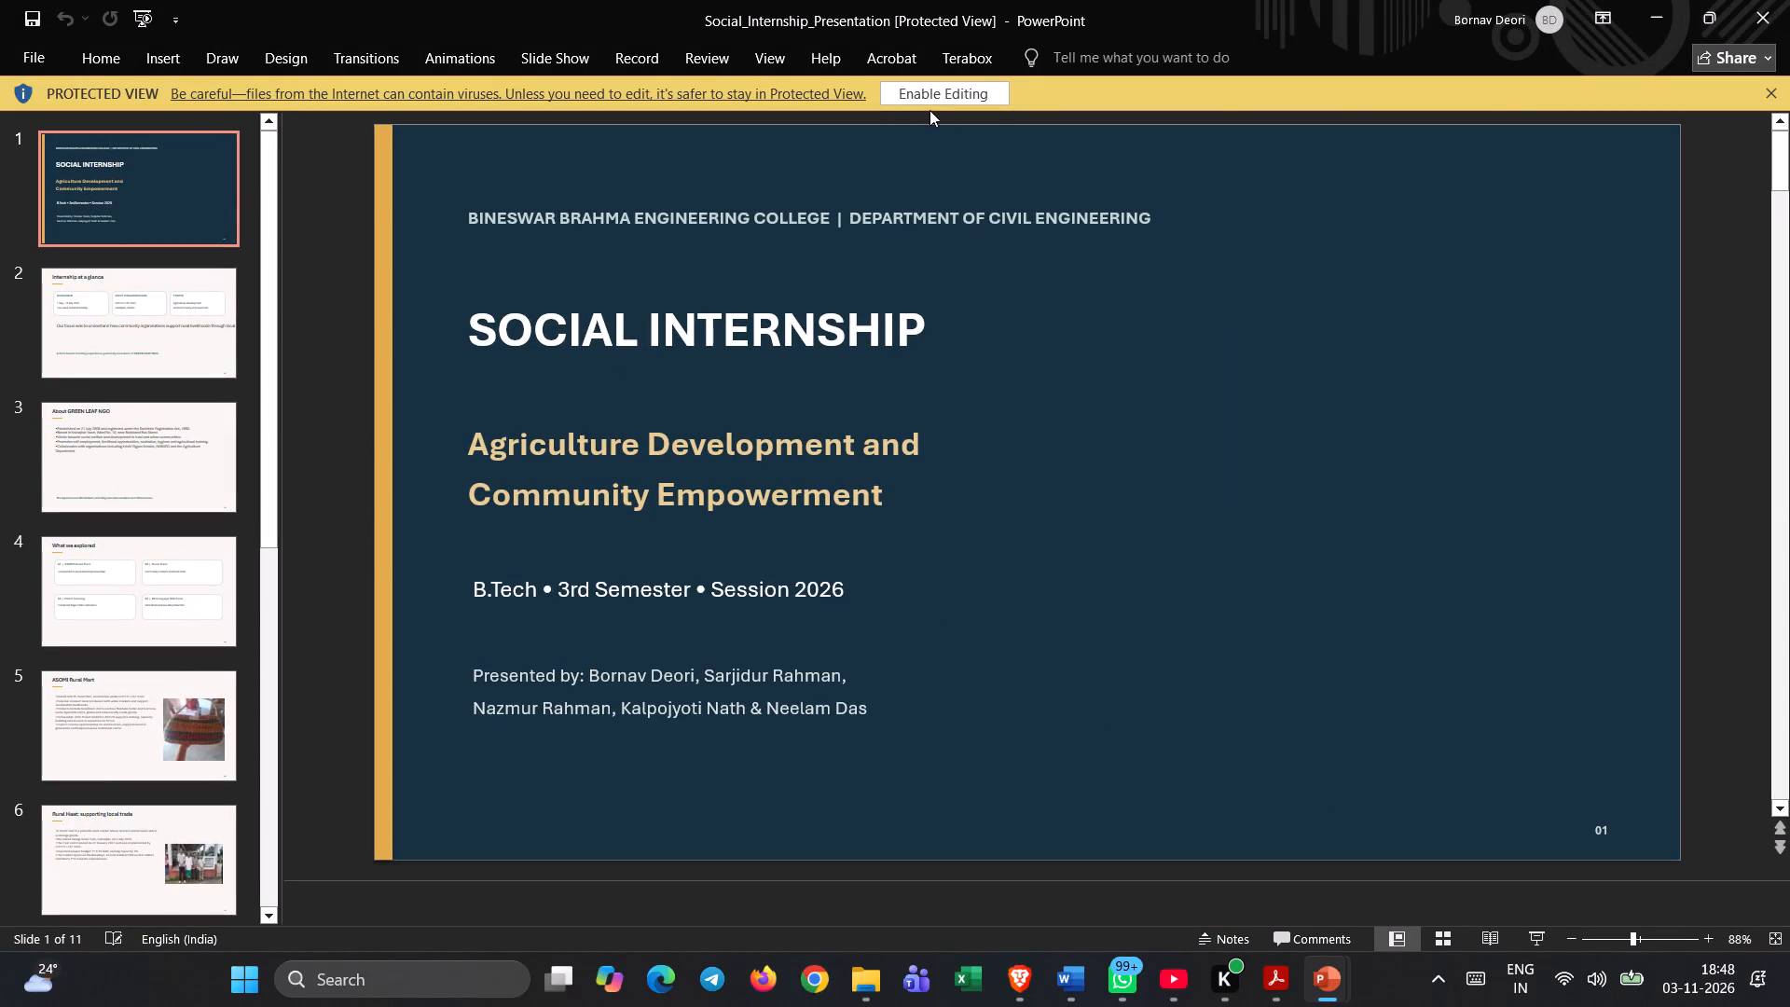
Enable editing for the protected Social_Internship_Presentation file and look over its opening slides.
left_click(927, 95)
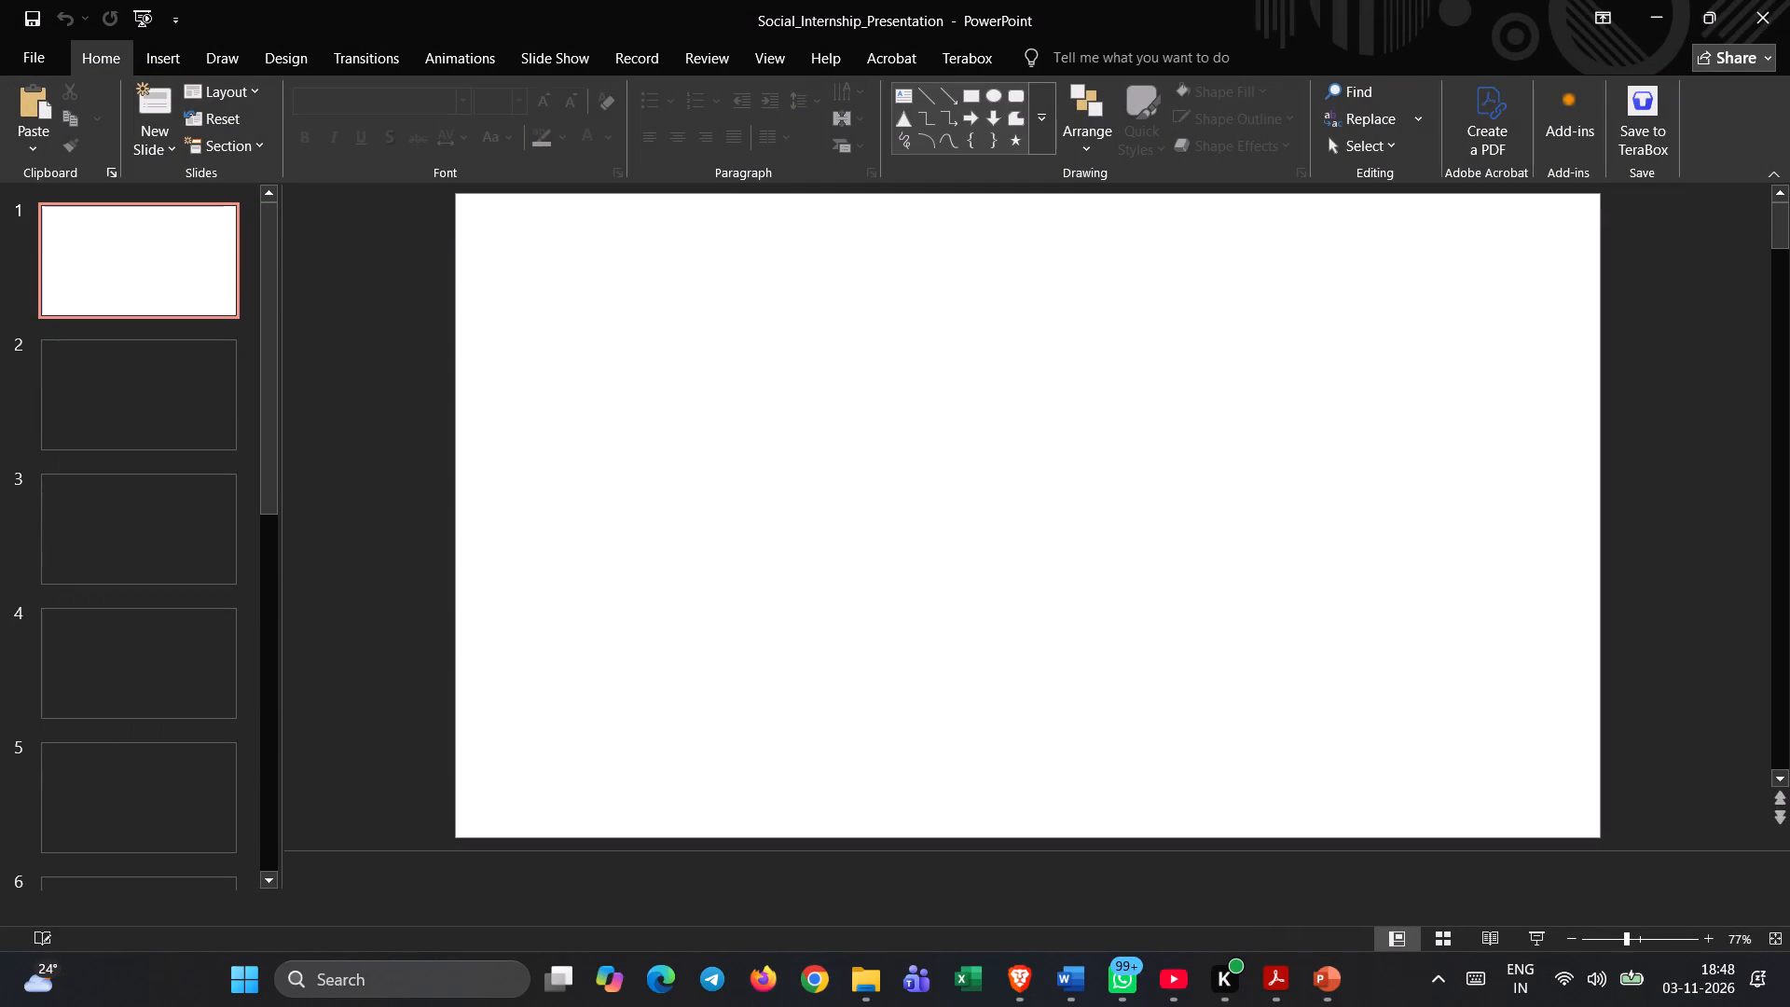
scroll(784, 389, "down", 4)
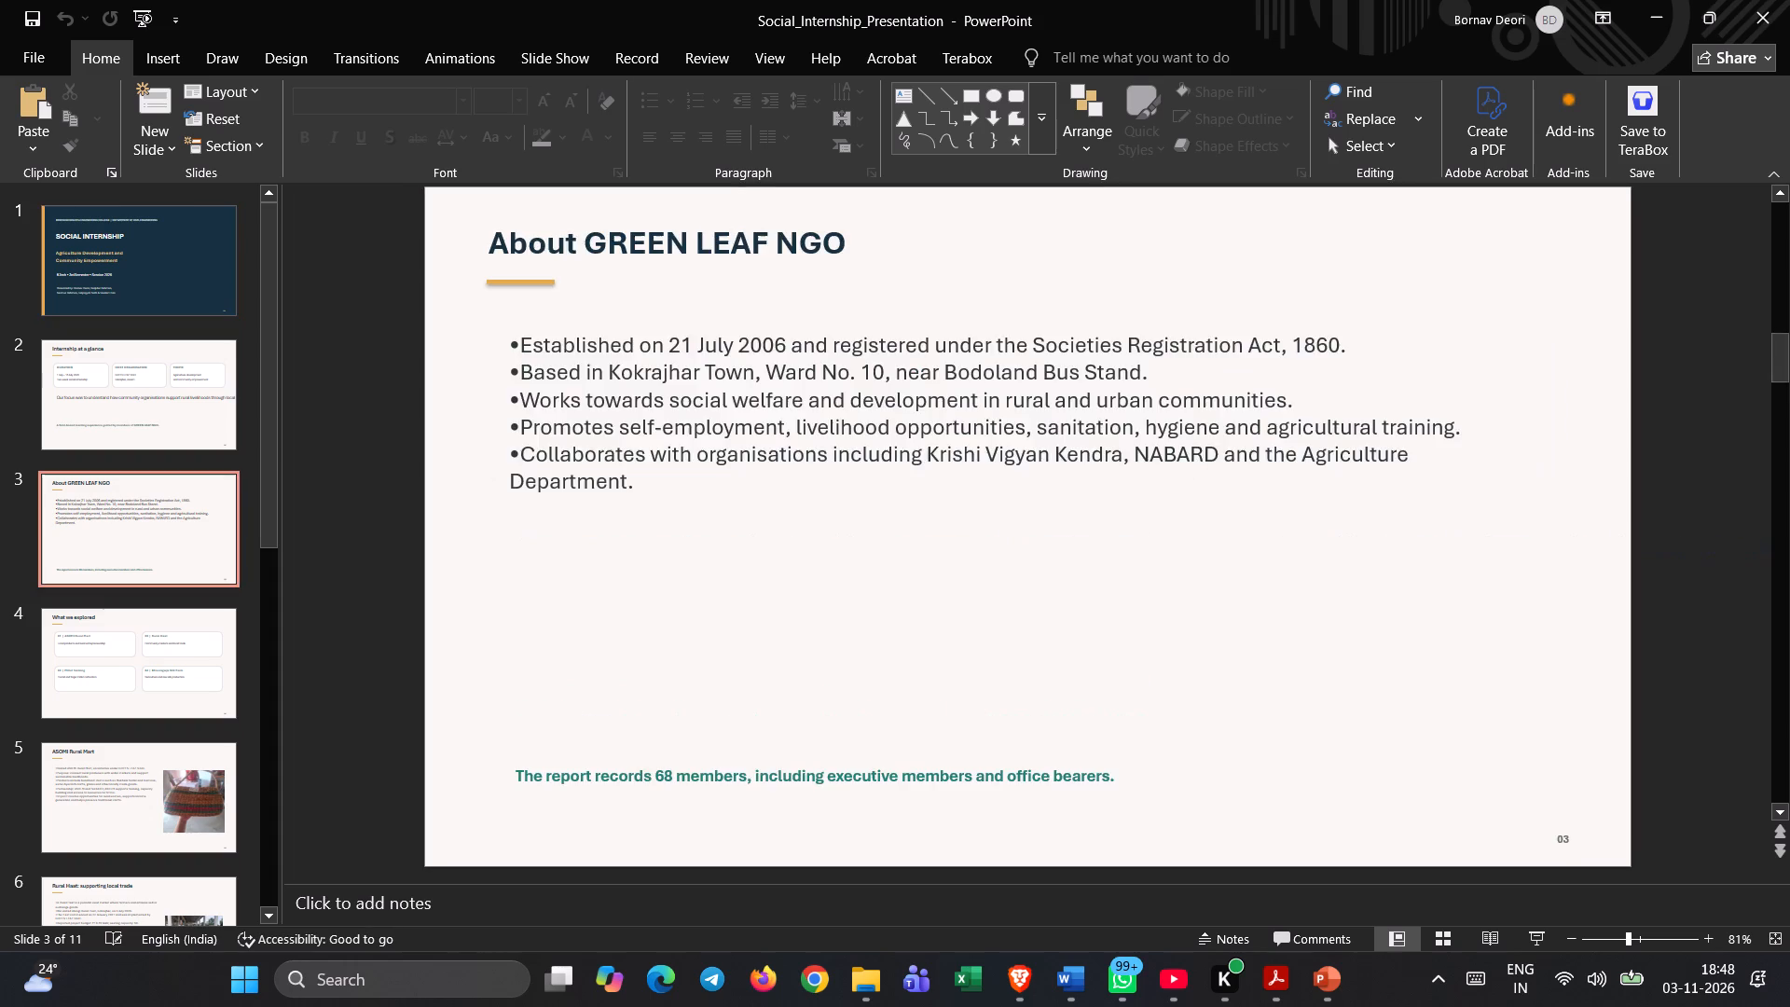
scroll(784, 393, "up", 7)
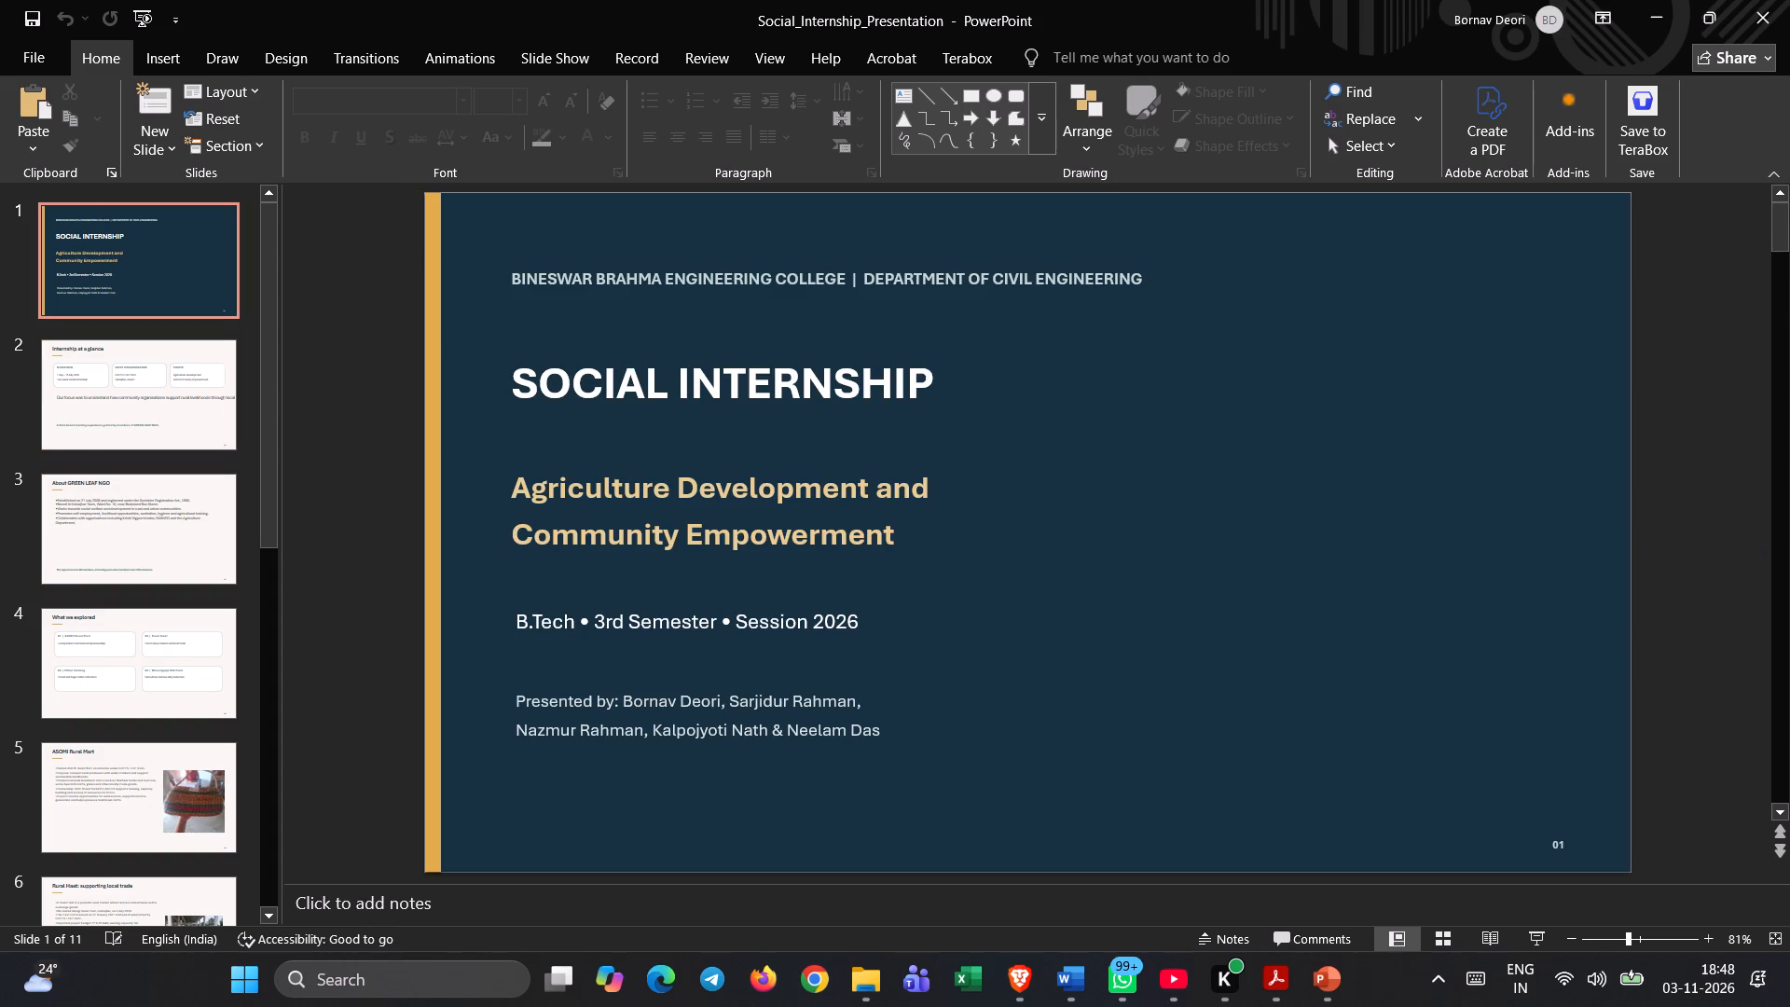
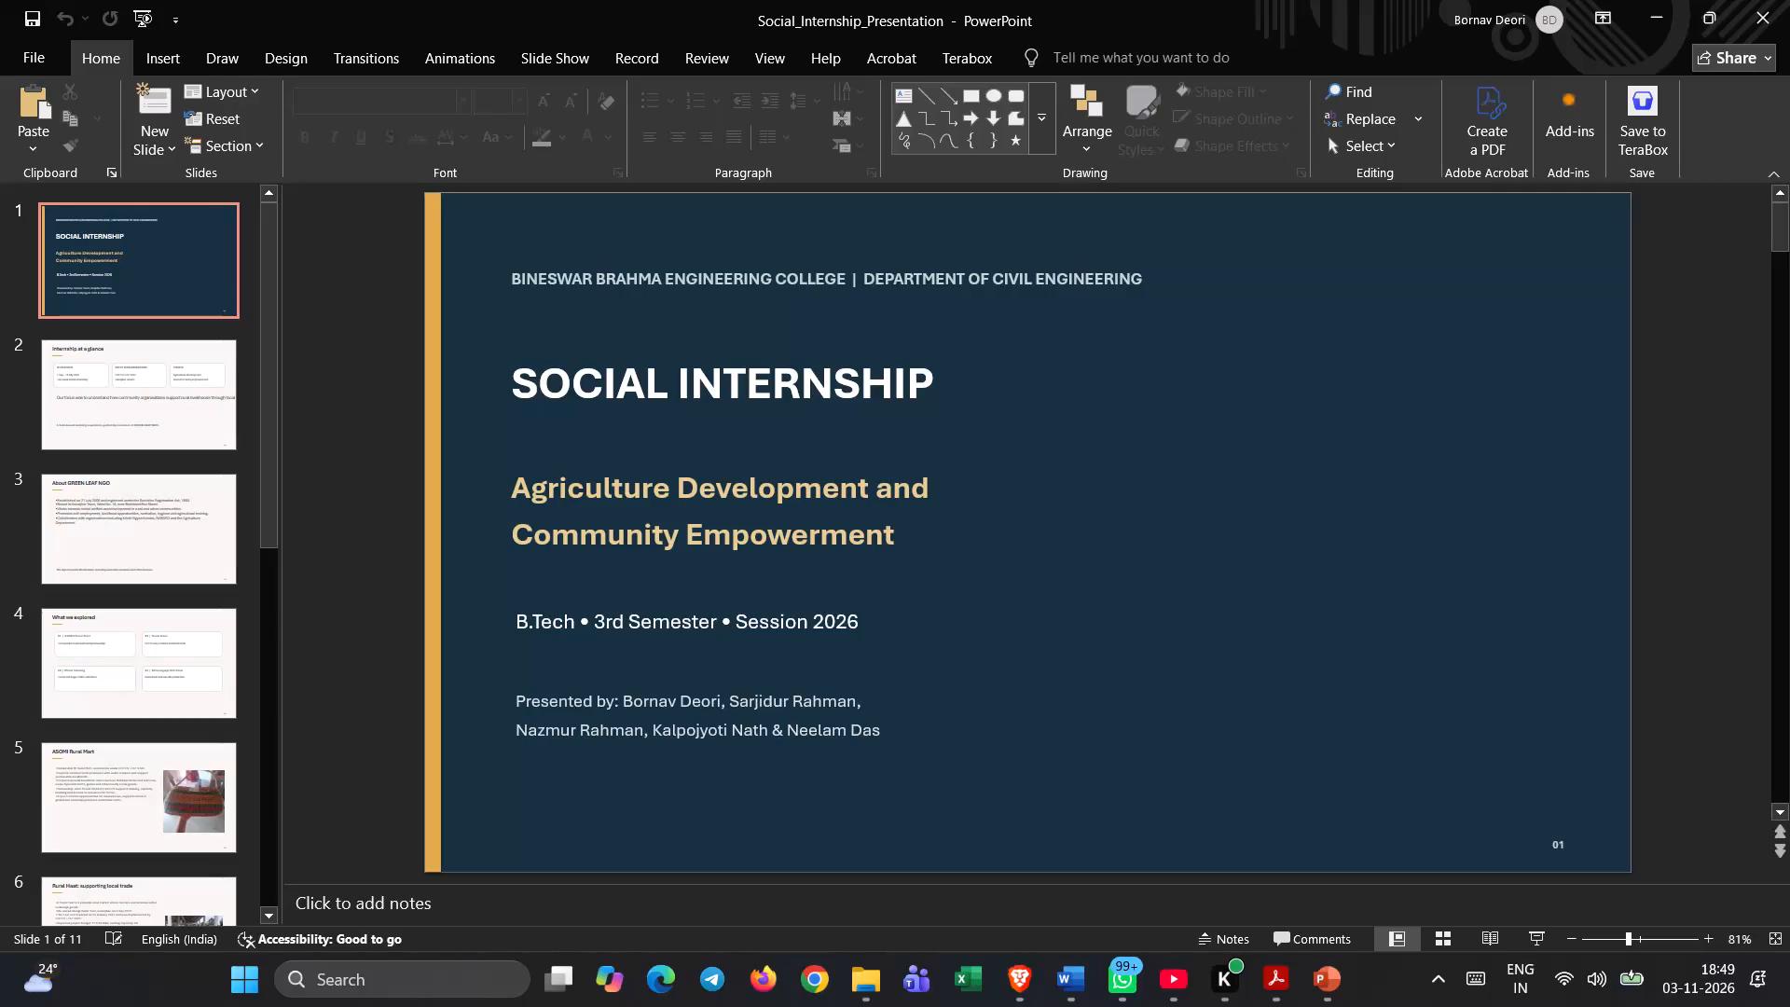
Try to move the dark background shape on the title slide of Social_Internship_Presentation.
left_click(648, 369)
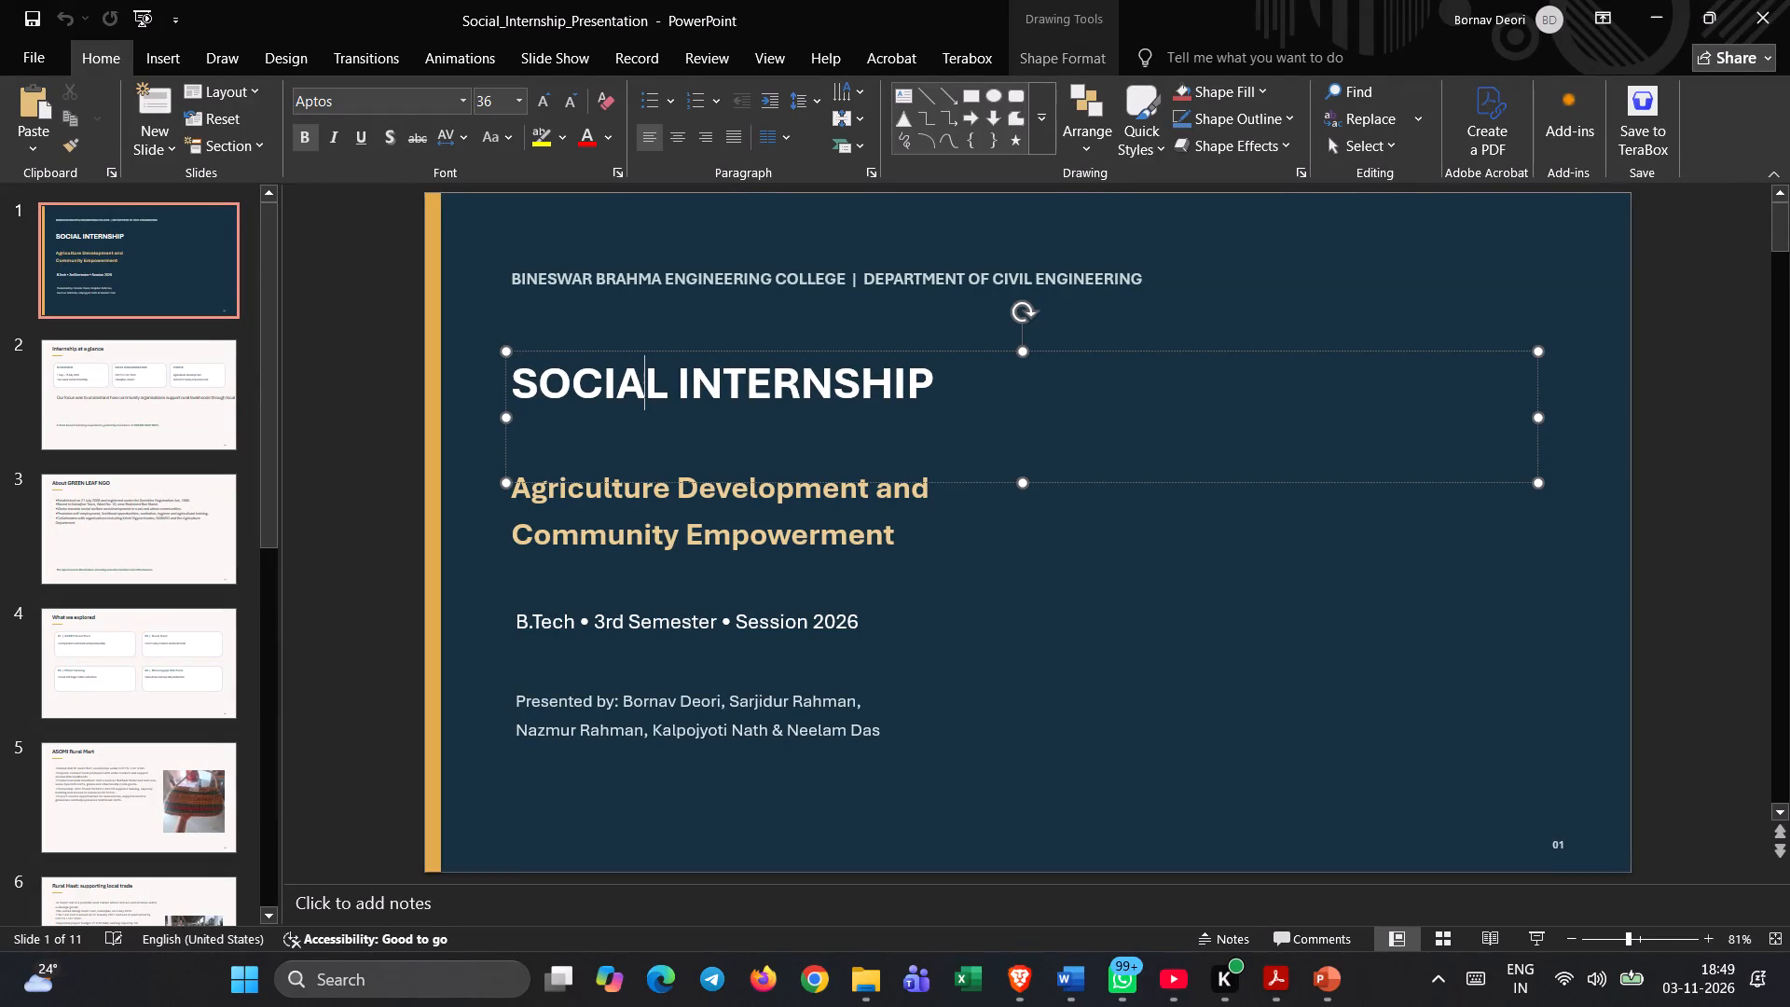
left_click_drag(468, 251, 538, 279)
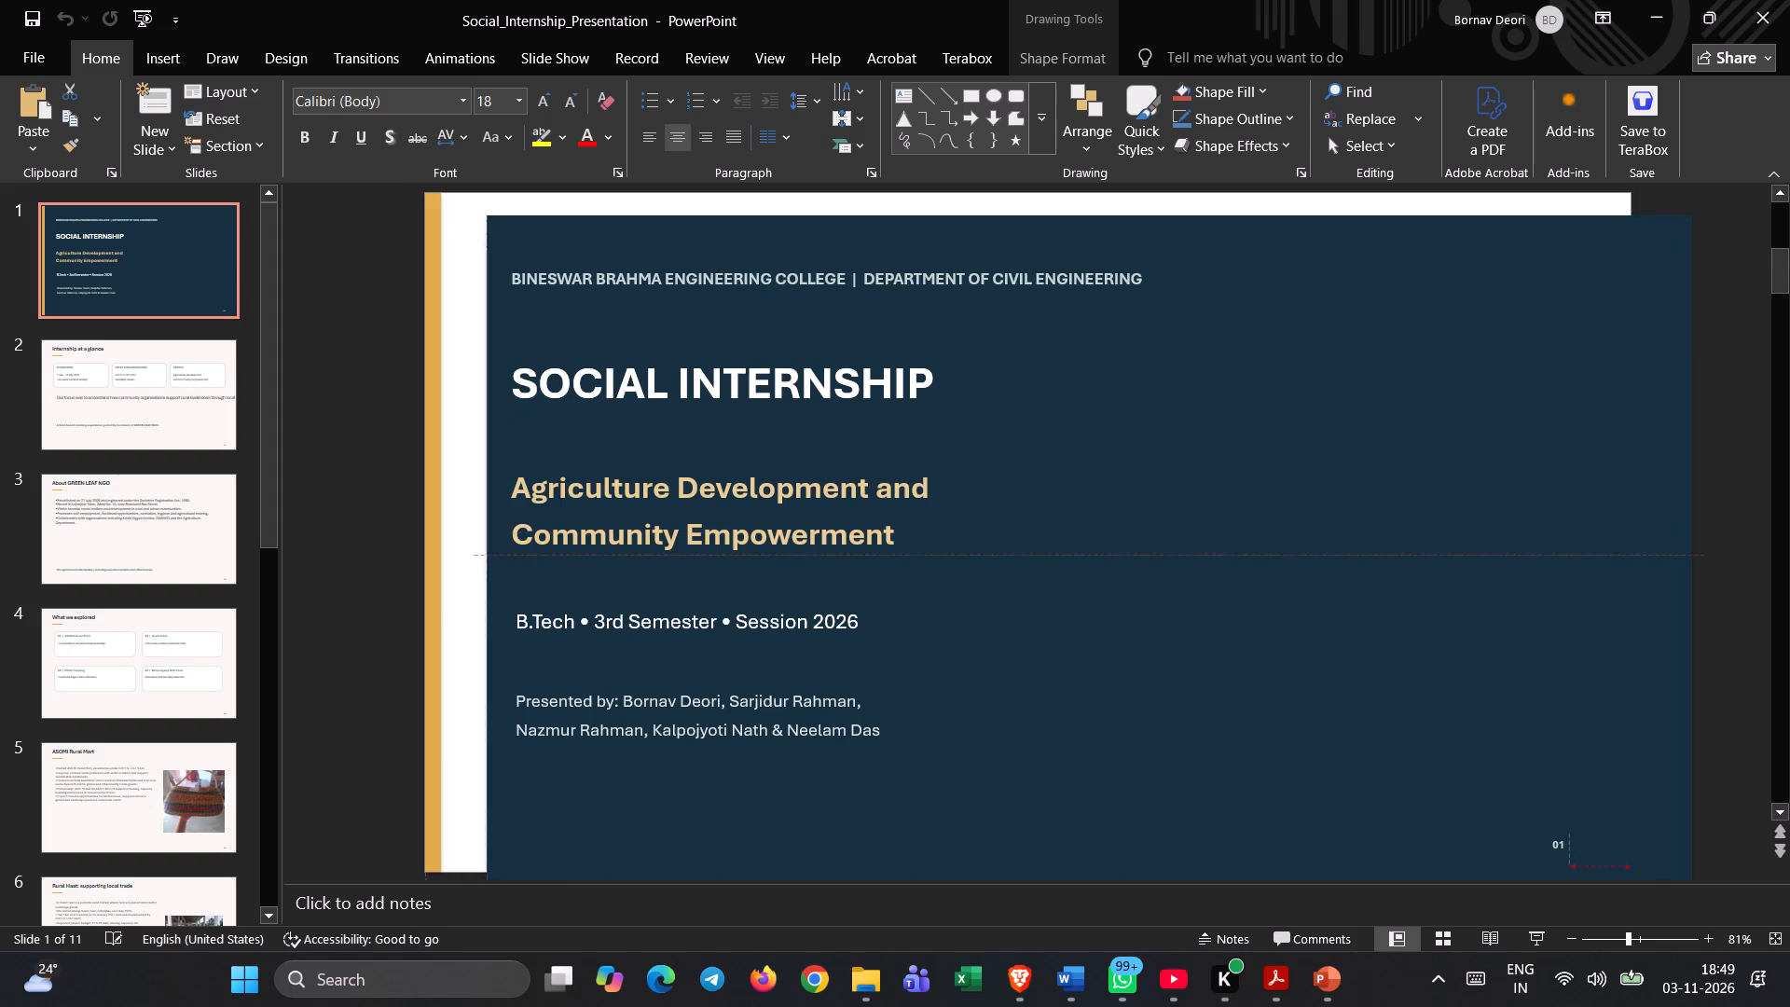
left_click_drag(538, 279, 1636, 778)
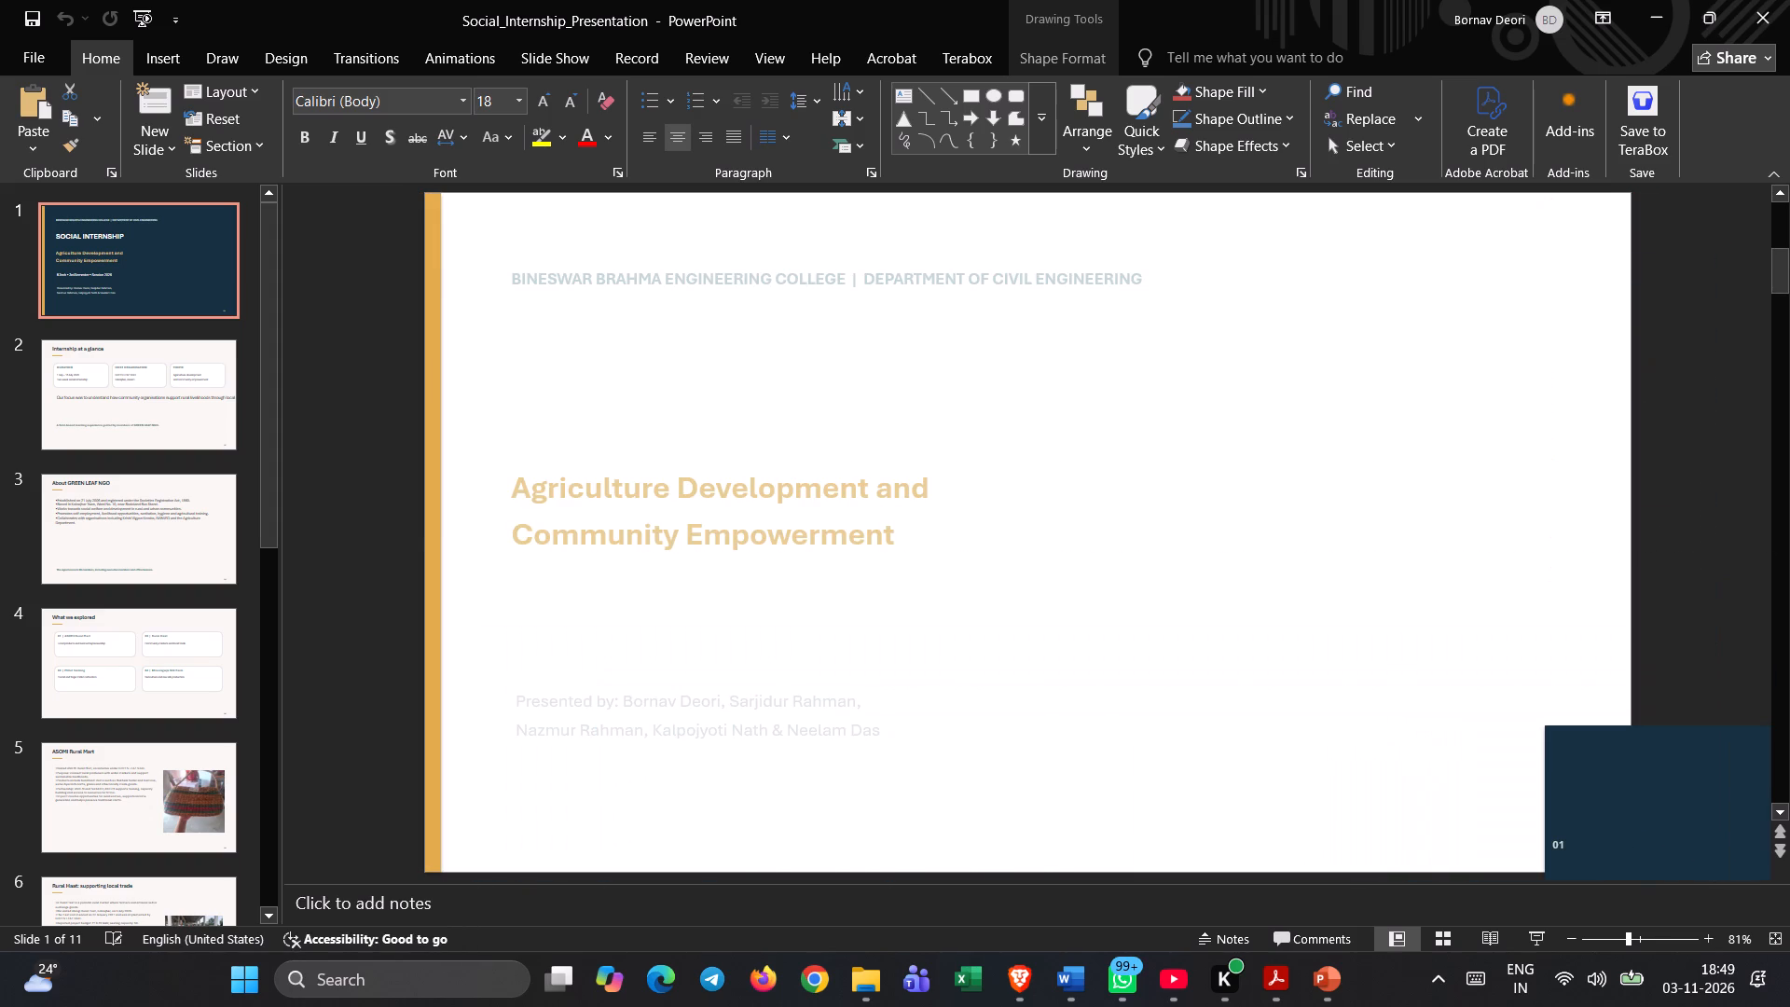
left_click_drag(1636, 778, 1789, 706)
Examine the title slide and the "Internship at a glance" slide for their content and layout.
scroll(1004, 515, "down", 2)
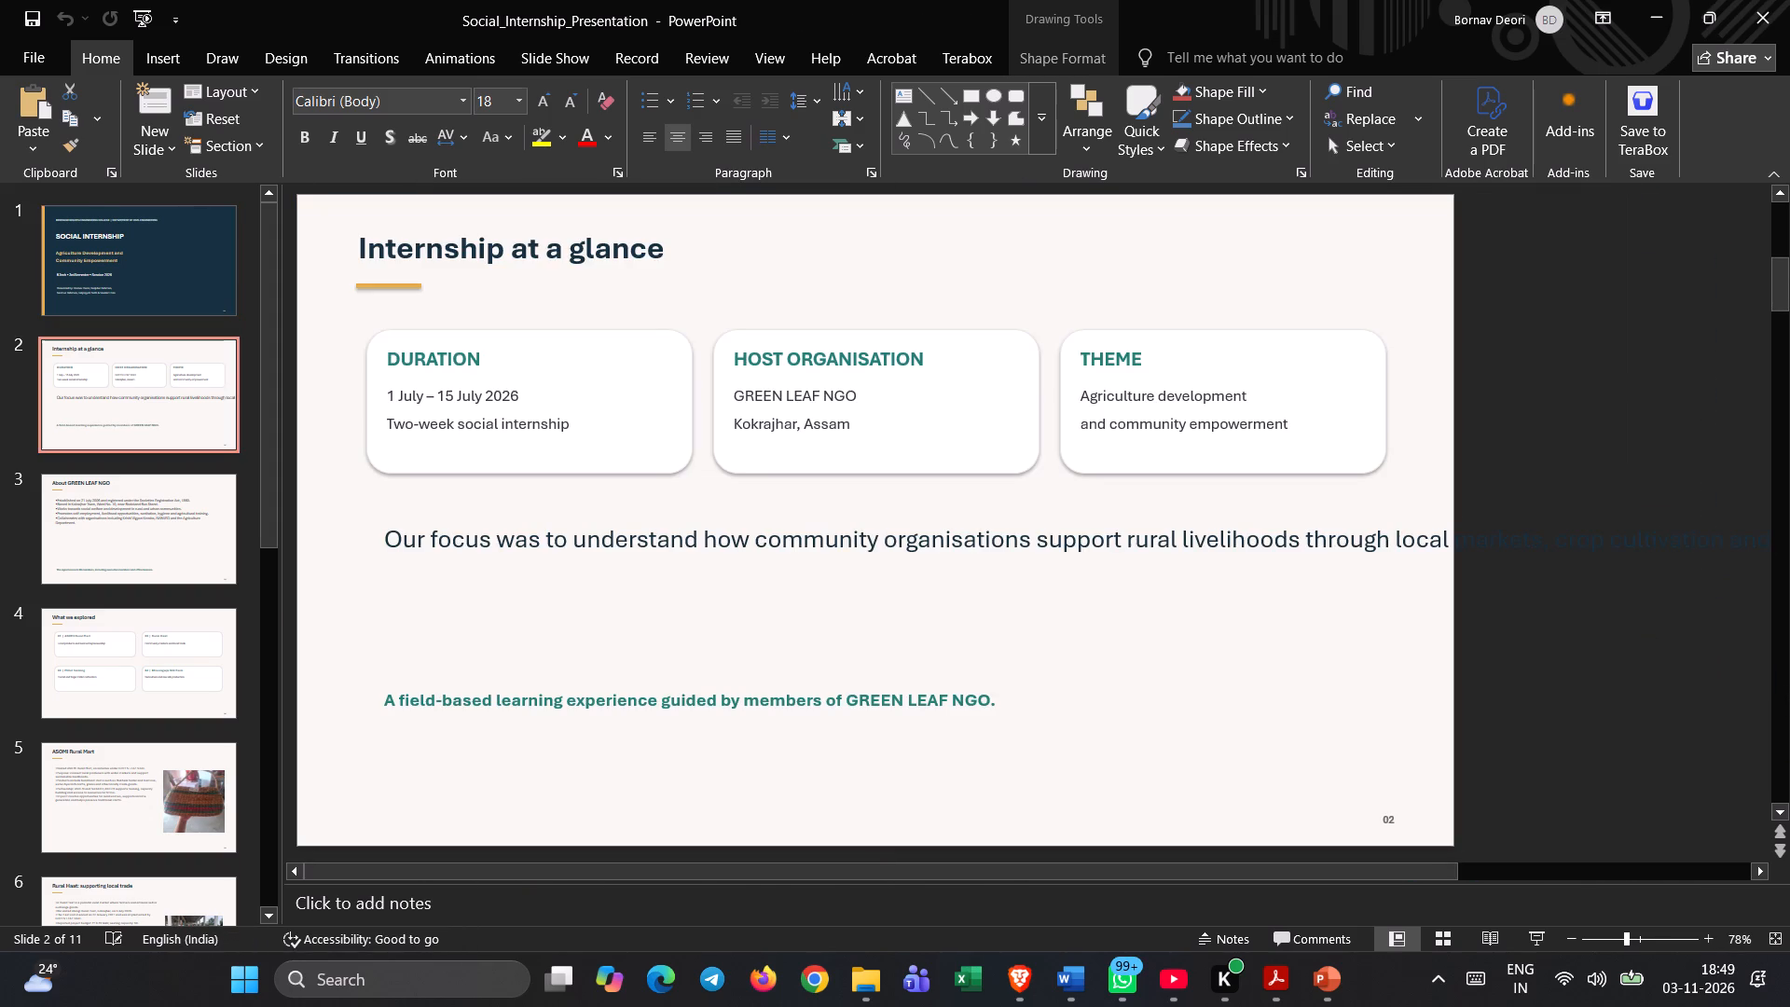
scroll(1007, 519, "up", 3)
scroll(1007, 519, "down", 3)
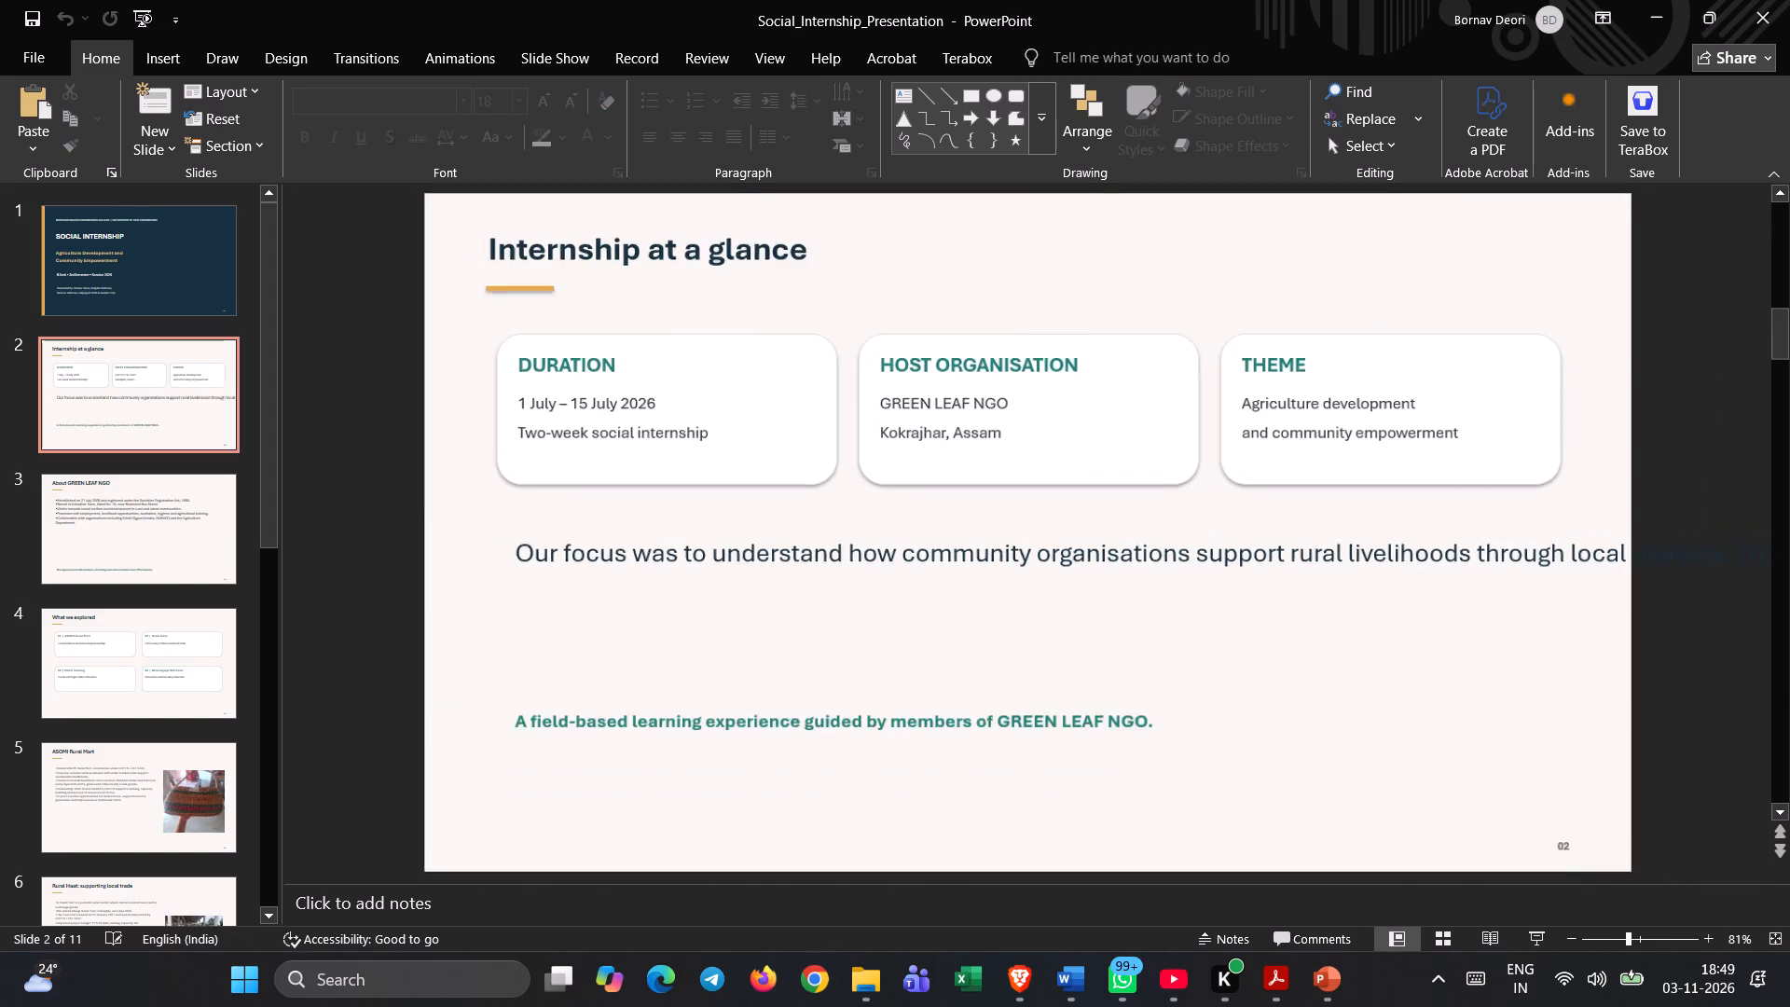
scroll(1007, 519, "up", 3)
scroll(1007, 519, "down", 3)
scroll(1007, 519, "up", 3)
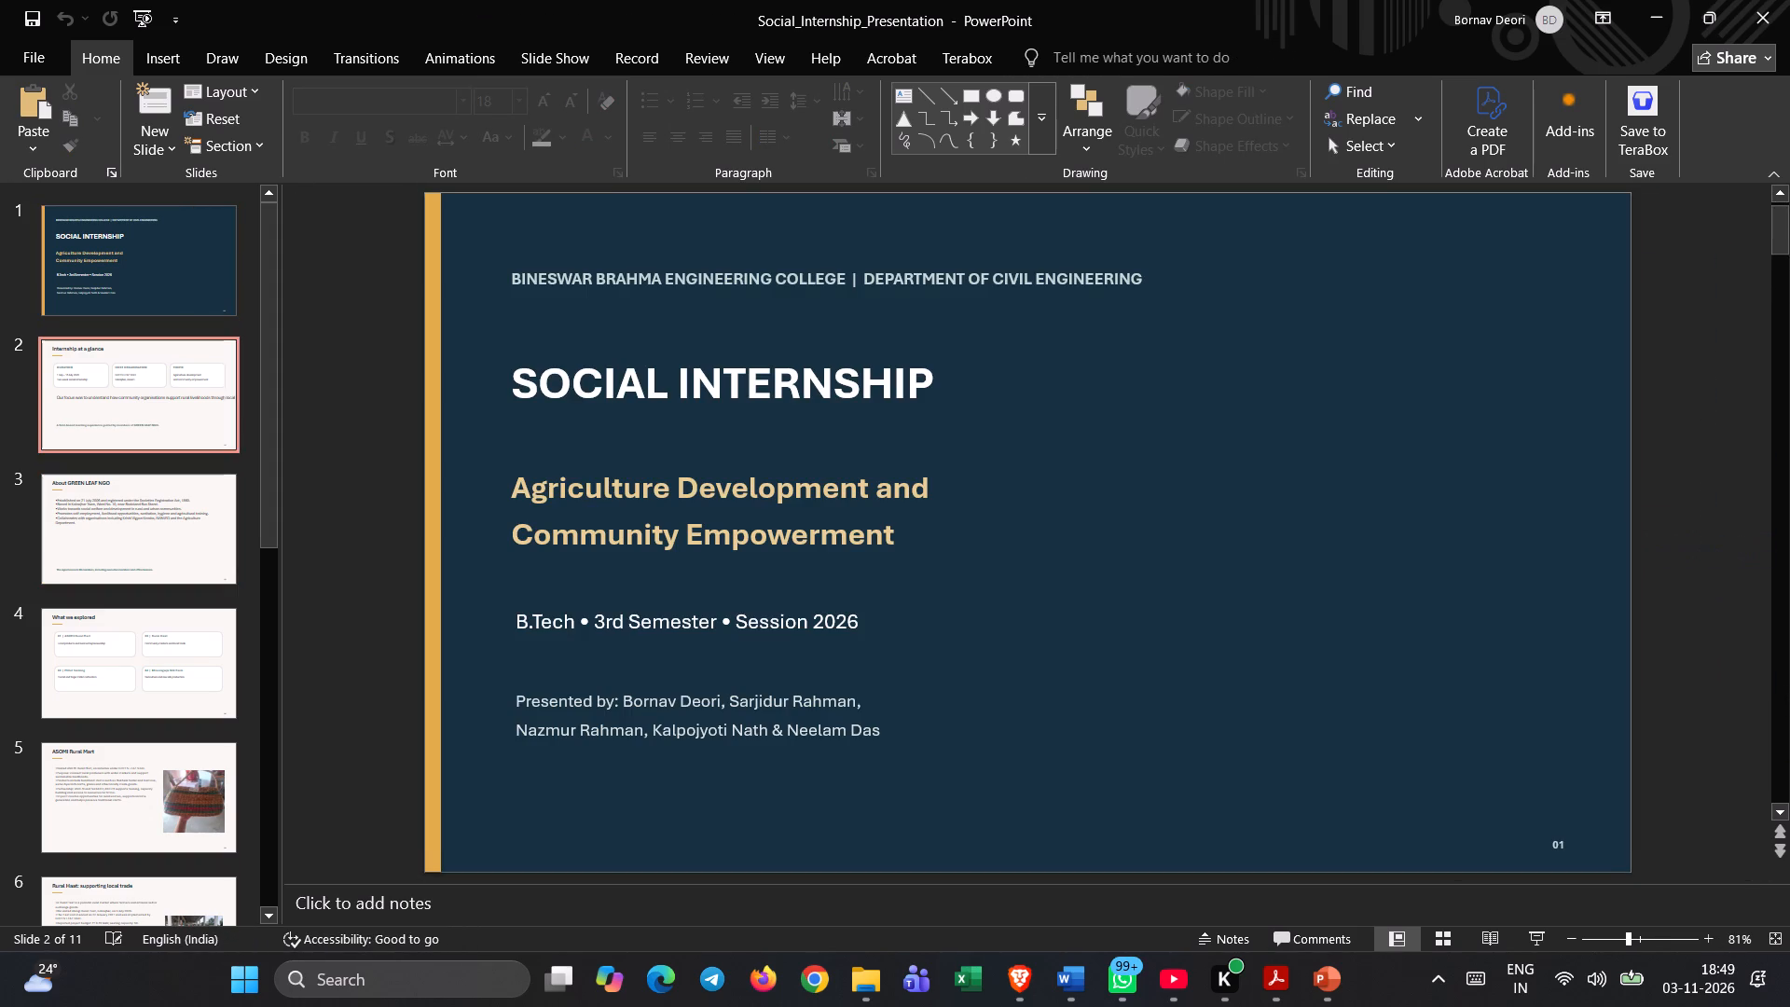
left_click(583, 481)
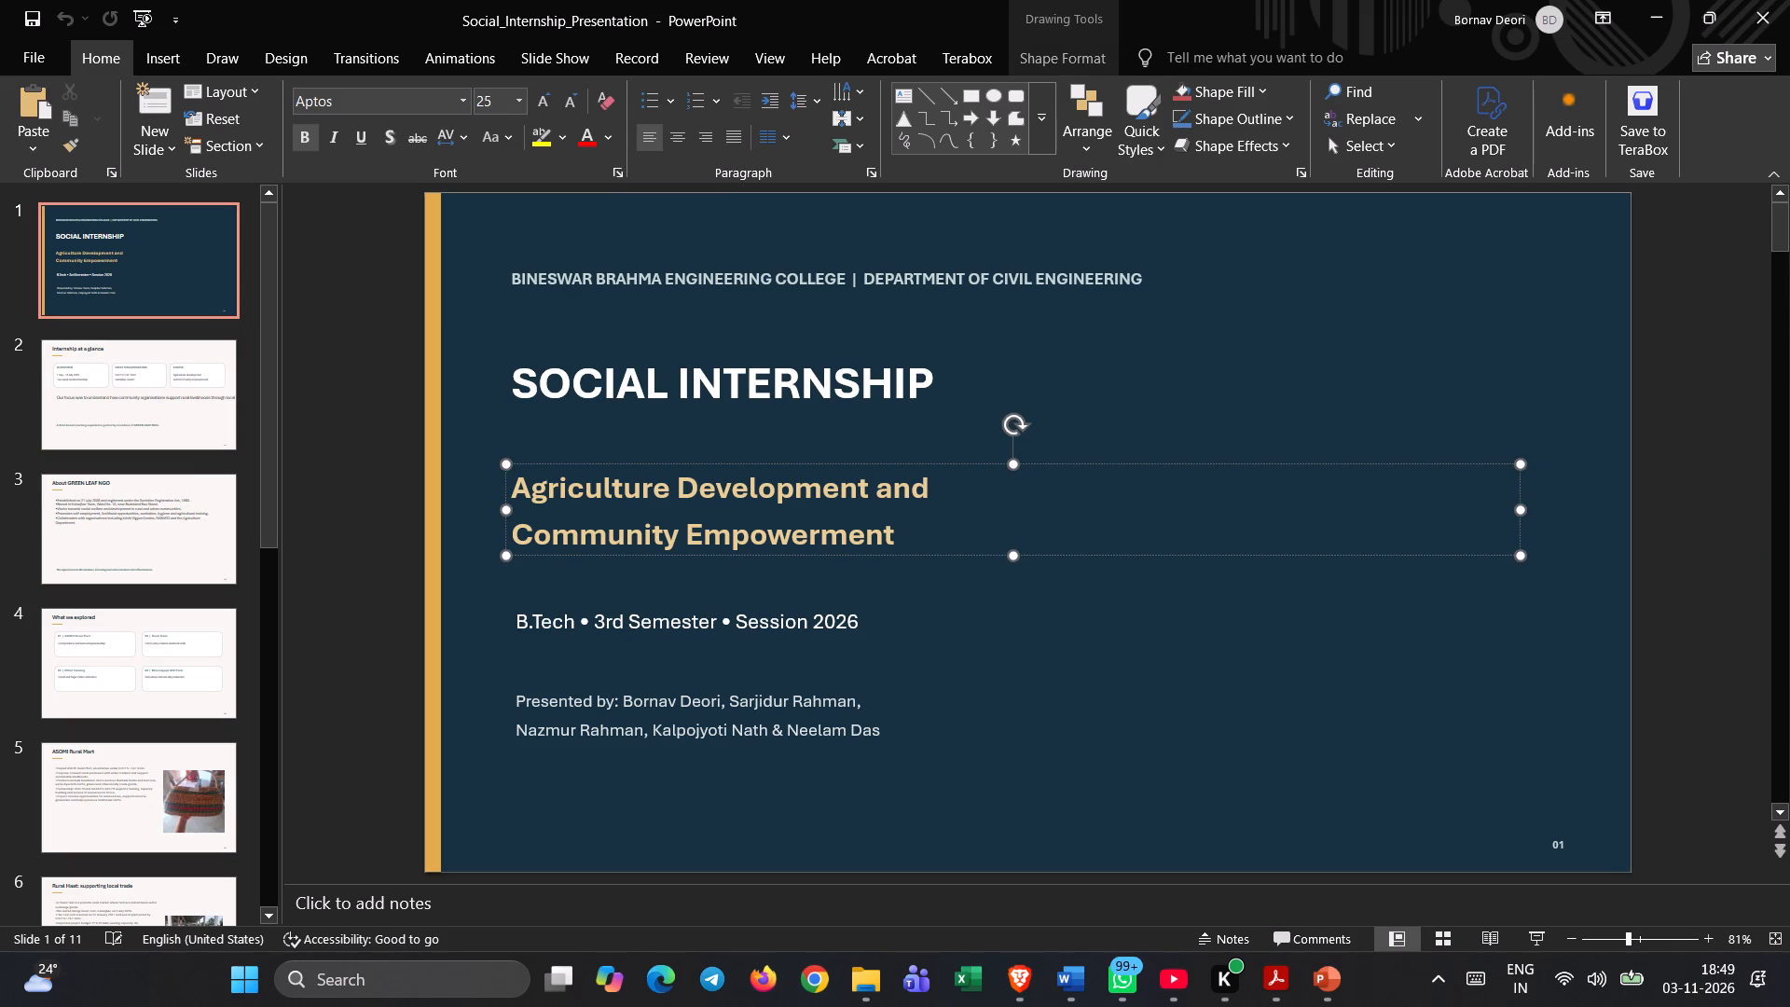
scroll(668, 602, "down", 2)
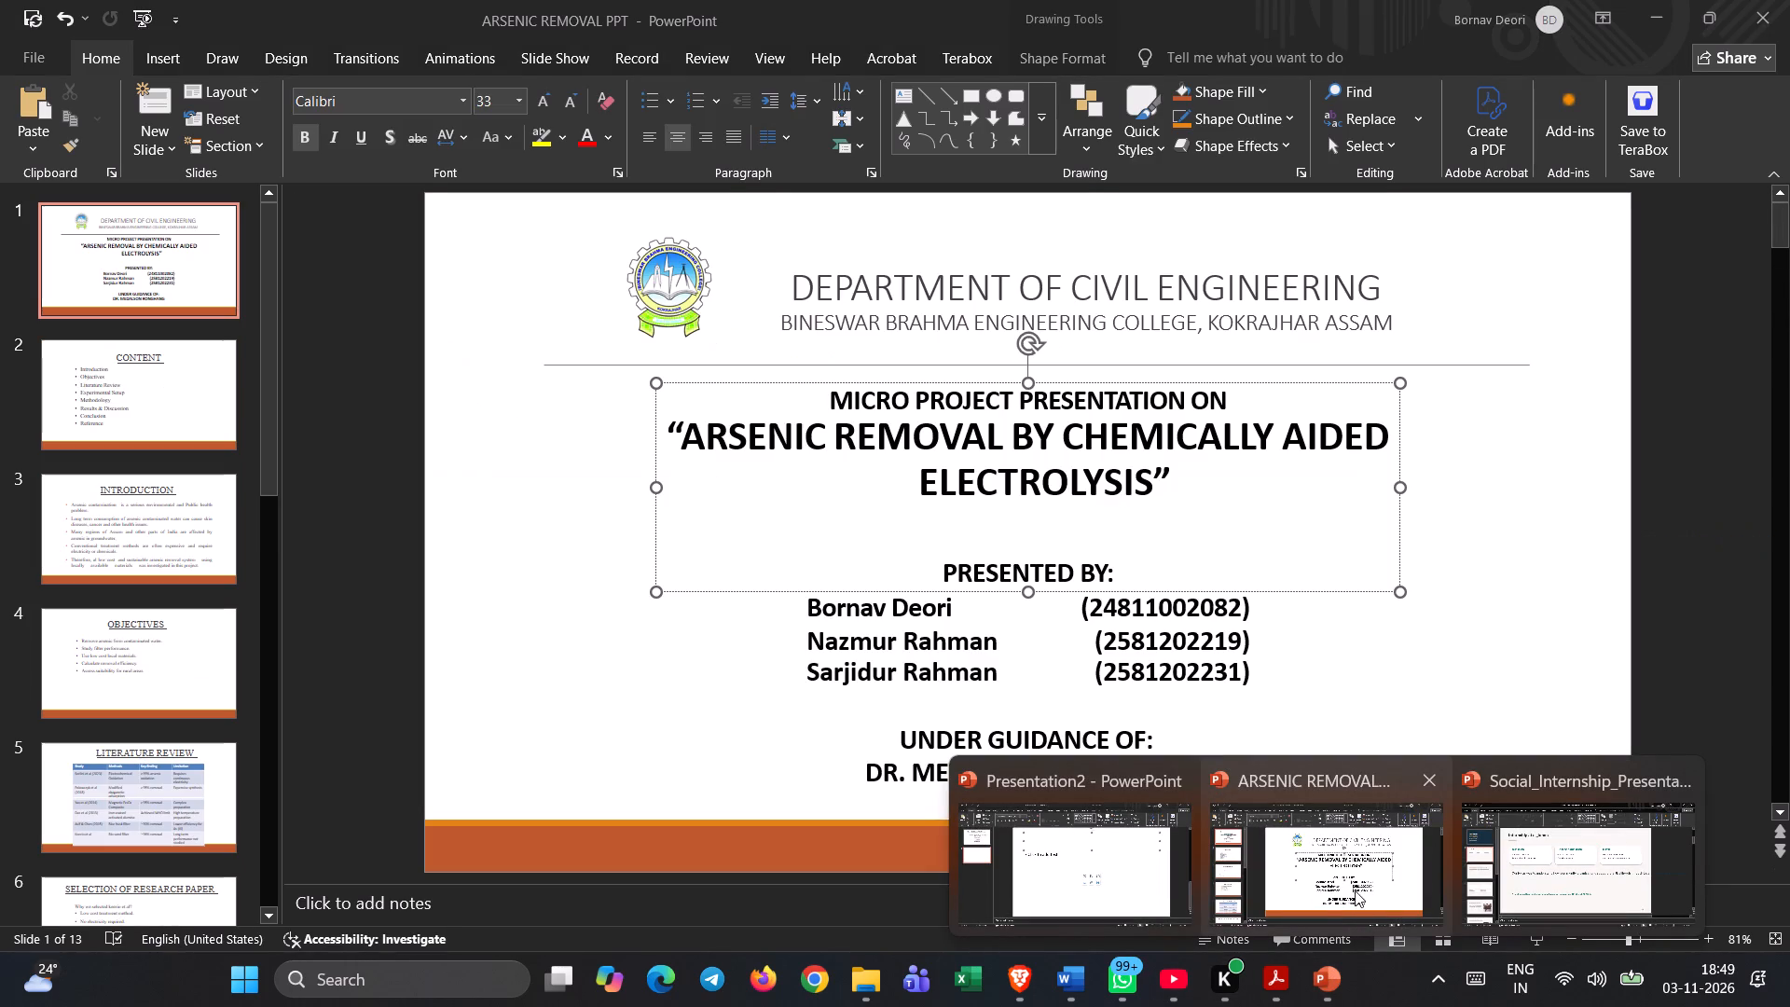
Close the ARSENIC REMOVAL PPT presentation without saving its changes.
left_click(1113, 867)
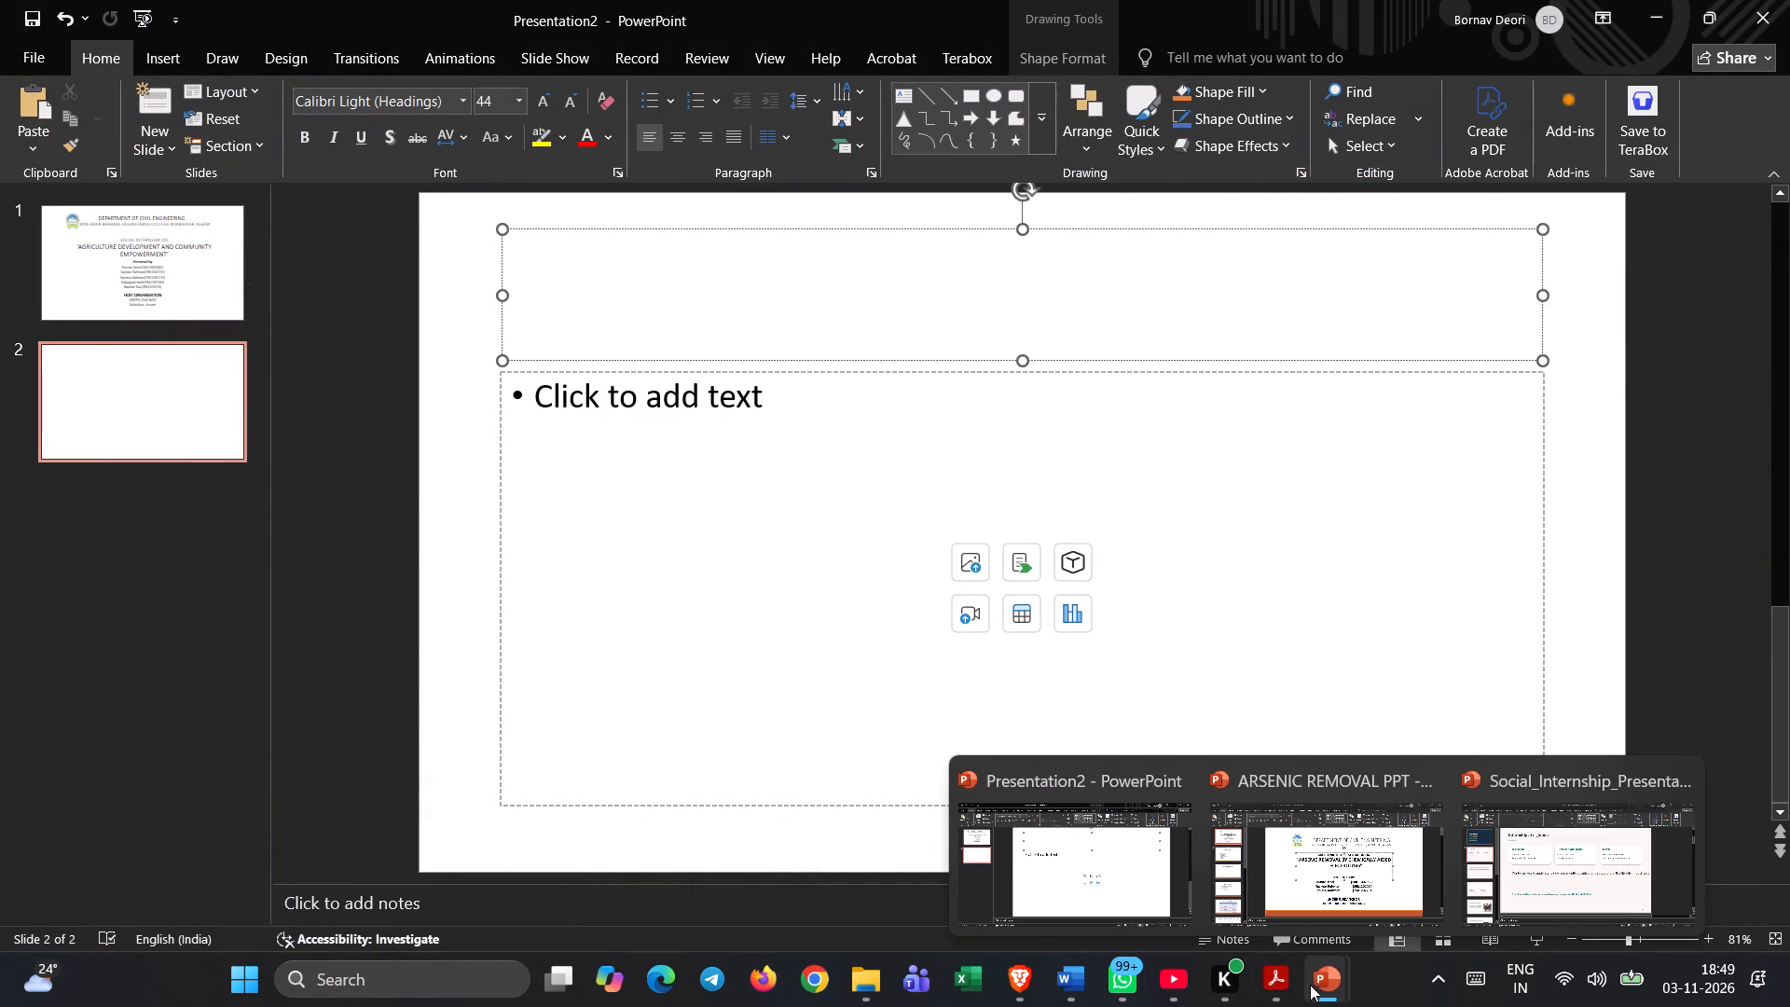
left_click(1423, 778)
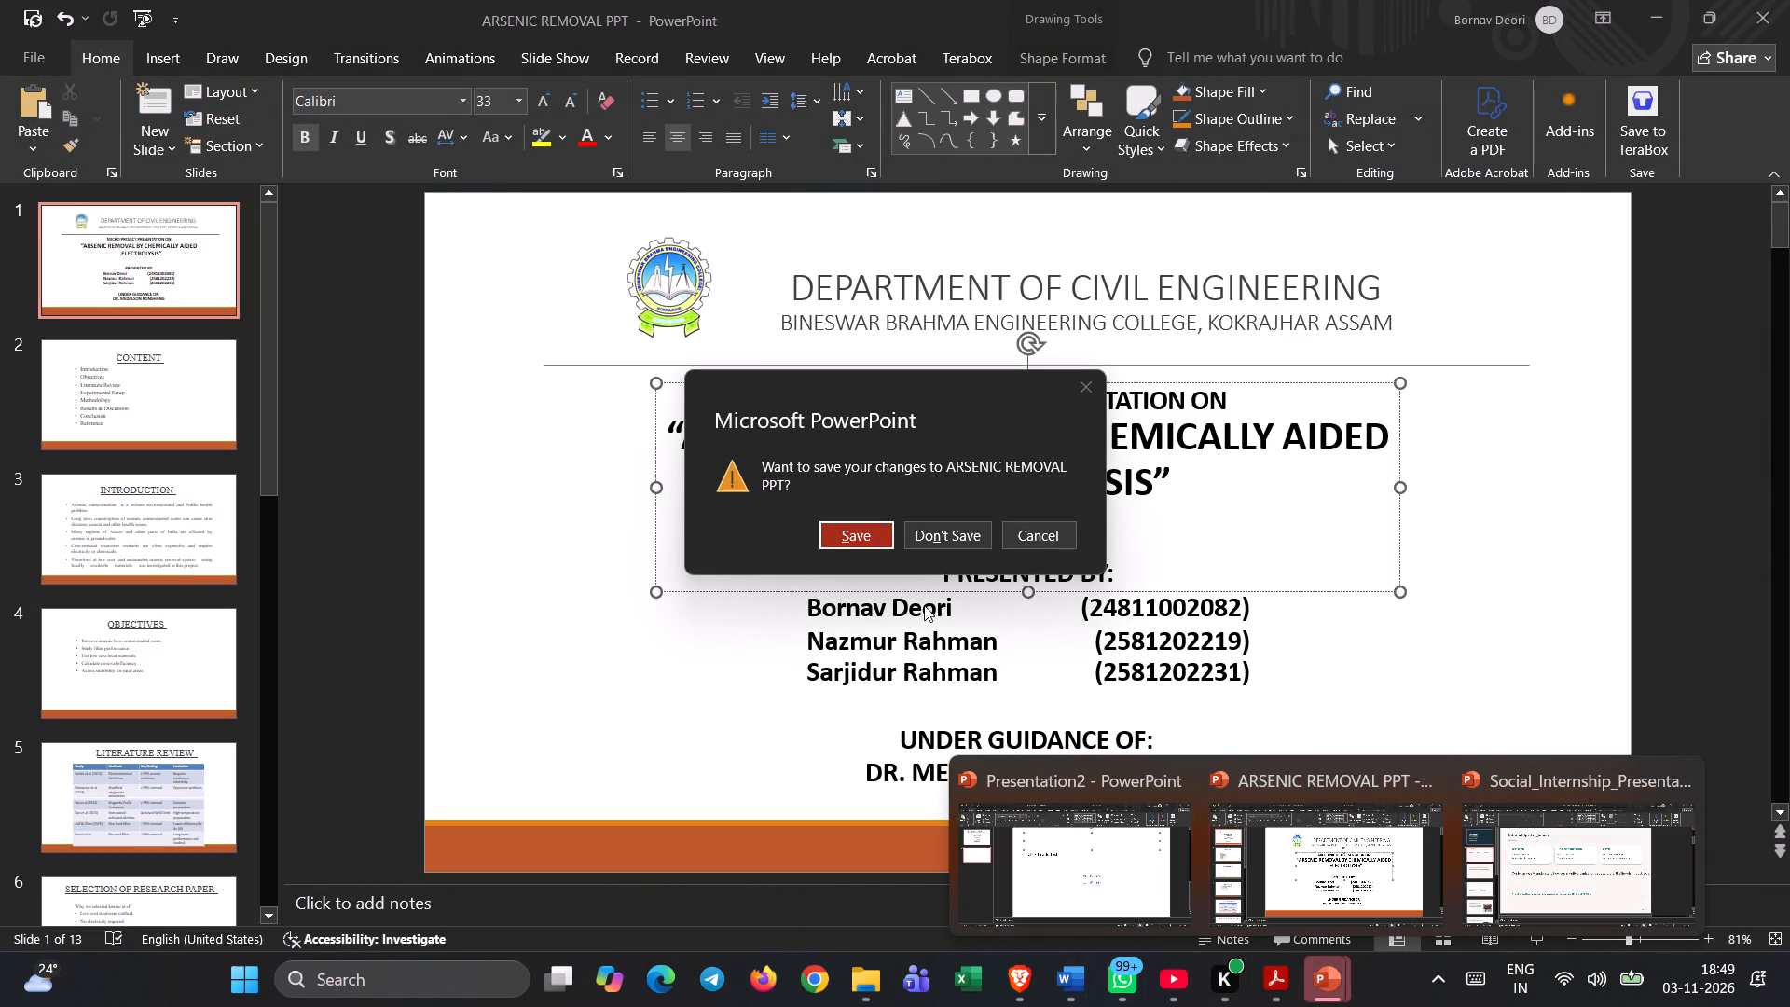
left_click(916, 534)
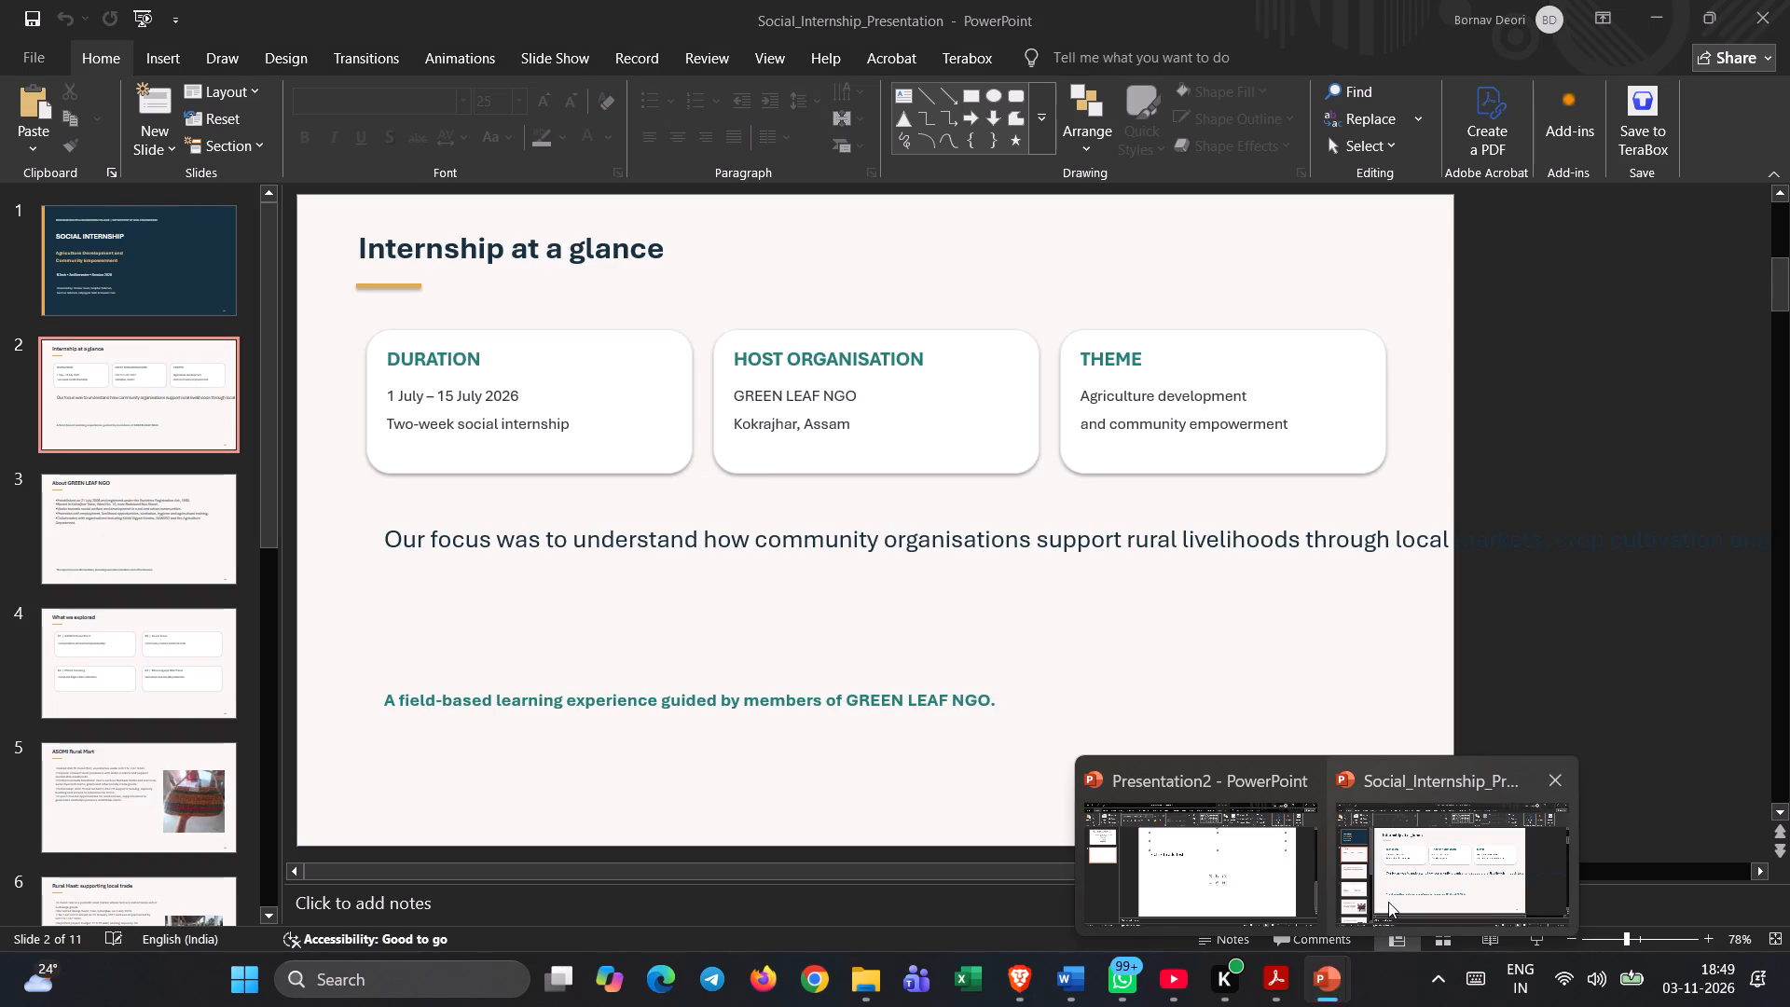
Check Social_Internship_Presentation briefly and return to the empty second slide of Presentation2.
left_click(1388, 902)
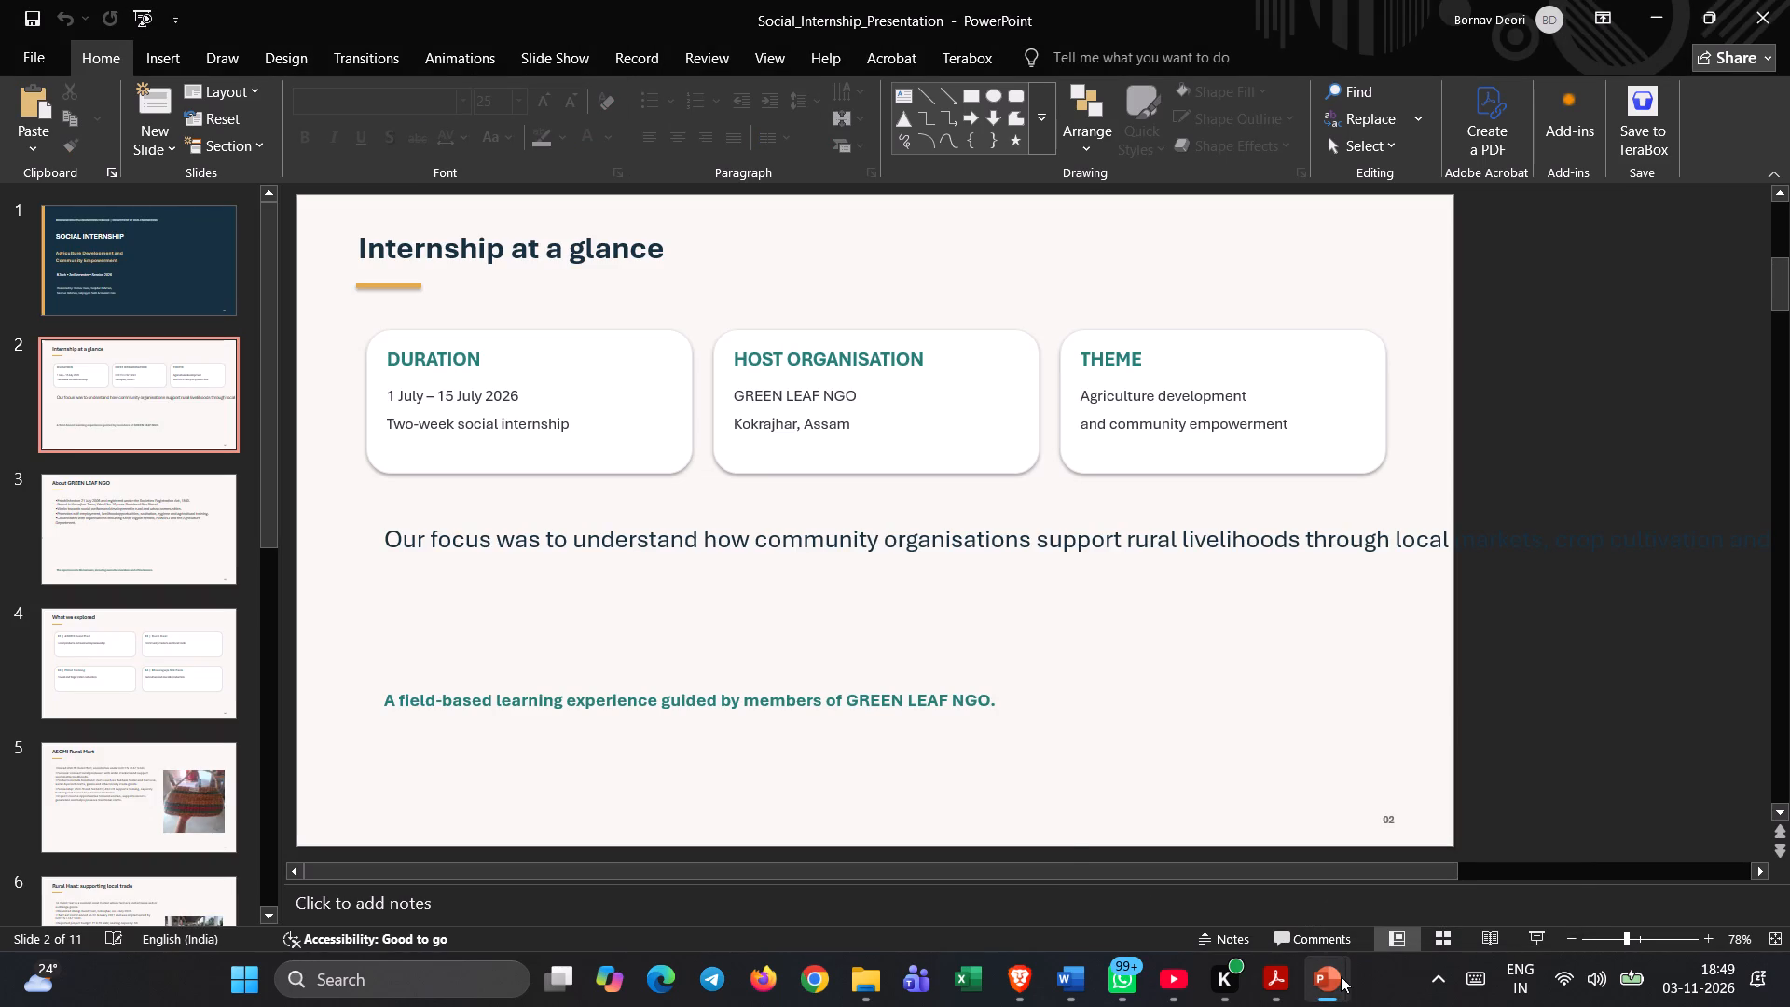
left_click(1227, 905)
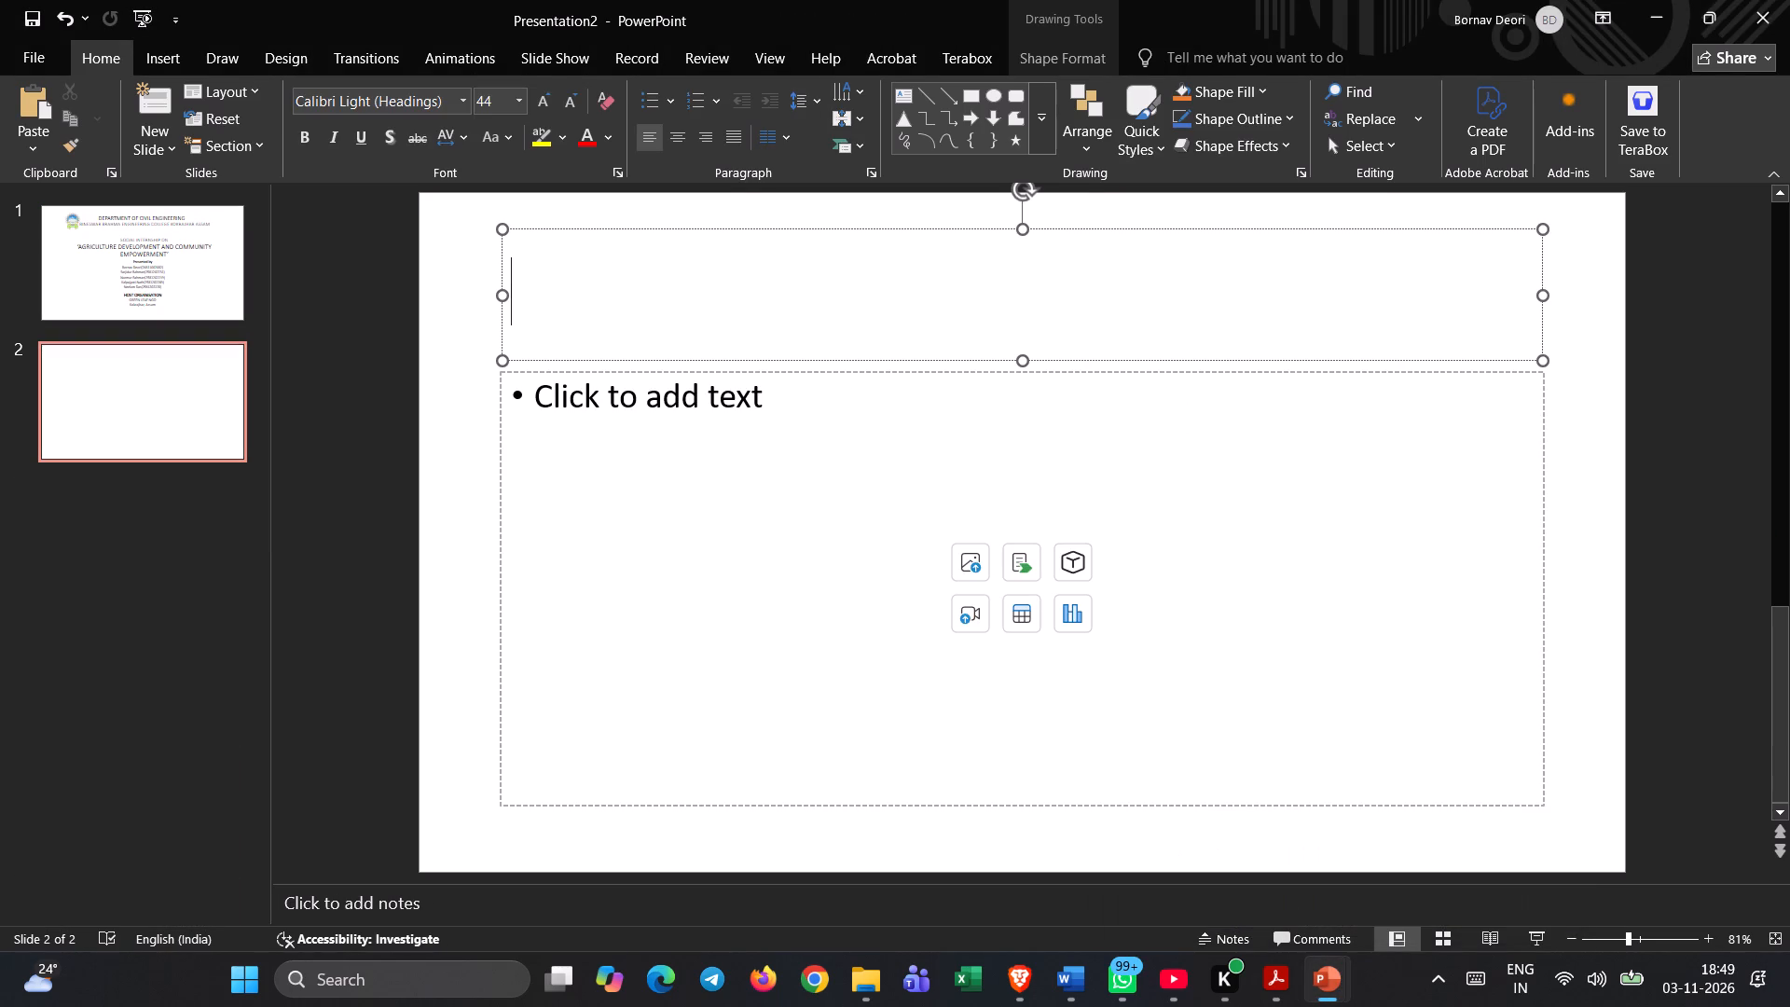
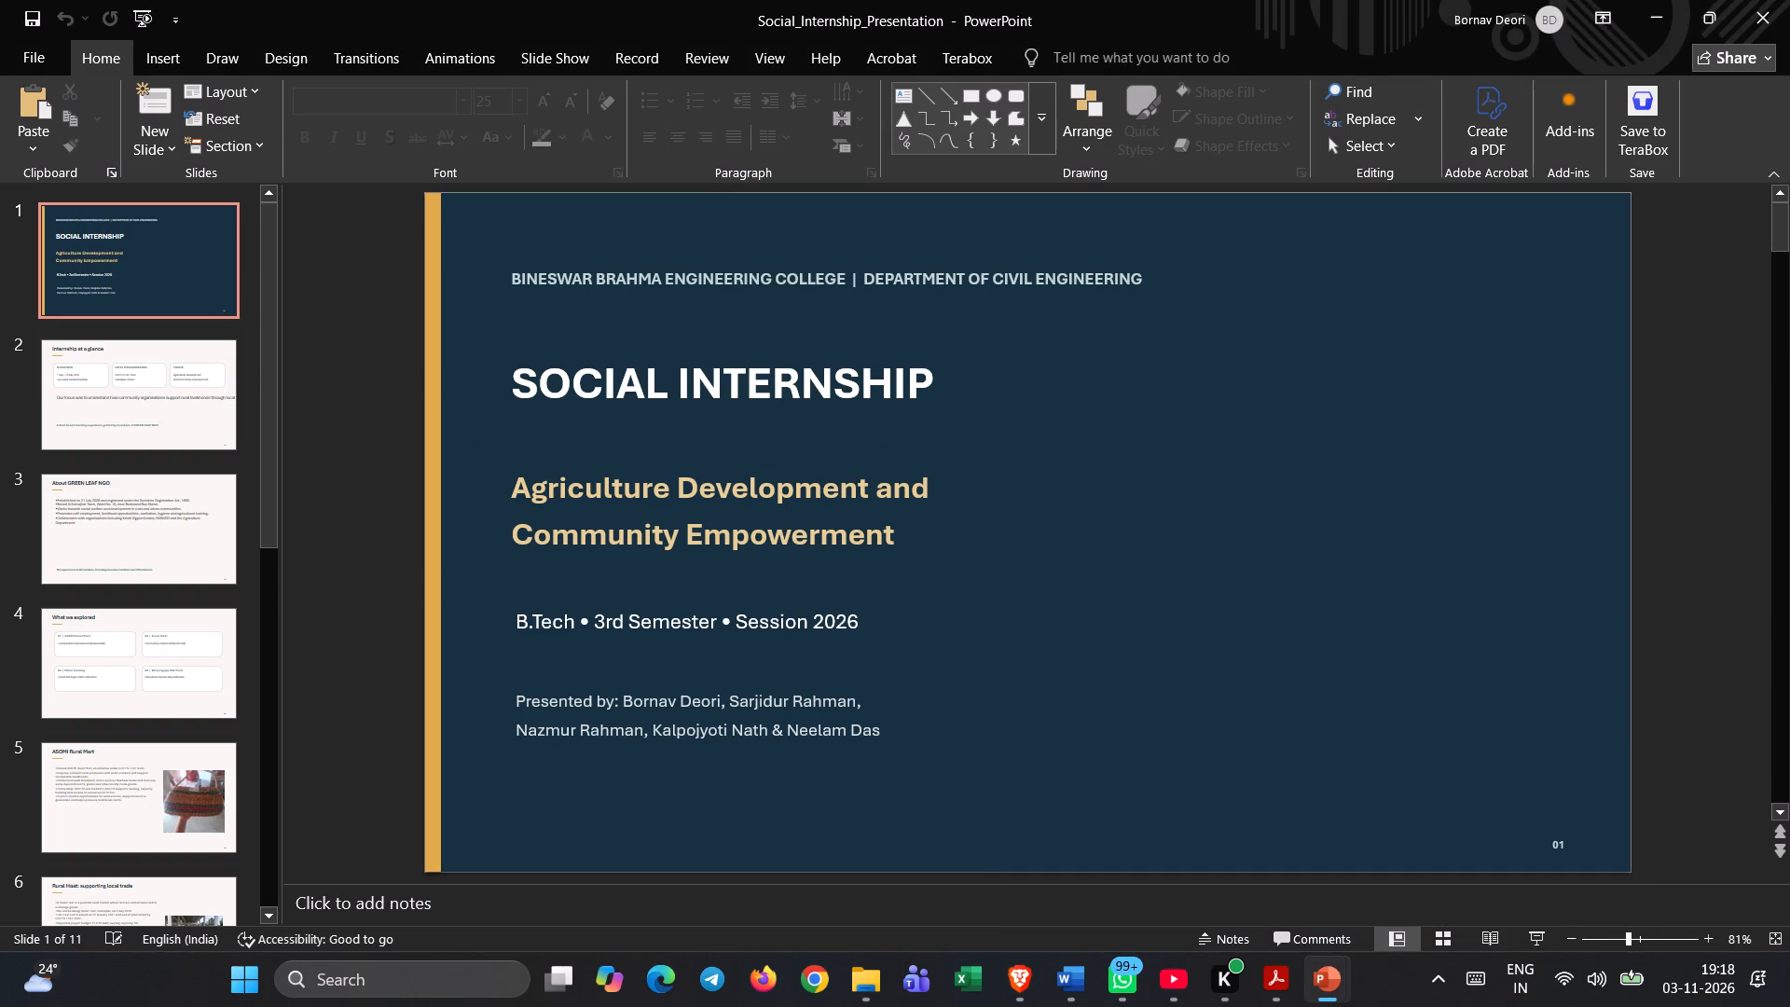
scroll(776, 530, "down", 2)
scroll(778, 530, "up", 4)
scroll(779, 531, "down", 3)
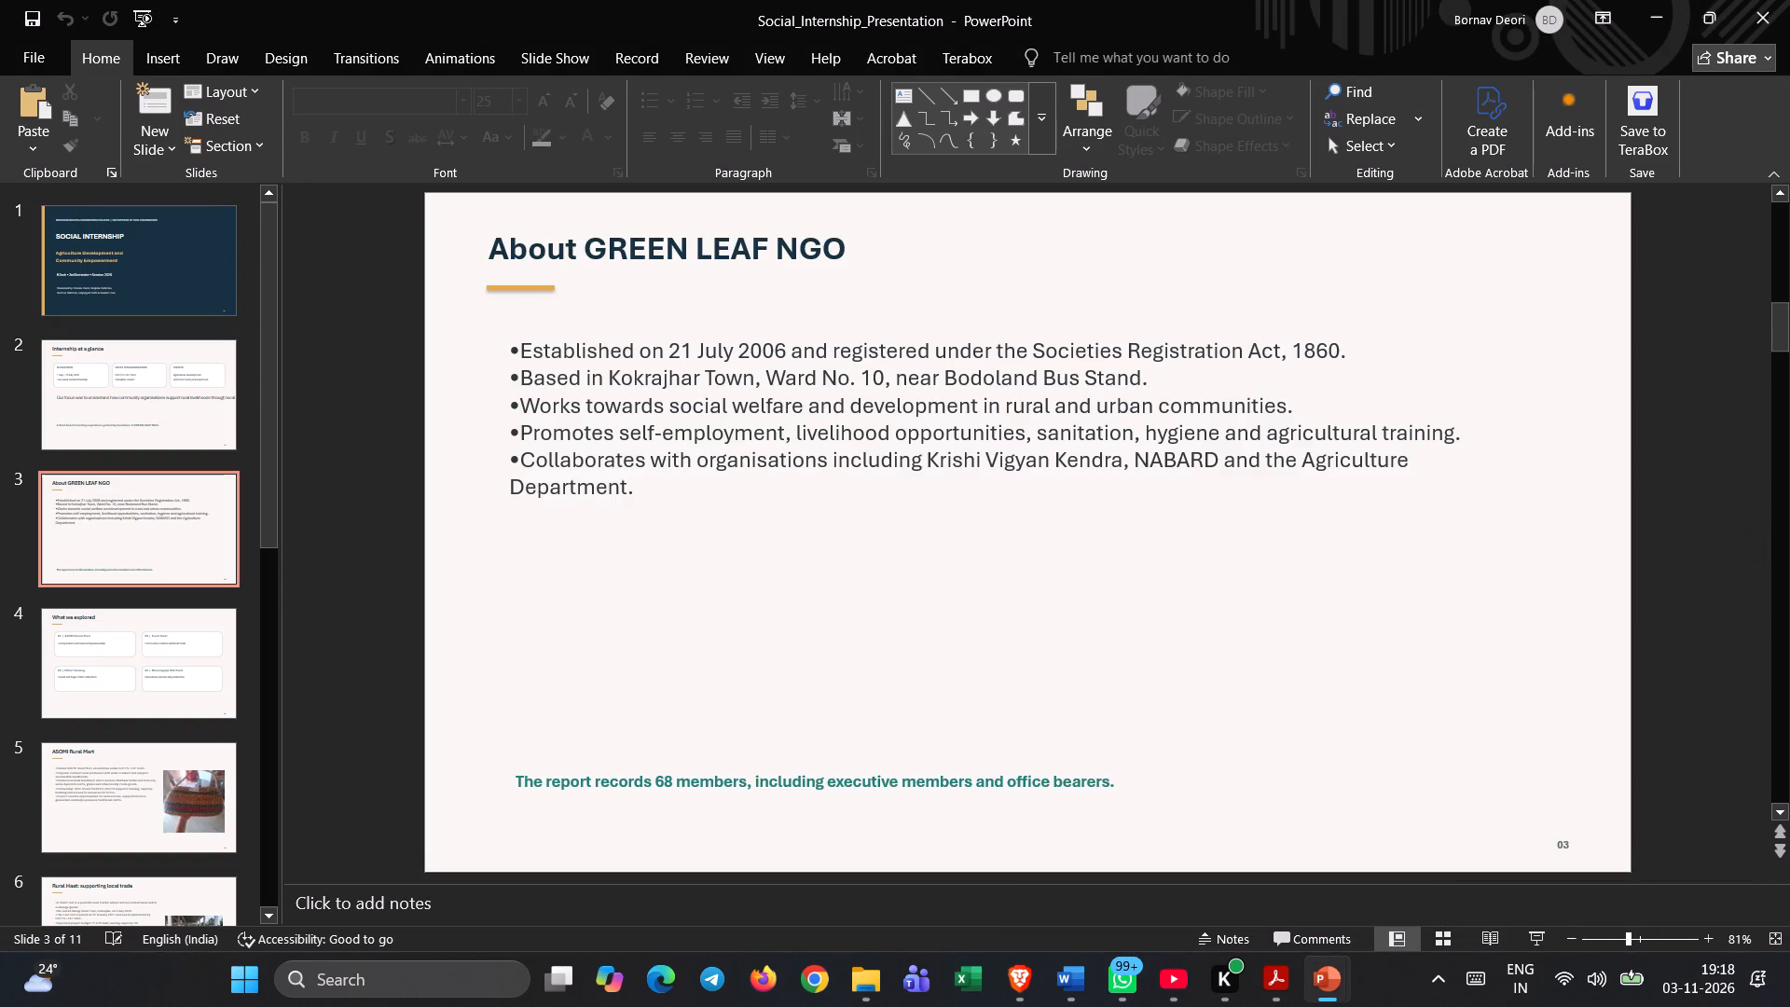
scroll(737, 514, "up", 2)
scroll(738, 514, "down", 2)
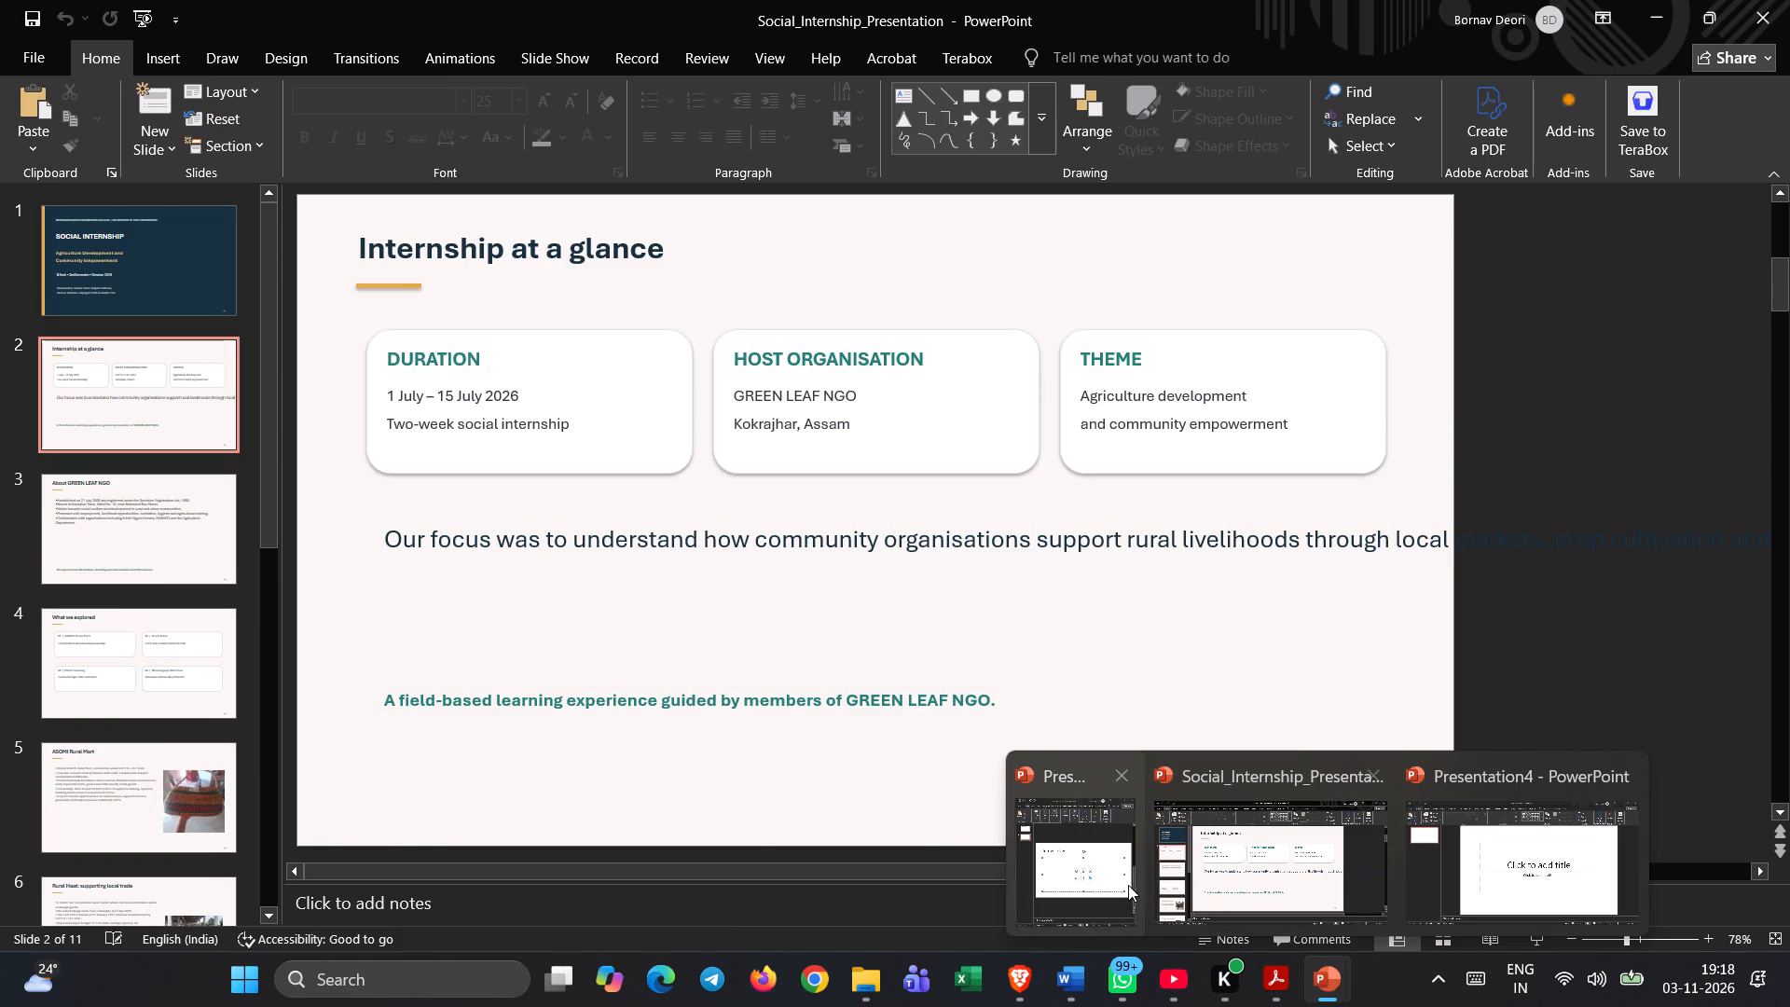
Switch to the Presentation2 window with the Introduction slide and maximise it.
left_click(1118, 883)
left_click(1720, 25)
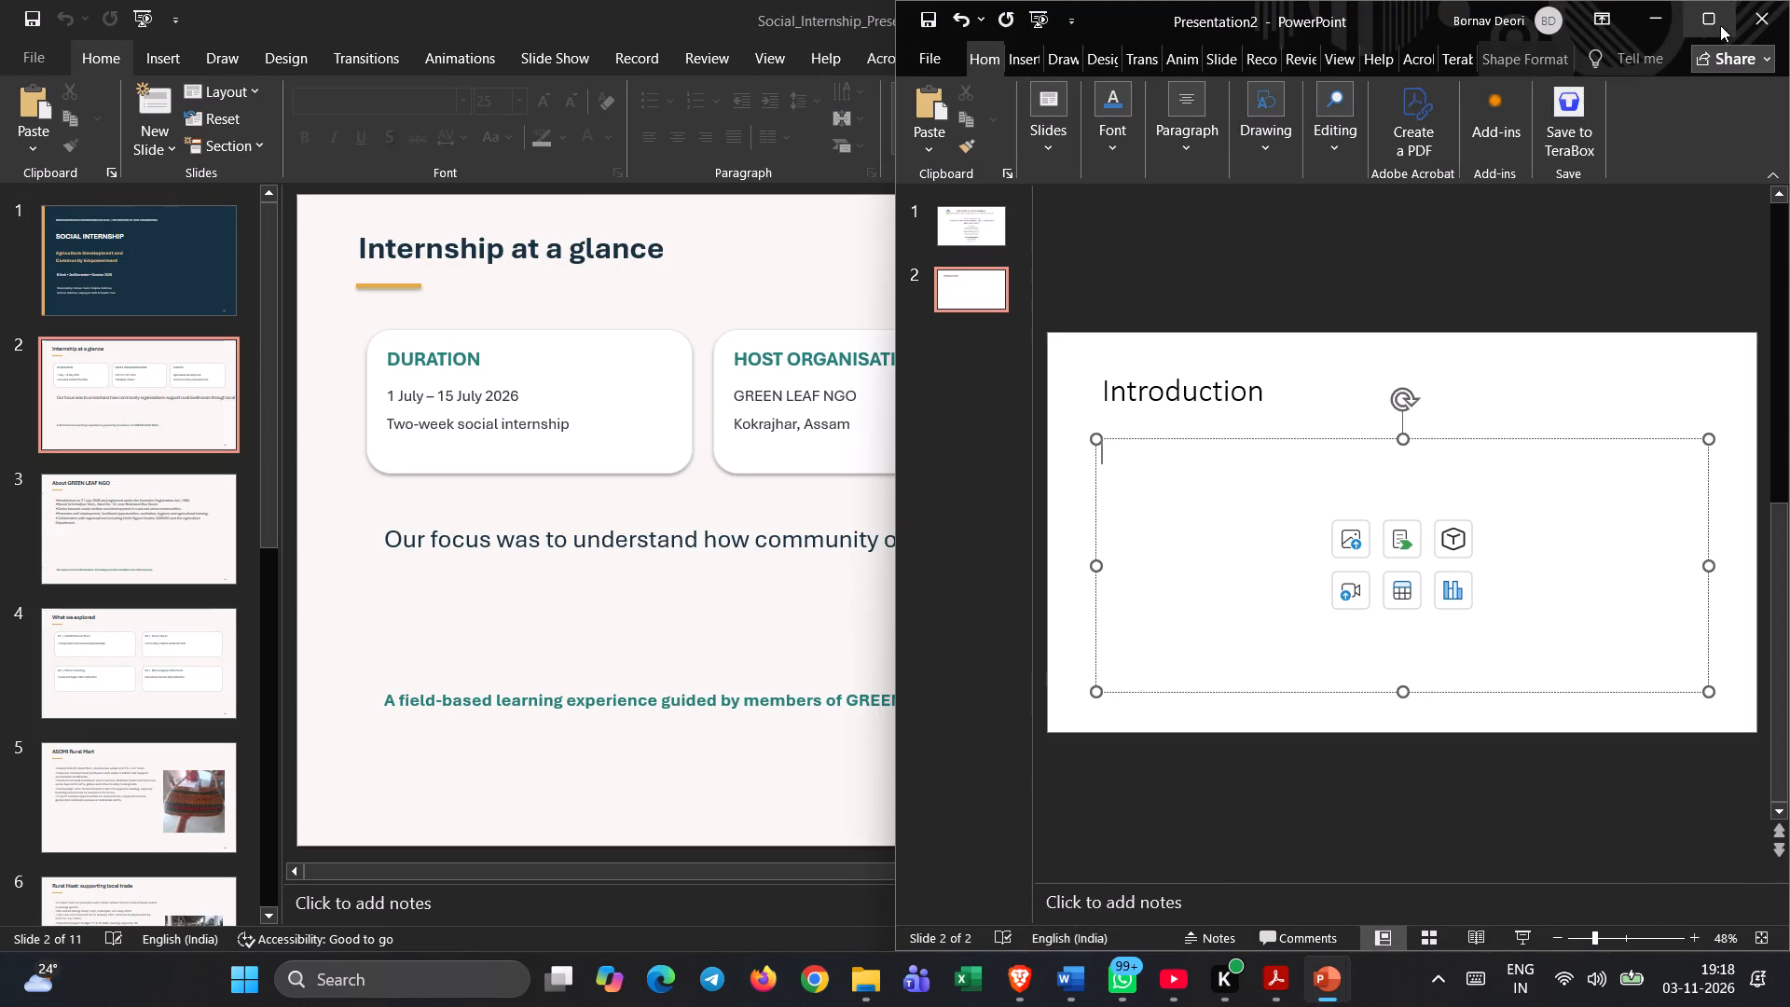
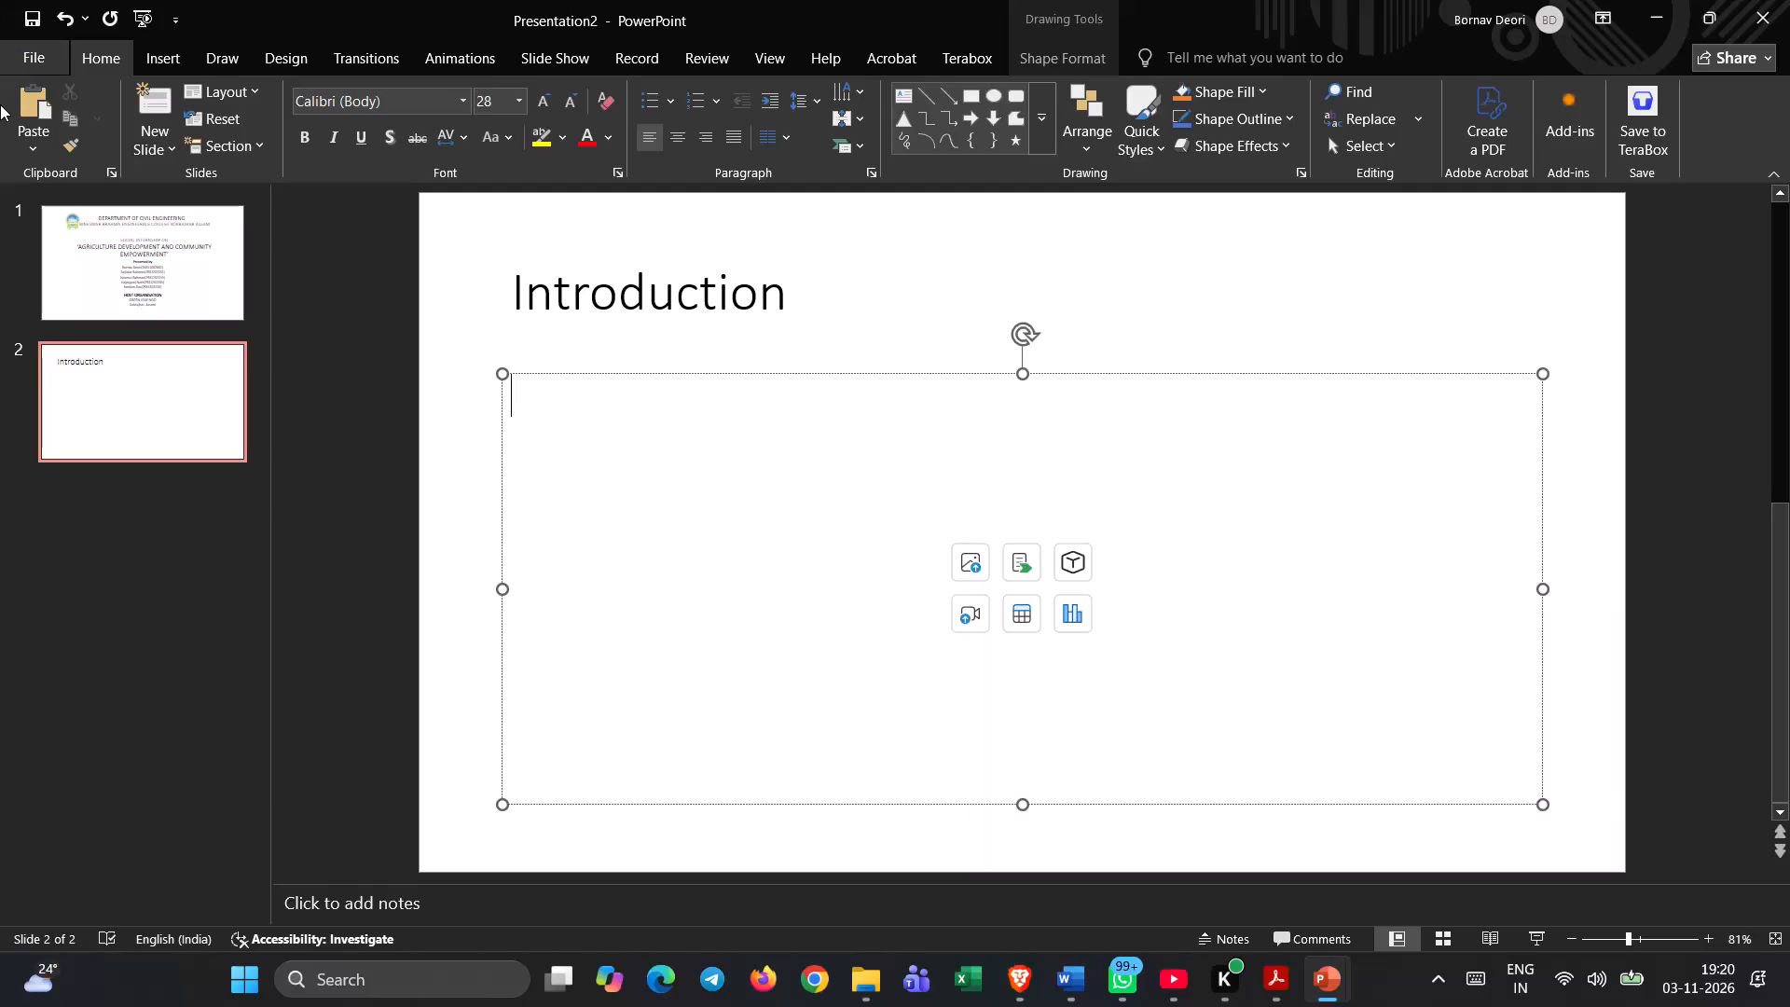
Review the title slide of Presentation2, then return to the Introduction slide.
left_click(73, 226)
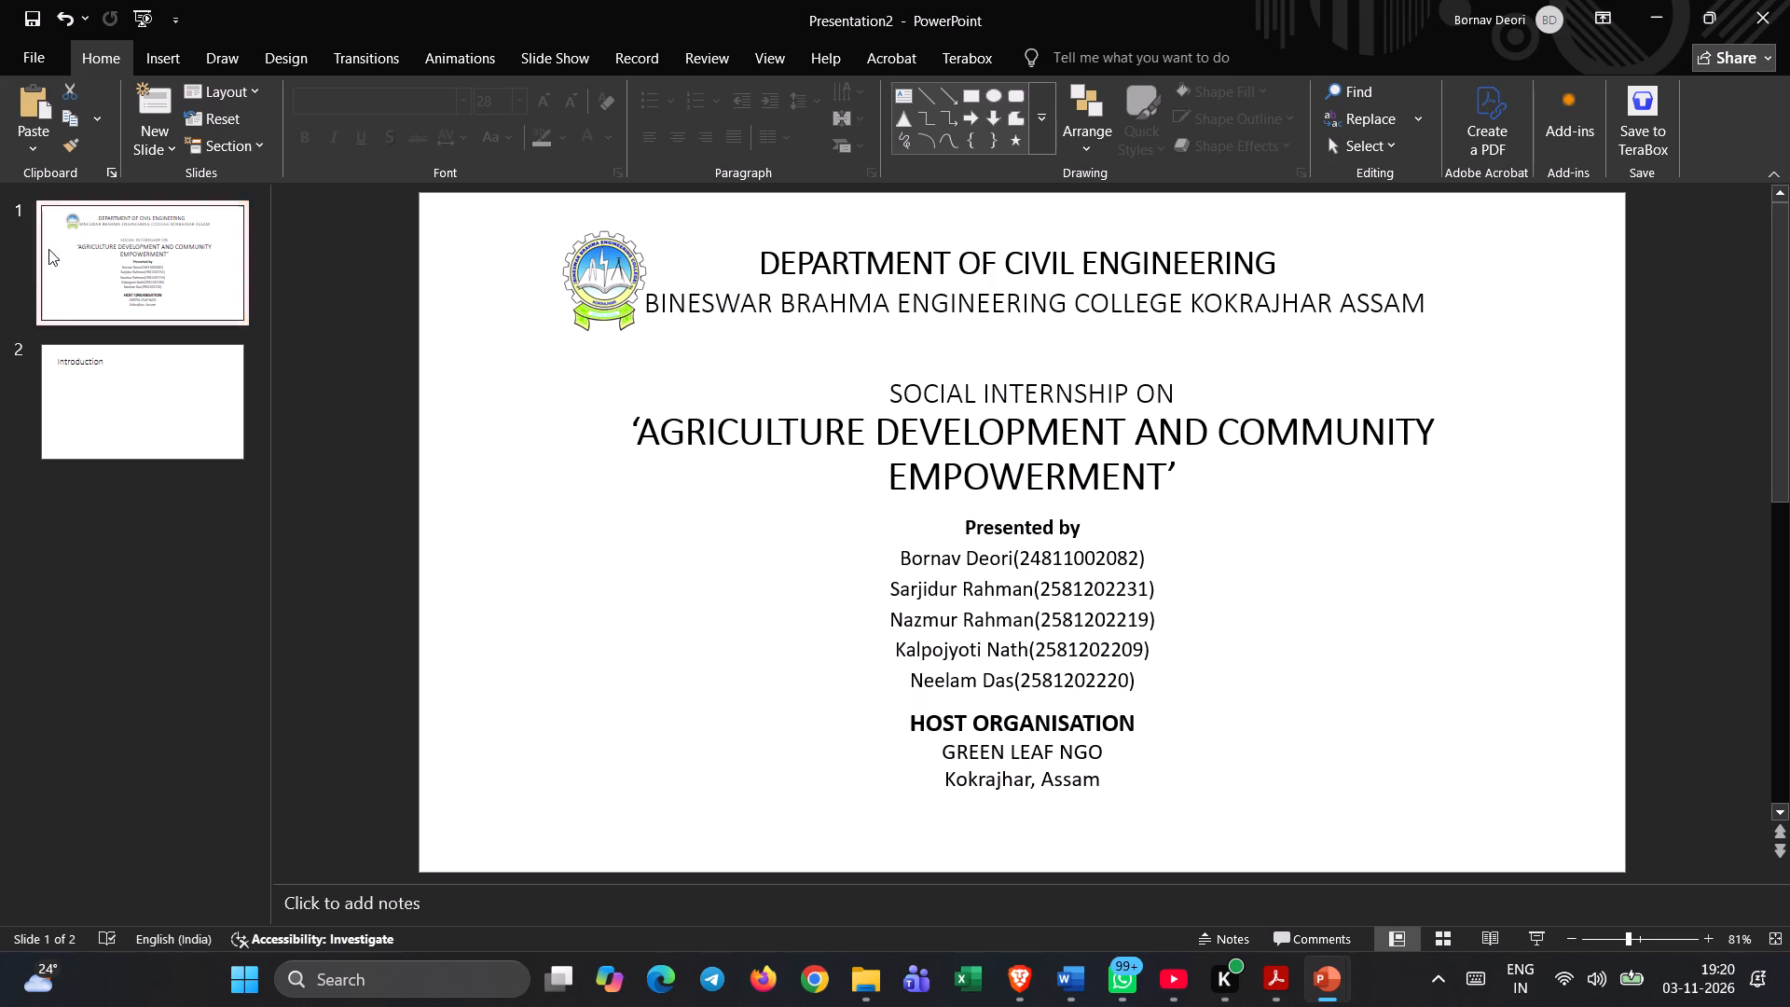
left_click(124, 425)
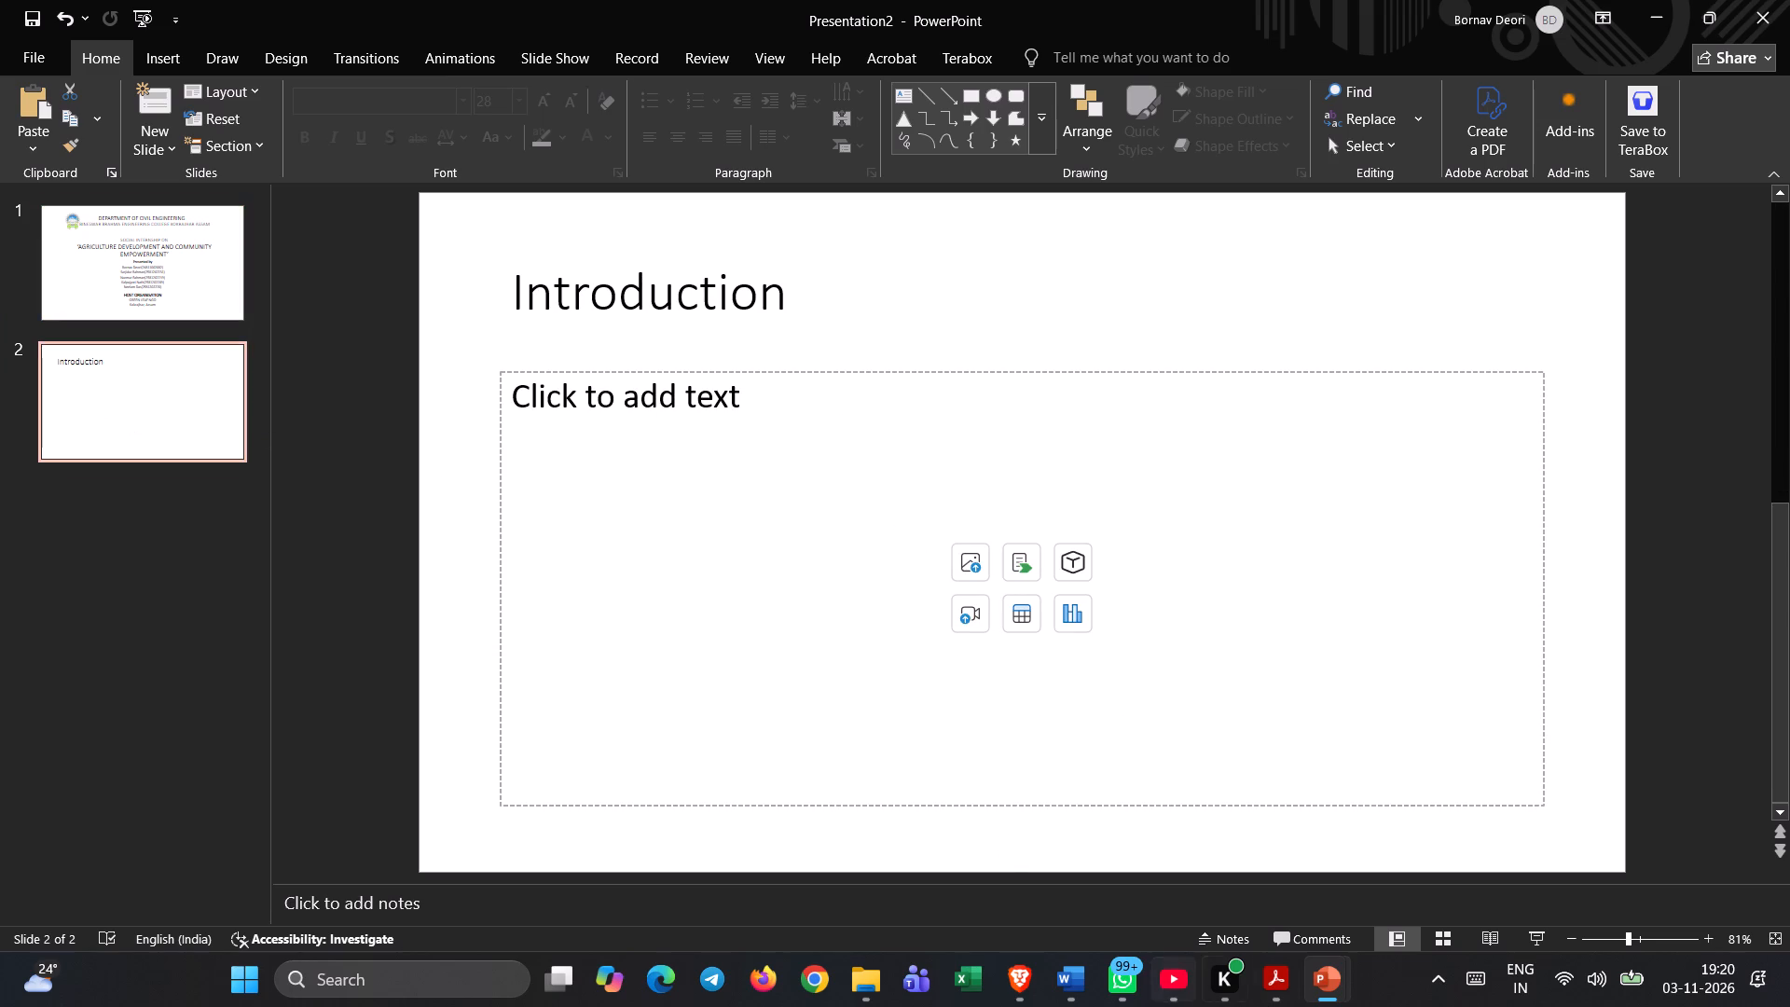
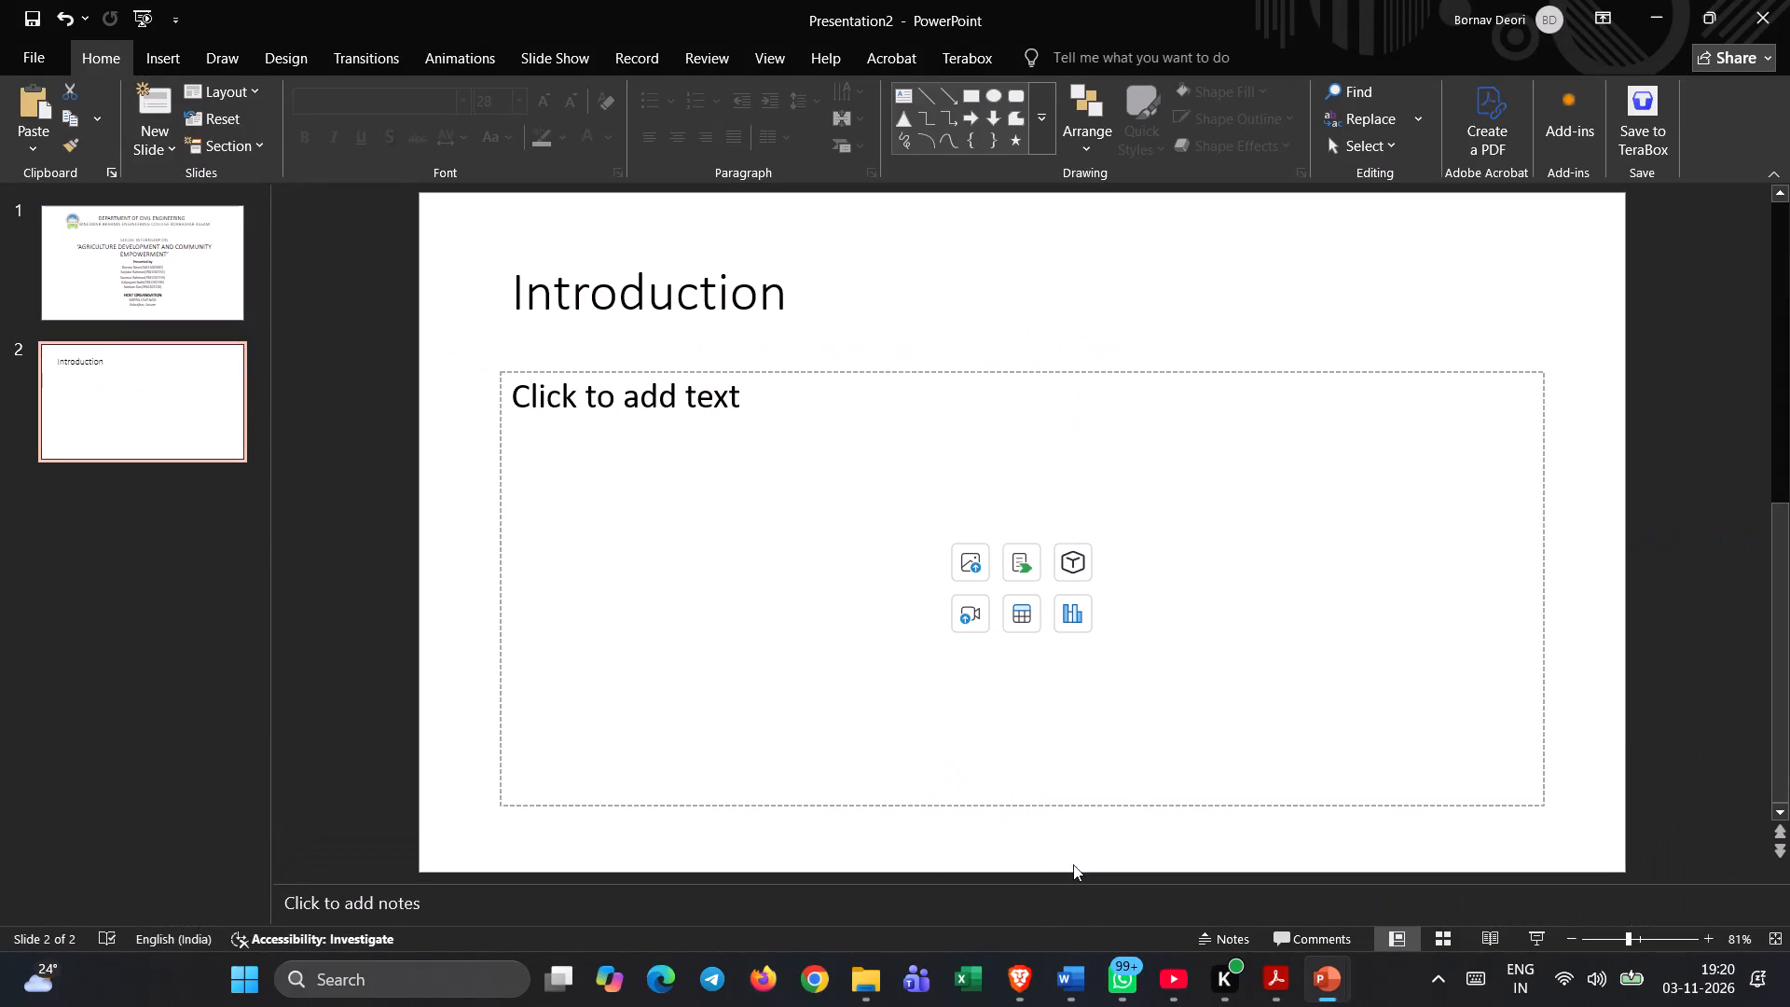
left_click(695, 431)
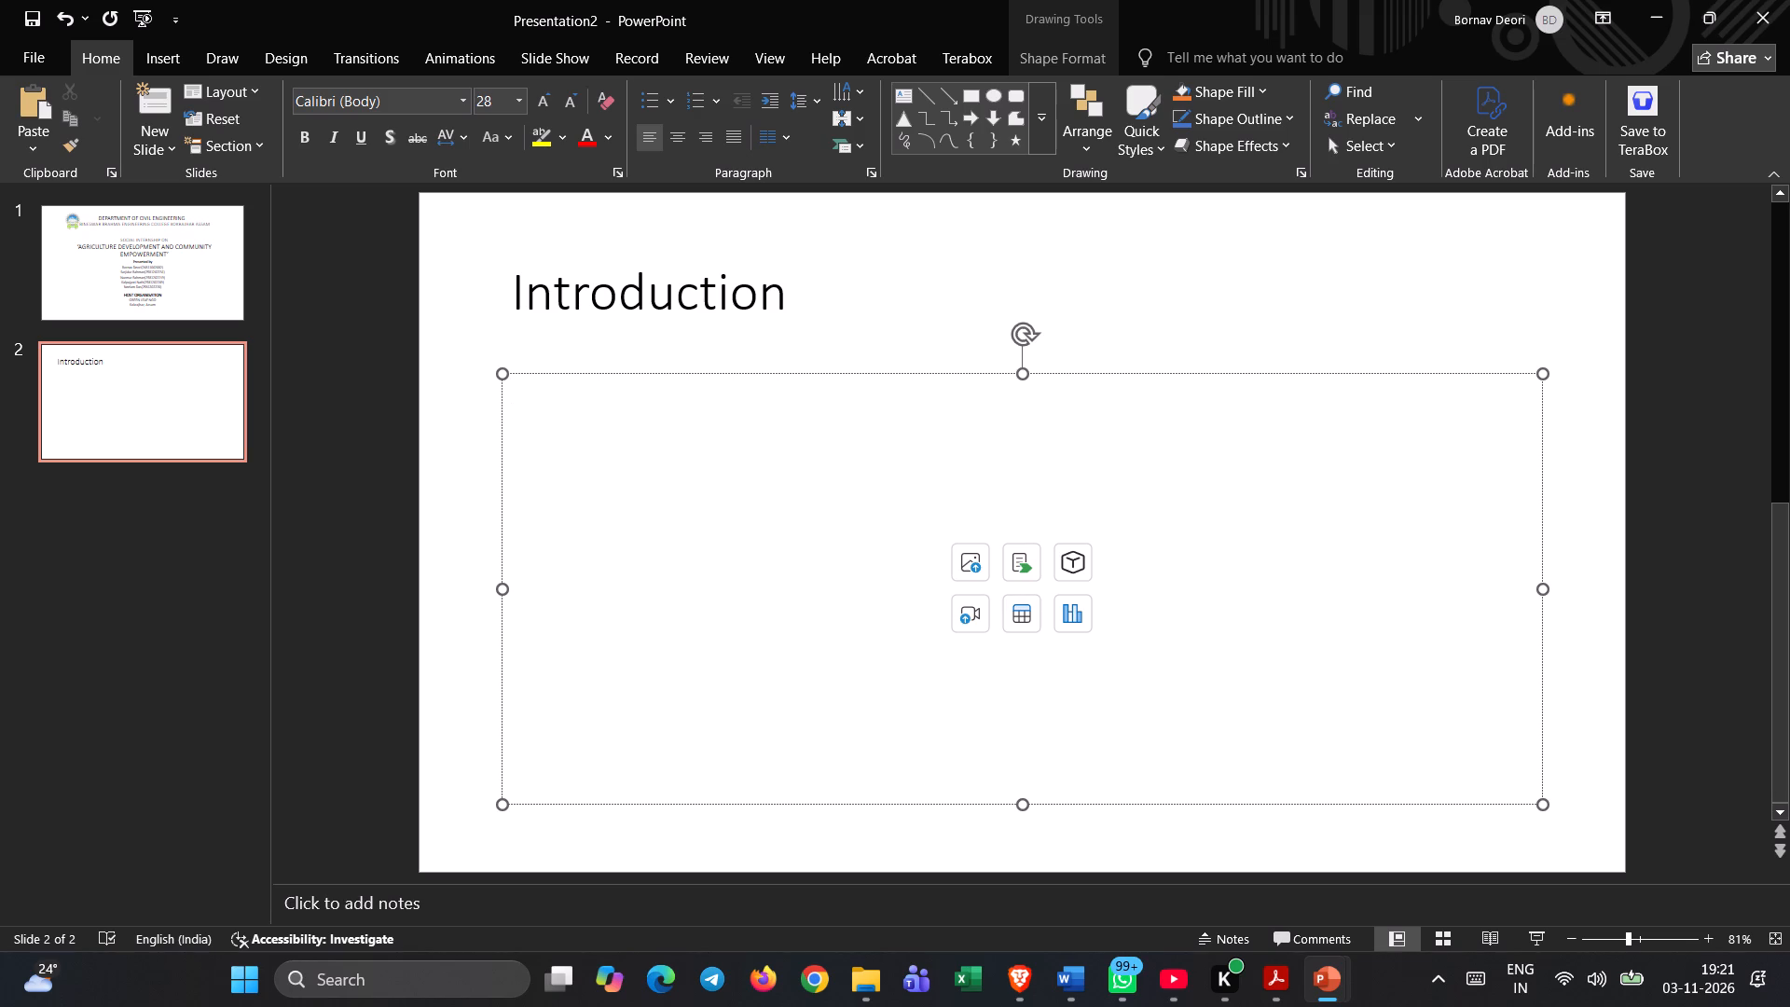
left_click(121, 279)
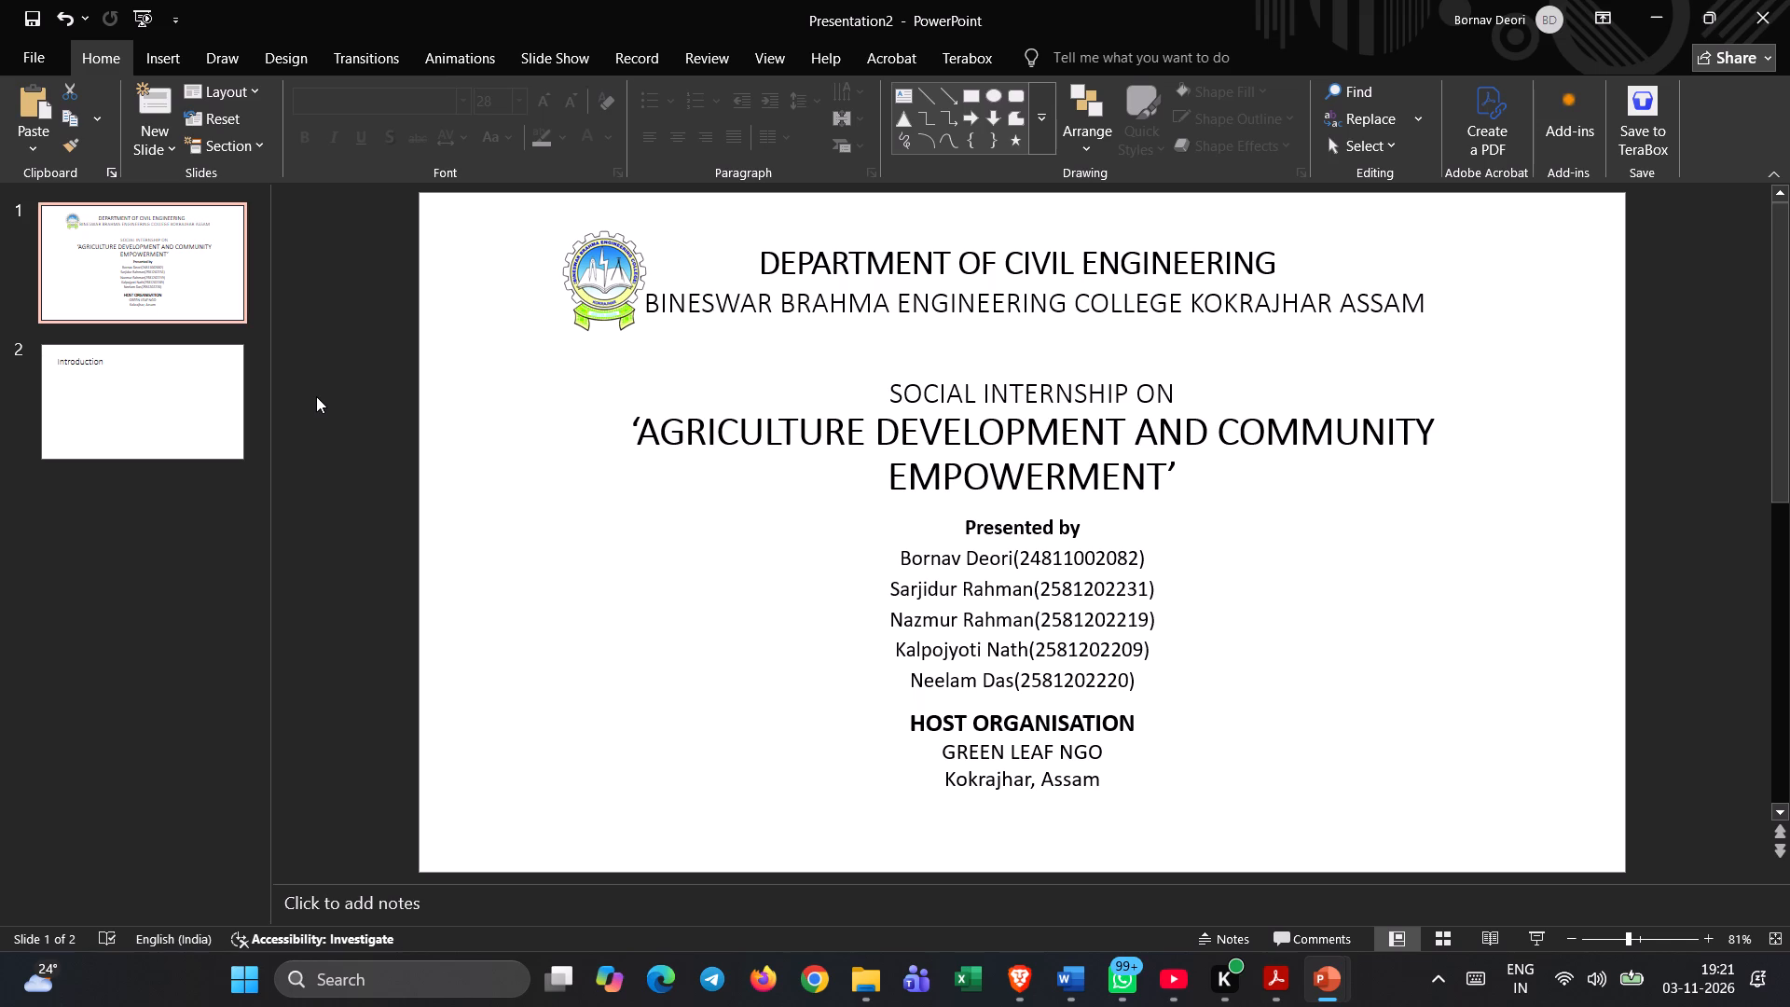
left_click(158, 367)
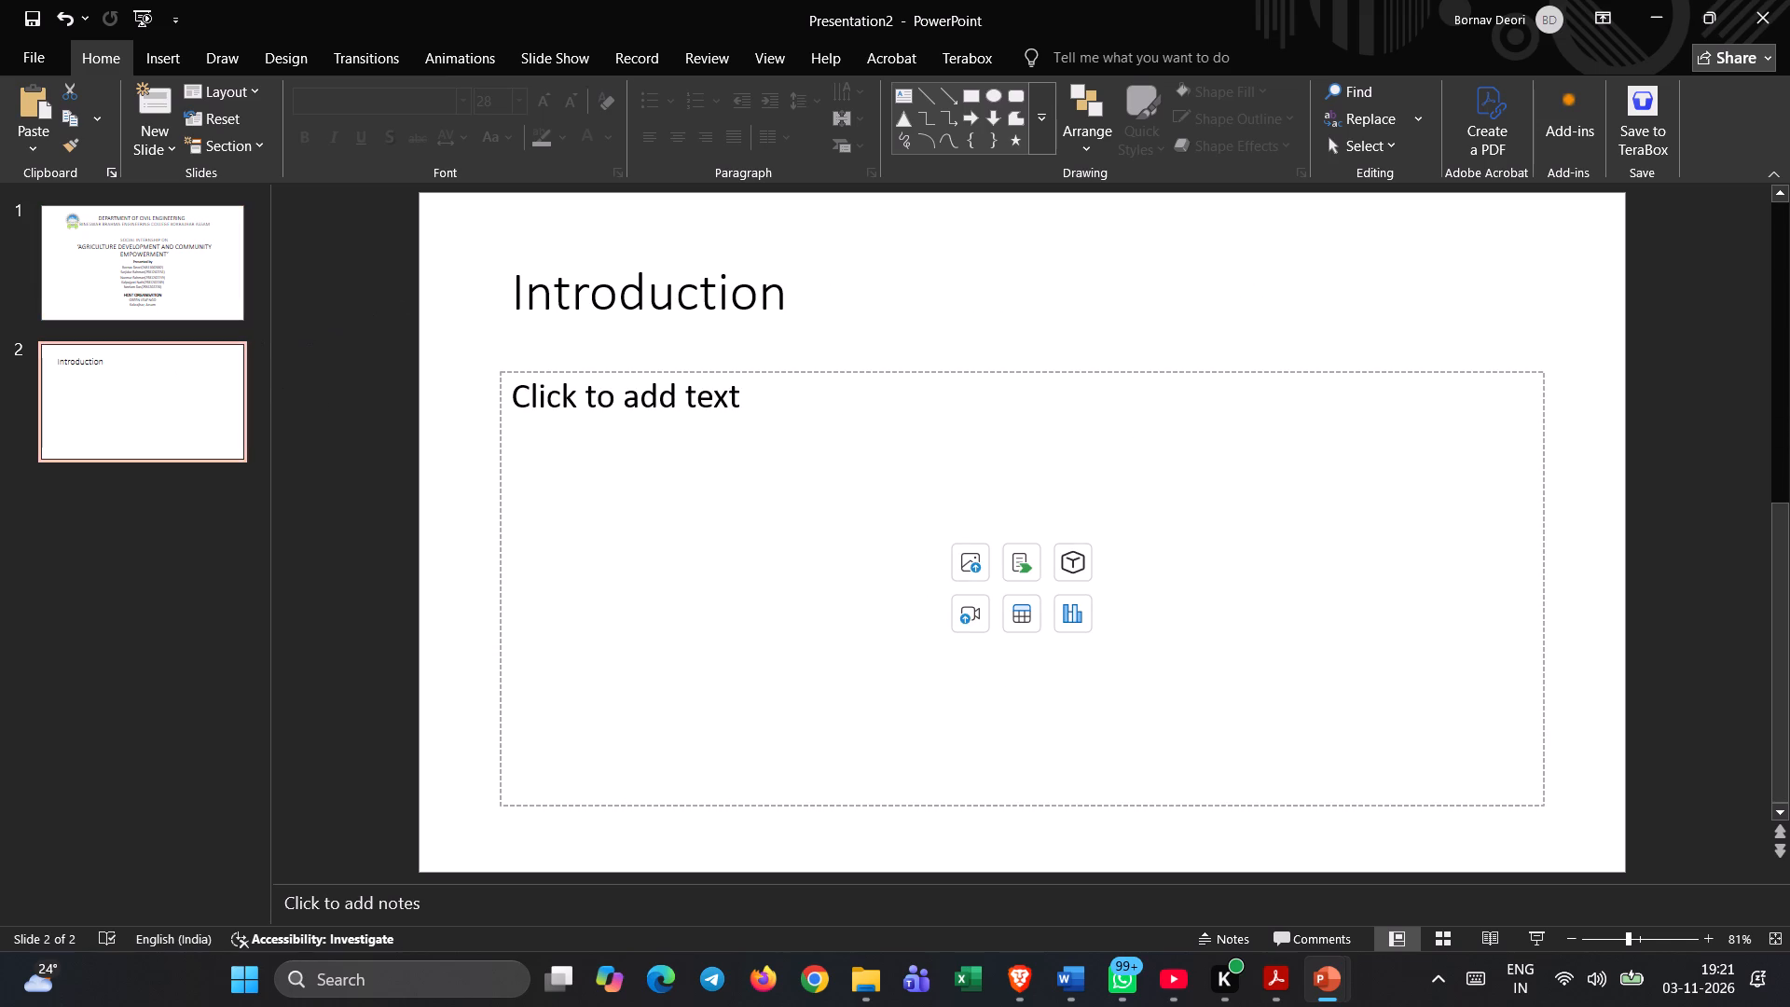
Make the title text "Introduction" on slide 2 bold.
left_click(531, 288)
left_click_drag(512, 290, 770, 305)
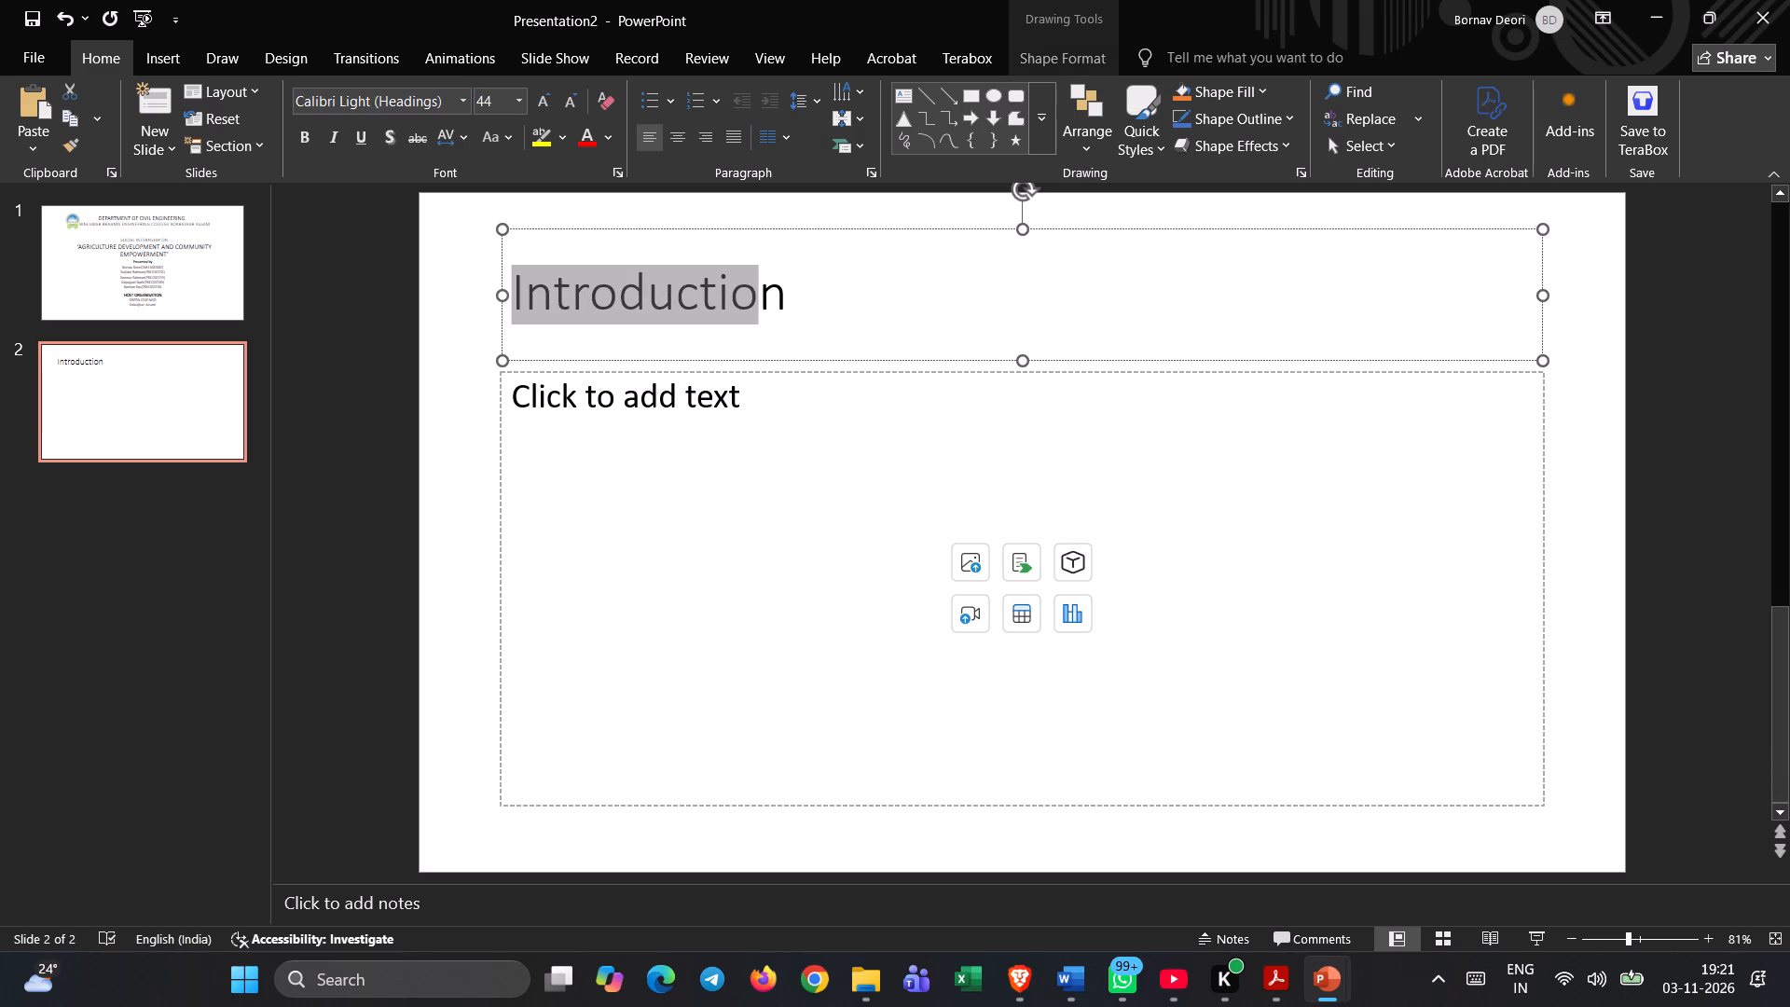
left_click_drag(770, 305, 793, 305)
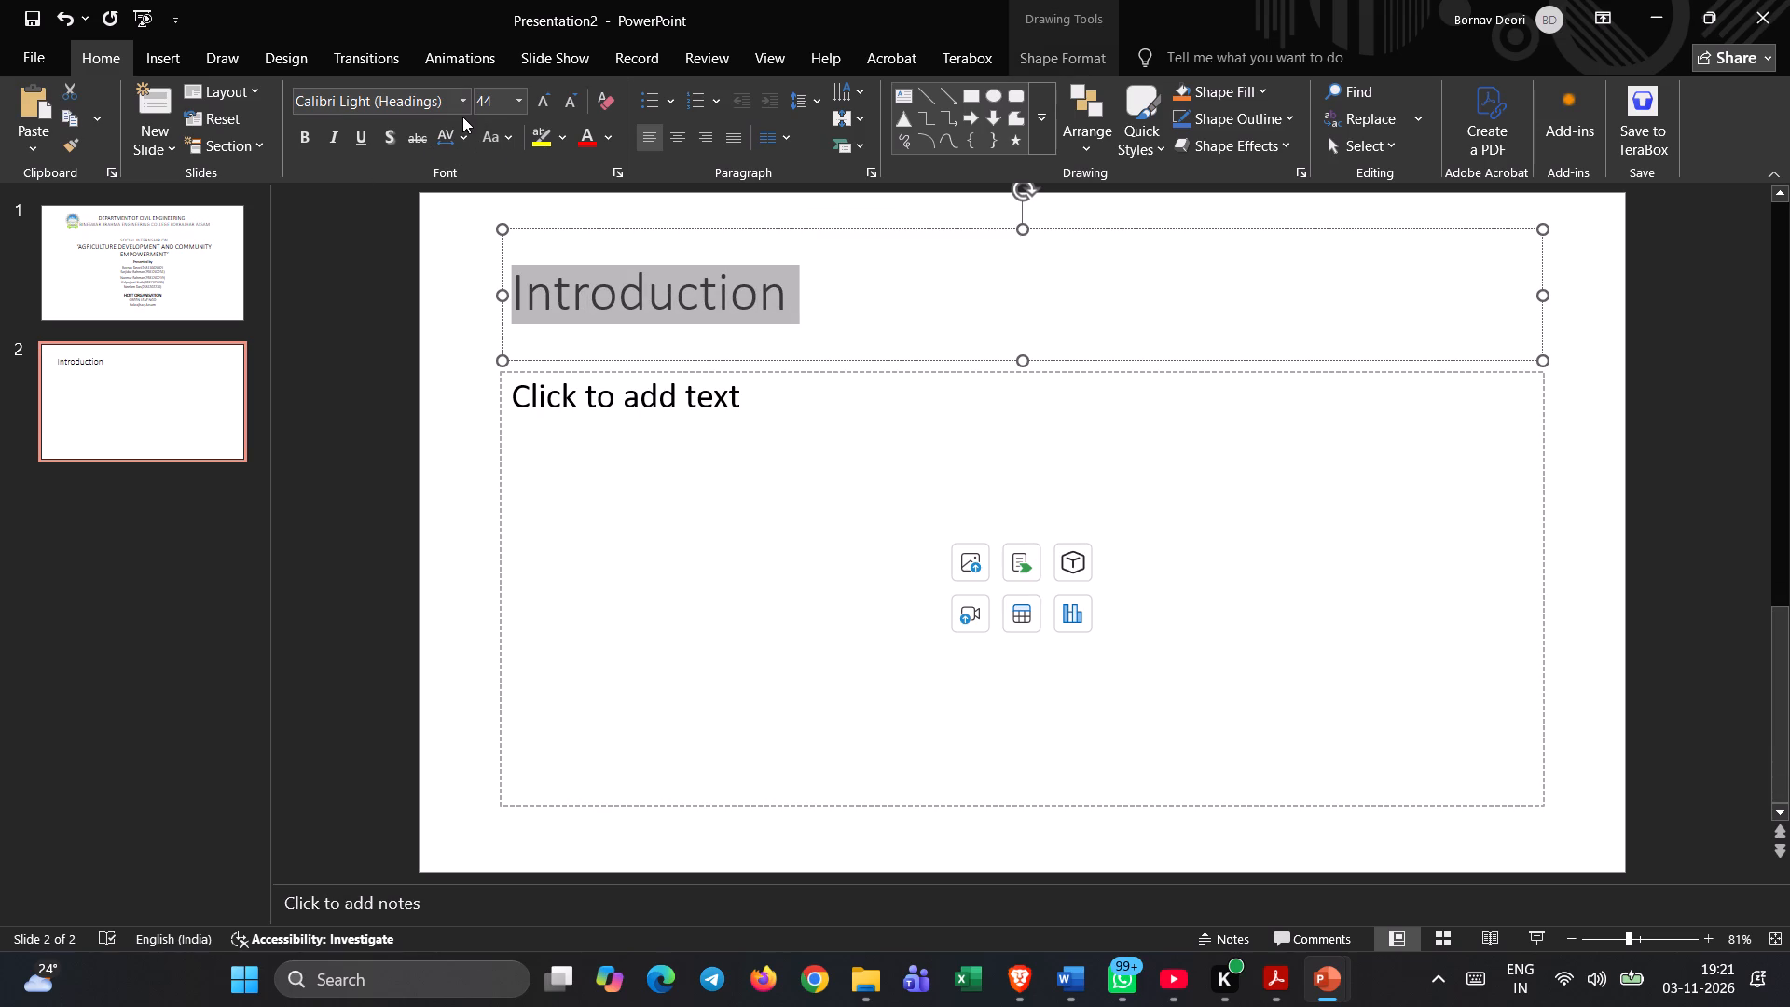
left_click(310, 136)
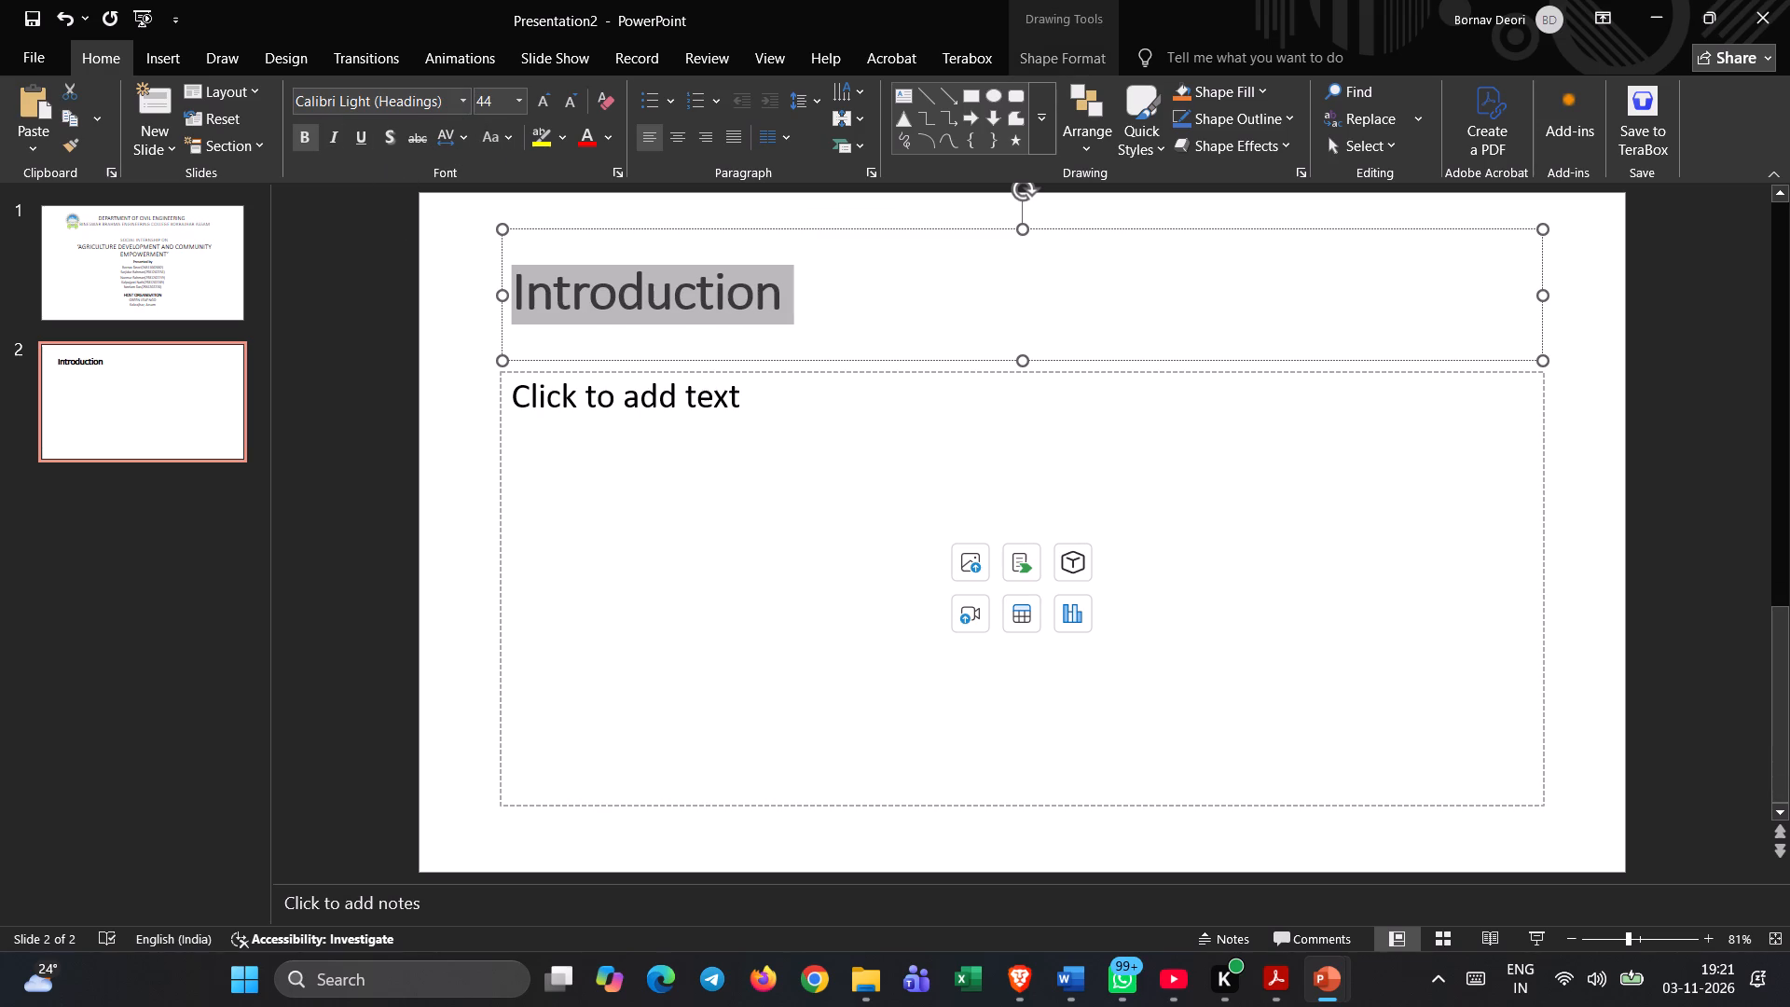
left_click(537, 411)
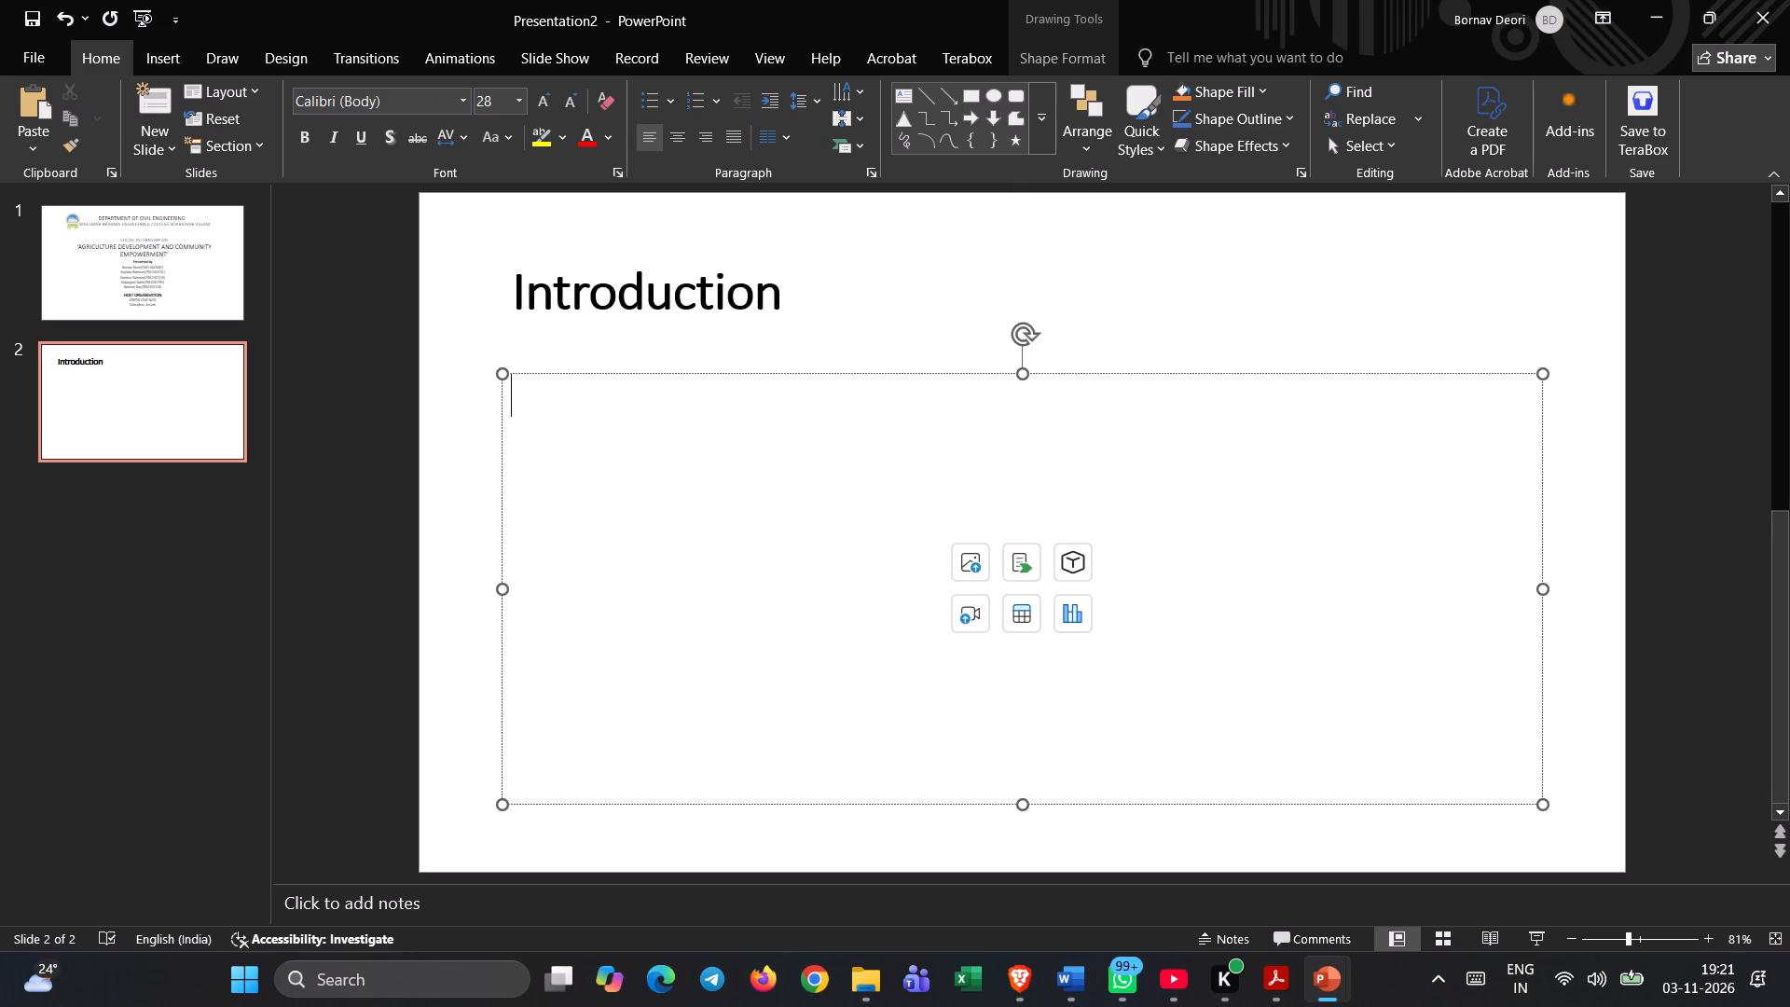